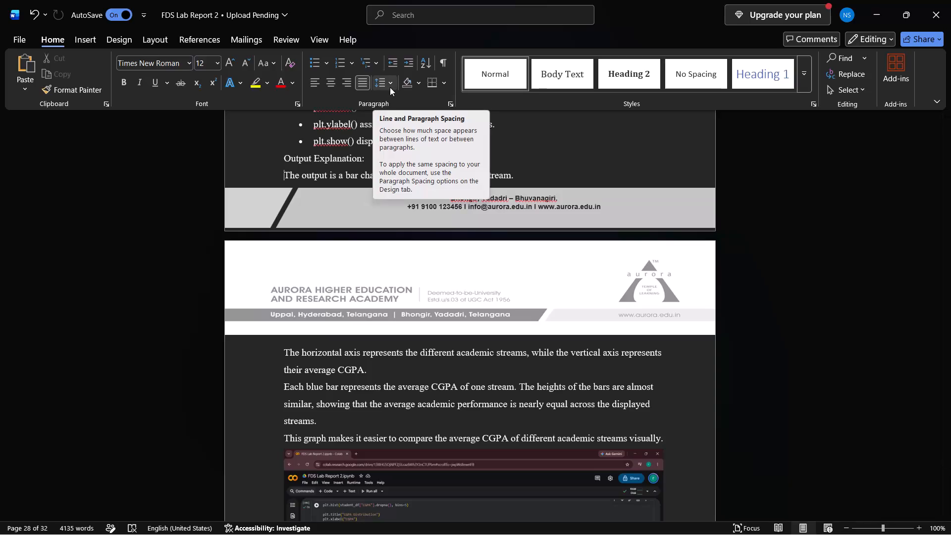
Place the insertion point at the end of the Output Explanation sentence "The output is a bar chart titled Average CGPA by Stream.".
left_click(521, 175)
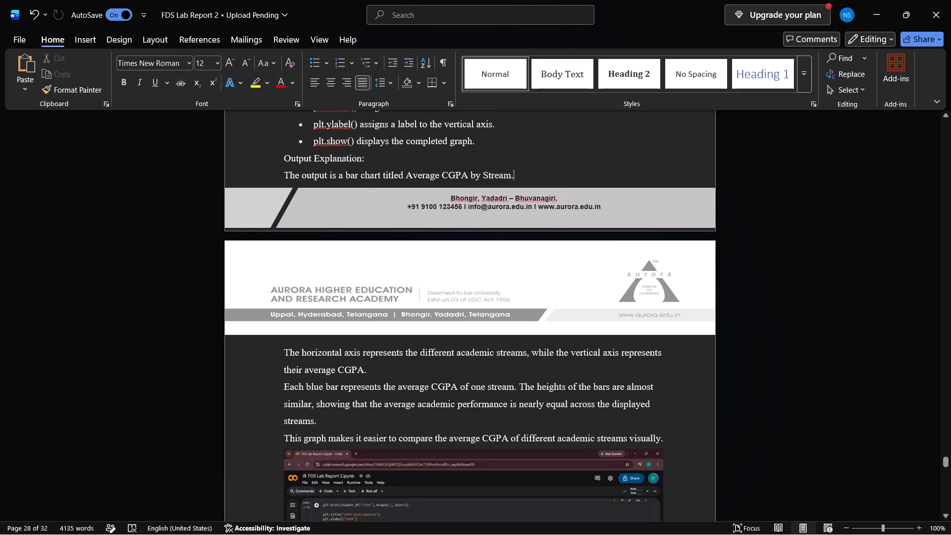
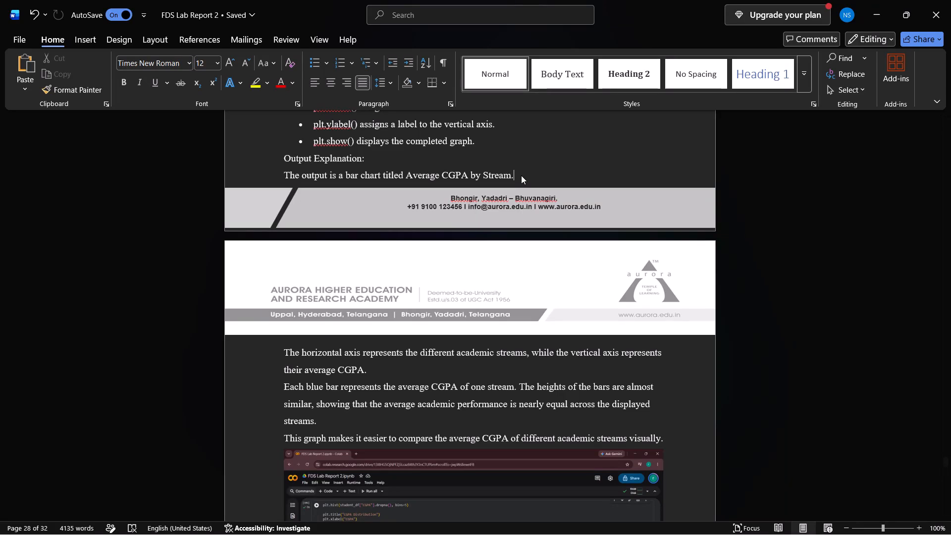
Insert leading space before "The horizontal axis represents the different academic streams" in the paragraph following the bar chart title sentence.
key("Right")
key("space")
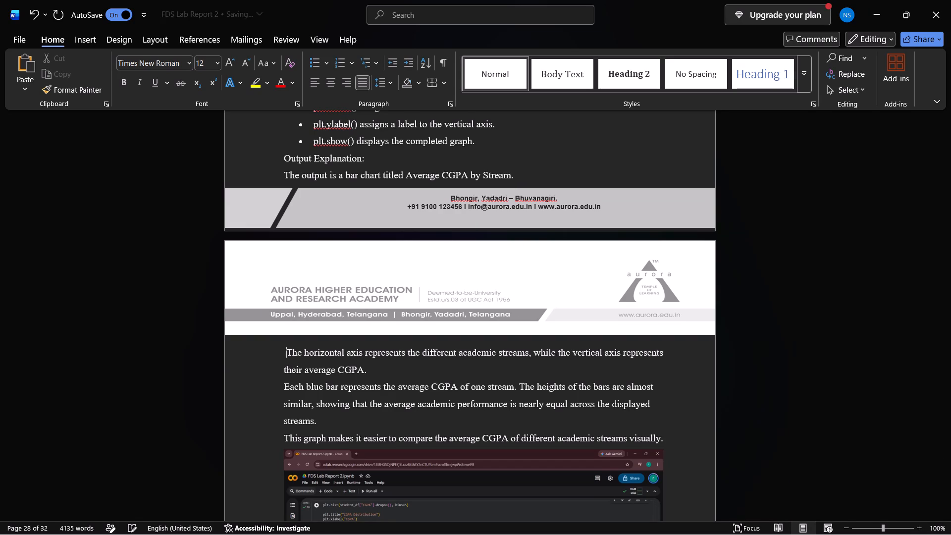
key("space")
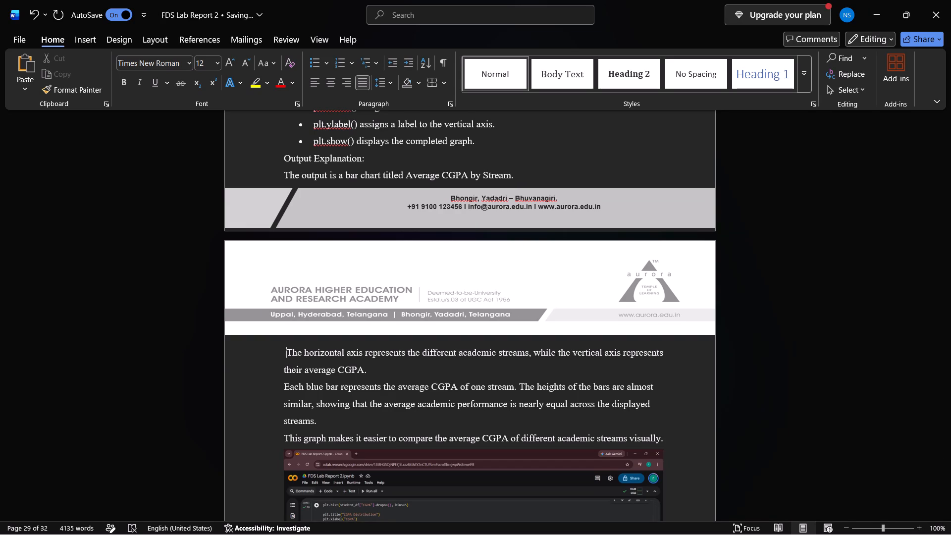
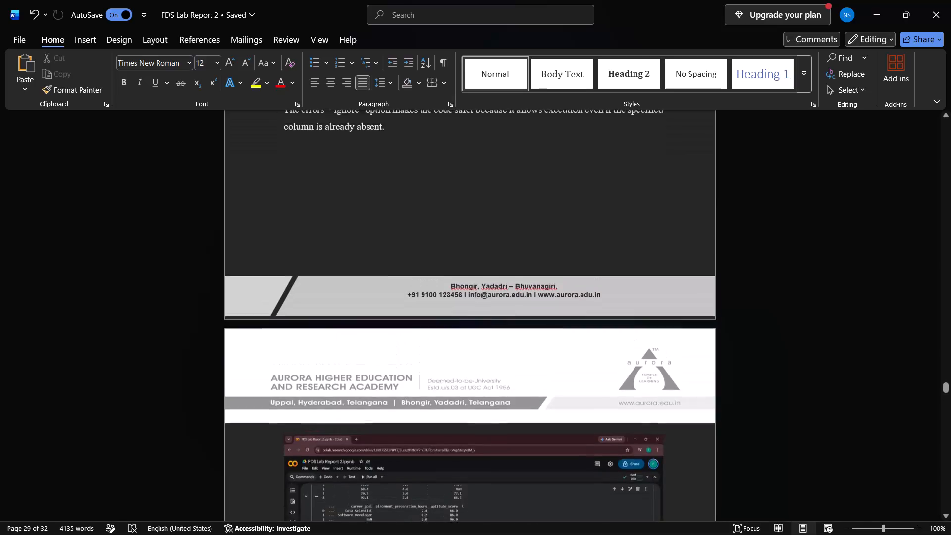
Review the report's pages from the student dataset section back to the details table and Reading Data section on the first page.
scroll(442, 203, "up", 4)
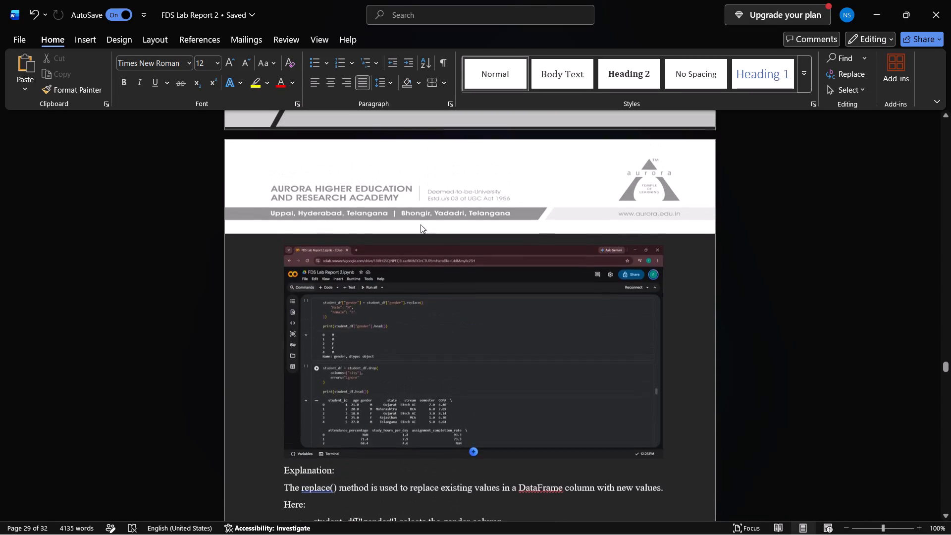
scroll(365, 273, "up", 20)
scroll(365, 273, "up", 5)
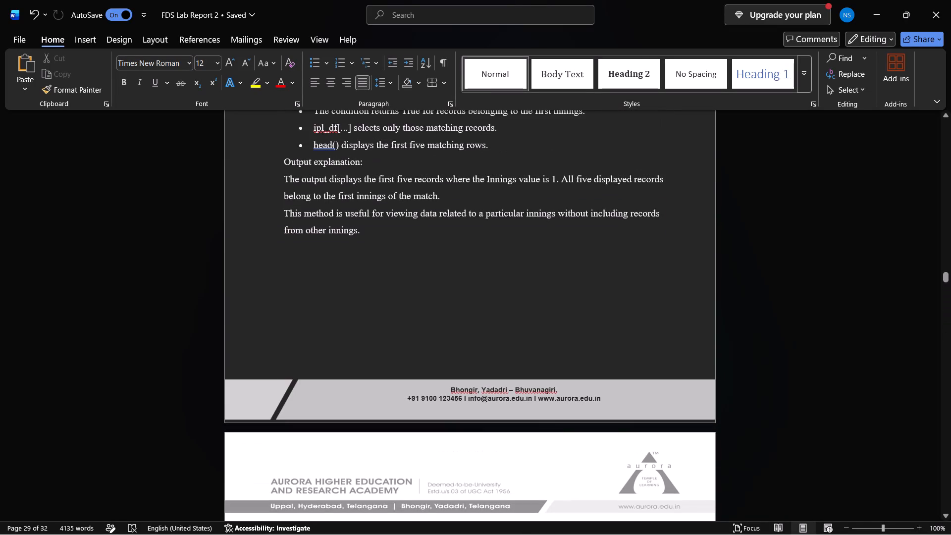
scroll(365, 273, "up", 19)
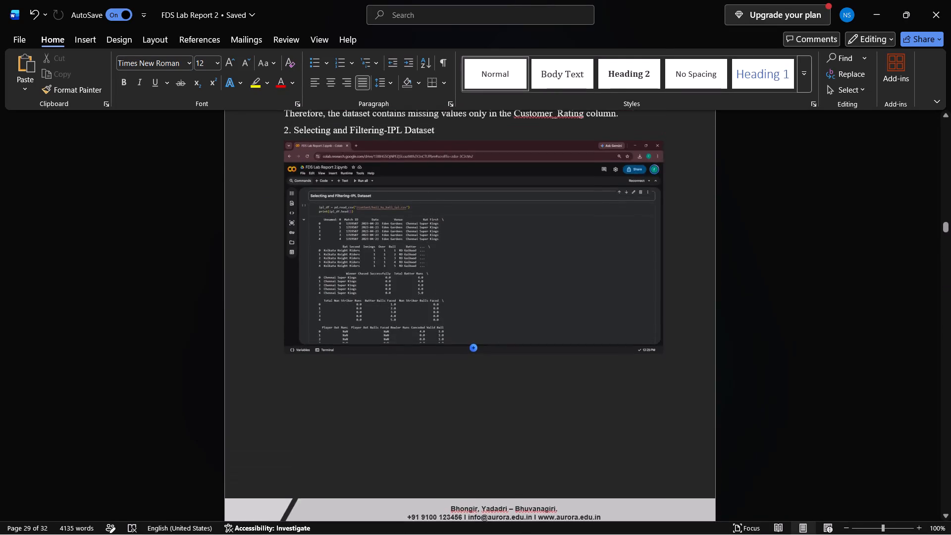
scroll(365, 273, "up", 6)
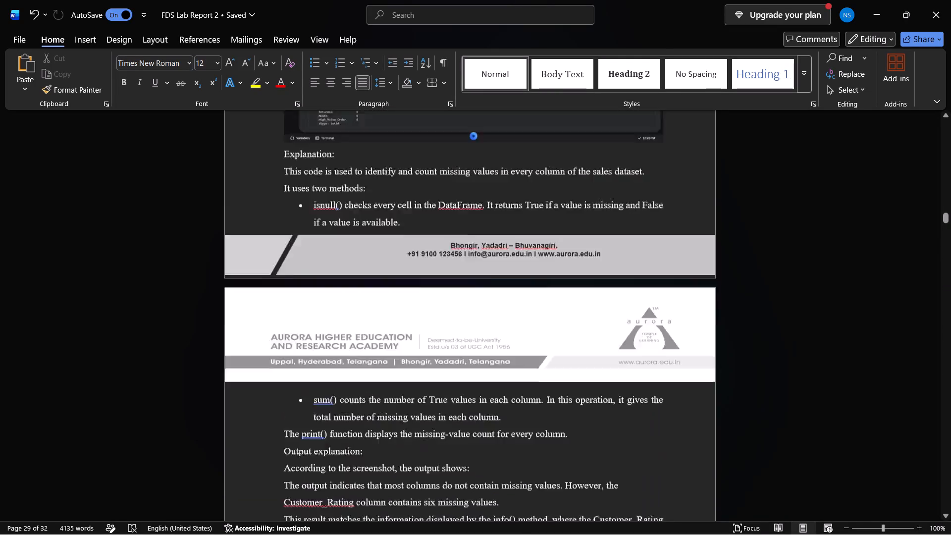
scroll(365, 273, "up", 11)
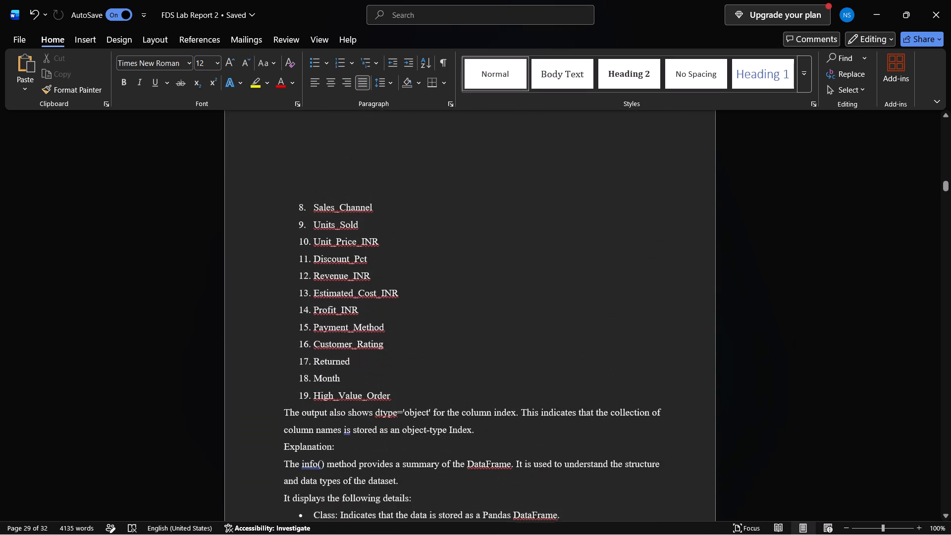
scroll(365, 273, "up", 5)
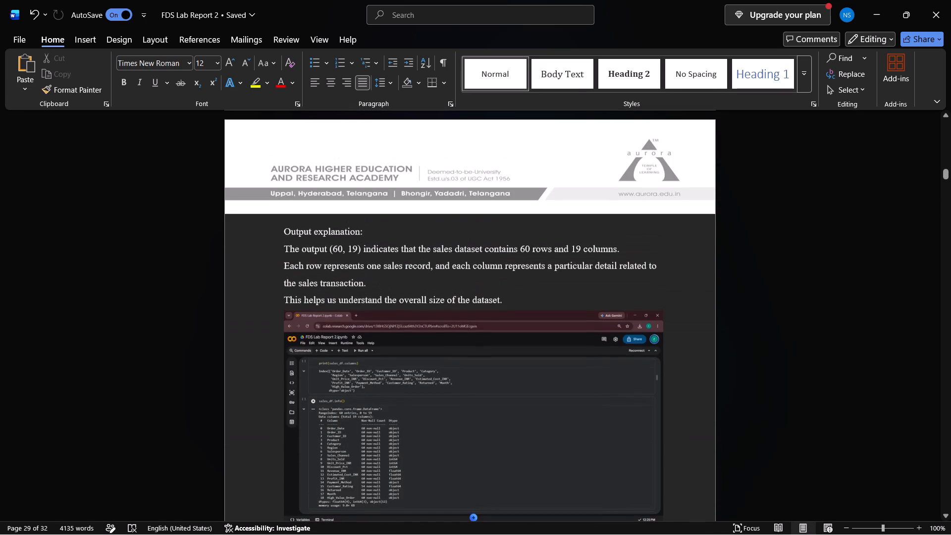
scroll(365, 273, "up", 1)
scroll(358, 215, "up", 5)
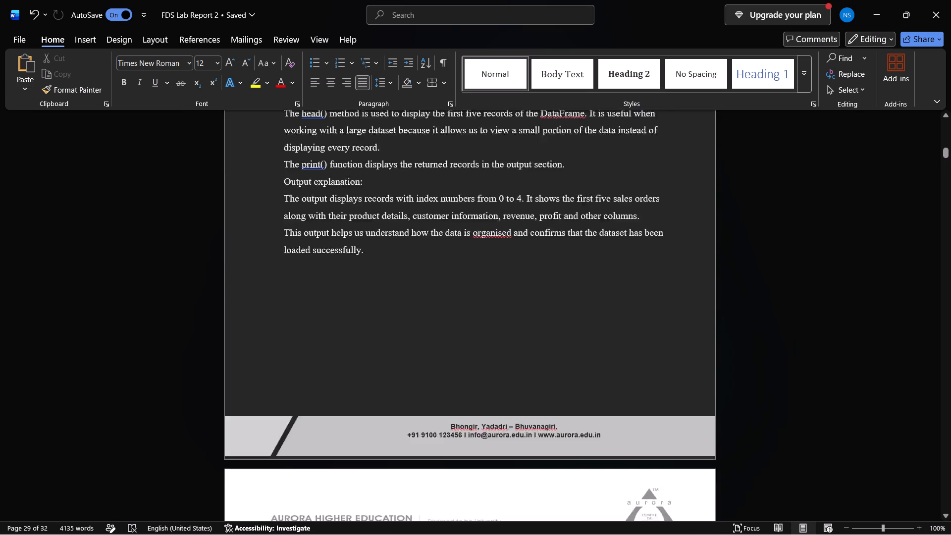
scroll(358, 215, "up", 6)
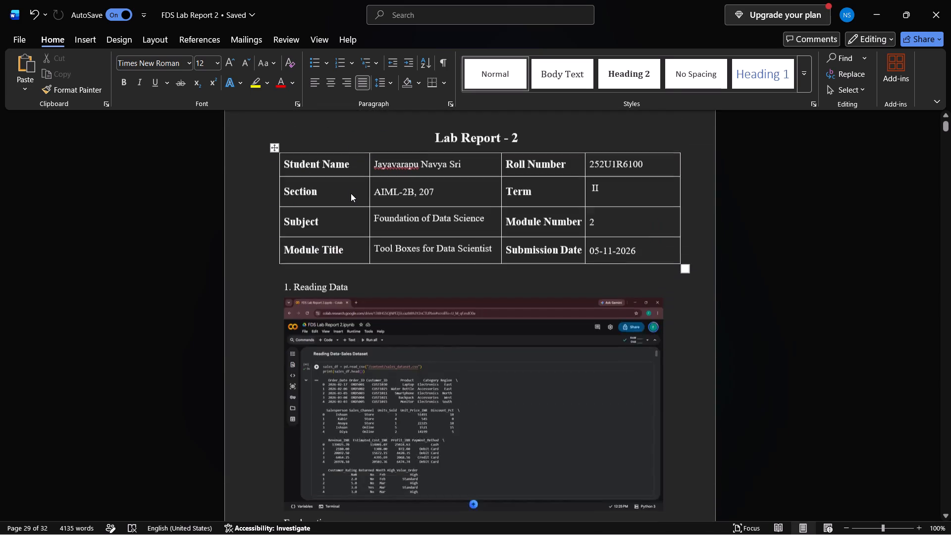
scroll(351, 193, "up", 1)
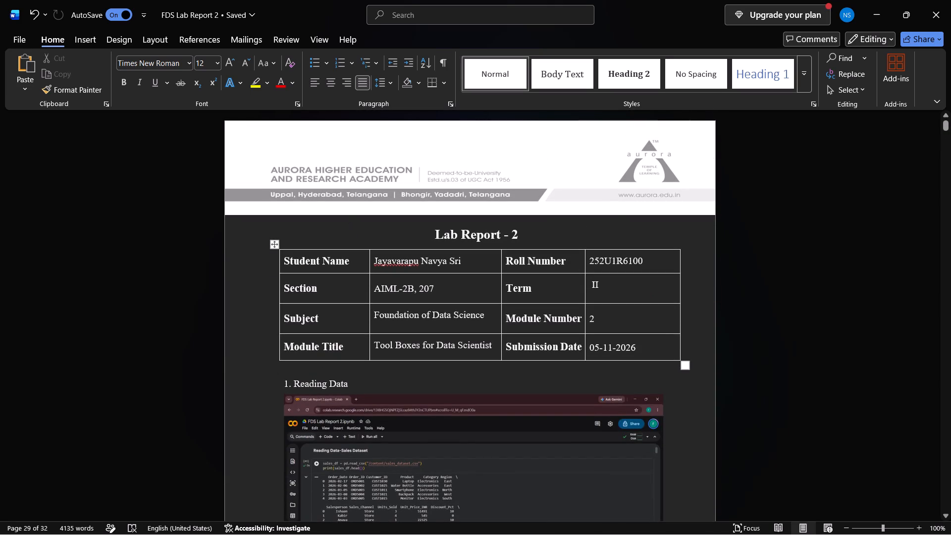
scroll(370, 388, "down", 1)
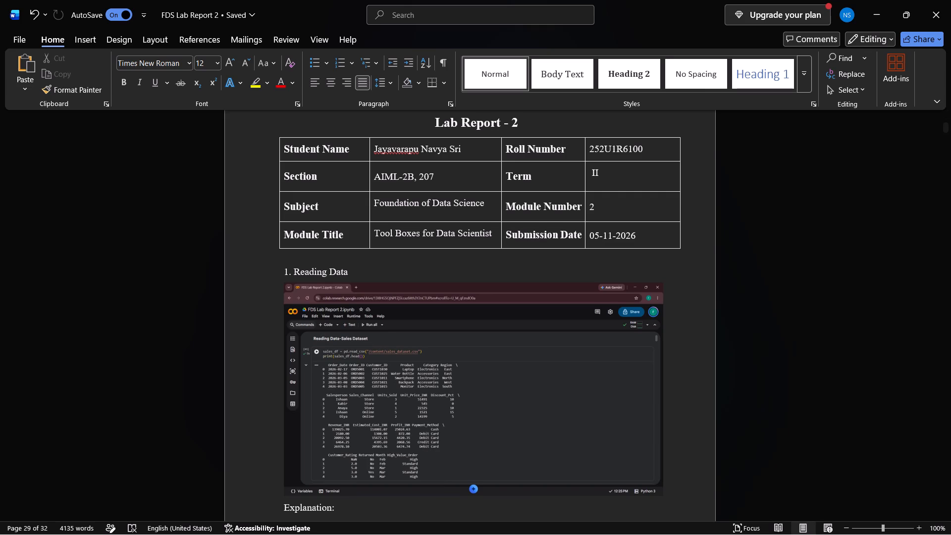
scroll(370, 388, "down", 2)
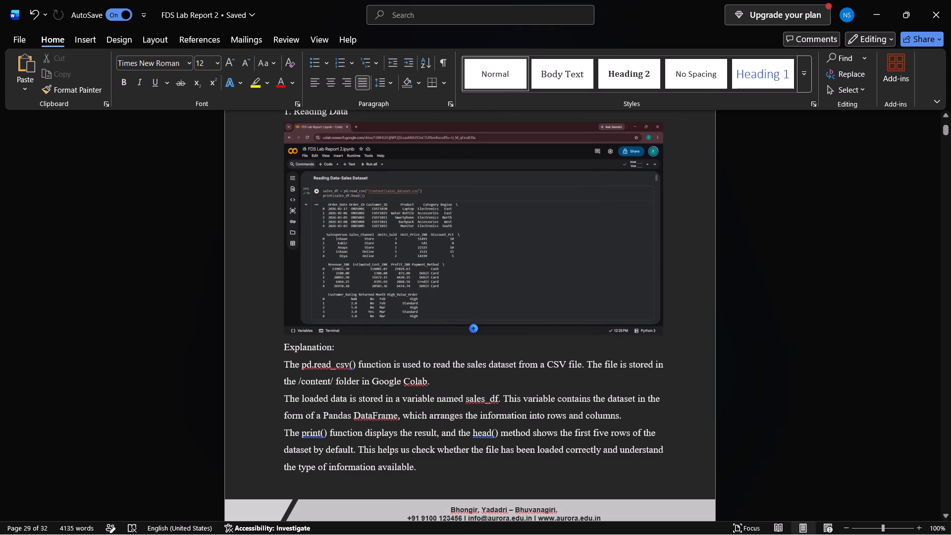
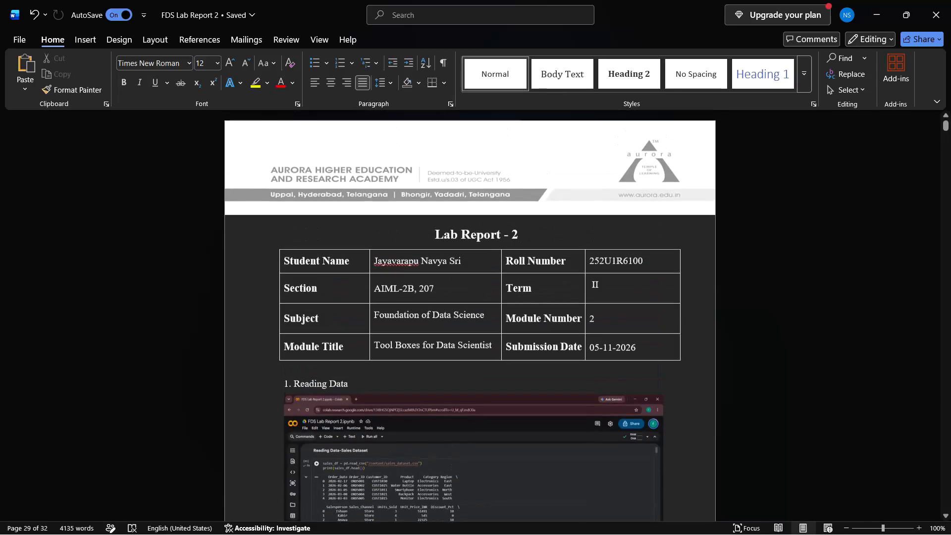
Arrange the Word report and the Chrome window with the FDS_Lab_Report_2.ipynb notebook side by side, each filling half the screen.
scroll(370, 388, "down", 1)
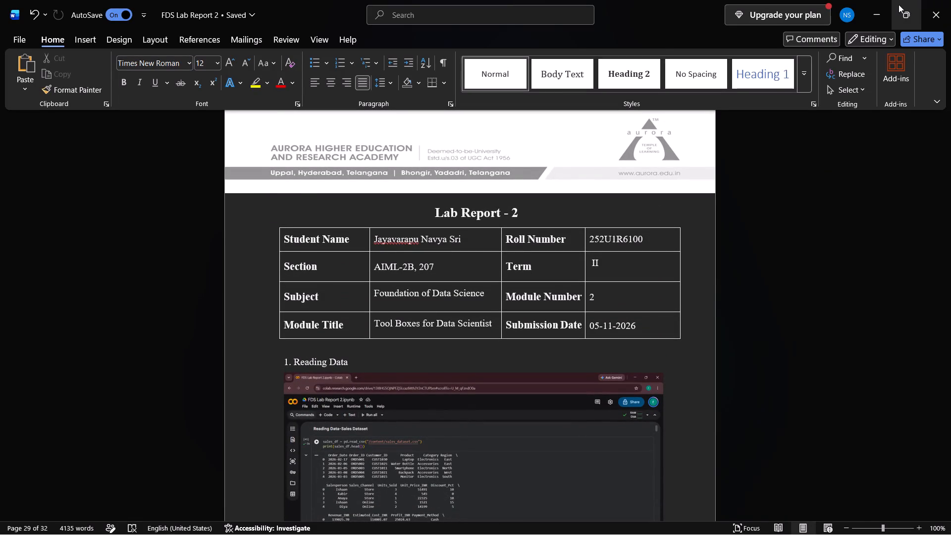
left_click(835, 82)
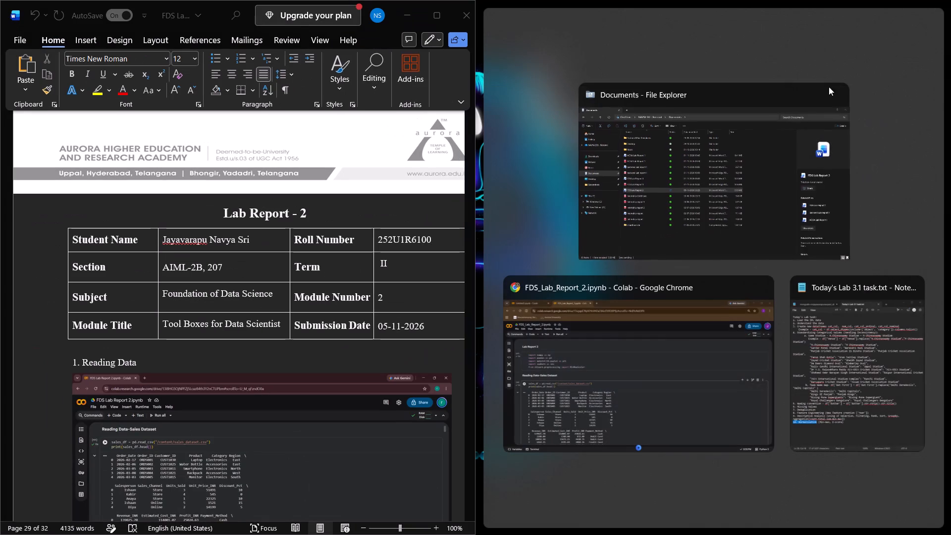
left_click(648, 424)
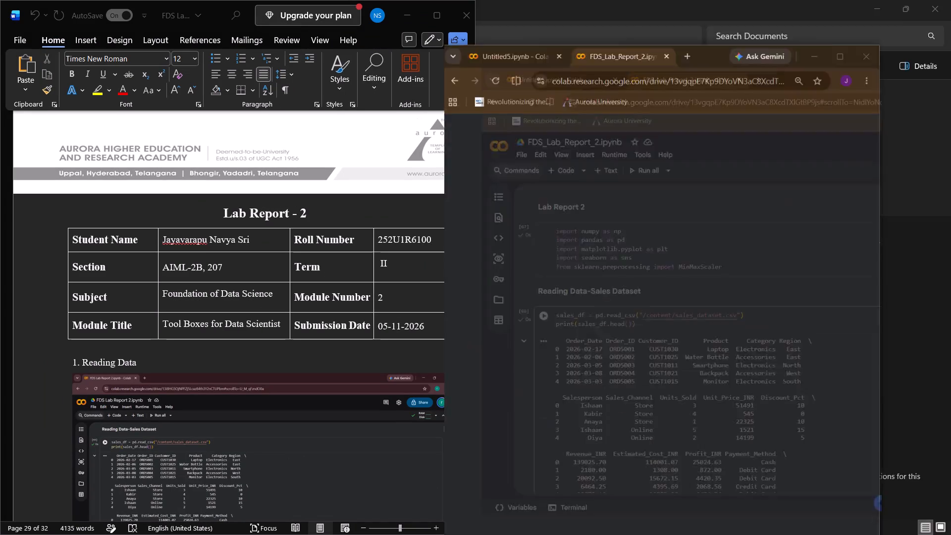
scroll(648, 424, "down", 2)
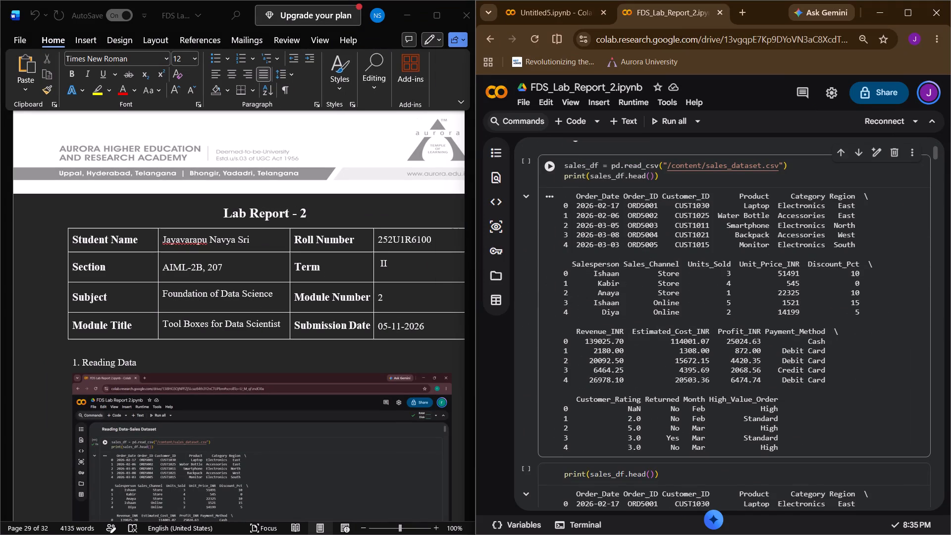
Maximize the Colab notebook window and take a screenshot of the Reading Data-Sales Dataset cell with its output, leaving out the browser bars.
left_click(898, 16)
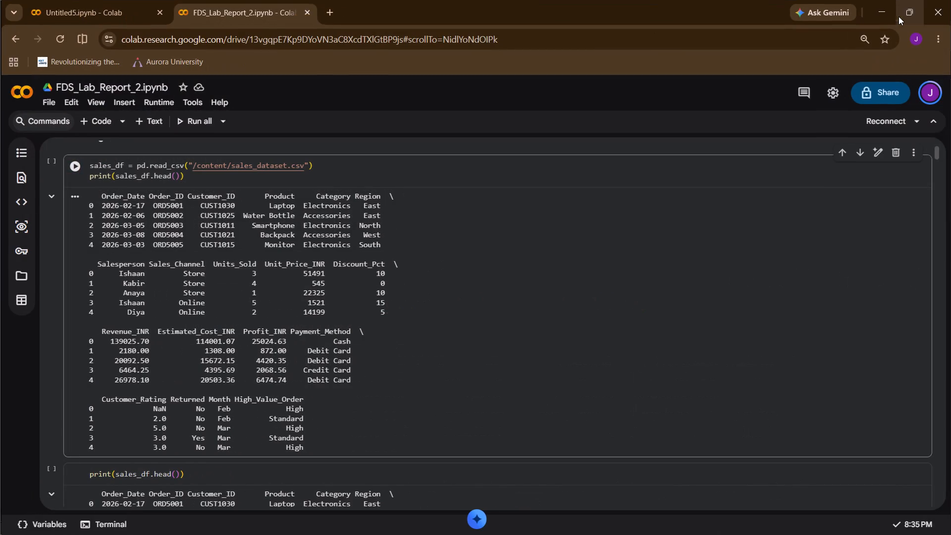
scroll(389, 215, "up", 1)
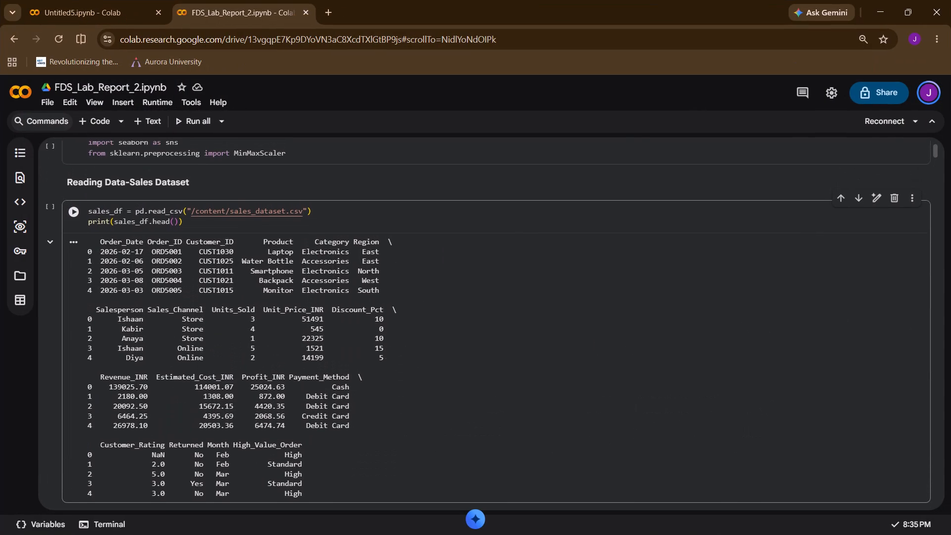
scroll(389, 215, "up", 1)
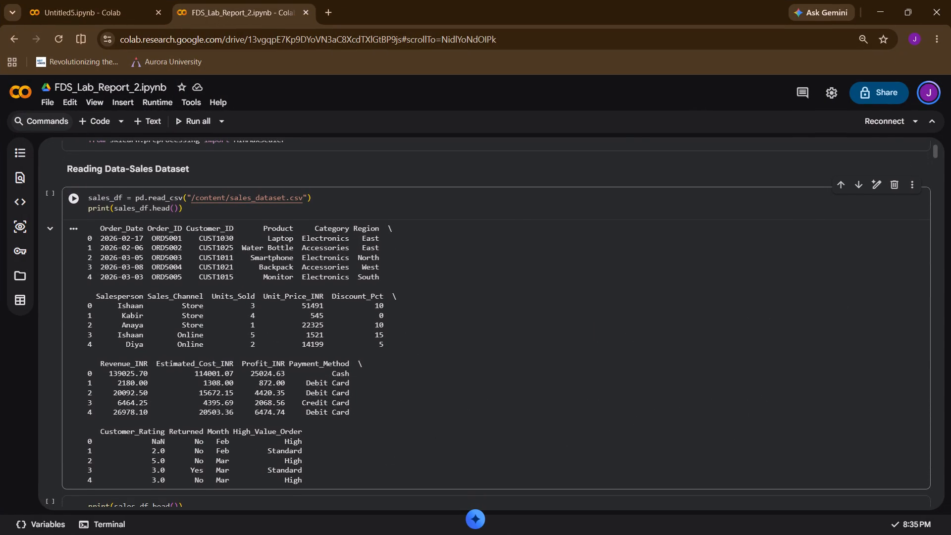
key("Print")
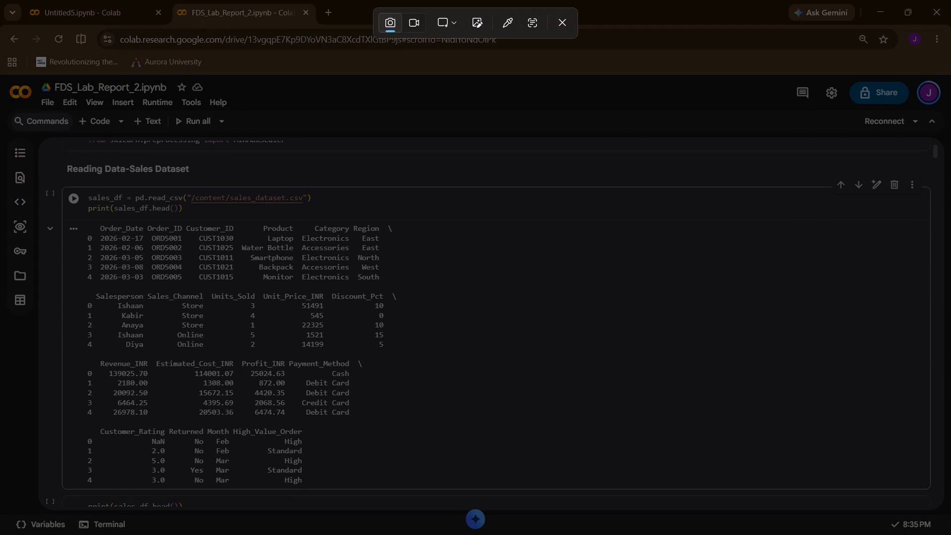
left_click_drag(0, 74, 513, 207)
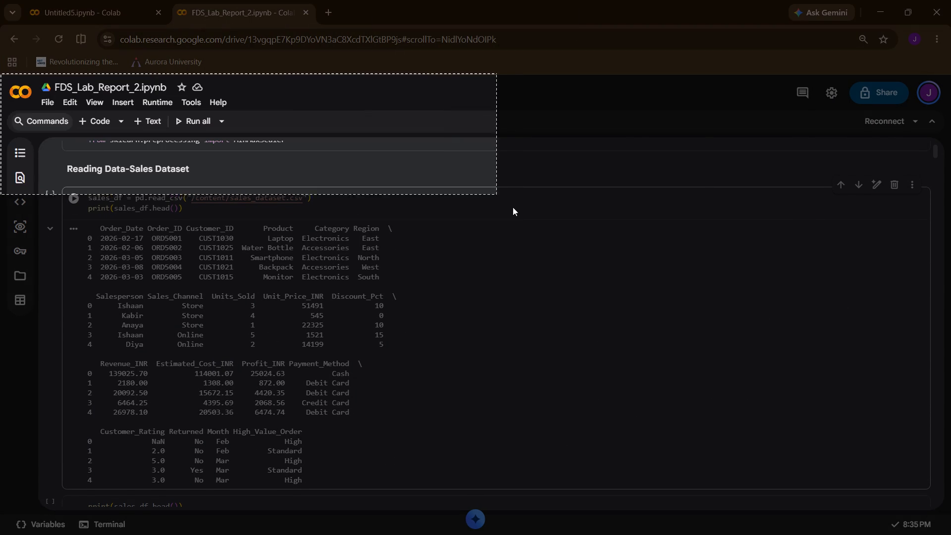
left_click_drag(513, 207, 950, 534)
scroll(527, 218, "right", 2)
scroll(892, 447, "right", 2)
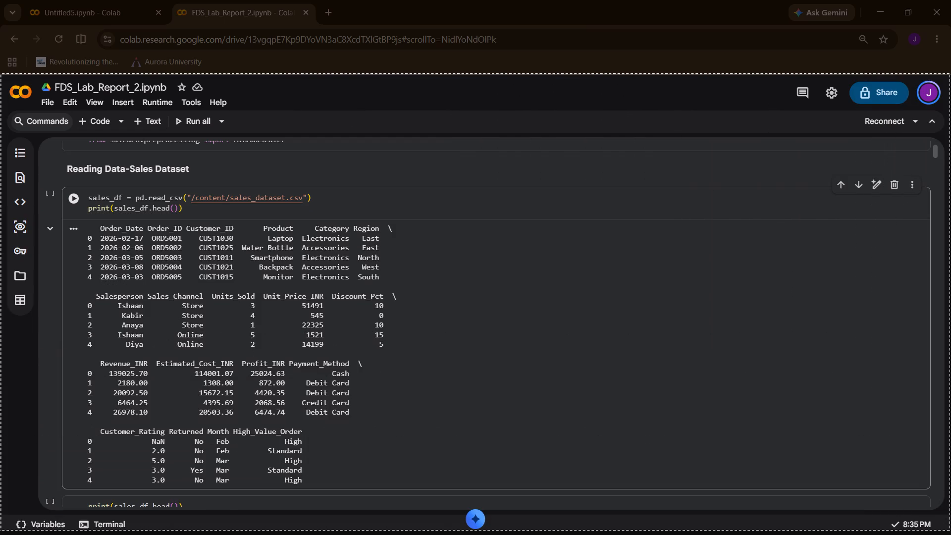
left_click_drag(950, 534, 950, 510)
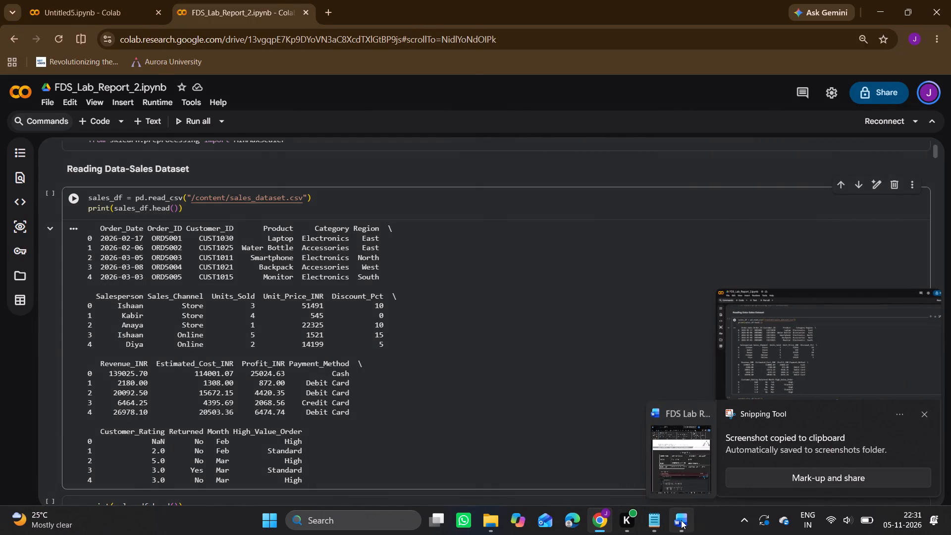
Switch to the Word report and replace the picture under "1. Reading Data" with the captured screenshot.
left_click(681, 520)
scroll(355, 418, "down", 1)
left_click(297, 370)
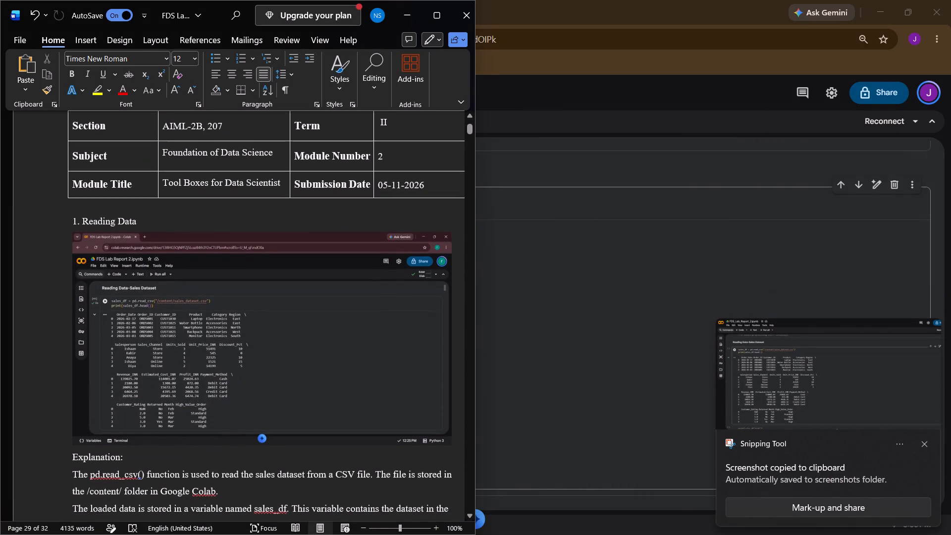
key("BackSpace")
key("ctrl+v")
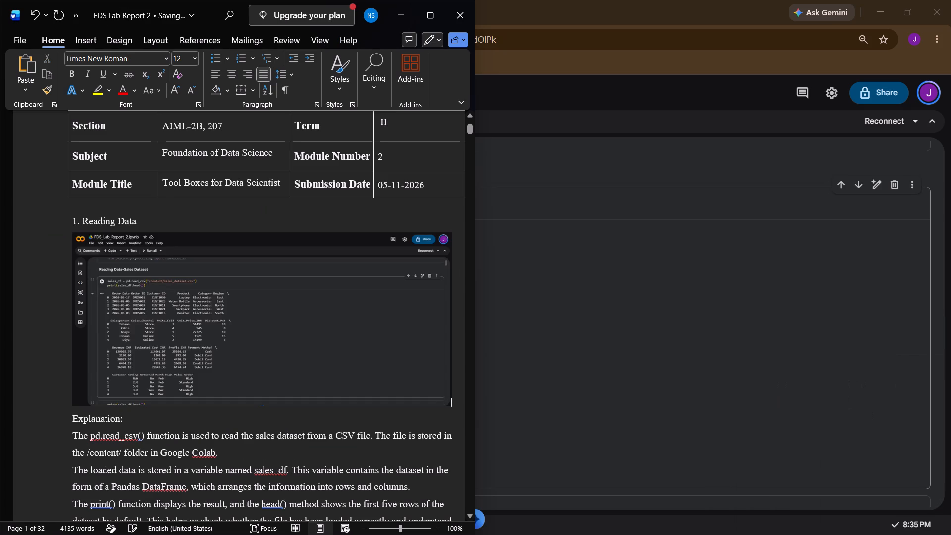
Examine the report pages after the Reading Data picture, through the column list, up to the print(sales_df.head()) picture.
scroll(297, 370, "down", 4)
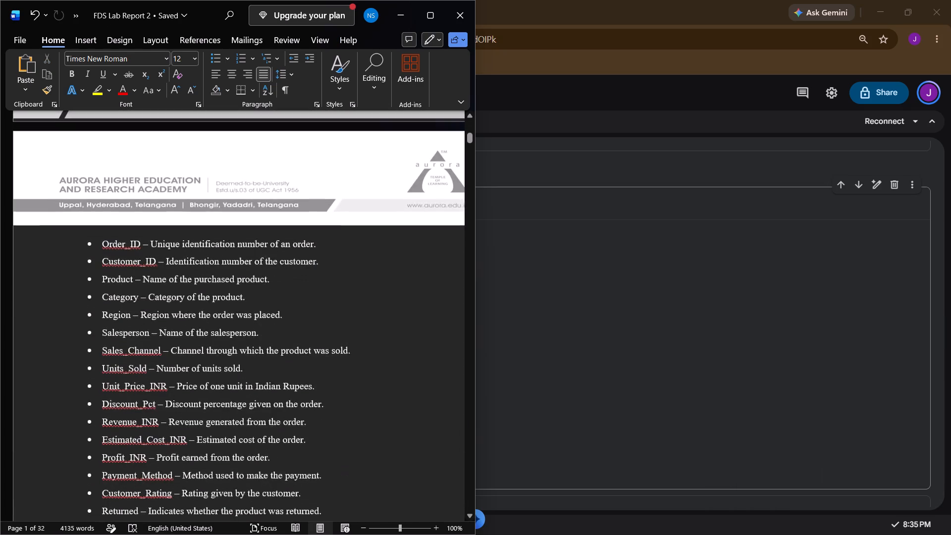
scroll(297, 370, "down", 3)
scroll(297, 370, "up", 5)
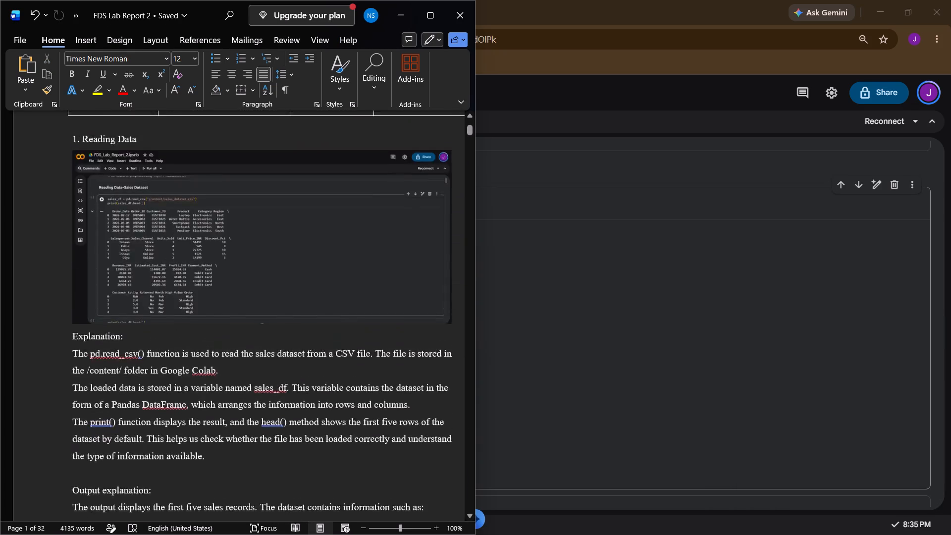
scroll(297, 370, "down", 9)
scroll(297, 370, "up", 1)
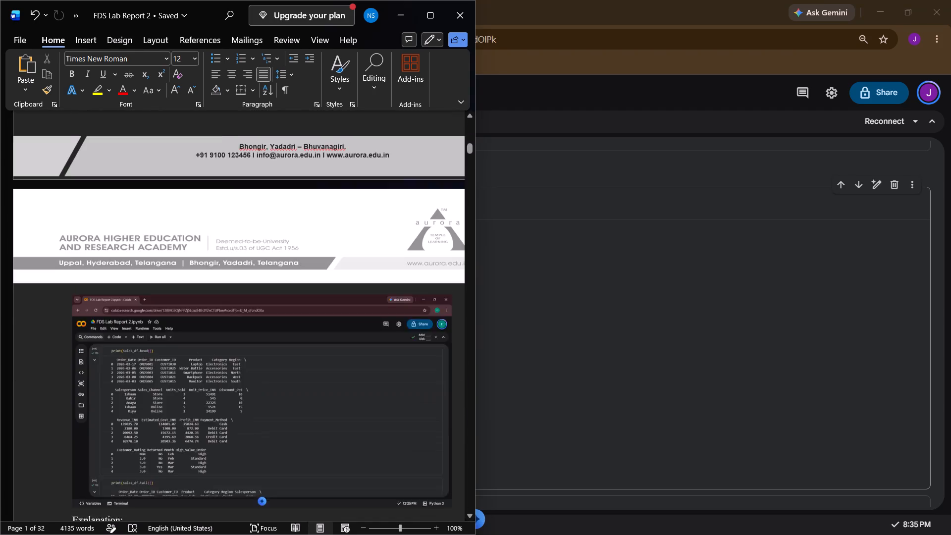
scroll(297, 370, "up", 1)
scroll(297, 370, "down", 1)
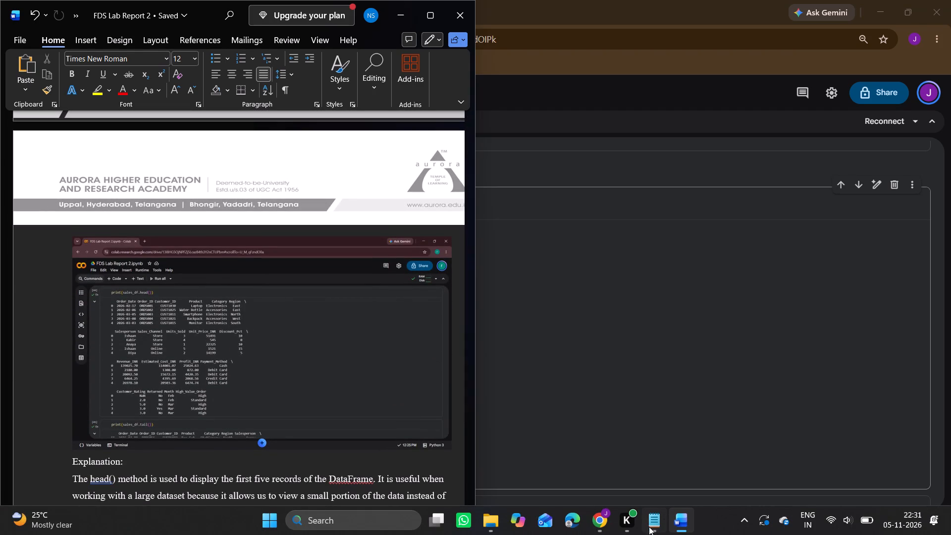
Switch to the Colab notebook in Chrome and take a screenshot of the print(sales_df.head()) cell with its output, excluding the browser bars.
left_click(602, 513)
scroll(424, 388, "down", 1)
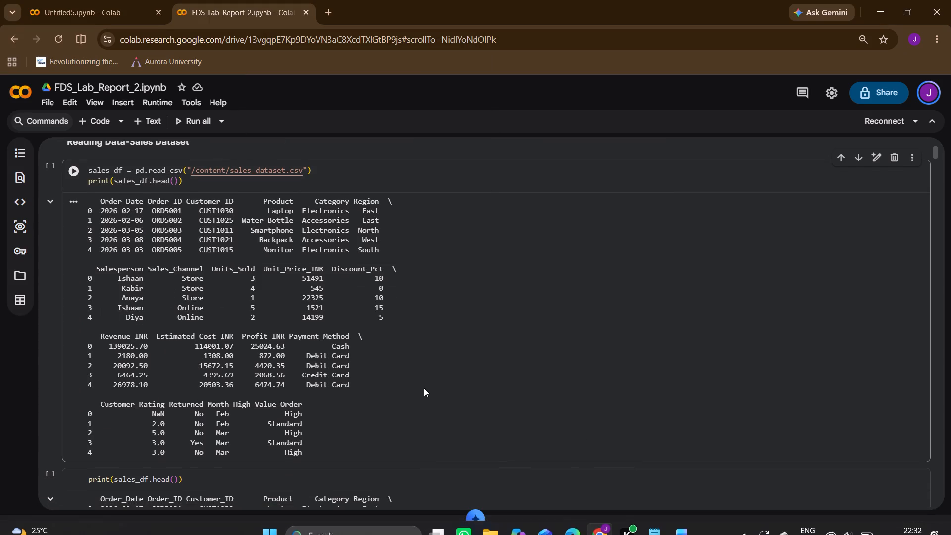
scroll(424, 388, "down", 4)
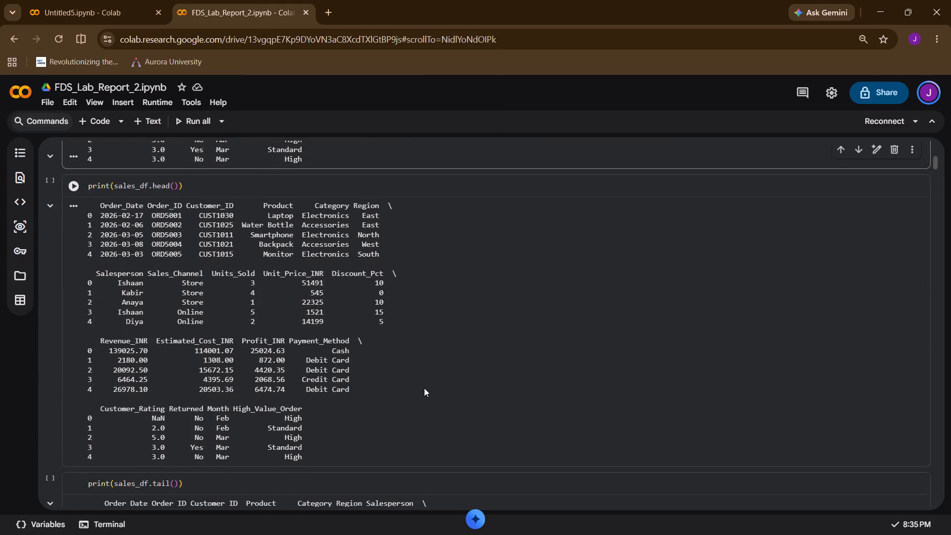
scroll(424, 388, "down", 3)
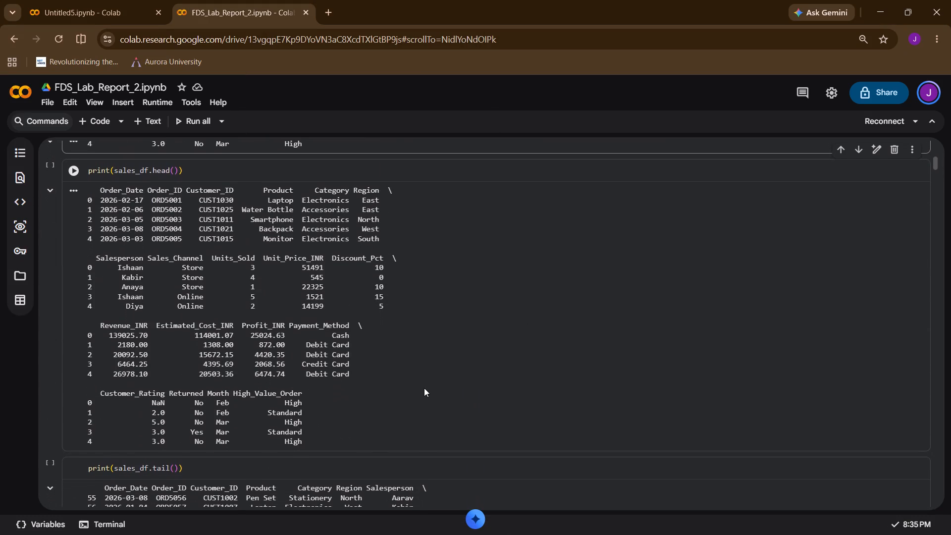
key("ctrl+plus")
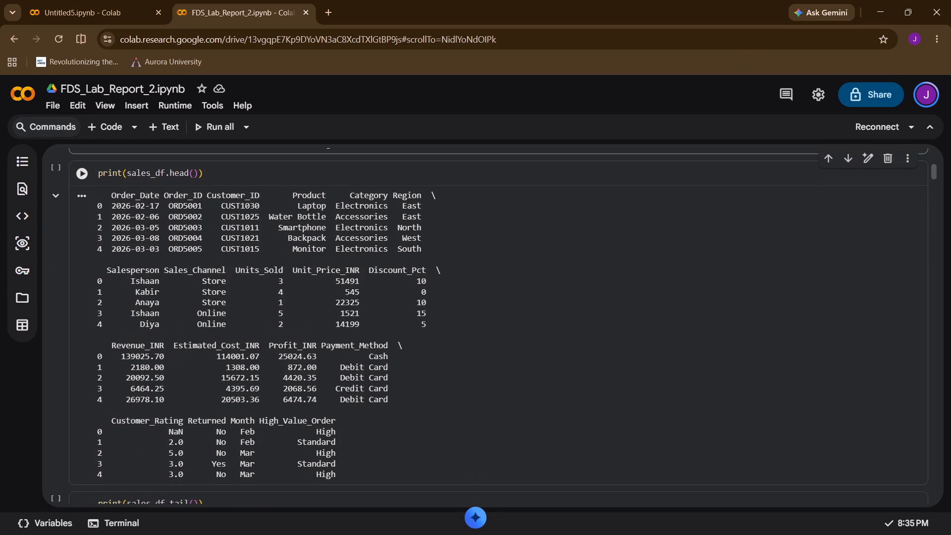
key("Print")
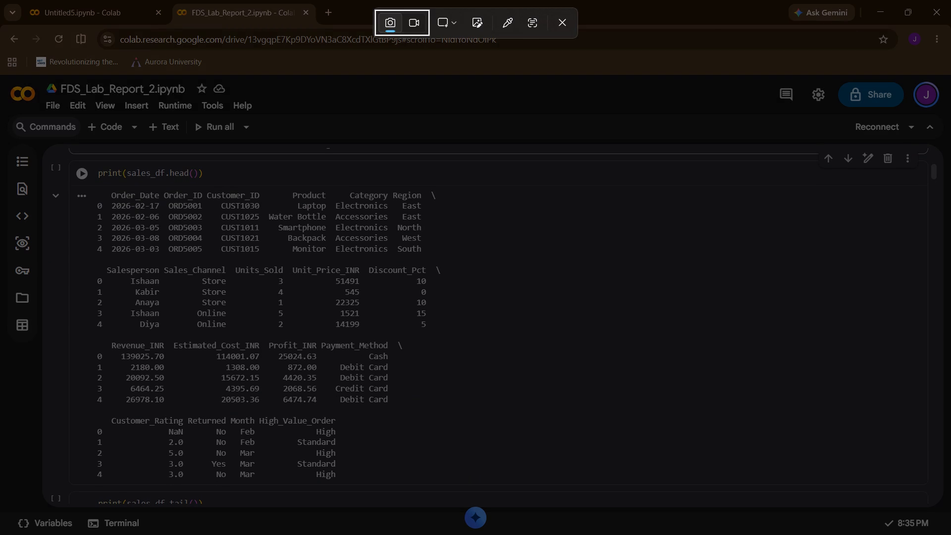
left_click_drag(0, 74, 922, 534)
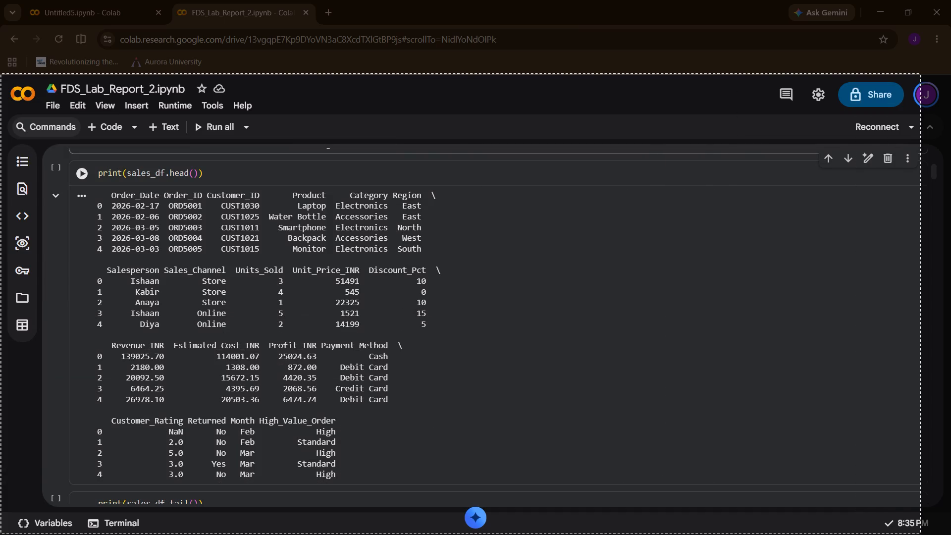
left_click_drag(922, 534, 950, 514)
scroll(949, 531, "right", 1)
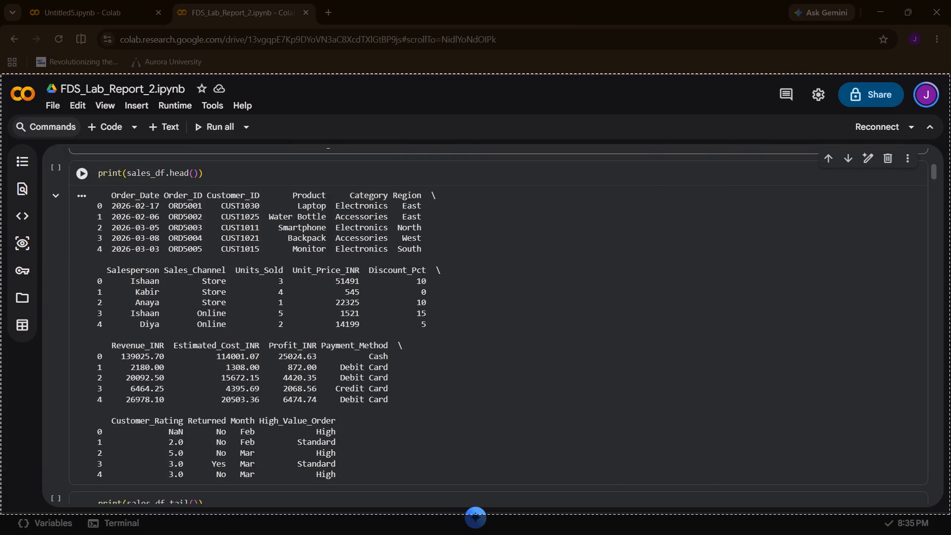
left_click_drag(950, 514, 950, 513)
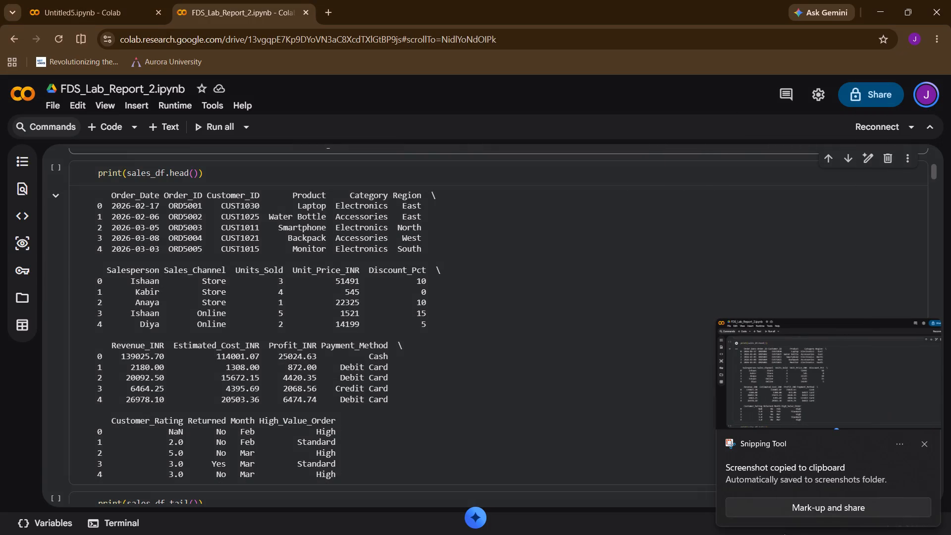
Switch to the Word report and replace the print(sales_df.head()) picture above the head() explanation with the captured screenshot.
left_click(675, 515)
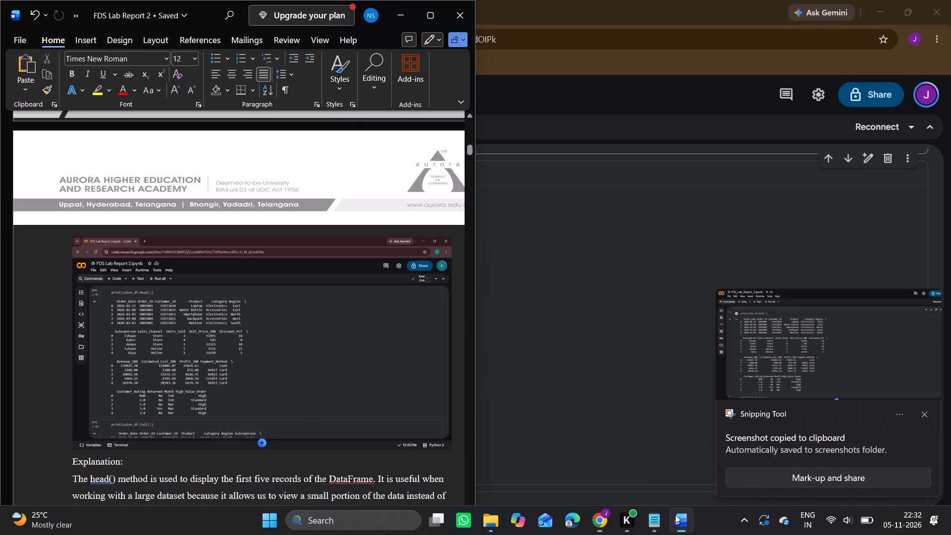
scroll(370, 403, "down", 1)
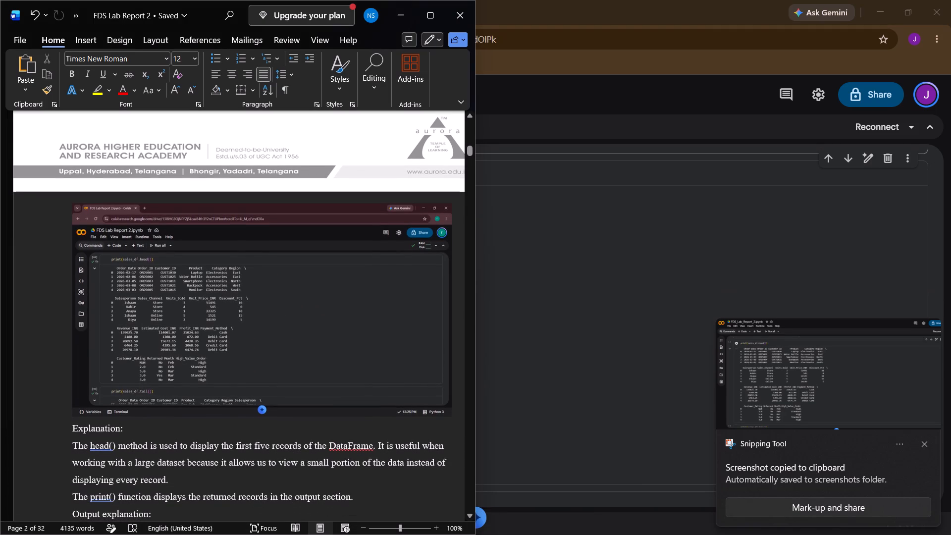
scroll(370, 403, "down", 1)
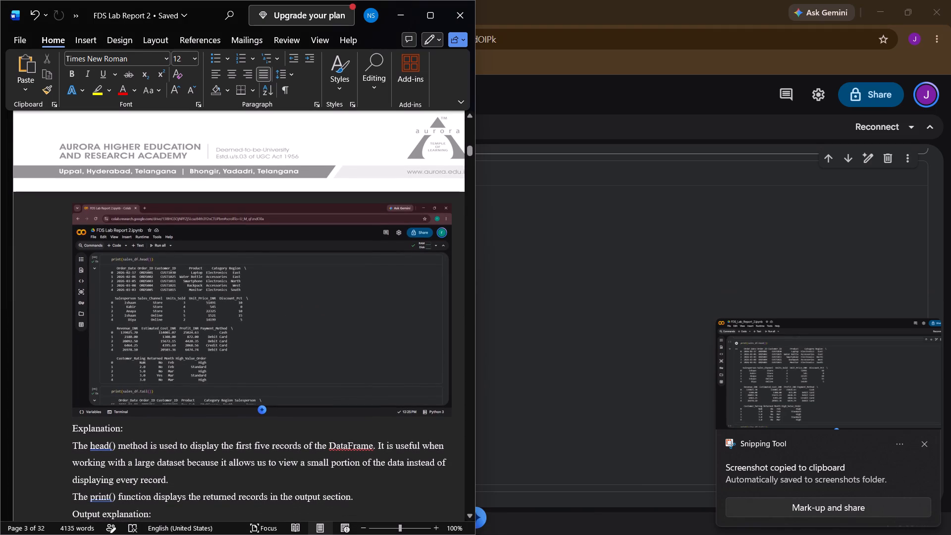
left_click(318, 400)
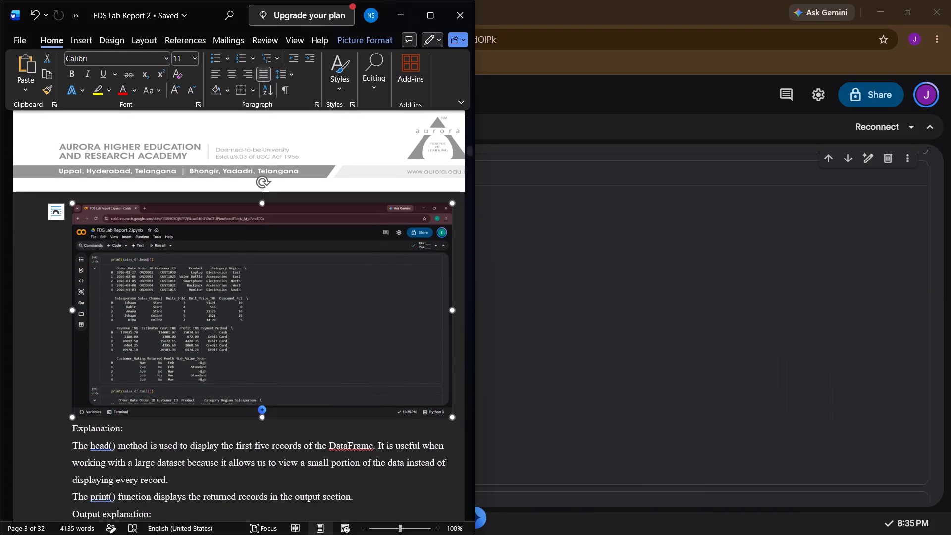
key("BackSpace")
key("ctrl+v")
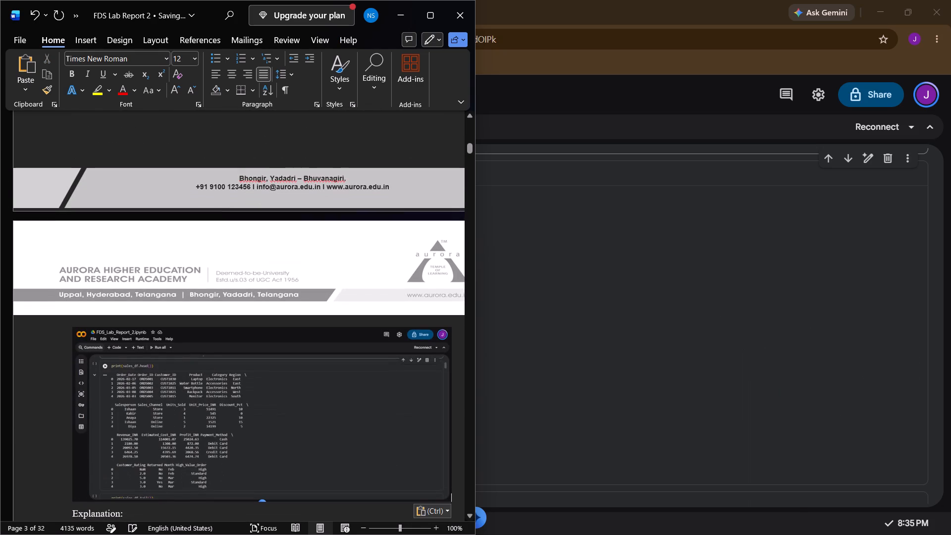
Review the replaced pictures and surrounding pages of the report, from the Reading Data section to the tail() section.
scroll(246, 398, "up", 4)
scroll(246, 398, "down", 4)
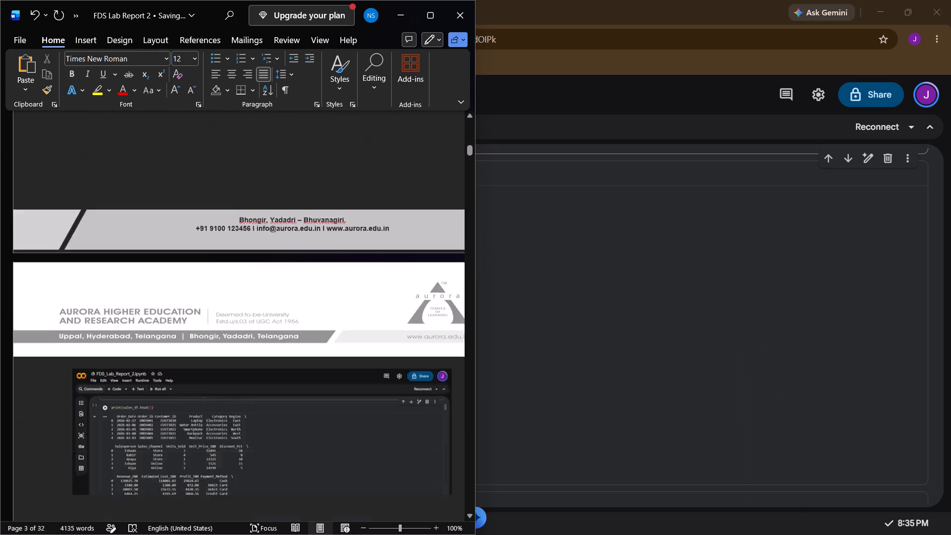
scroll(246, 398, "down", 1)
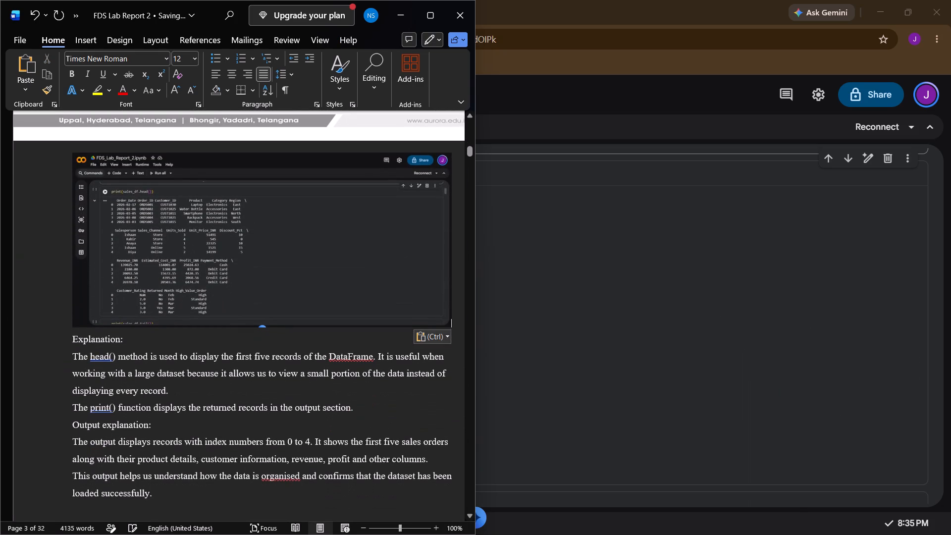
scroll(246, 398, "down", 4)
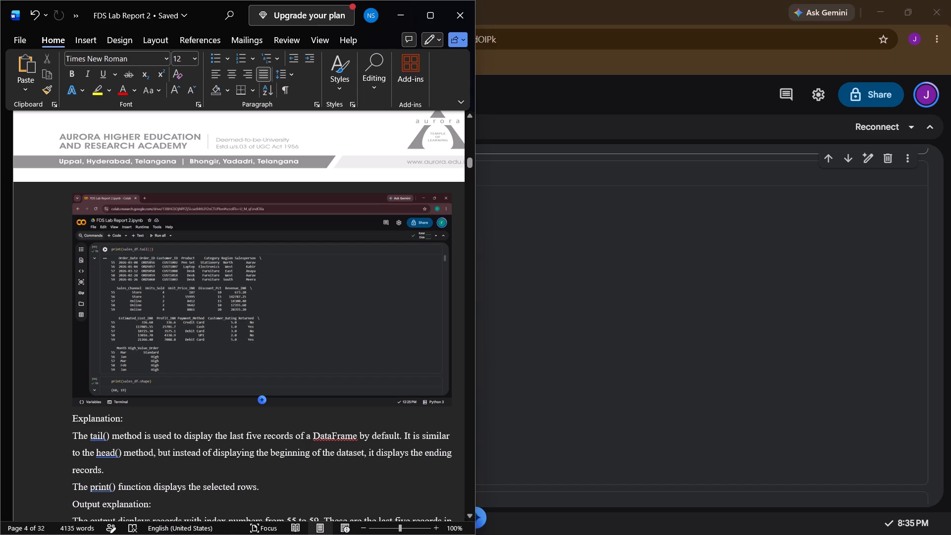
scroll(211, 346, "up", 13)
scroll(211, 346, "down", 2)
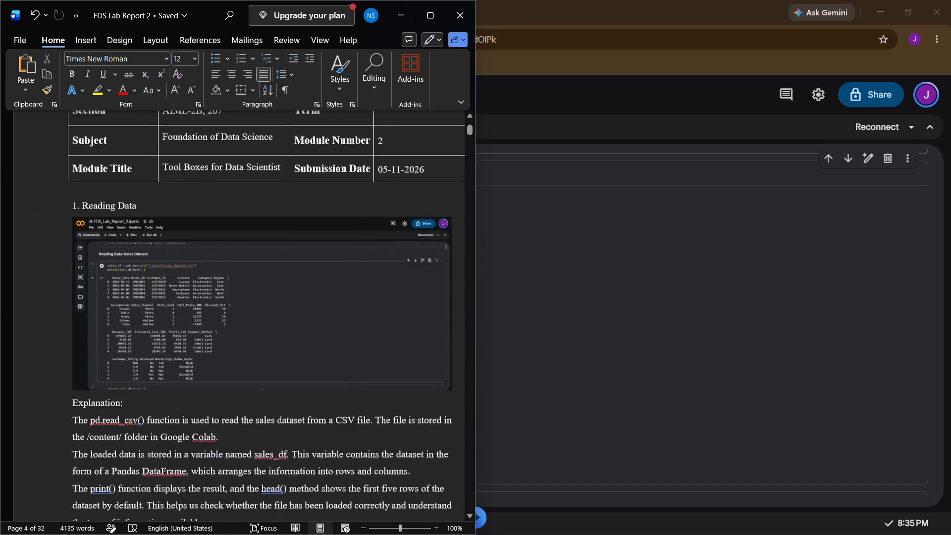
scroll(211, 346, "down", 6)
scroll(211, 346, "up", 2)
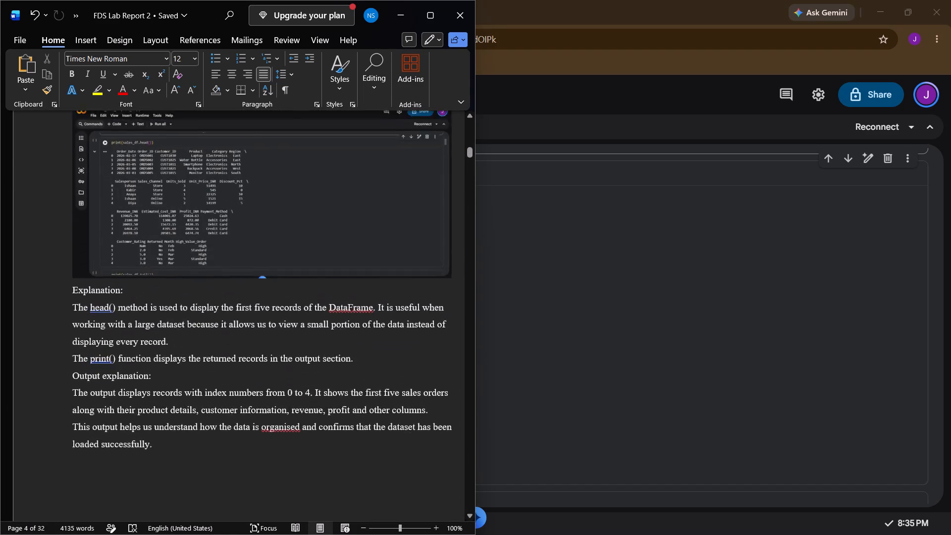
Select the report's old print(sales_df.tail()) picture, switch to the Colab notebook in Chrome and screenshot the matching cell with its output, excluding the browser bars.
scroll(211, 346, "up", 1)
scroll(211, 346, "down", 2)
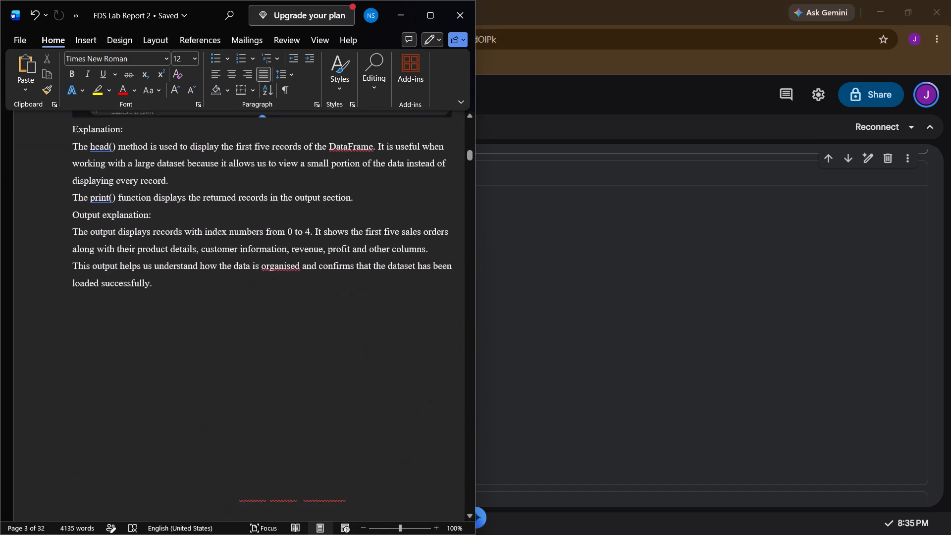
scroll(211, 346, "down", 2)
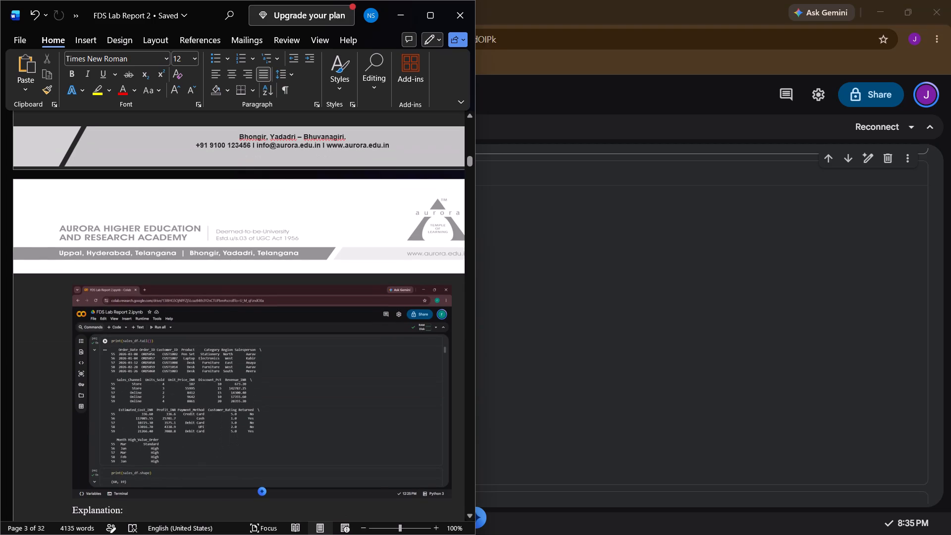
left_click(200, 361)
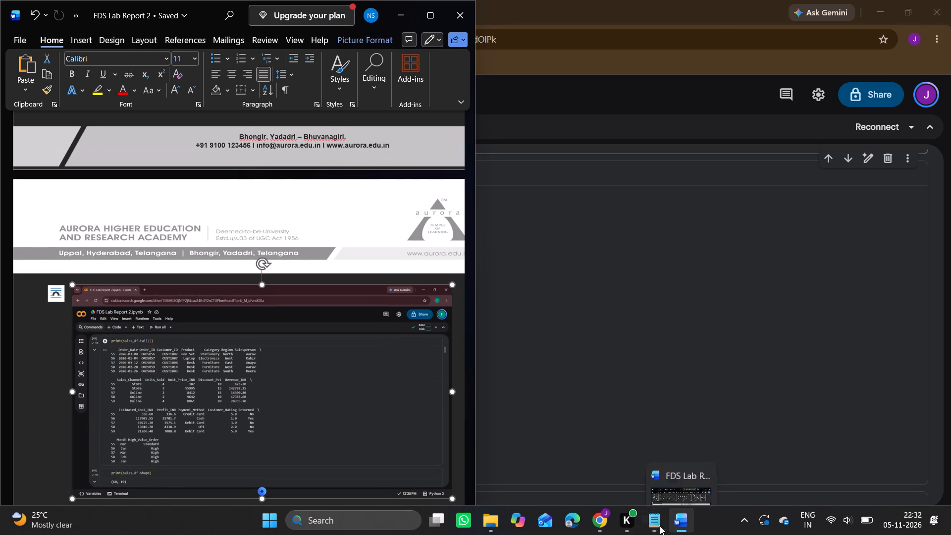
left_click(595, 521)
scroll(345, 349, "down", 2)
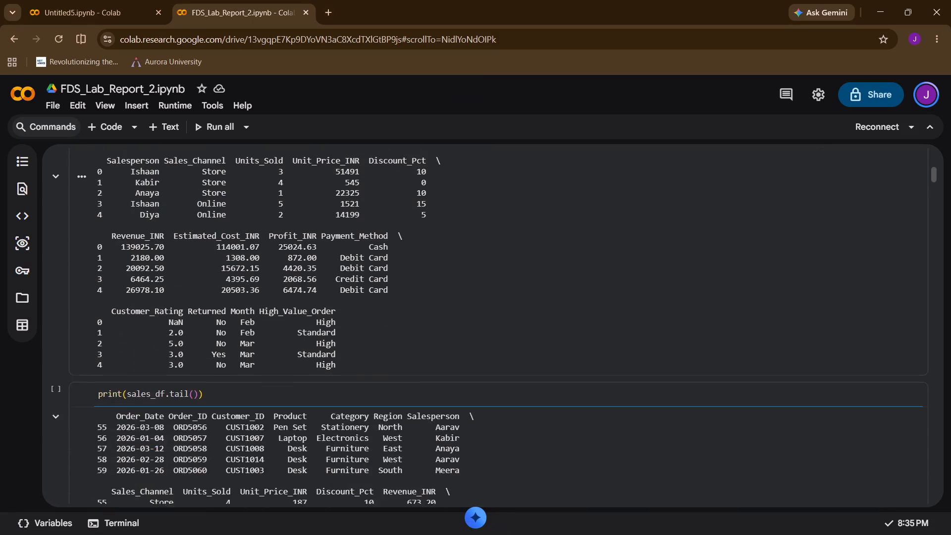
scroll(345, 349, "down", 3)
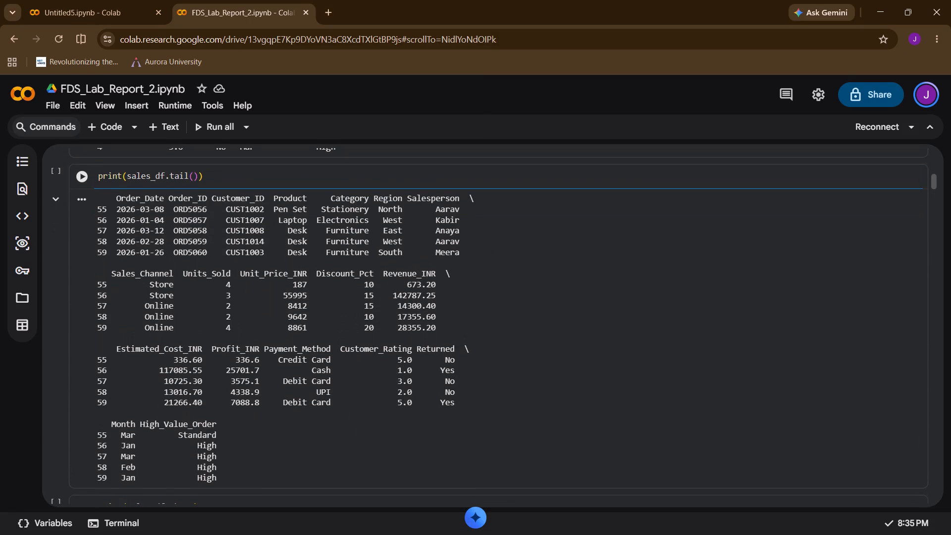
key("Print")
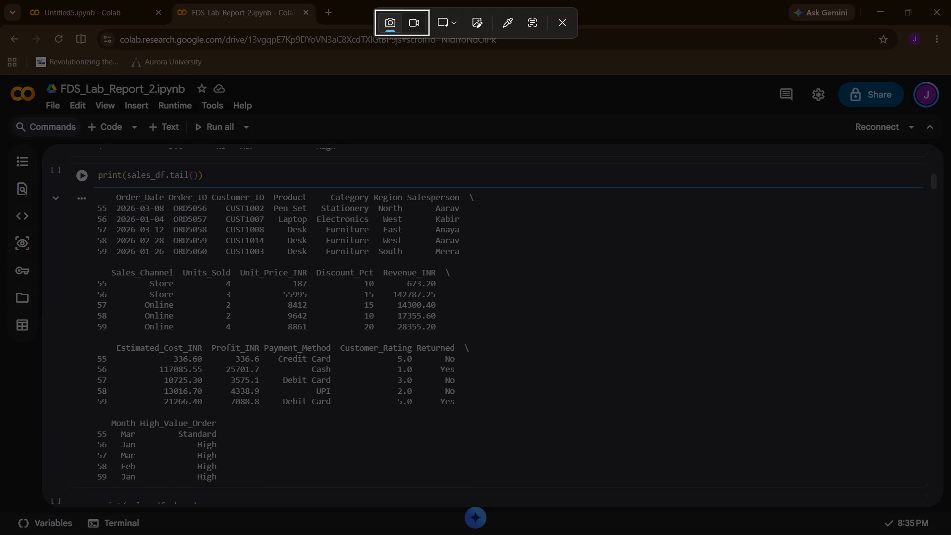
left_click_drag(0, 75, 373, 259)
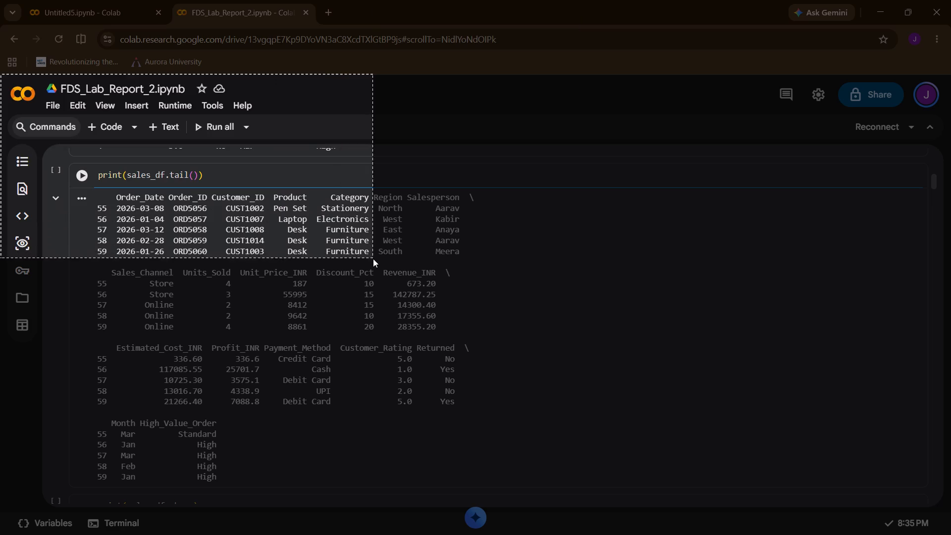
left_click_drag(373, 259, 950, 504)
scroll(851, 525, "right", 1)
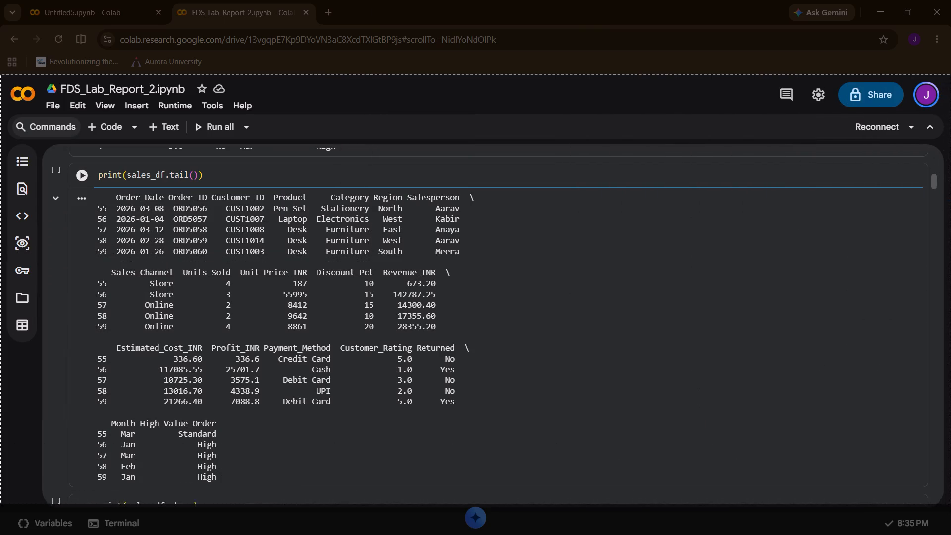
left_click_drag(950, 504, 950, 514)
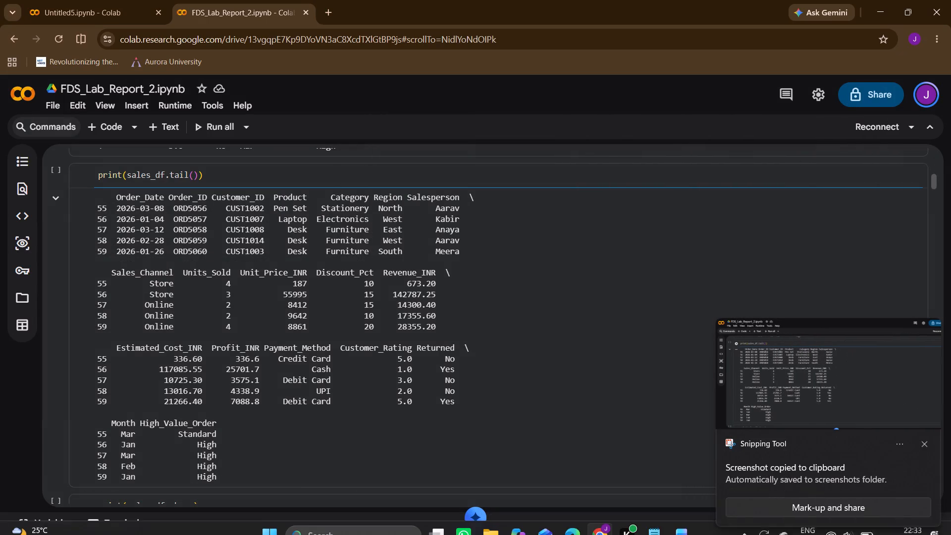
Switch to the Word report and replace the selected print(sales_df.tail()) picture with the captured screenshot.
left_click(678, 527)
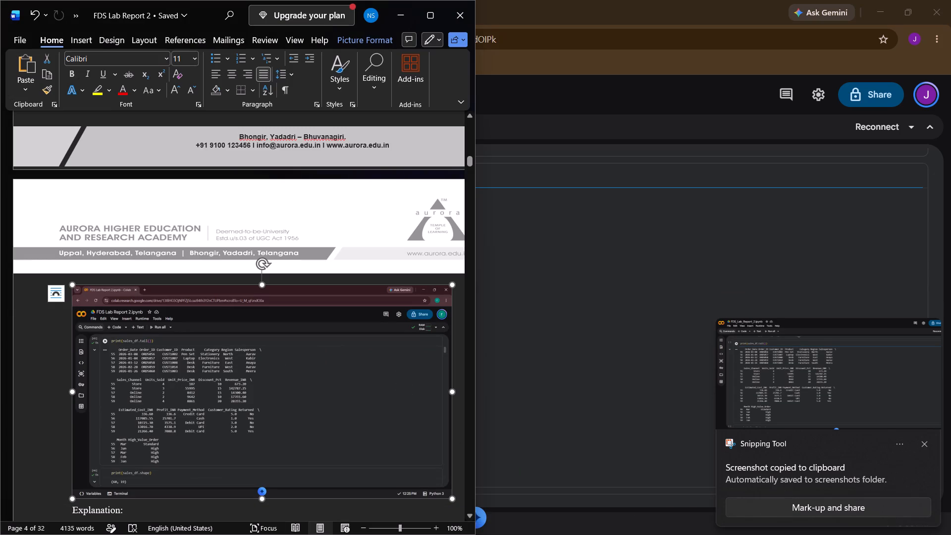
key("BackSpace")
key("ctrl+v")
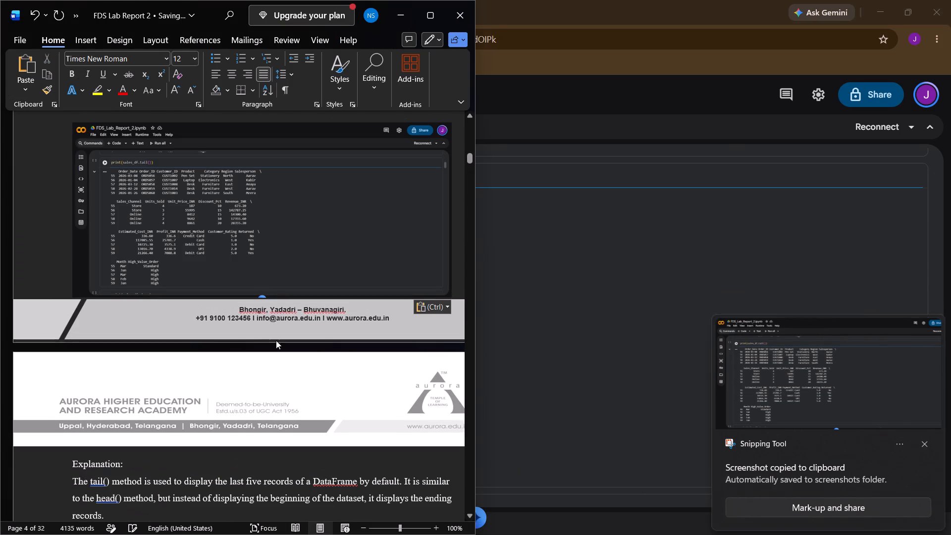
Remove the blank line above the new tail() picture and insert a line break after it, before the Explanation heading.
scroll(251, 310, "up", 1)
left_click(178, 257)
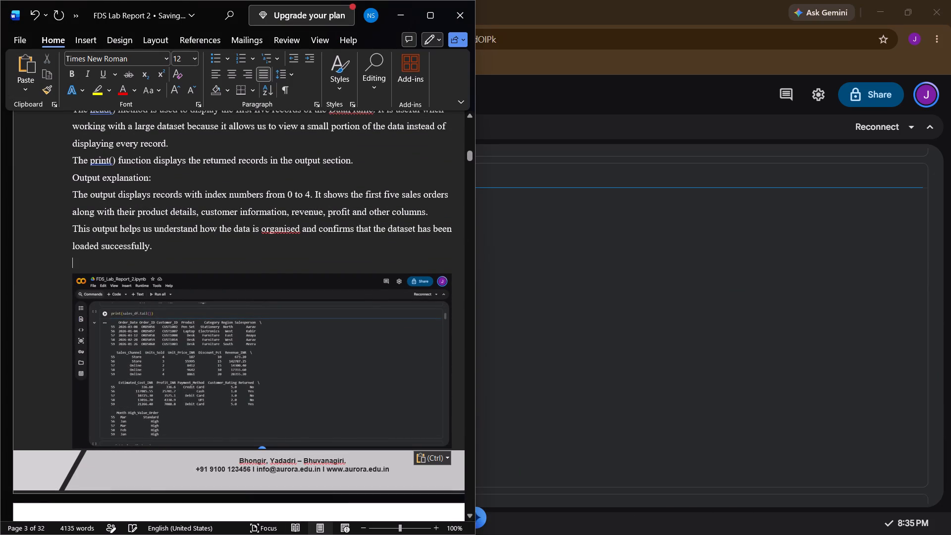
key("Return")
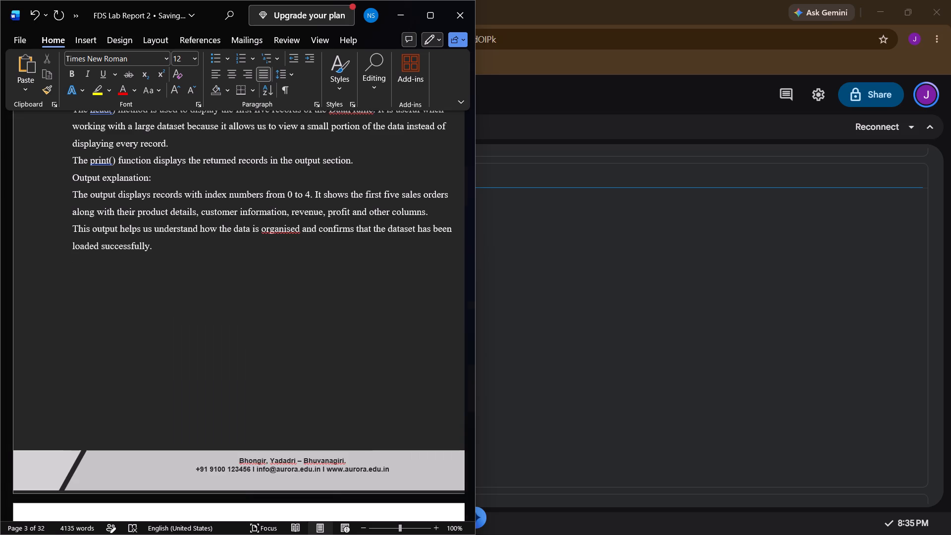
scroll(178, 257, "down", 2)
key("BackSpace")
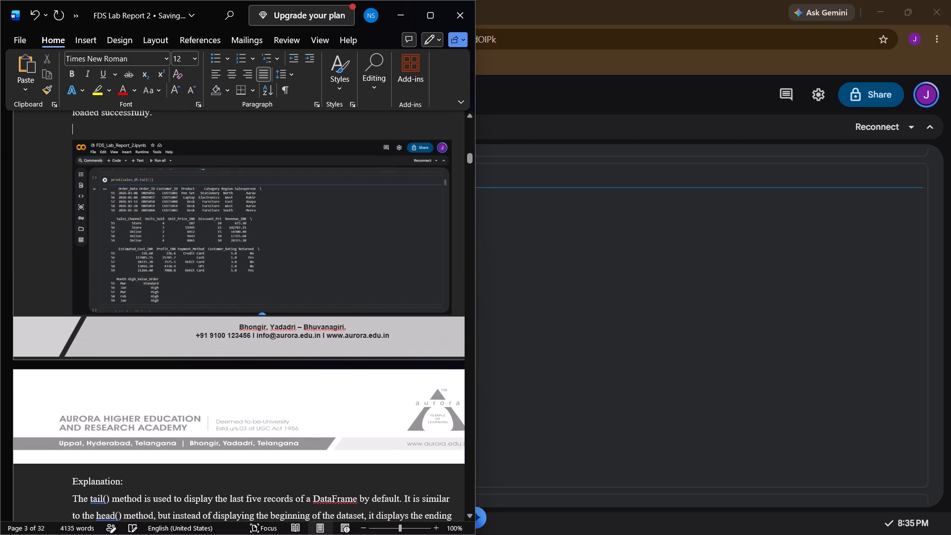
key("BackSpace")
key("BackSpace")
key("BackSpace")
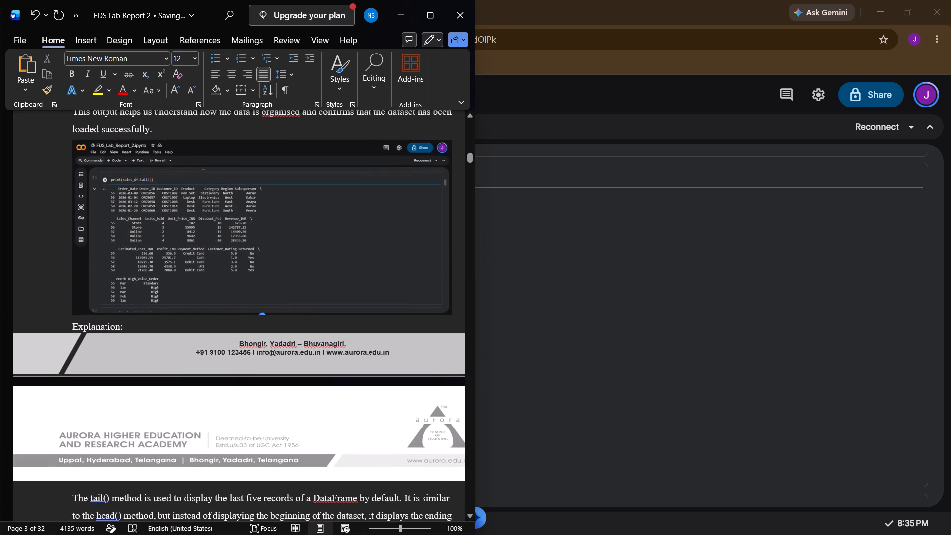
scroll(189, 233, "up", 1)
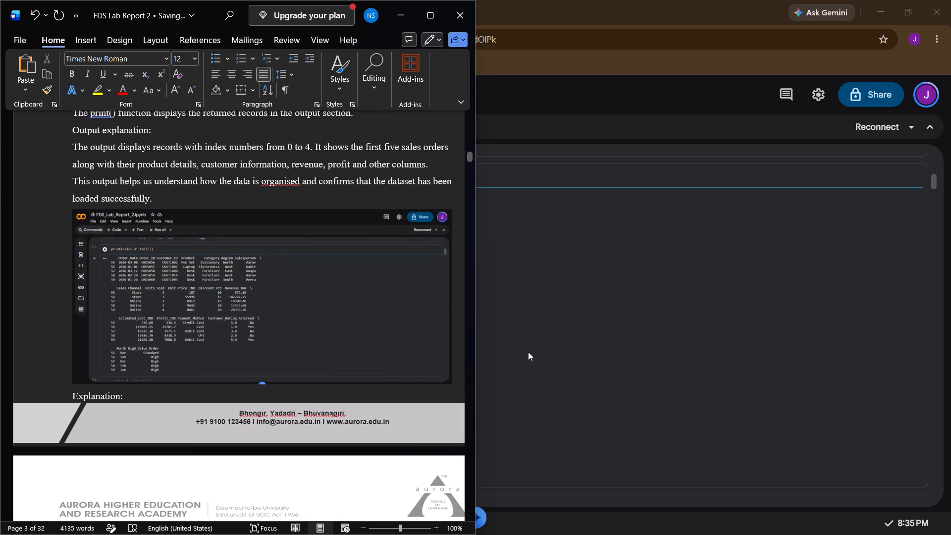
left_click(454, 374)
key("Return")
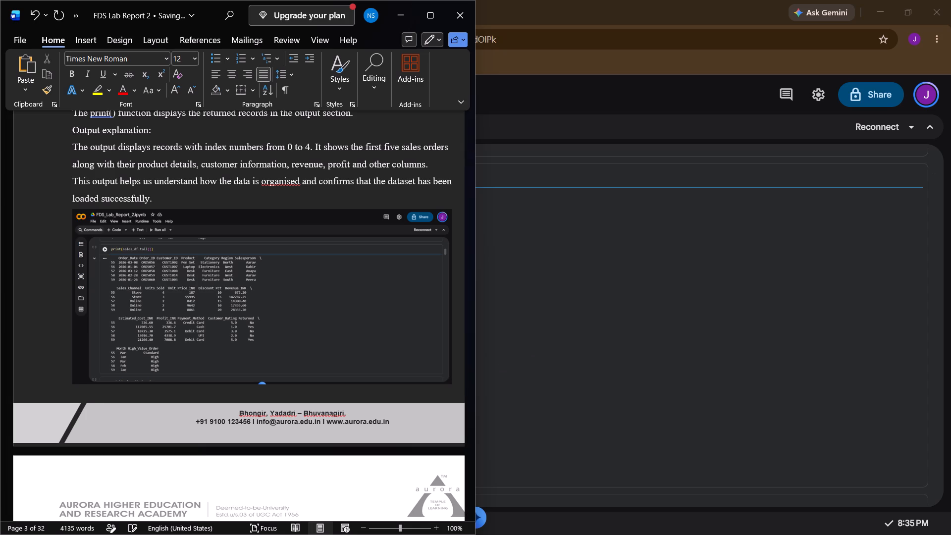
Compare the report's print(sales_df.columns) and sales_df.info() picture with the matching cells in the Colab notebook in Chrome.
scroll(454, 374, "down", 2)
scroll(409, 391, "down", 4)
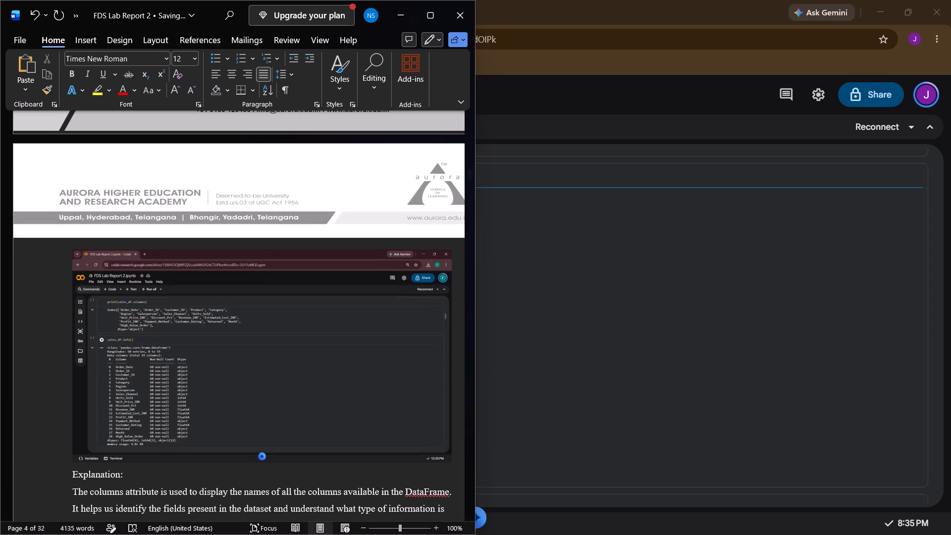
left_click(675, 532)
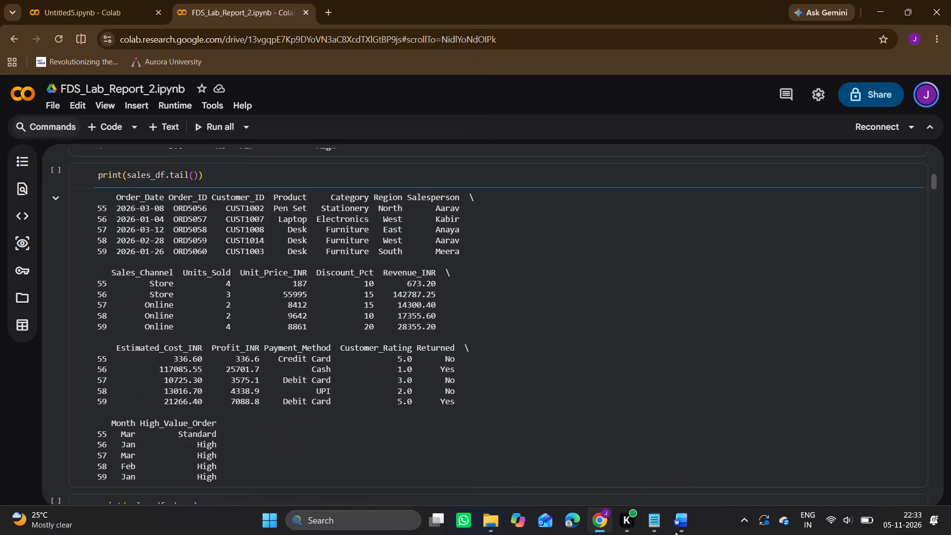
scroll(554, 369, "down", 3)
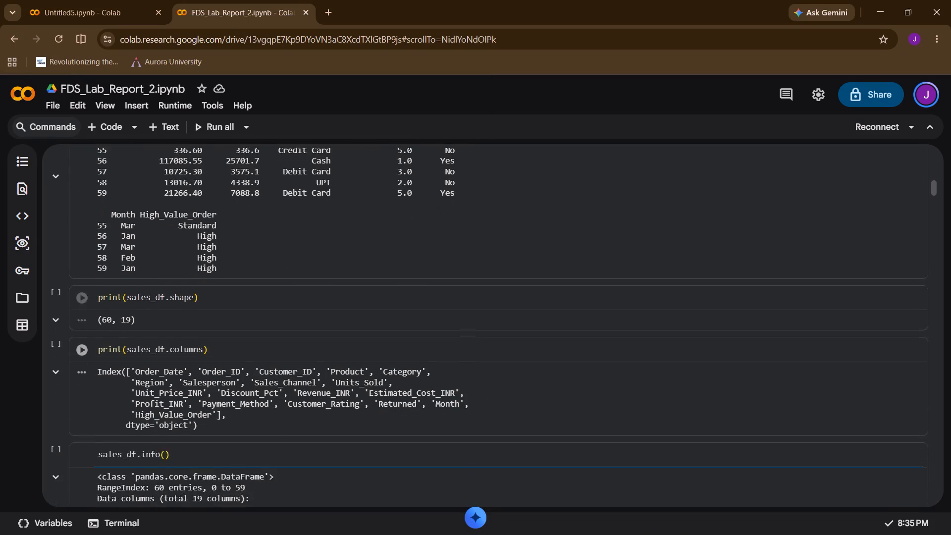
scroll(554, 369, "down", 3)
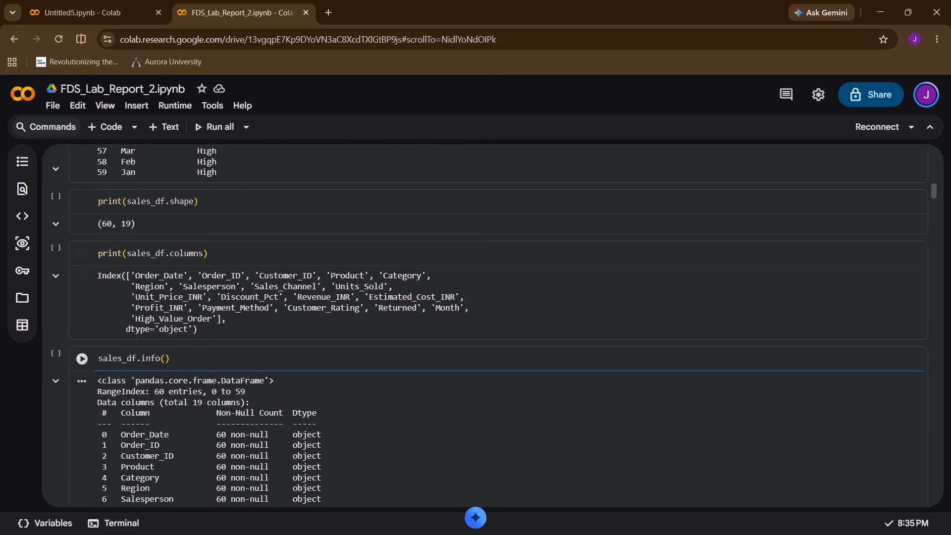
scroll(554, 369, "down", 2)
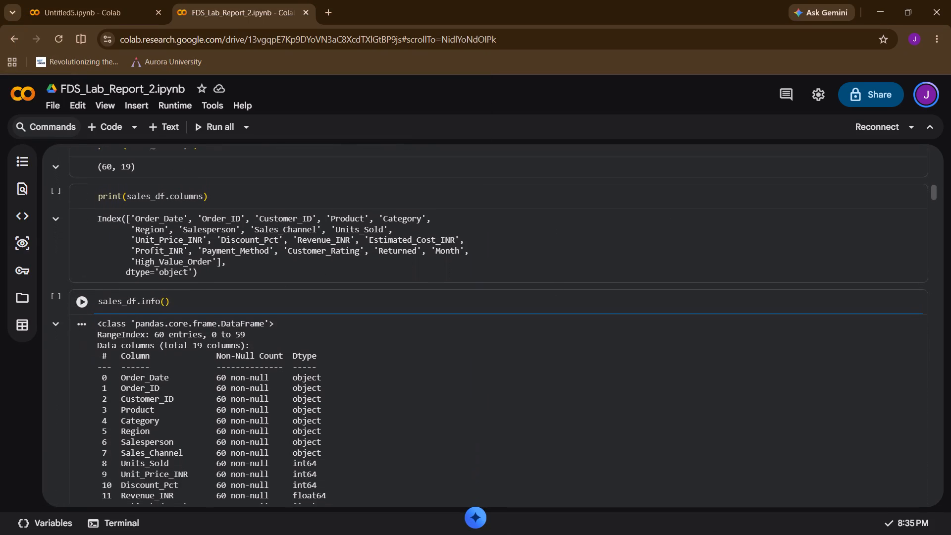
scroll(554, 369, "down", 2)
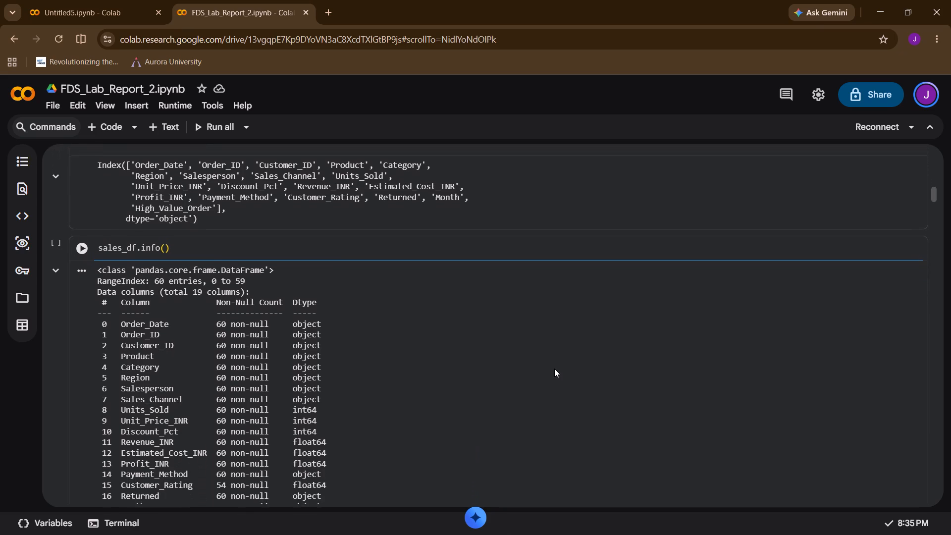
scroll(554, 369, "down", 1)
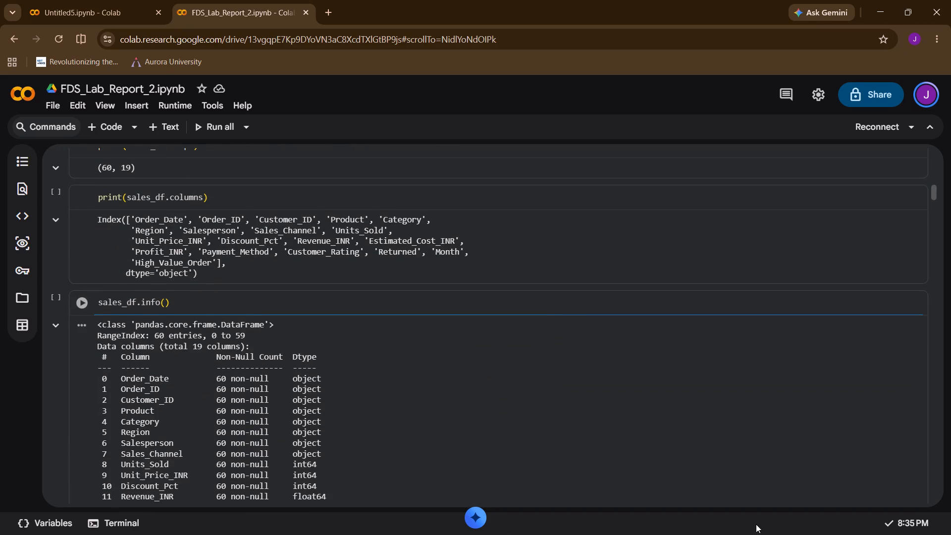
left_click(678, 515)
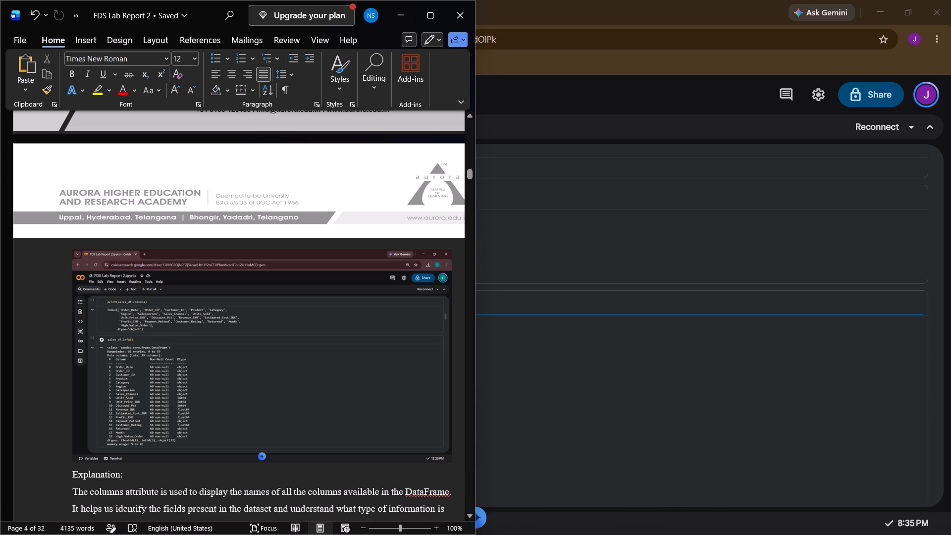
left_click(687, 521)
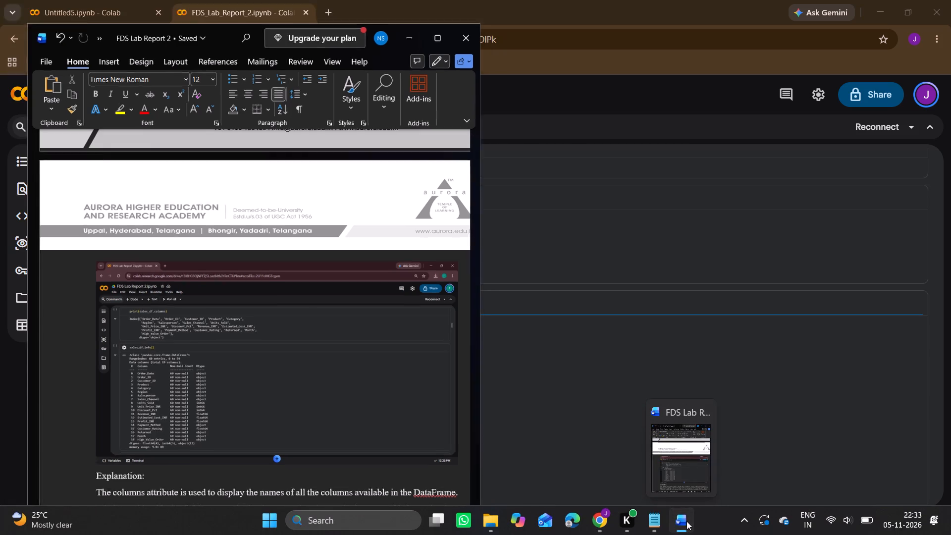
Take a notebook screenshot showing the print(sales_df.columns) and sales_df.info() cells down to the memory usage line, excluding the browser bars.
scroll(457, 343, "down", 1)
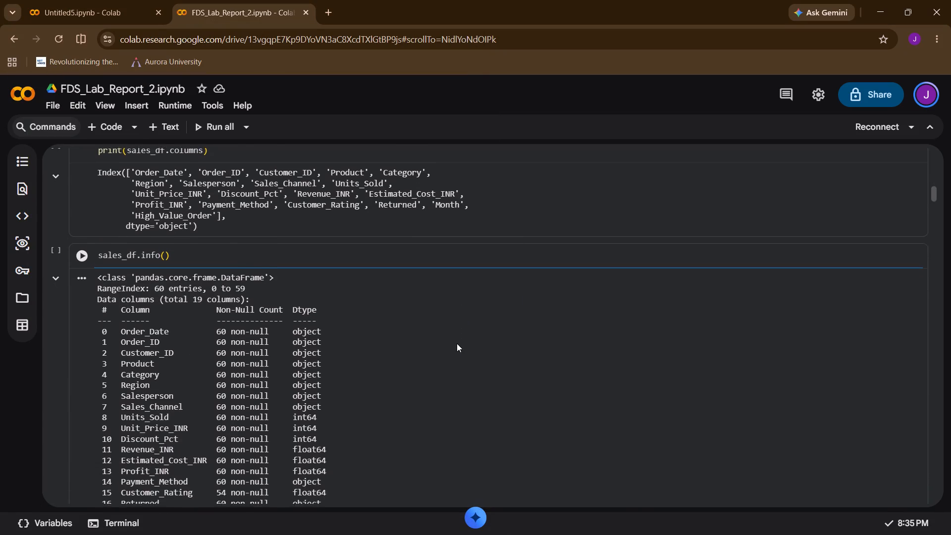
scroll(457, 343, "down", 2)
key("ctrl+minus")
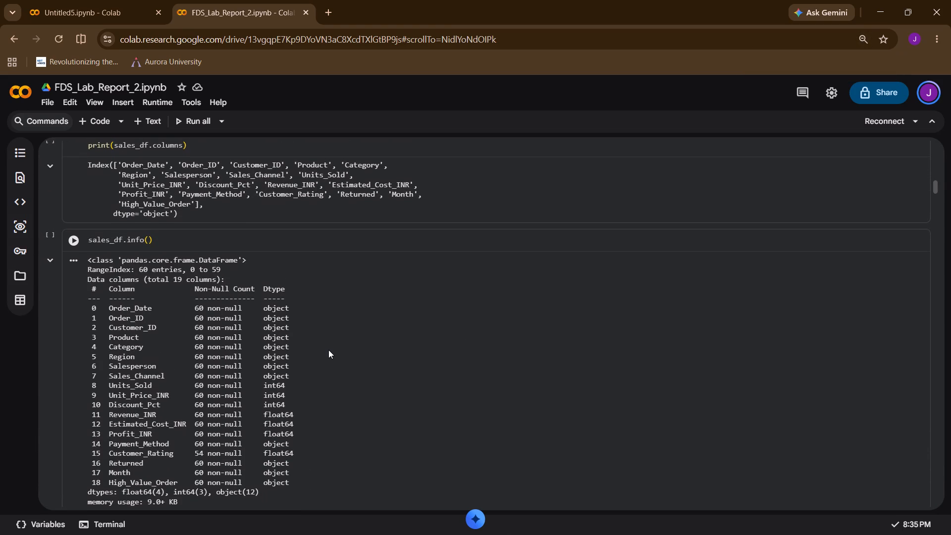
key("Print")
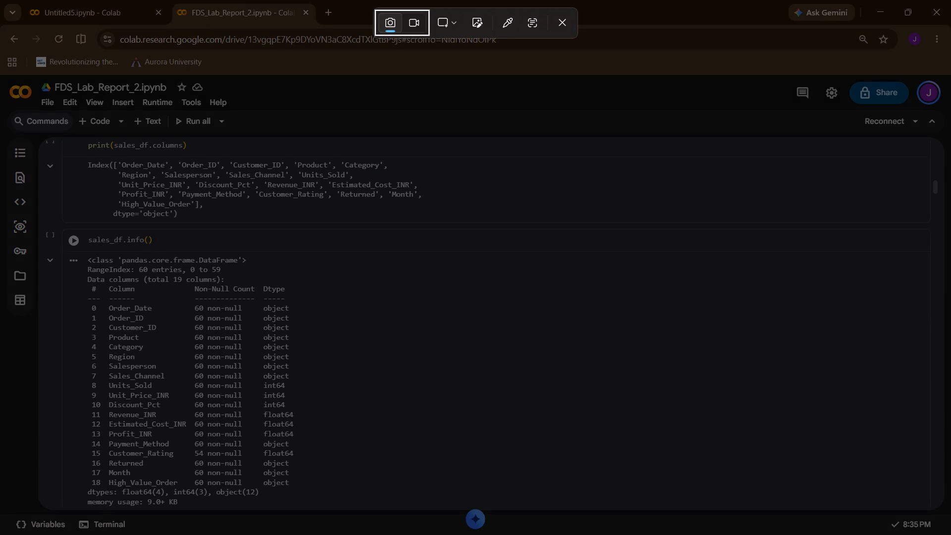
left_click_drag(0, 75, 950, 511)
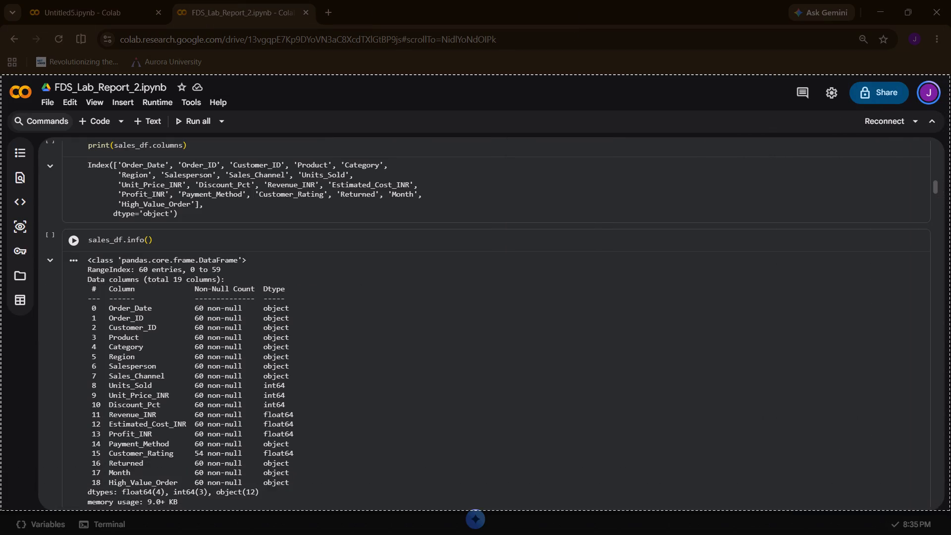
left_click_drag(950, 511, 950, 516)
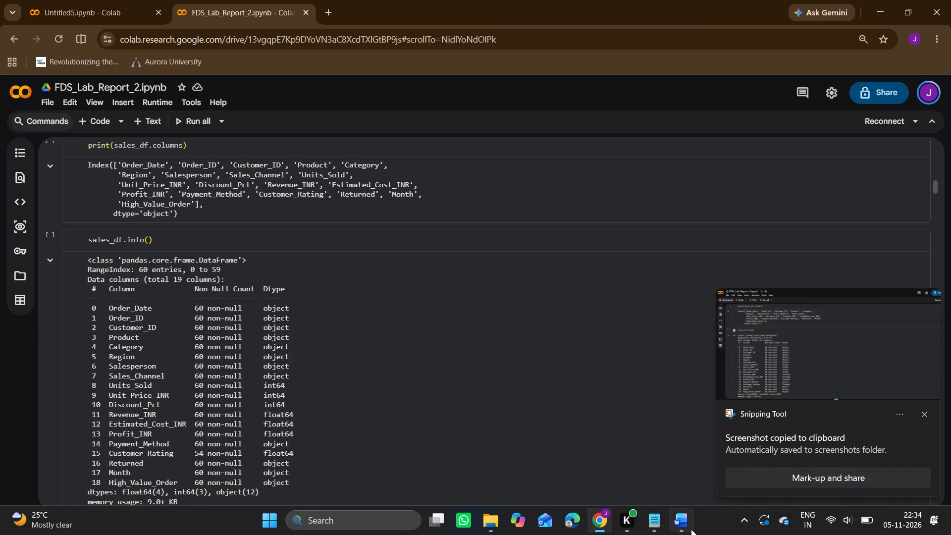
Switch to the Word report and replace the old columns and info() picture above the columns attribute explanation with the captured screenshot.
left_click(691, 529)
left_click(346, 417)
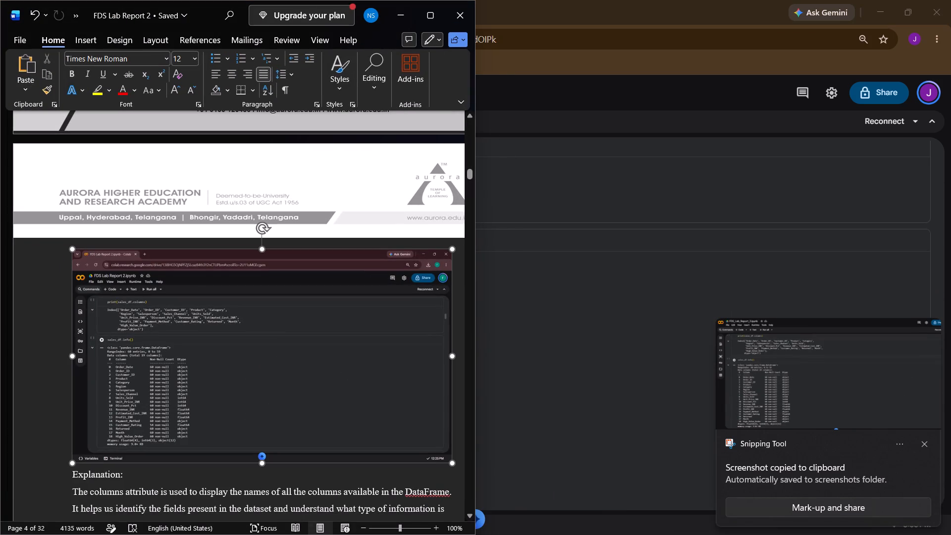
key("BackSpace")
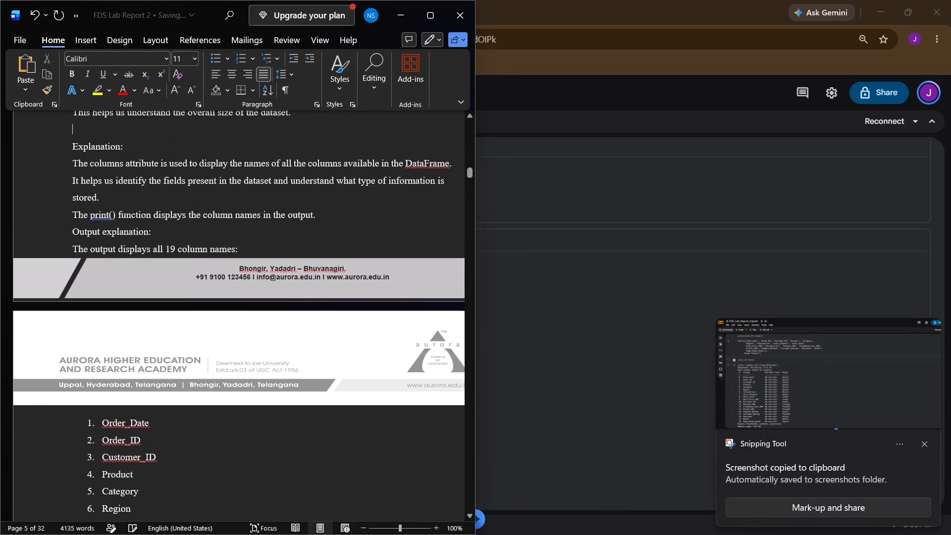
key("ctrl+v")
Find the report's old print(sales_df.describe()) picture and compare it with the matching cells in the Colab notebook in Chrome.
scroll(346, 417, "down", 3)
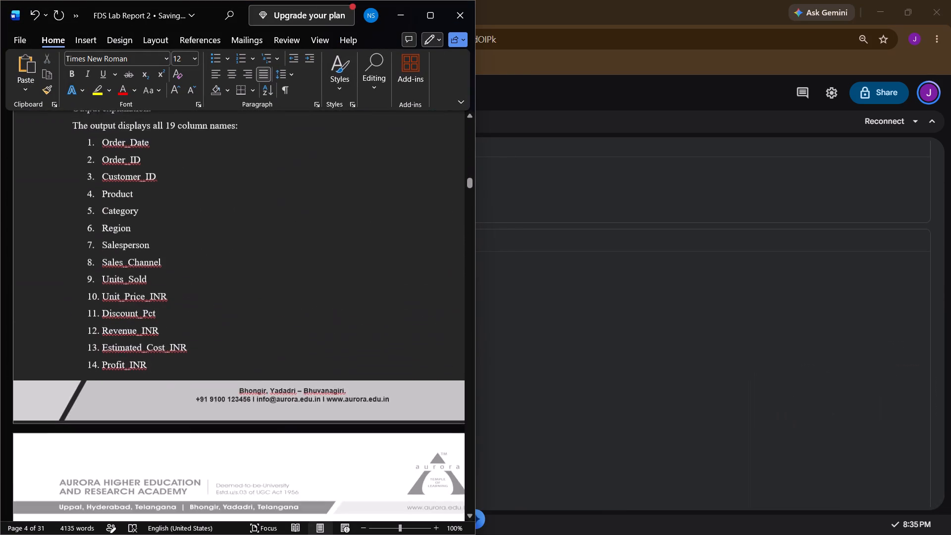
scroll(346, 417, "down", 3)
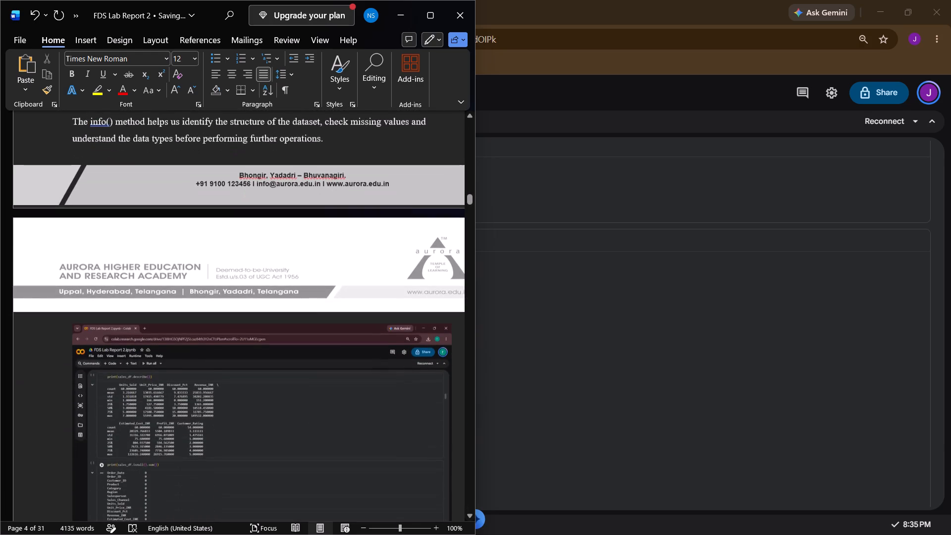
left_click(281, 388)
scroll(281, 388, "down", 1)
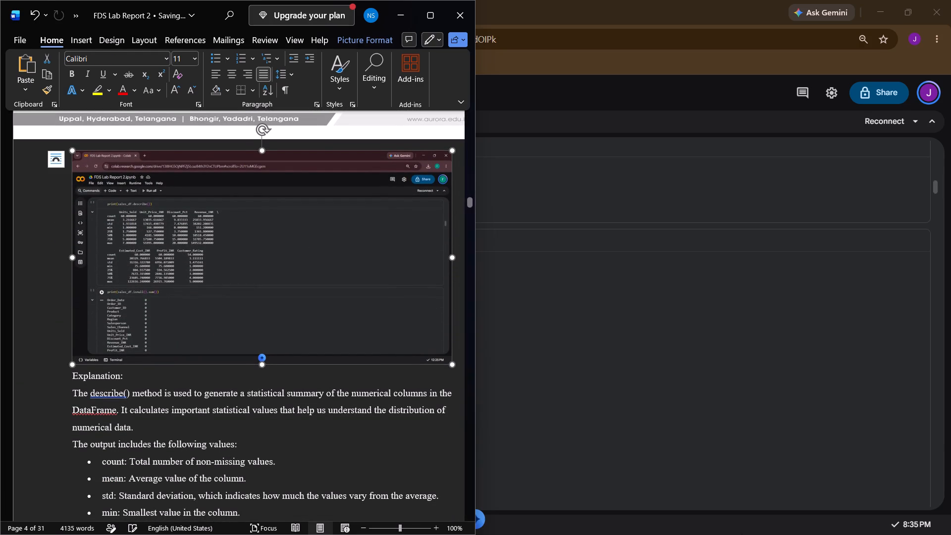
left_click(681, 521)
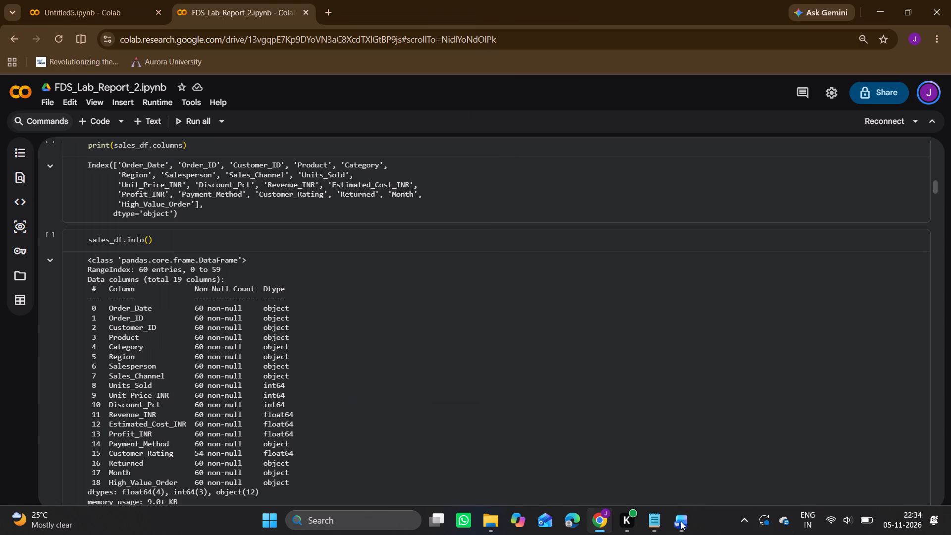
scroll(506, 381, "down", 2)
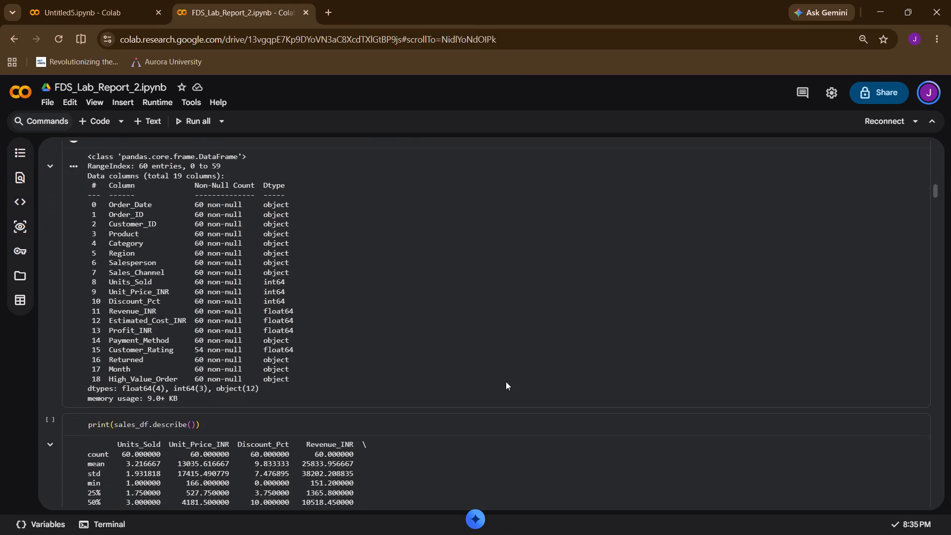
scroll(506, 381, "down", 5)
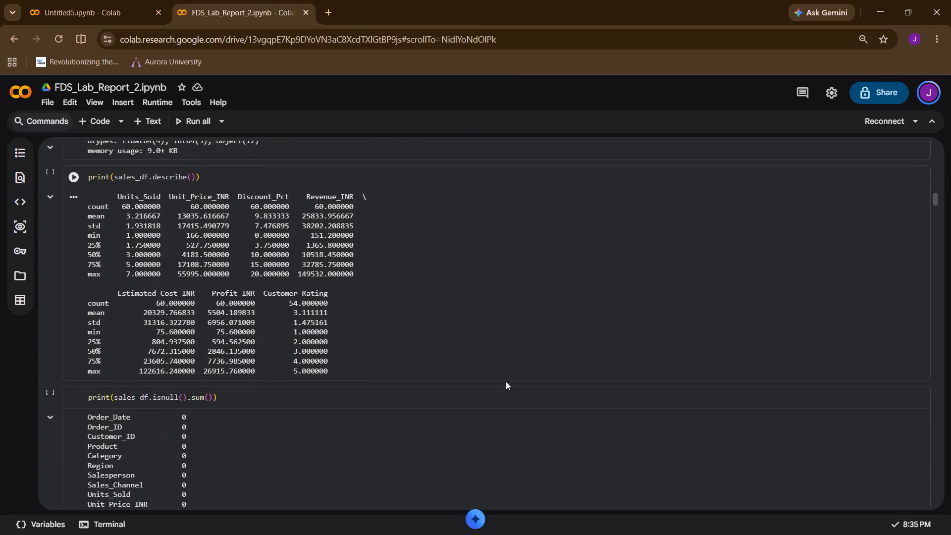
scroll(506, 381, "down", 3)
scroll(506, 381, "up", 1)
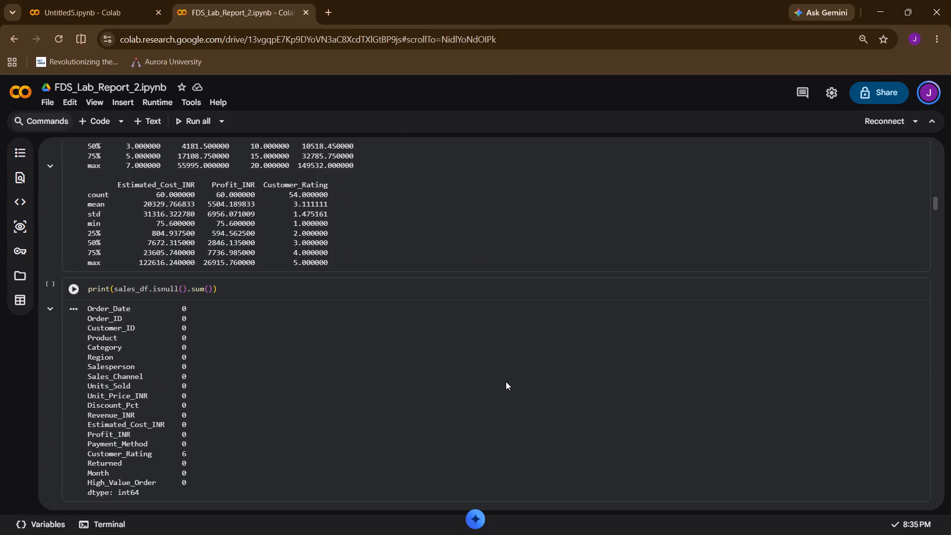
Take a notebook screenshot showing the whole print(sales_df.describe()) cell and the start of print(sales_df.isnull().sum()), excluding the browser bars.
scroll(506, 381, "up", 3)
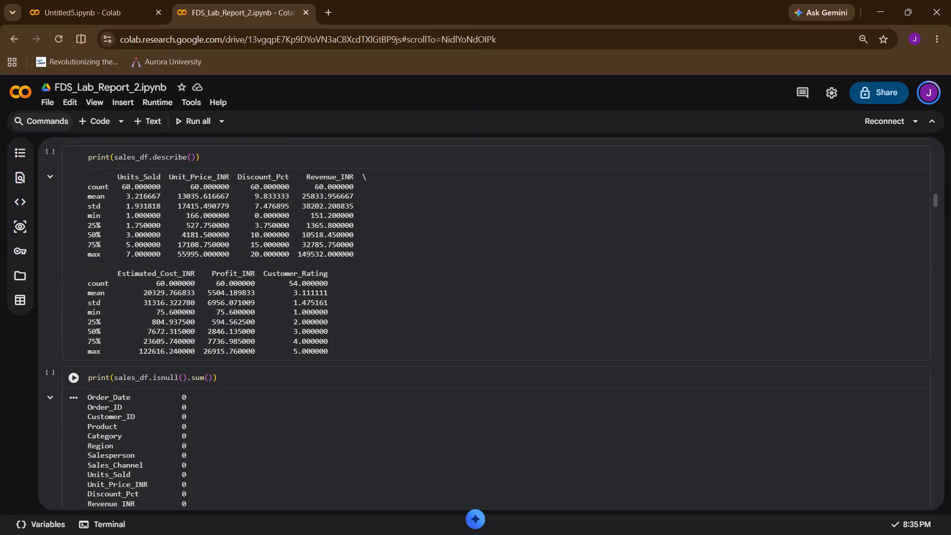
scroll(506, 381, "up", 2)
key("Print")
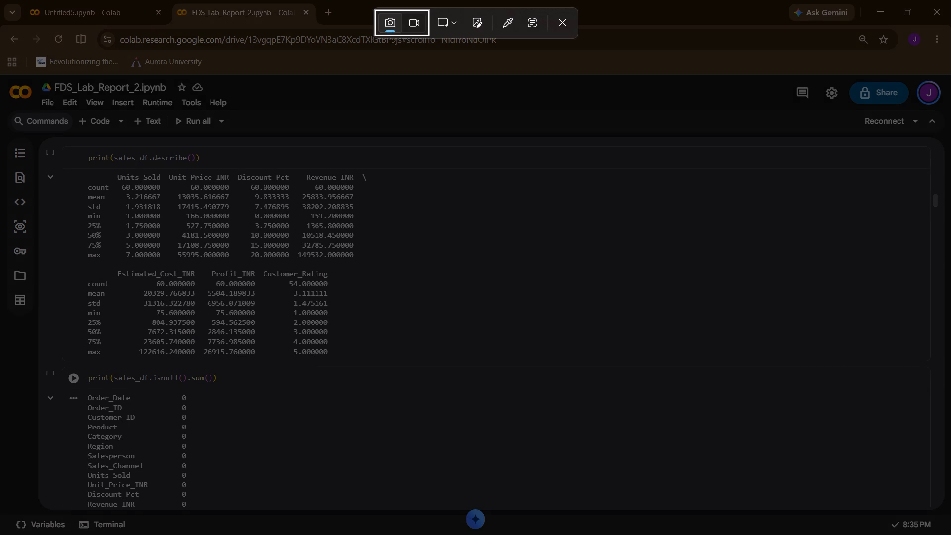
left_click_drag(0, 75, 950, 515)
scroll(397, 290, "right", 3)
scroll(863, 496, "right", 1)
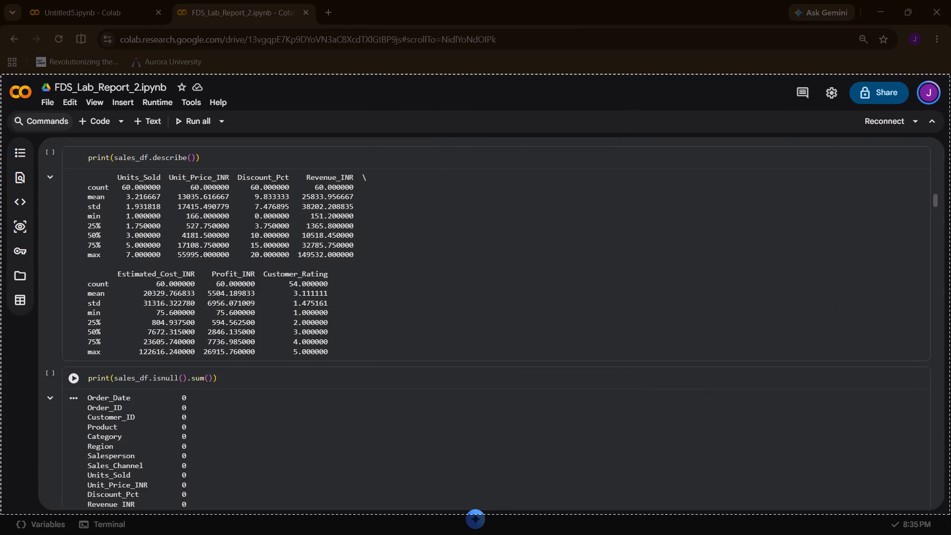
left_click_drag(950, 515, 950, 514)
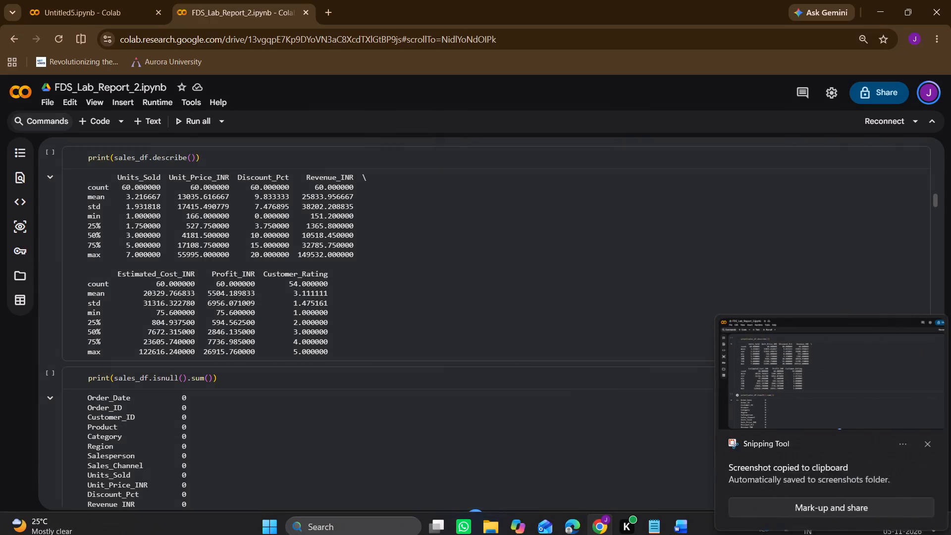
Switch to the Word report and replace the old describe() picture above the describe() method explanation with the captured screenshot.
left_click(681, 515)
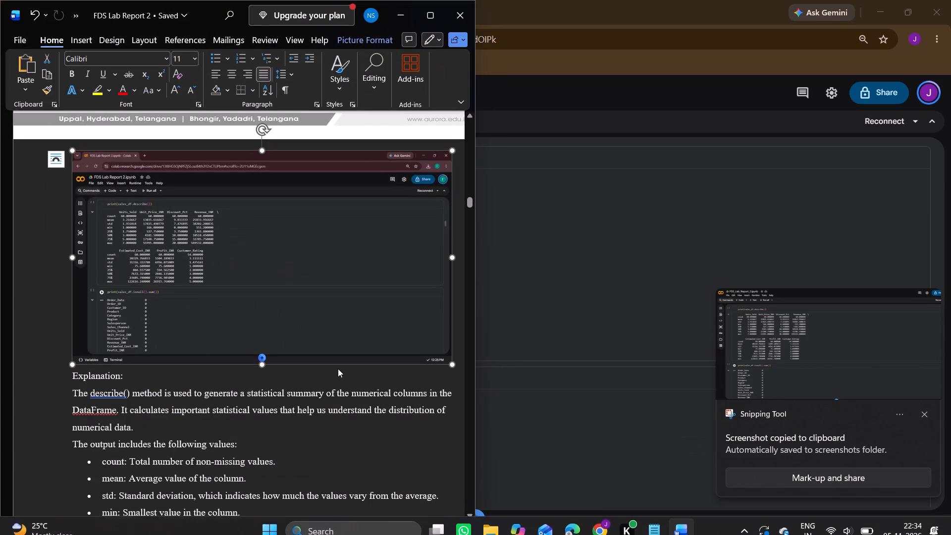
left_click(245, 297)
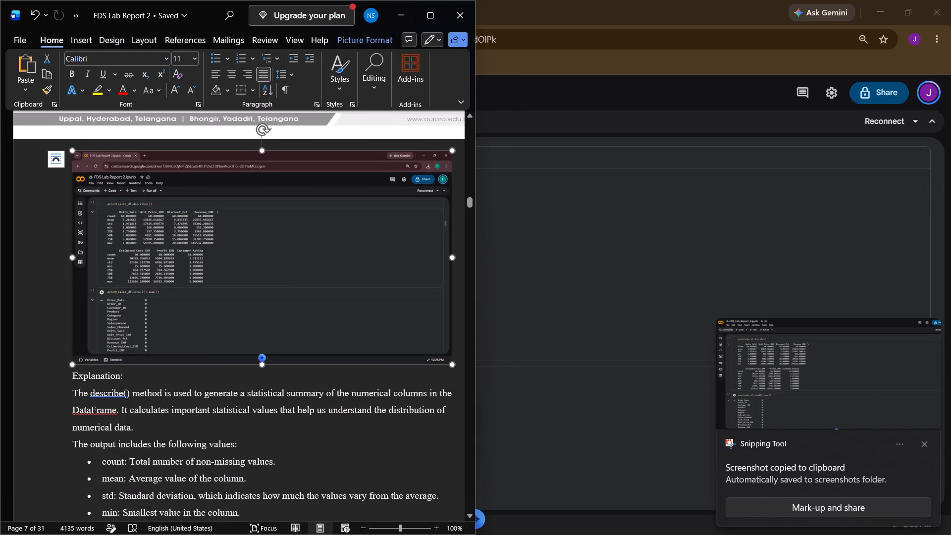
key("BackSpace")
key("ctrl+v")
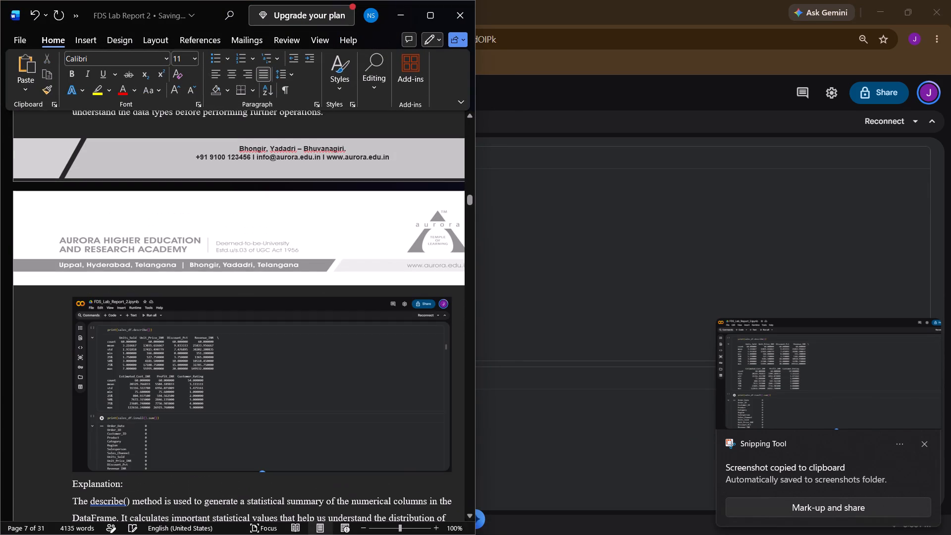
Check the report's old isnull().sum() picture, and look through the notebook in Chrome from the matching cell to the IPL dataset section.
scroll(245, 297, "down", 2)
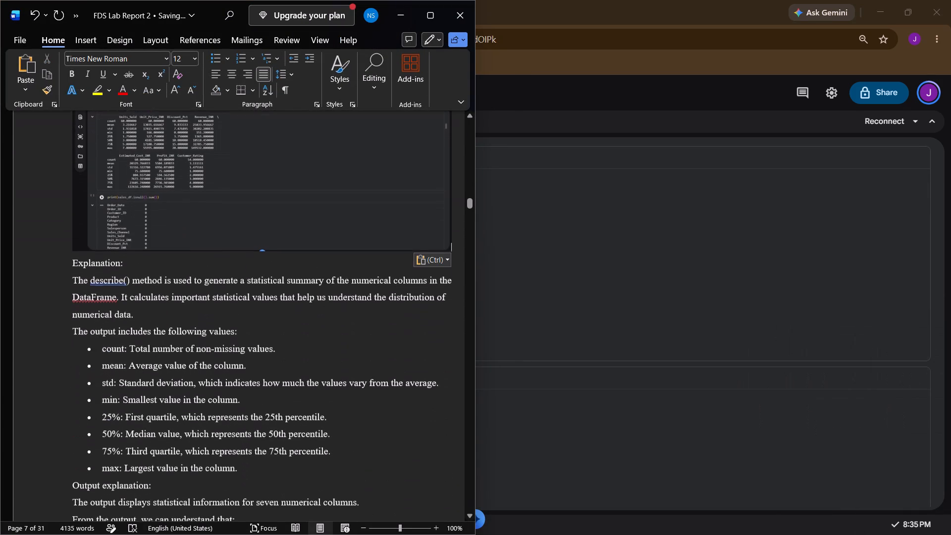
scroll(245, 297, "down", 4)
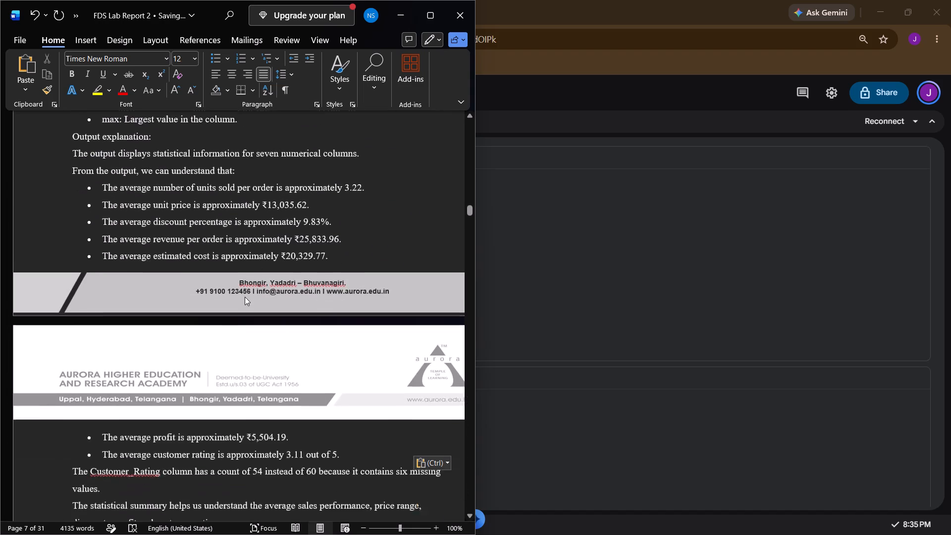
scroll(245, 297, "down", 1)
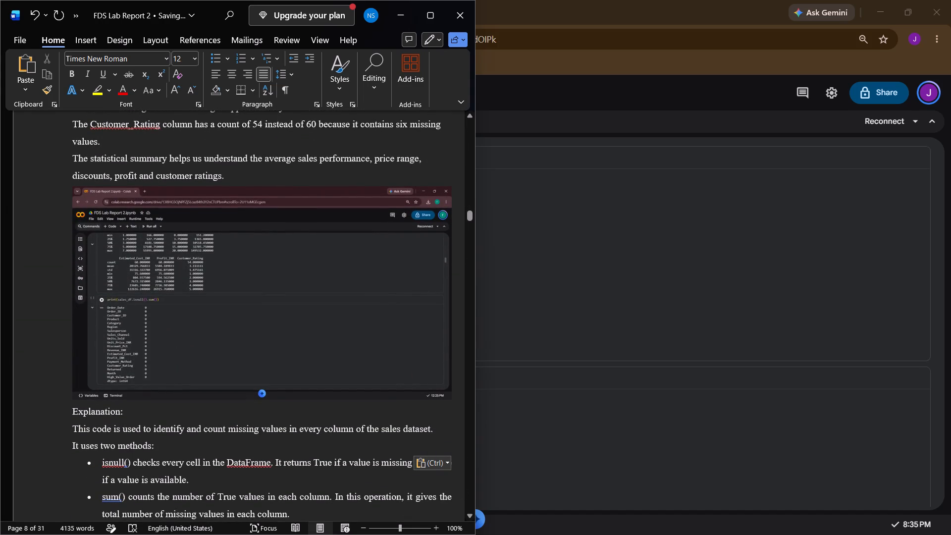
left_click(245, 297)
left_click(193, 448)
left_click(678, 517)
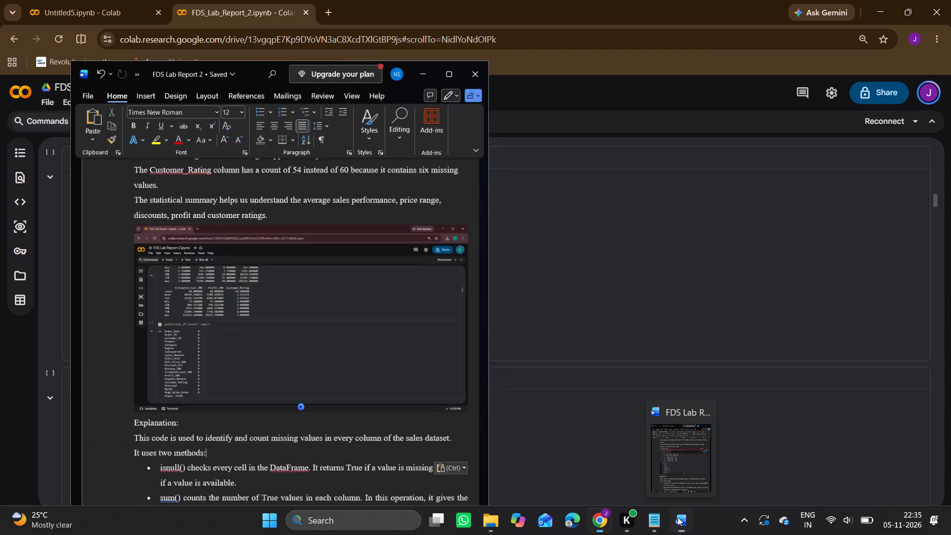
scroll(401, 443, "down", 5)
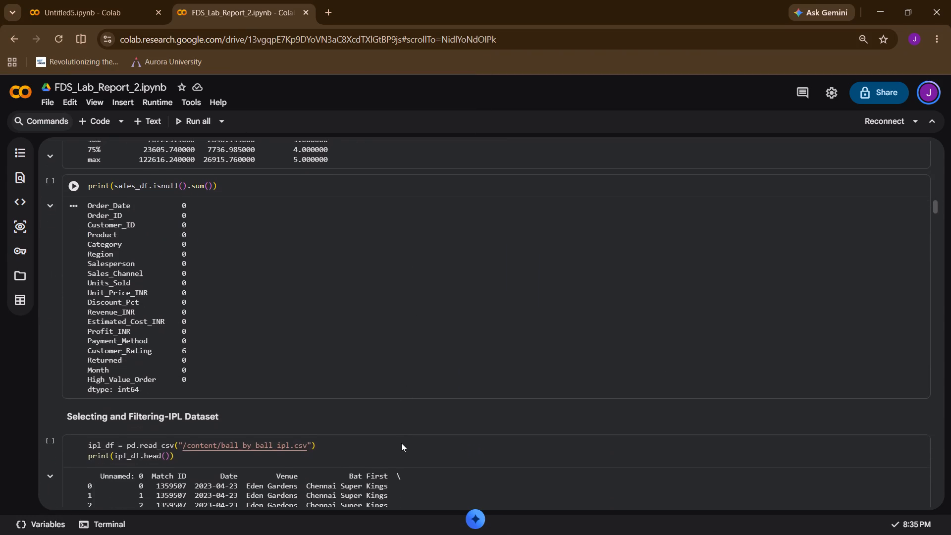
scroll(401, 443, "down", 4)
Take a notebook screenshot of the print(ipl_df.head()) output down to the [5 rows x 35 columns] line, excluding the browser bars.
scroll(401, 443, "up", 1)
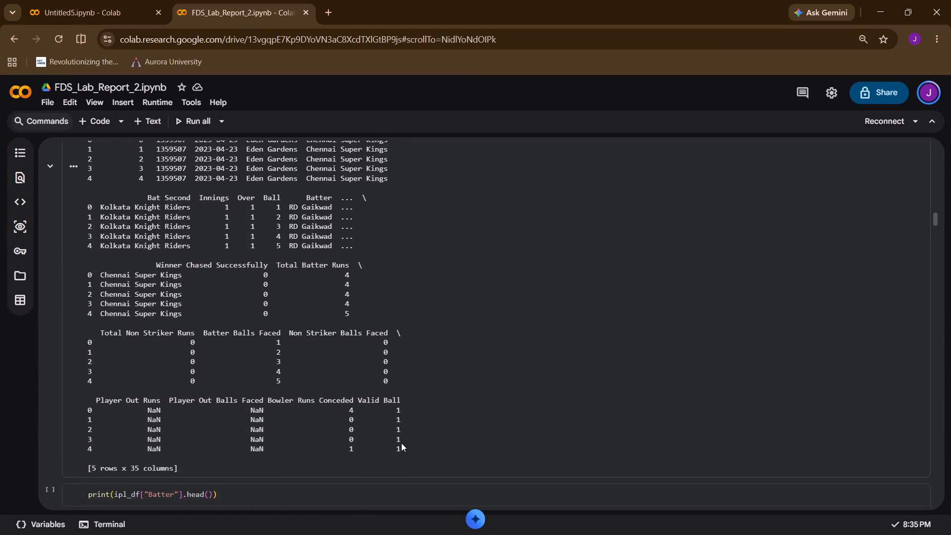
scroll(401, 443, "up", 1)
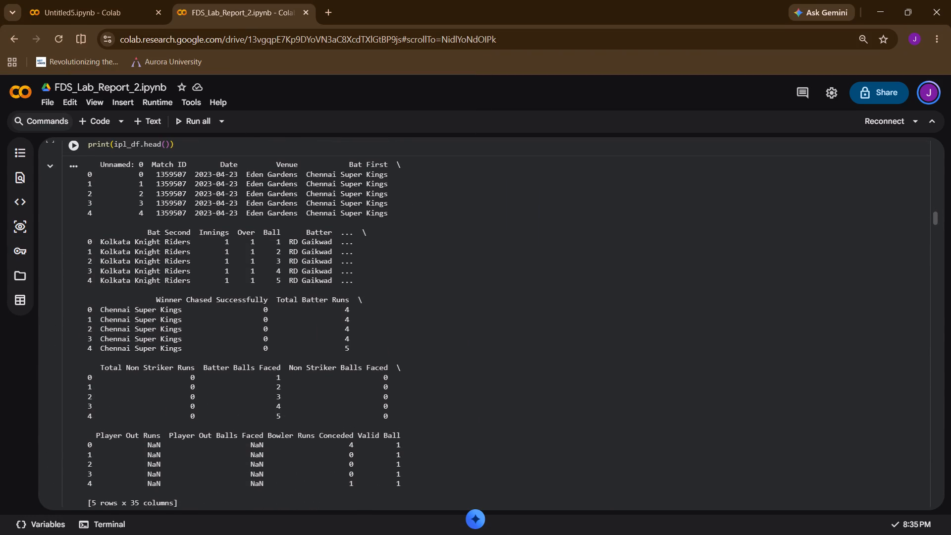
scroll(401, 443, "up", 1)
key("Print")
left_click_drag(0, 73, 950, 518)
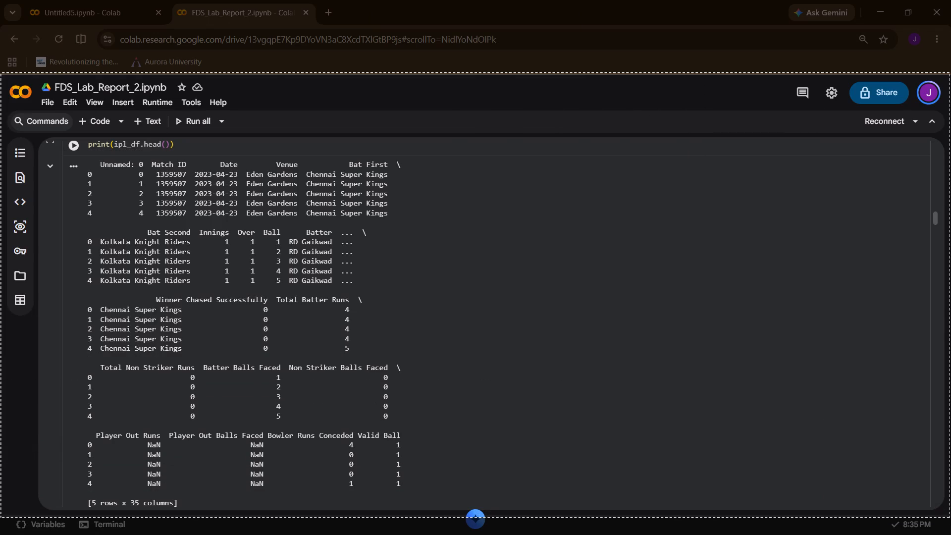
left_click_drag(950, 518, 950, 516)
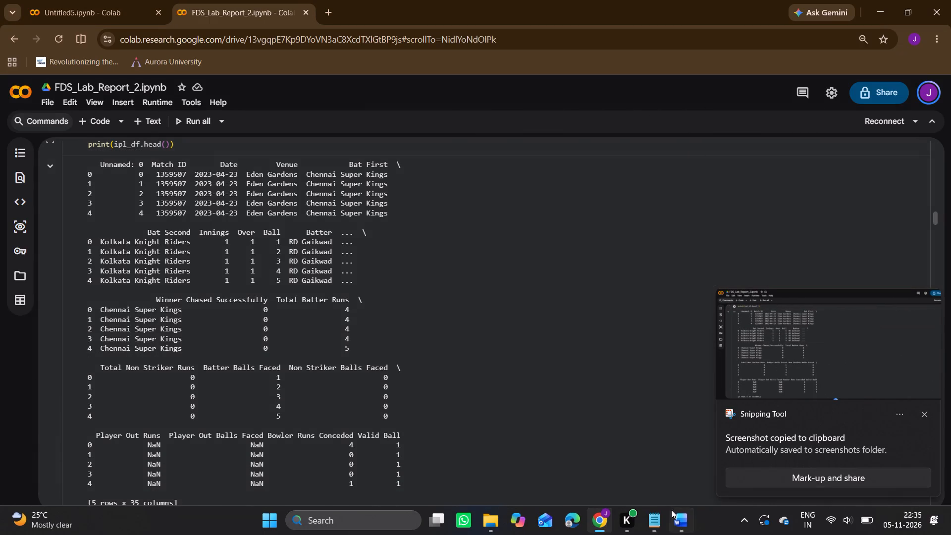
Switch to the Word report and review the describe() section and the old isnull().sum() picture below it.
left_click(682, 529)
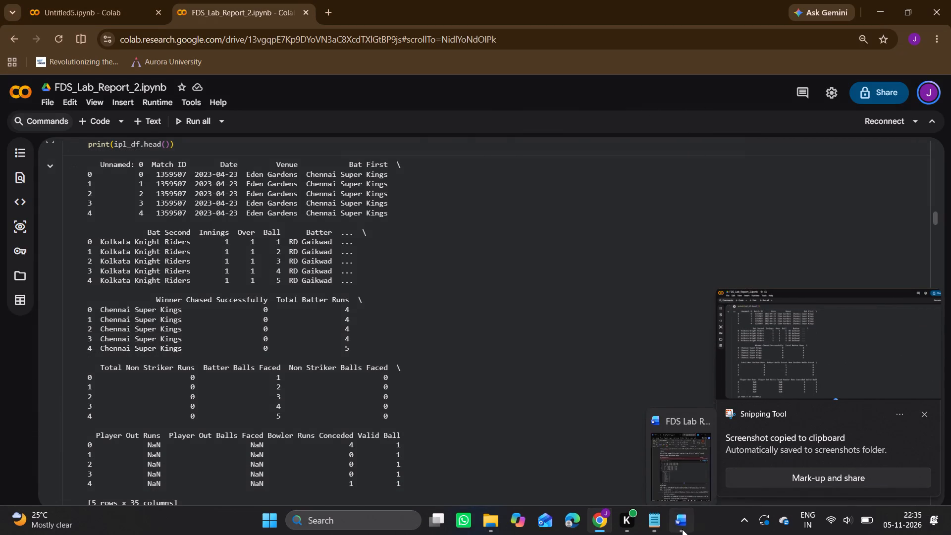
scroll(433, 438, "down", 1)
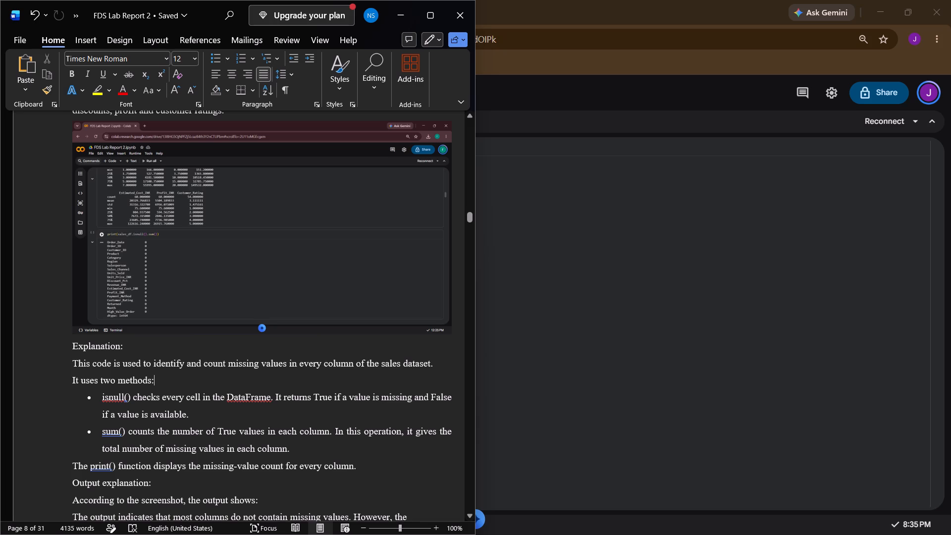
scroll(309, 286, "up", 4)
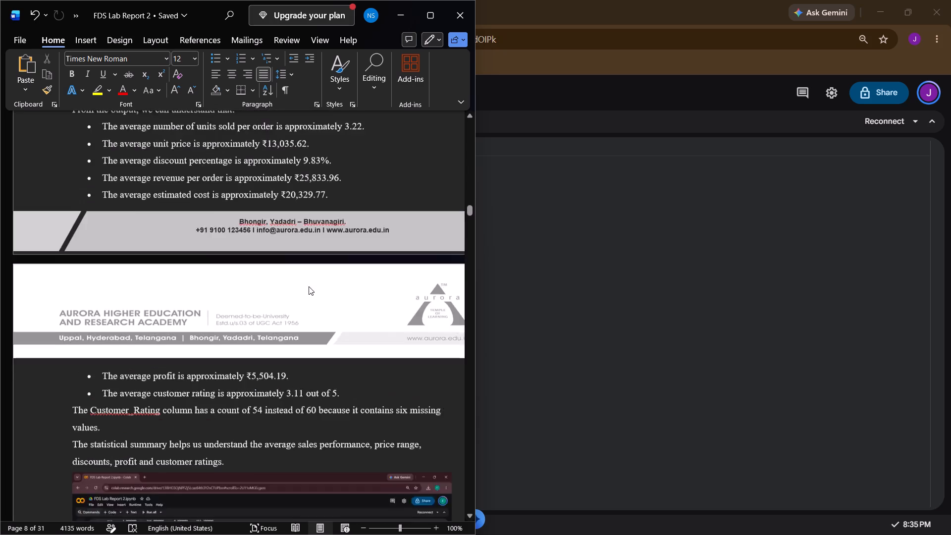
scroll(309, 286, "up", 2)
scroll(309, 286, "down", 1)
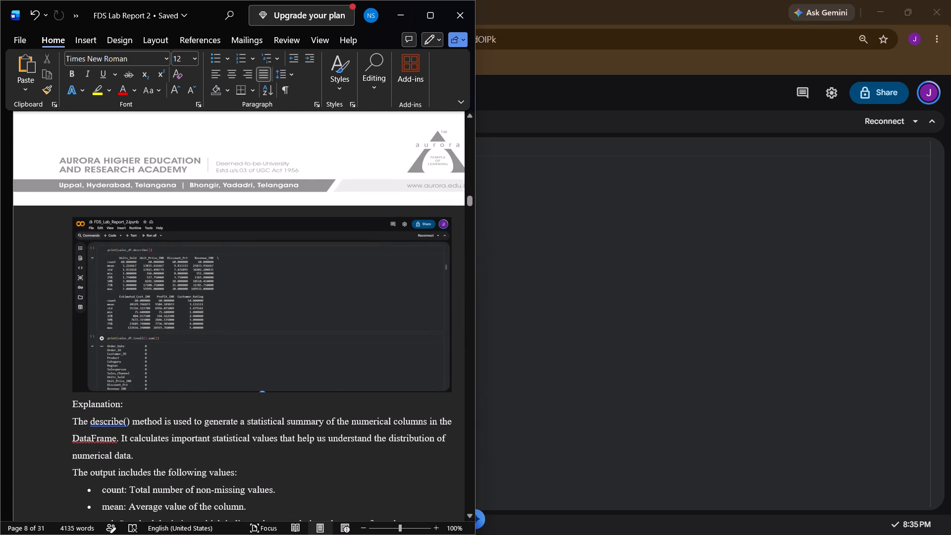
scroll(309, 286, "down", 1)
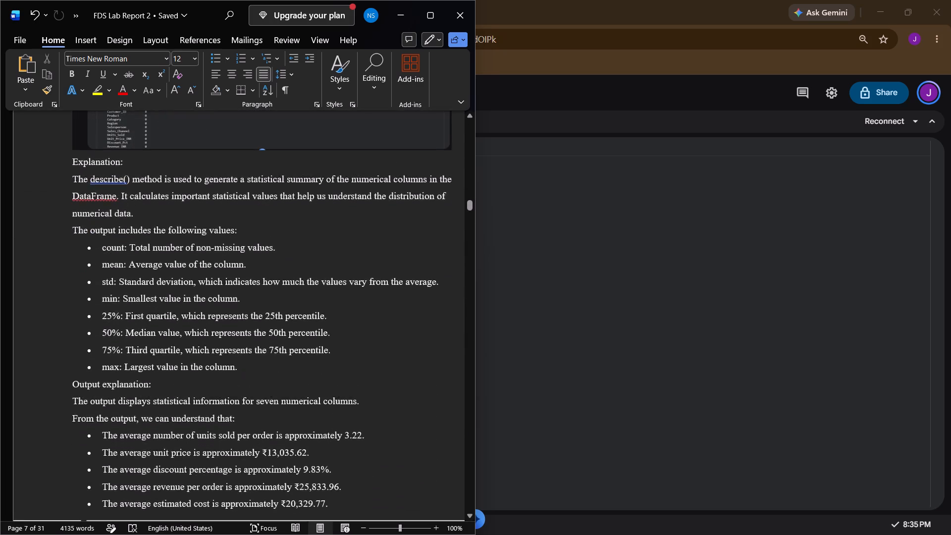
scroll(309, 286, "down", 4)
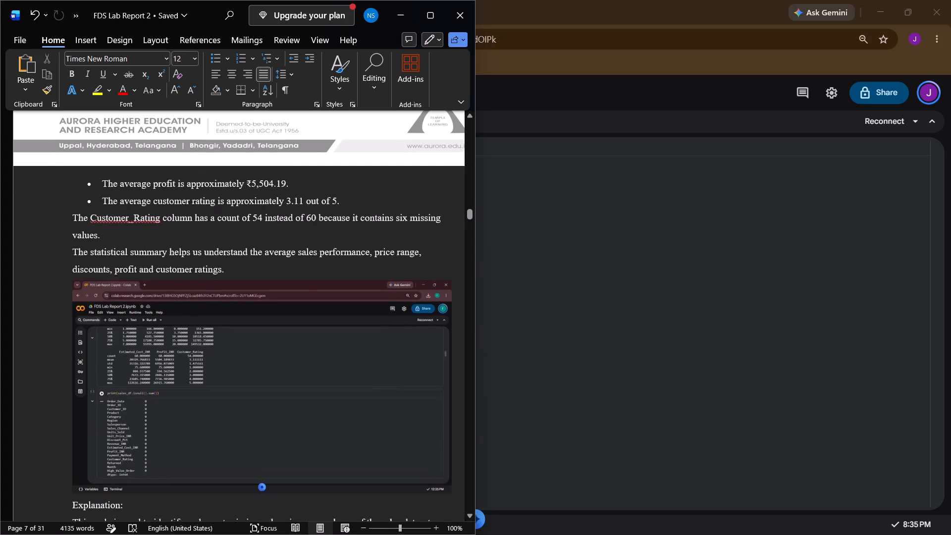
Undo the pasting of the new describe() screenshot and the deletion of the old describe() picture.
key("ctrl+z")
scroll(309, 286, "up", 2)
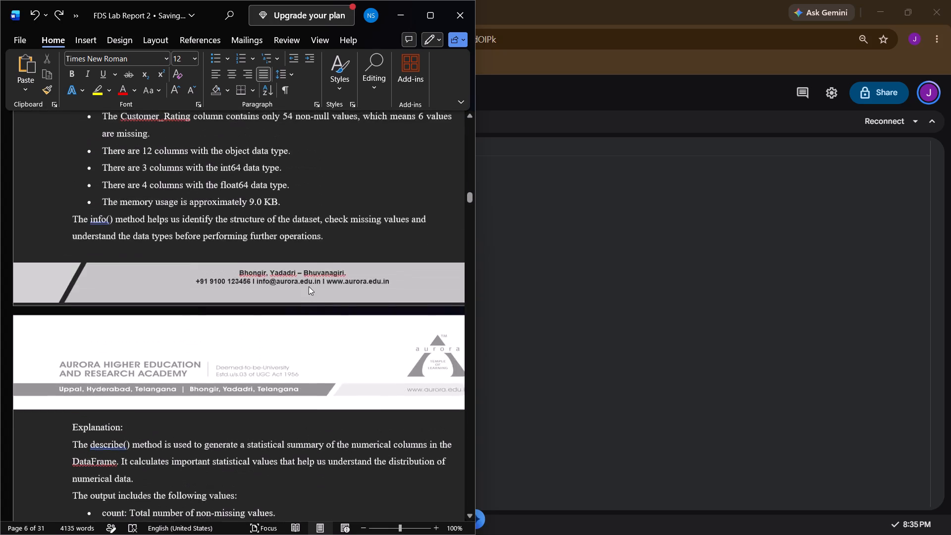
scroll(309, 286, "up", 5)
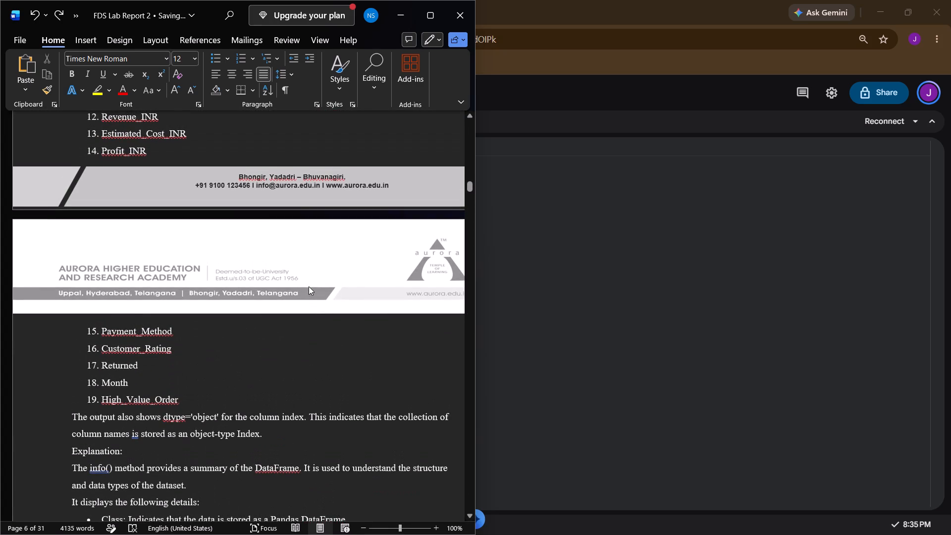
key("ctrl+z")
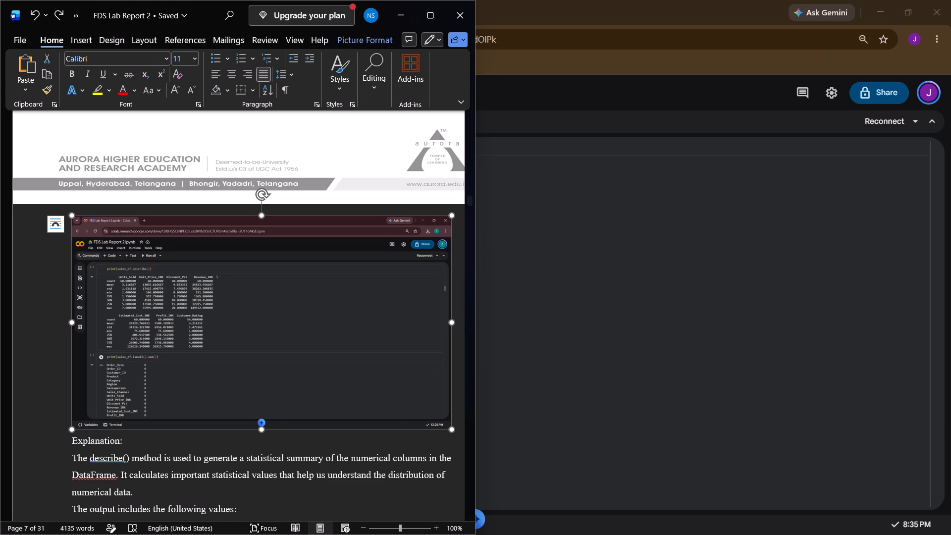
Look through the report from the old describe() picture to the pictures under the Selecting and Filtering-IPL Dataset heading.
scroll(309, 286, "down", 6)
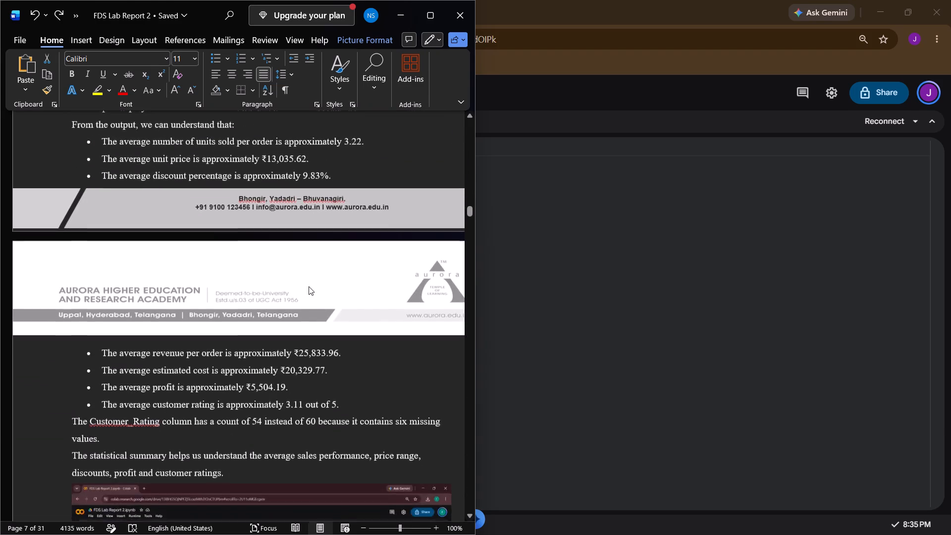
scroll(309, 286, "down", 1)
scroll(309, 286, "up", 4)
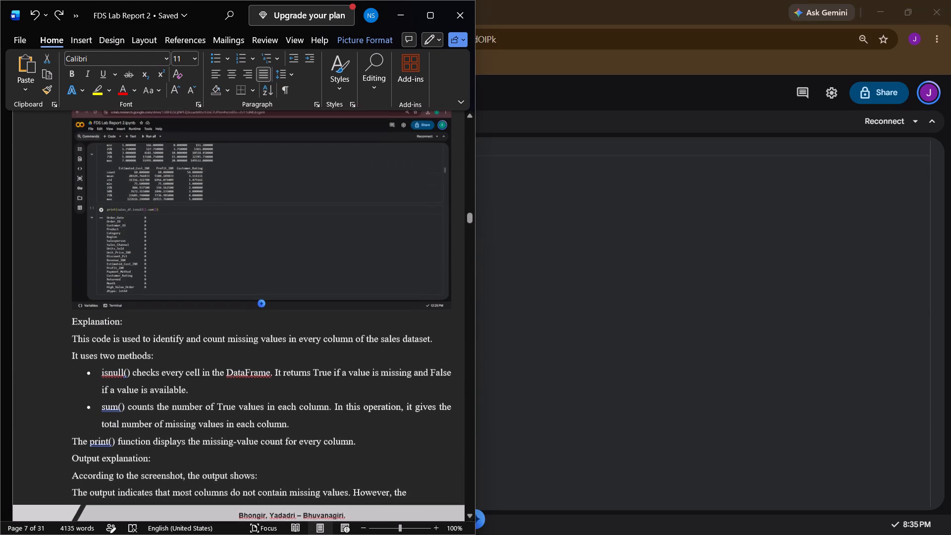
scroll(309, 286, "up", 7)
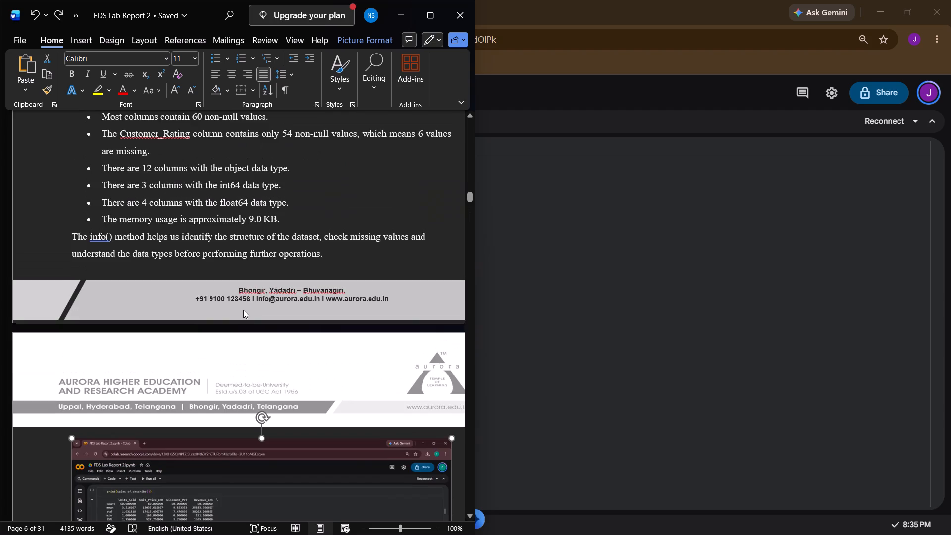
scroll(243, 310, "down", 3)
left_click(211, 265)
scroll(211, 265, "down", 4)
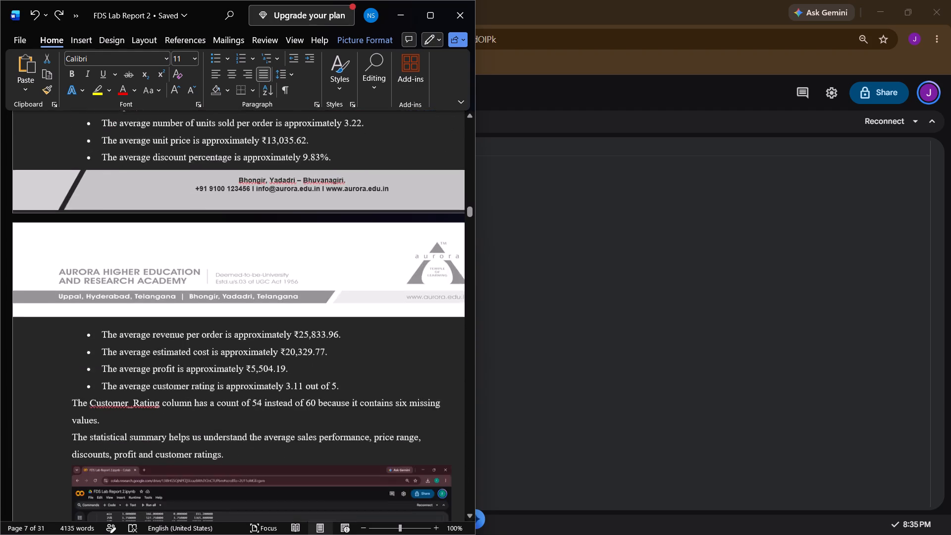
scroll(211, 265, "down", 4)
scroll(211, 265, "up", 1)
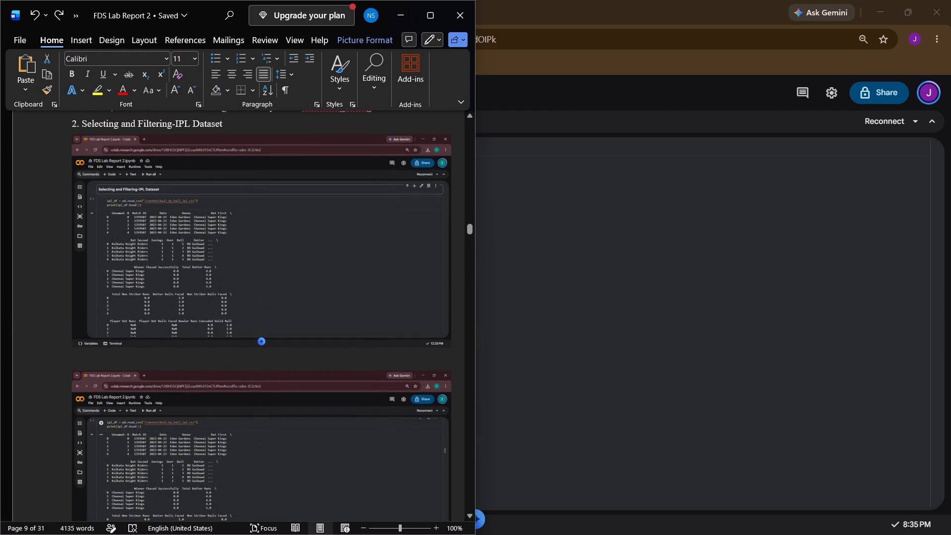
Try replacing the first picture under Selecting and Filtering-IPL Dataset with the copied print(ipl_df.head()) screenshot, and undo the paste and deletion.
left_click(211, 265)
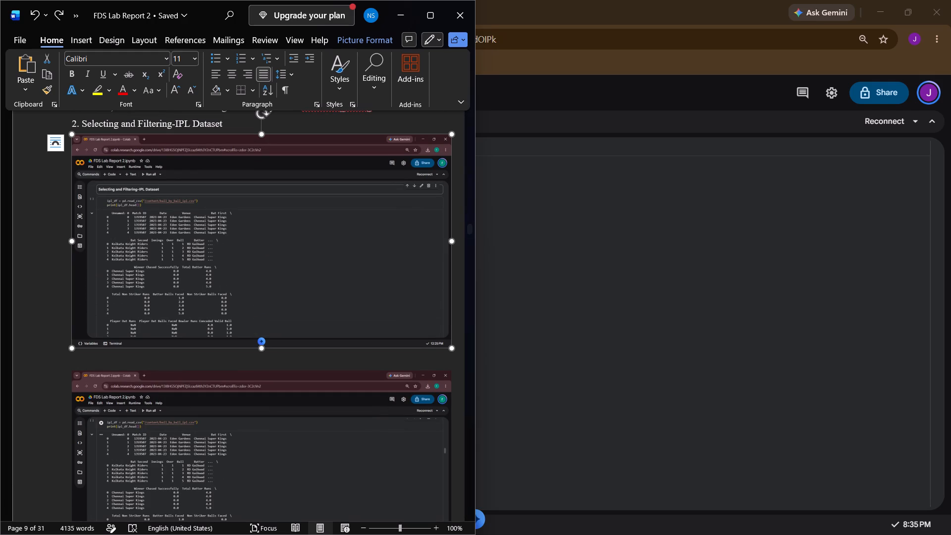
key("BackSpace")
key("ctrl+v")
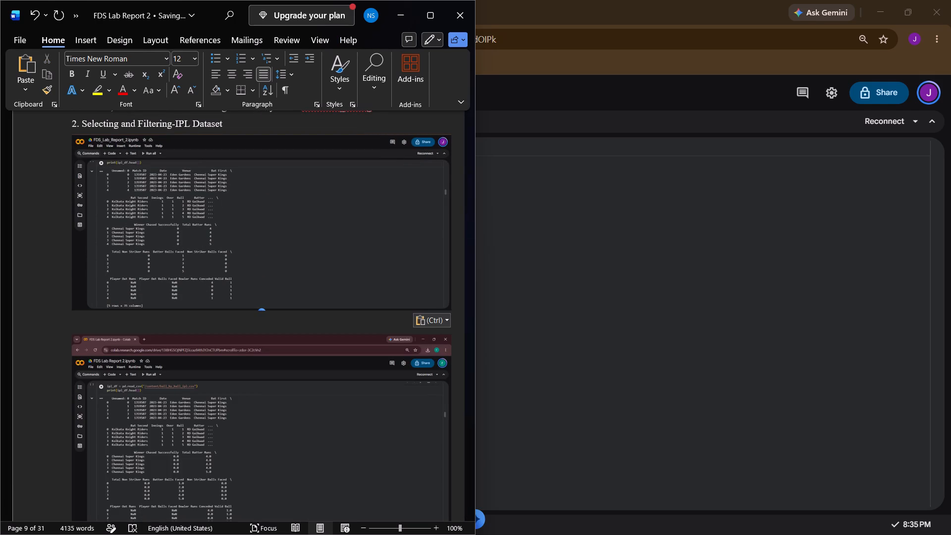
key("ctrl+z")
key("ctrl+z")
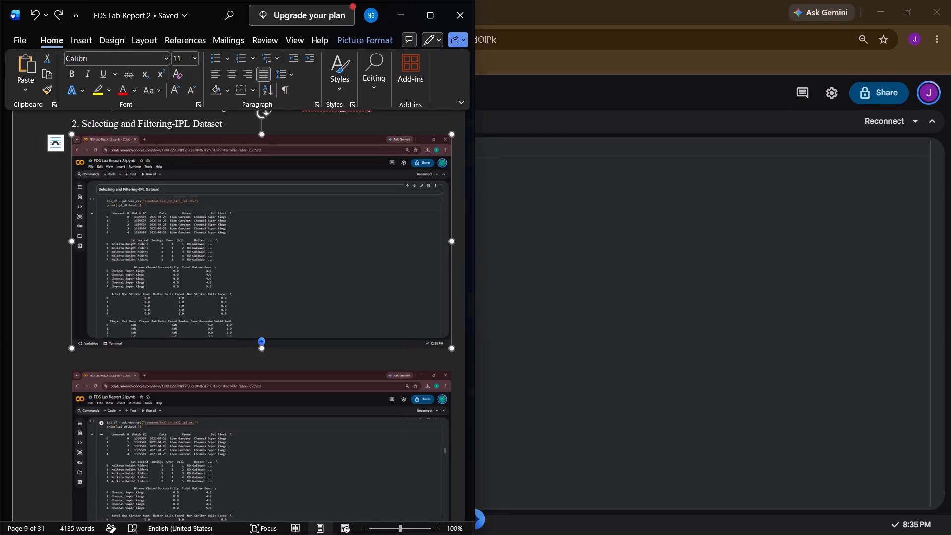
Switch to Chrome, enlarge the notebook one zoom level and screenshot it from print(sales_df.describe()) down to the Sales_Channel line, excluding the browser bars.
left_click(252, 243)
scroll(252, 243, "up", 7)
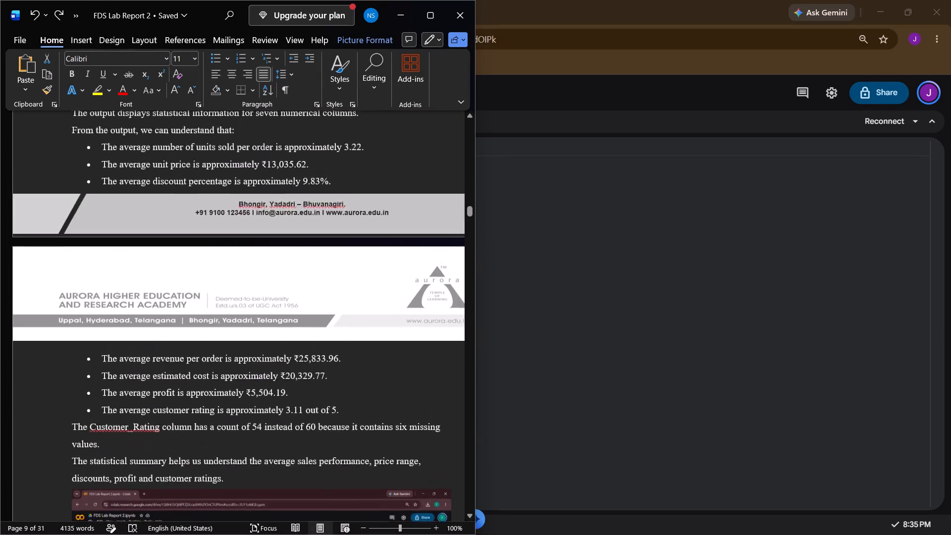
scroll(252, 243, "up", 2)
scroll(252, 243, "down", 3)
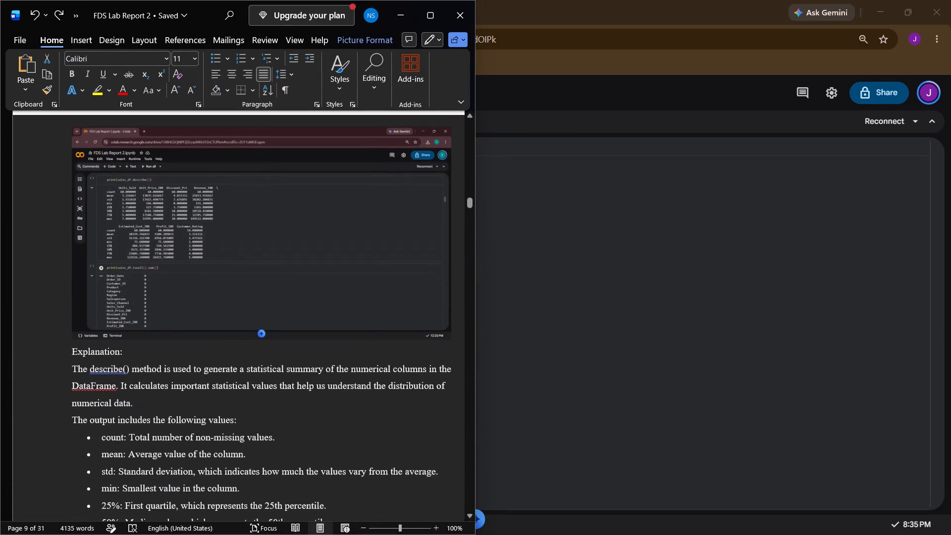
left_click(678, 528)
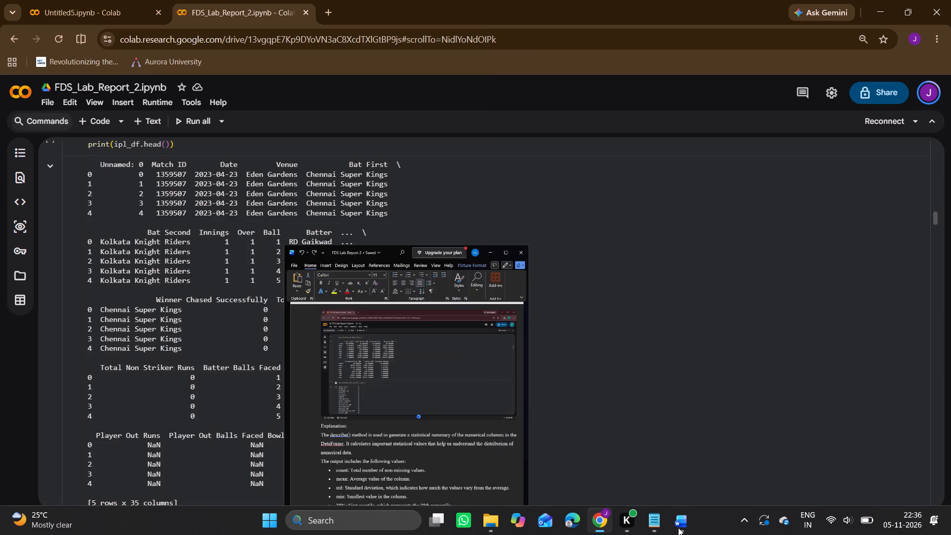
scroll(551, 318, "up", 3)
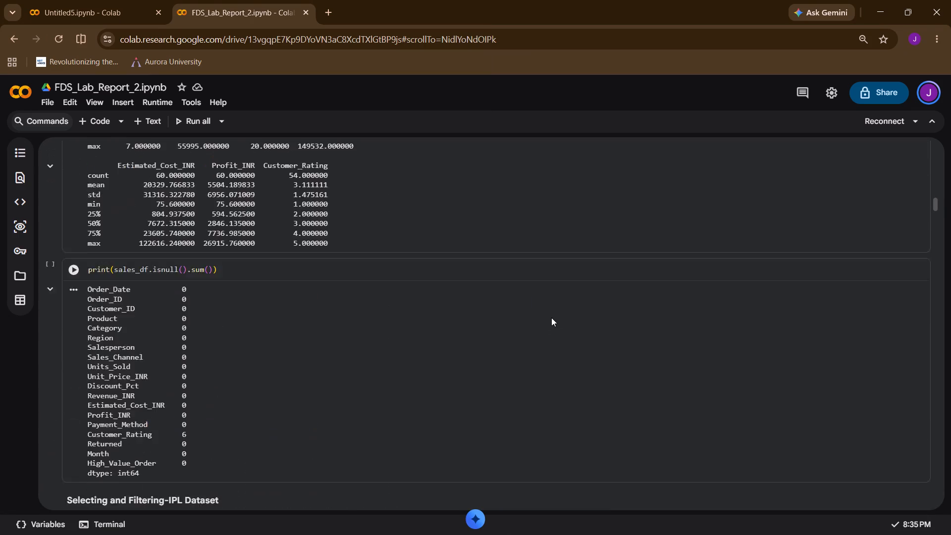
scroll(551, 318, "up", 6)
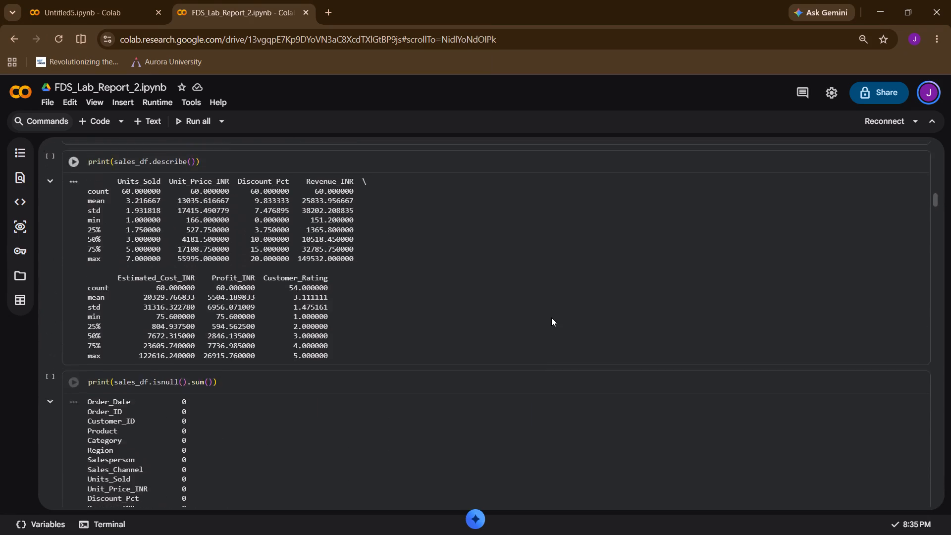
scroll(551, 318, "up", 1)
scroll(551, 318, "down", 1)
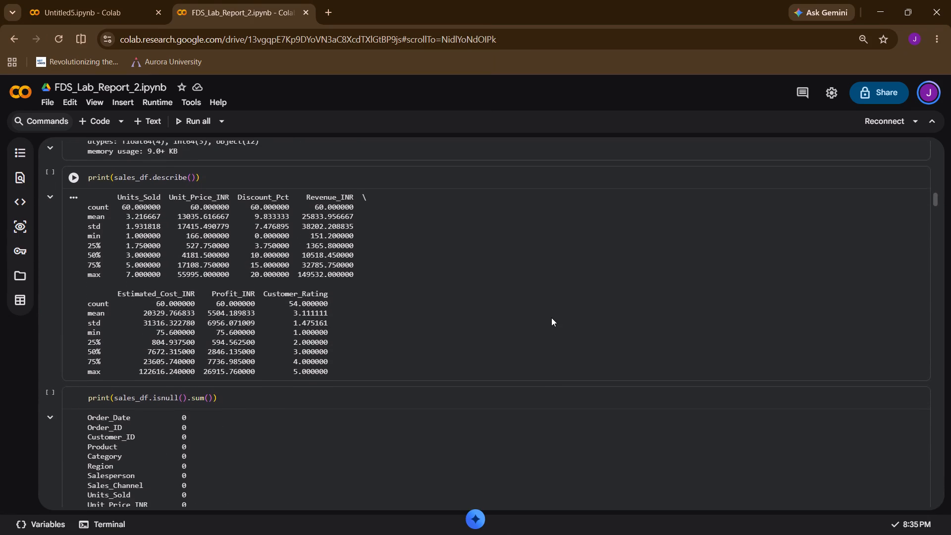
scroll(551, 318, "down", 2)
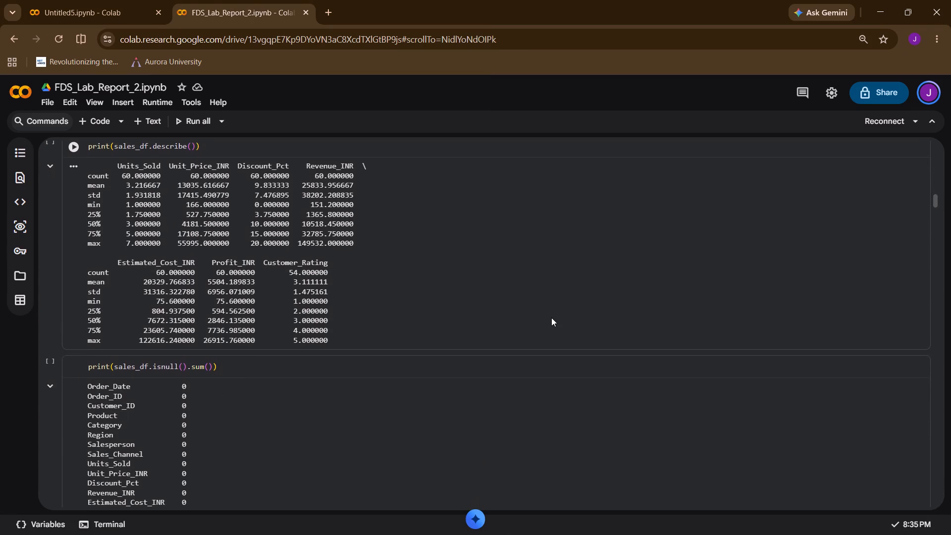
scroll(551, 318, "down", 2)
key("ctrl+plus")
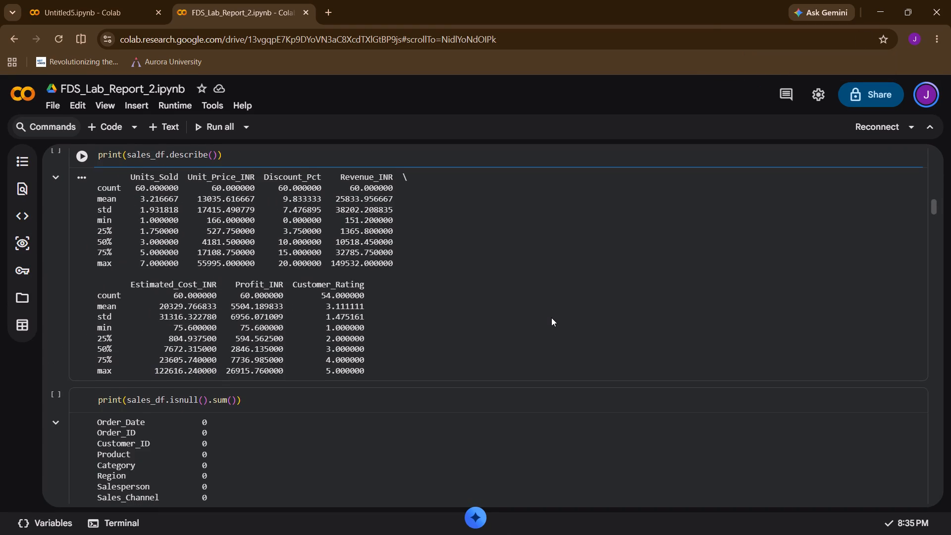
key("Print")
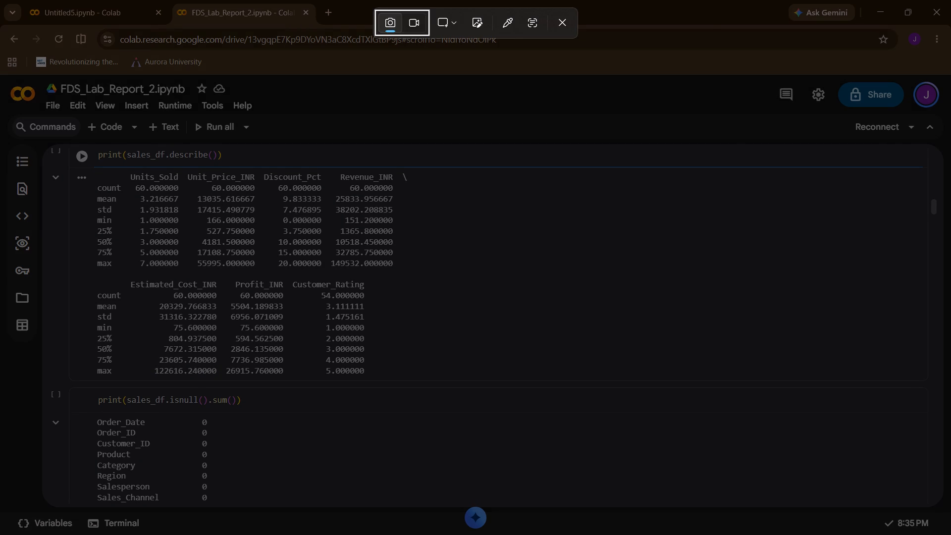
left_click_drag(0, 73, 944, 513)
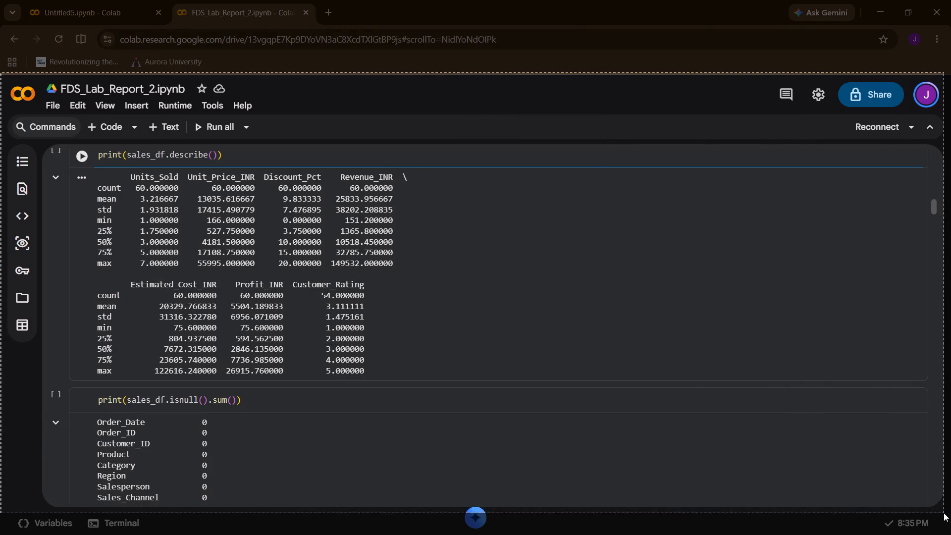
left_click_drag(944, 513, 945, 515)
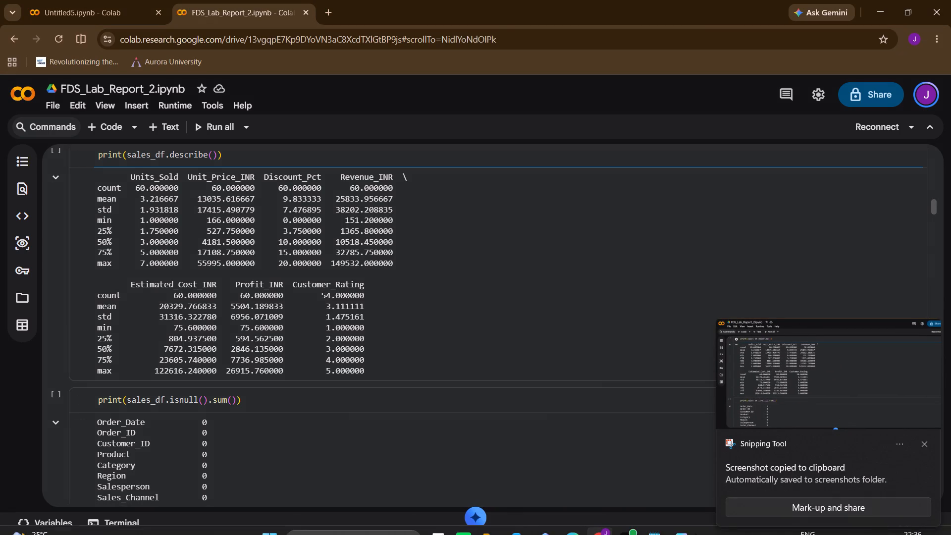
Switch to the Word report and replace the old describe() picture with the new notebook screenshot.
left_click(687, 524)
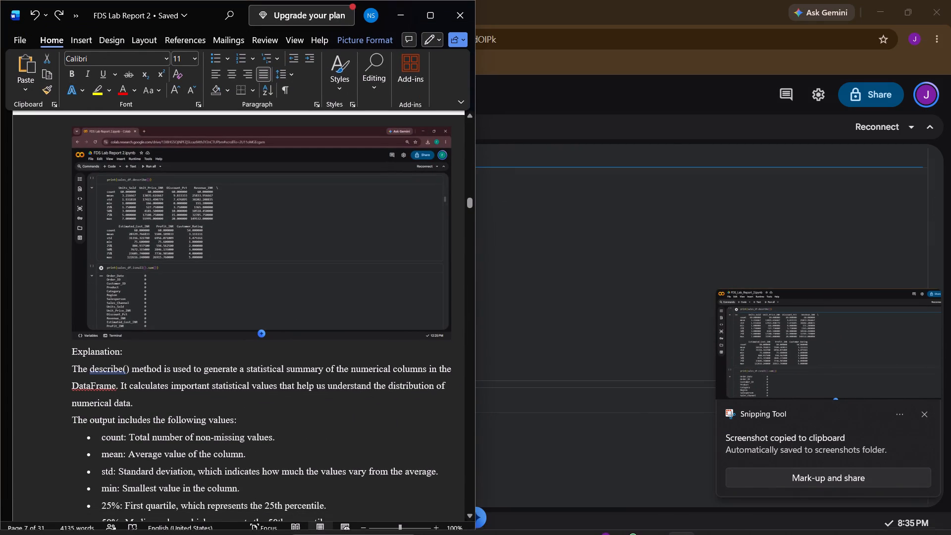
left_click(268, 319)
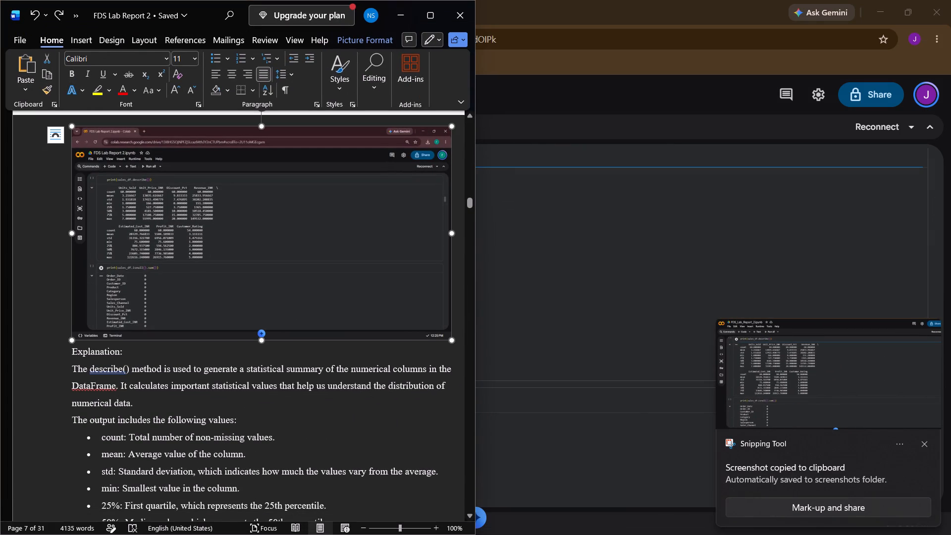
key("BackSpace")
key("ctrl+v")
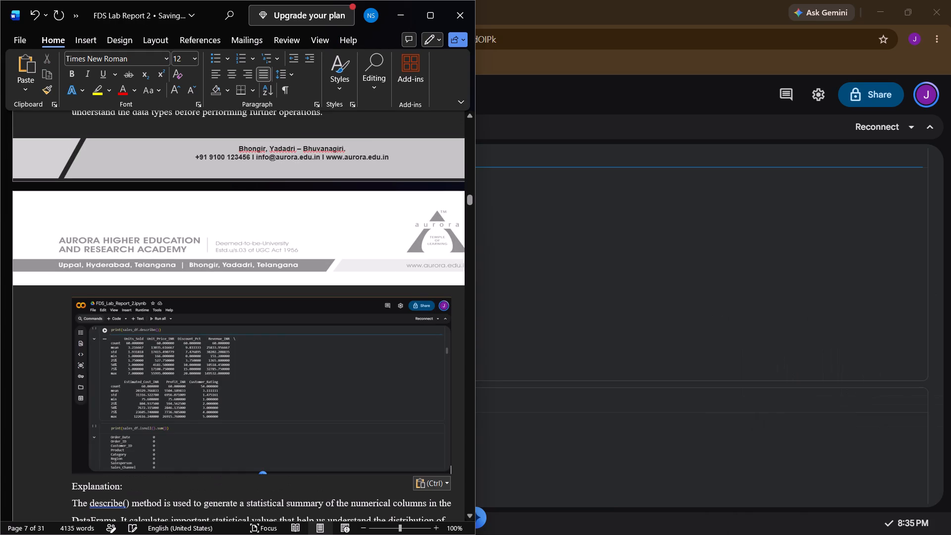
Delete the old isnull().sum() picture above the explanation about counting missing values in the sales dataset.
scroll(268, 319, "down", 7)
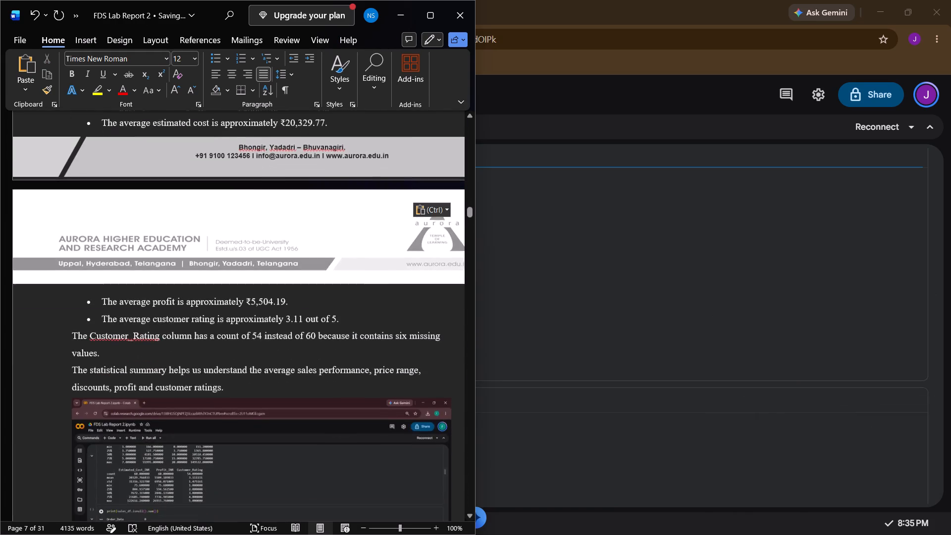
scroll(245, 332, "down", 1)
scroll(208, 271, "up", 3)
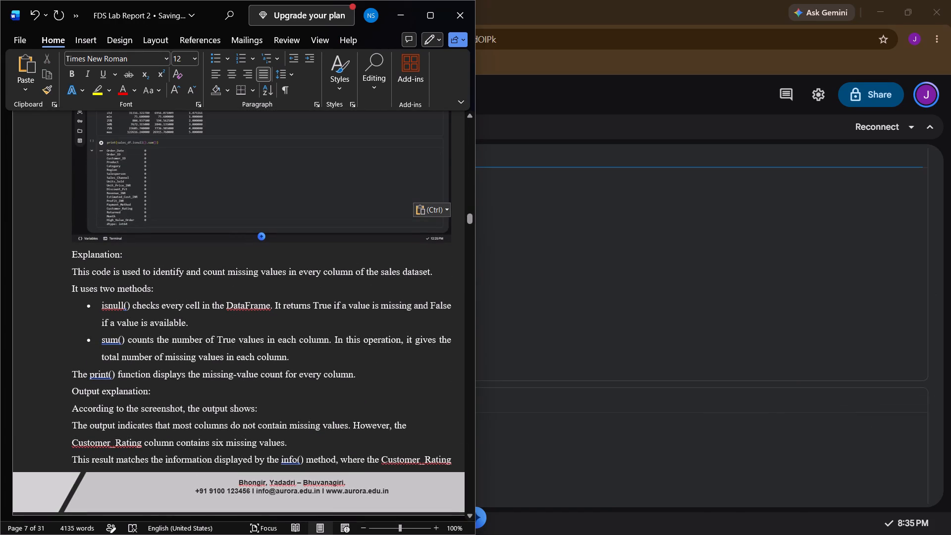
left_click(182, 193)
key("BackSpace")
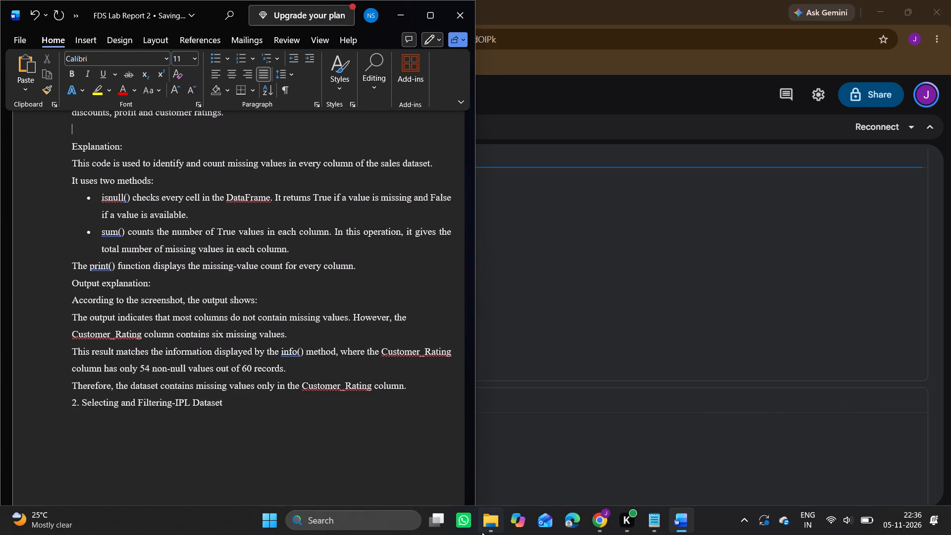
Switch to the FDS_Lab_Report_2.ipynb notebook in Chrome and bring the print(sales_df.isnull().sum()) cell with its complete output into view.
left_click(667, 523)
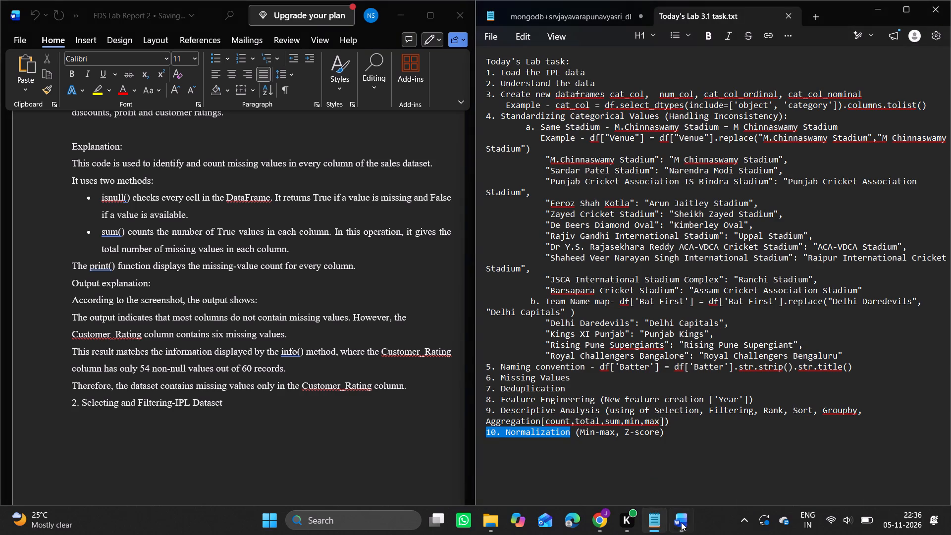
left_click(682, 521)
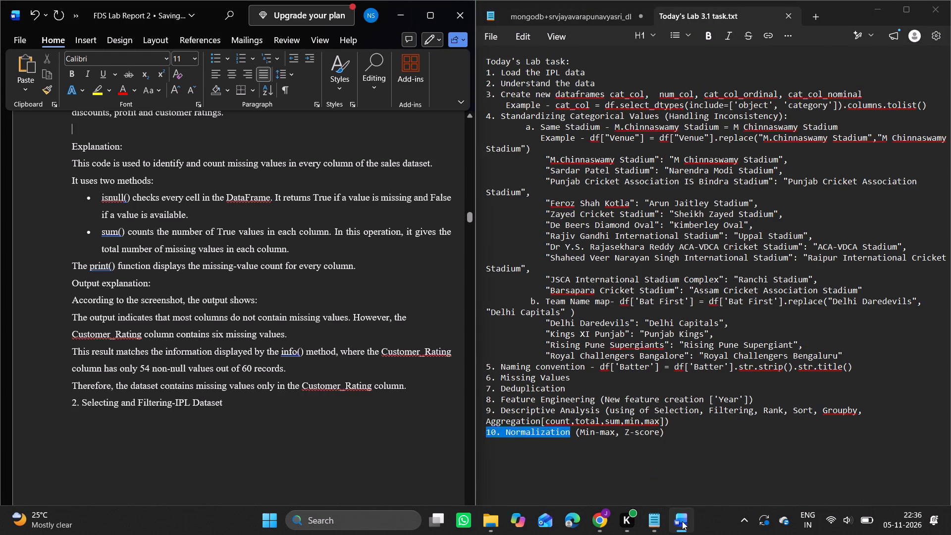
left_click(682, 521)
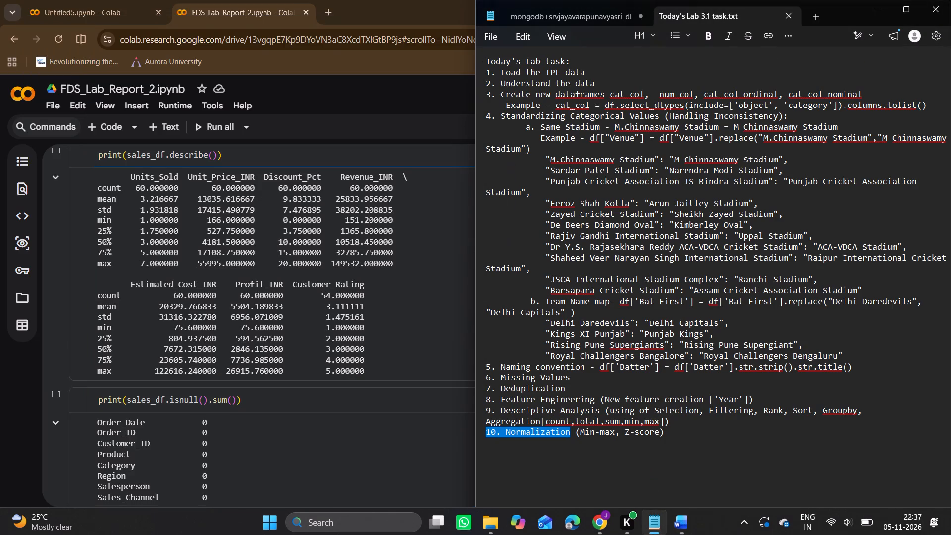
left_click(868, 4)
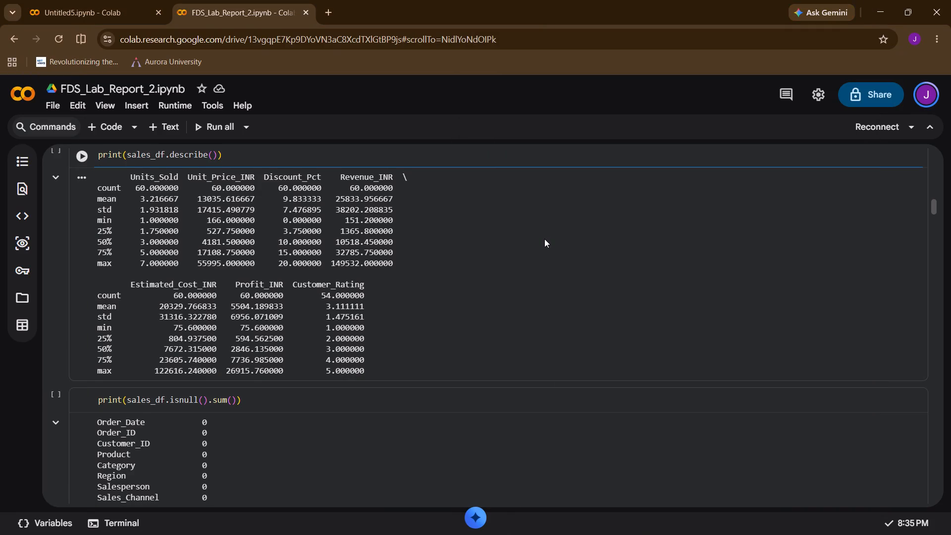
scroll(544, 239, "down", 4)
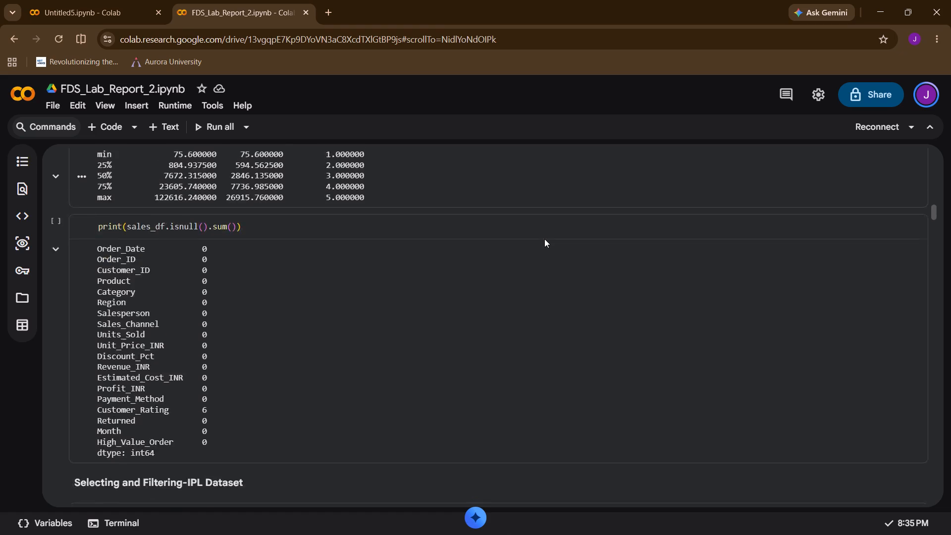
scroll(544, 239, "down", 1)
scroll(544, 239, "up", 2)
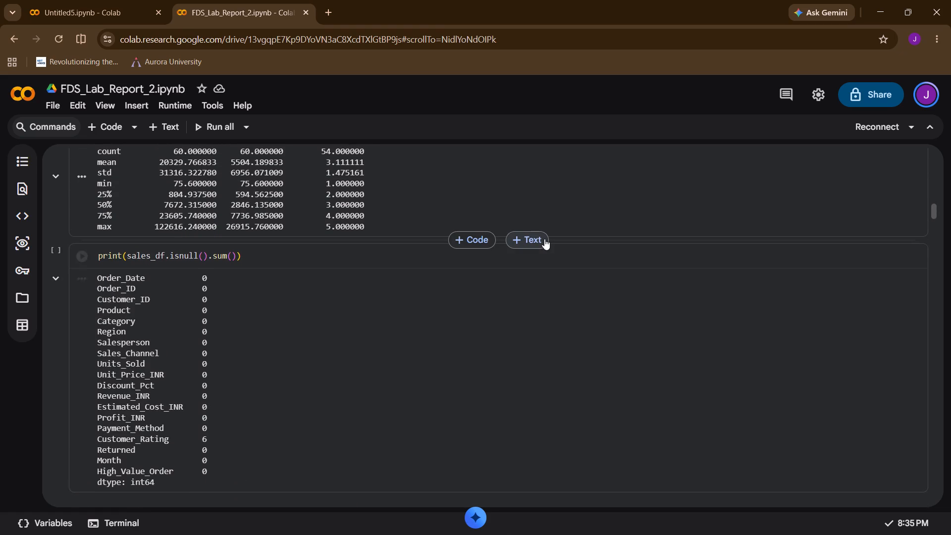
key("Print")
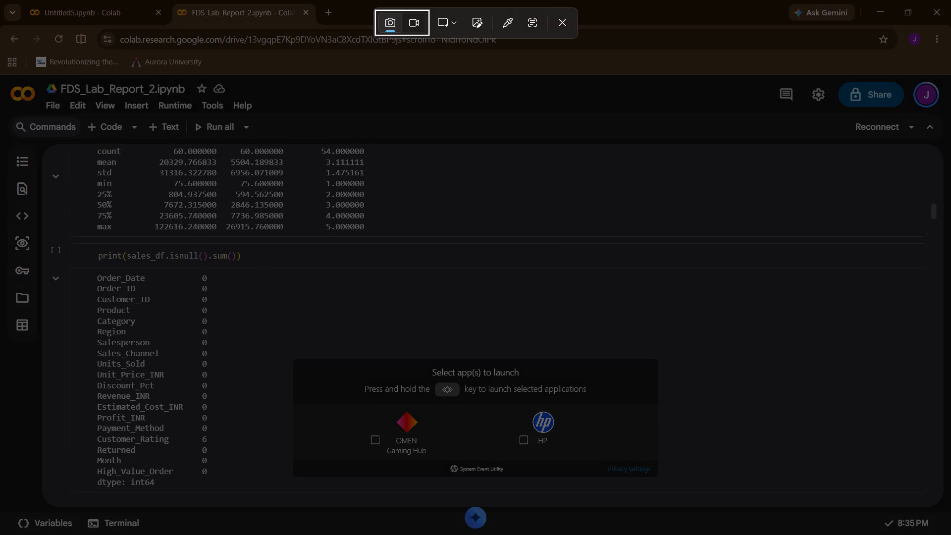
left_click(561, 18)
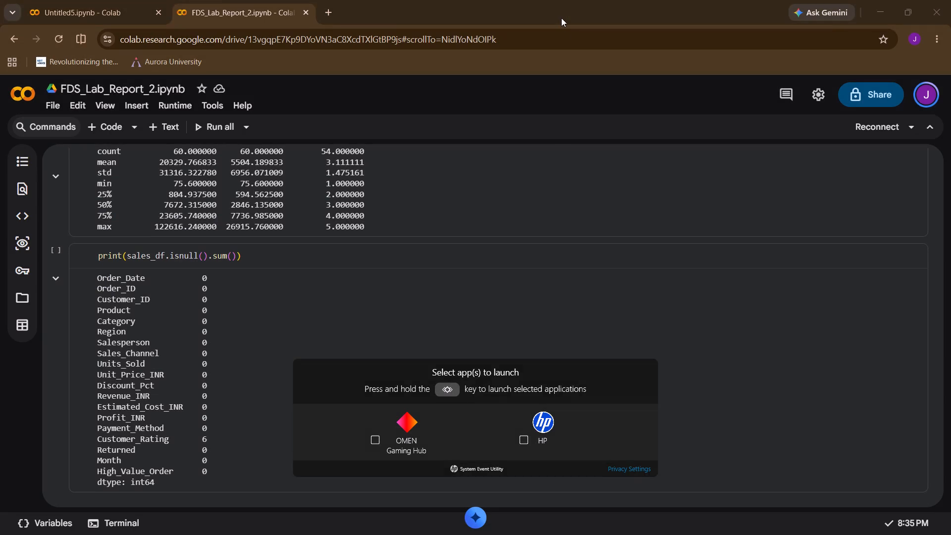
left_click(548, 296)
Screenshot the notebook area containing the print(sales_df.isnull().sum()) cell and its full output, excluding the browser bars.
key("Print")
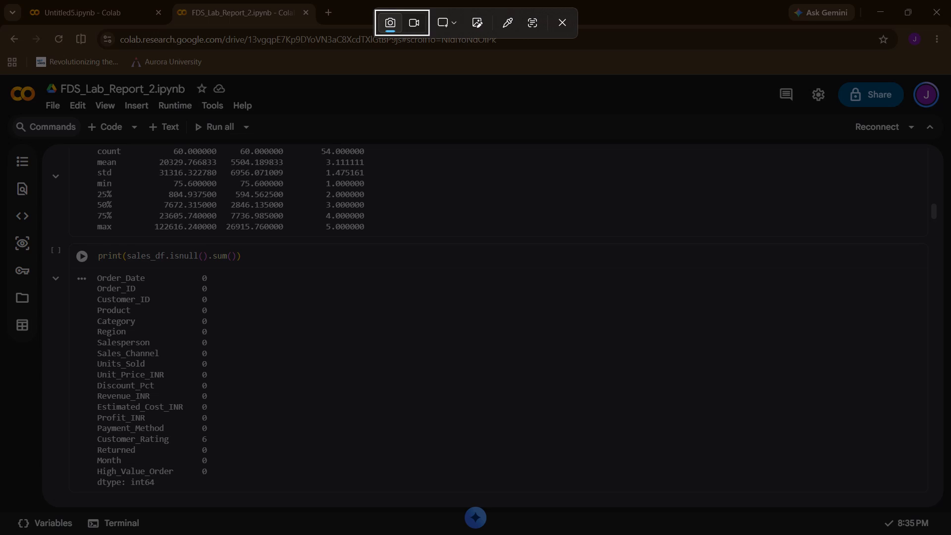
left_click_drag(0, 76, 500, 284)
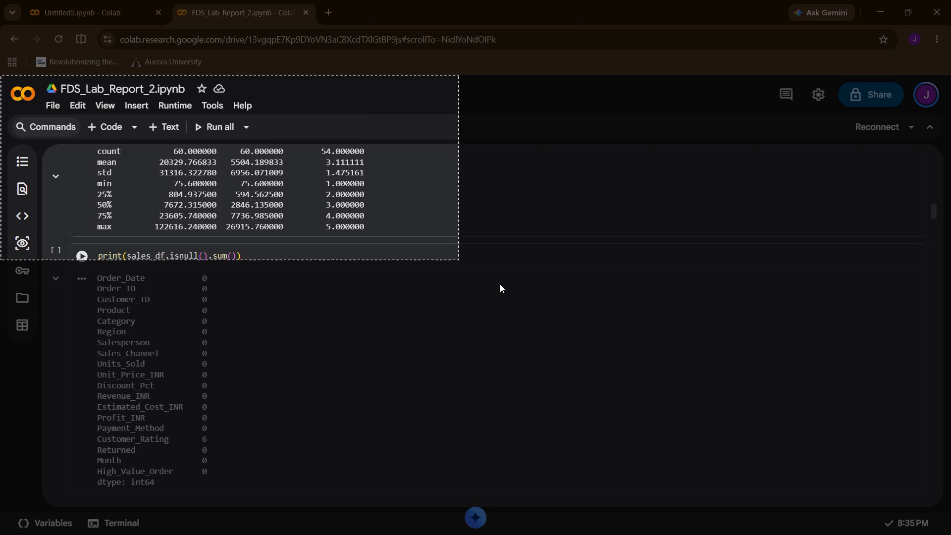
left_click_drag(500, 284, 950, 511)
scroll(556, 306, "right", 4)
scroll(934, 521, "right", 1)
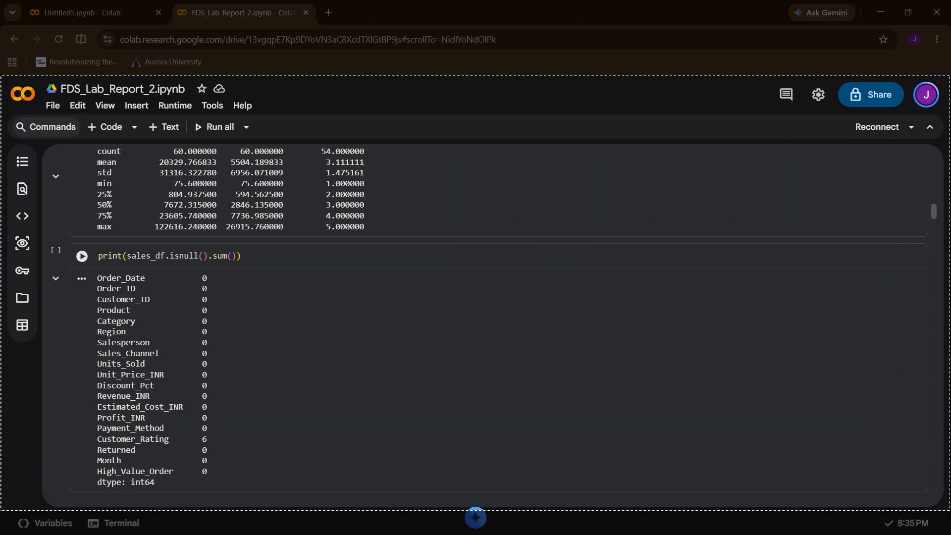
left_click_drag(950, 511, 950, 512)
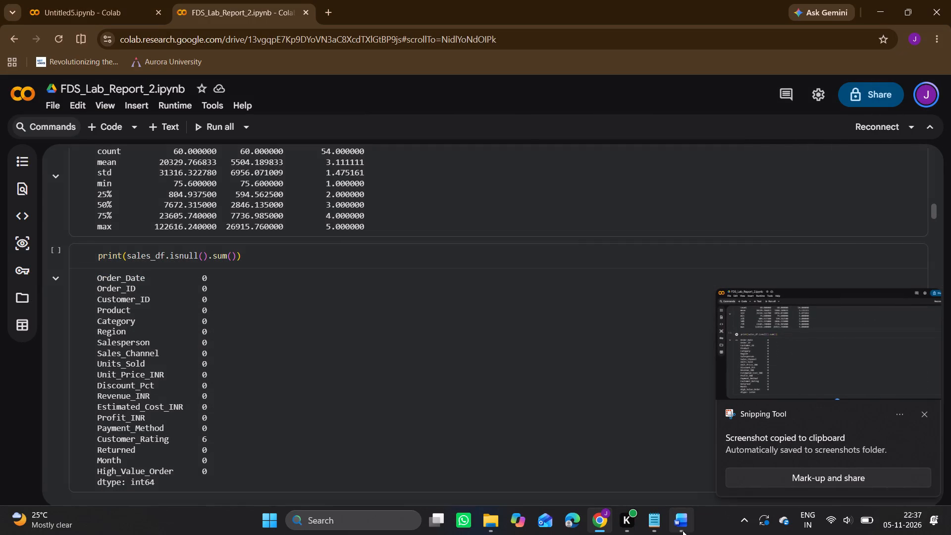
Switch to the Word report at the empty line above the explanation about counting missing values.
left_click(683, 526)
scroll(357, 350, "up", 1)
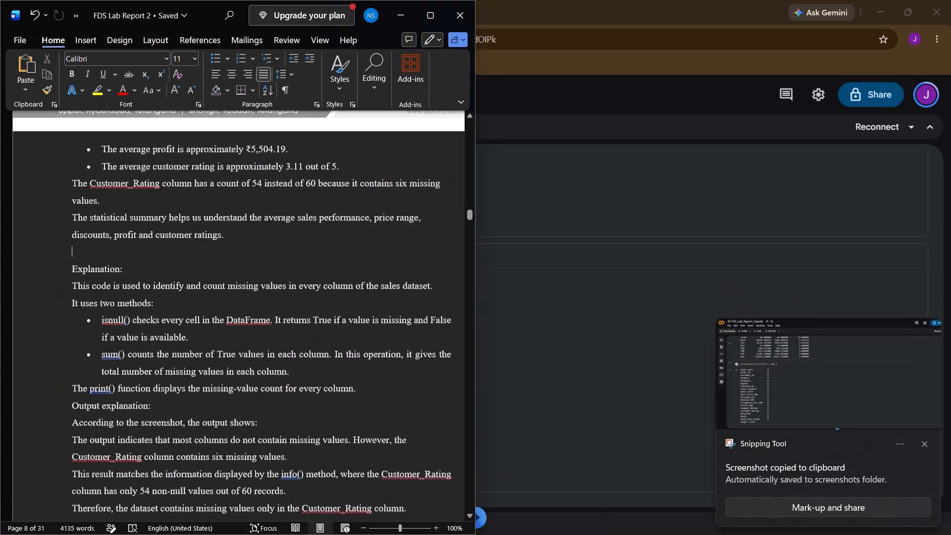
scroll(357, 350, "up", 1)
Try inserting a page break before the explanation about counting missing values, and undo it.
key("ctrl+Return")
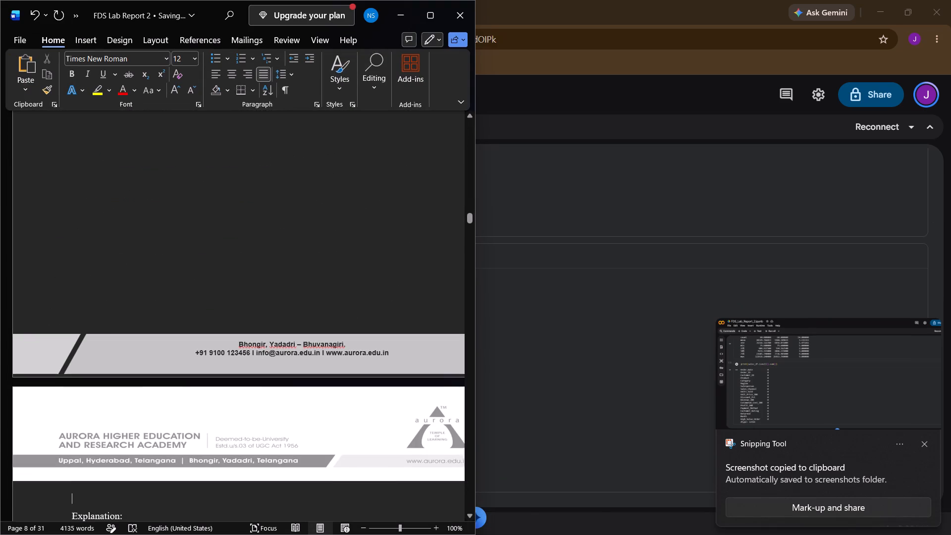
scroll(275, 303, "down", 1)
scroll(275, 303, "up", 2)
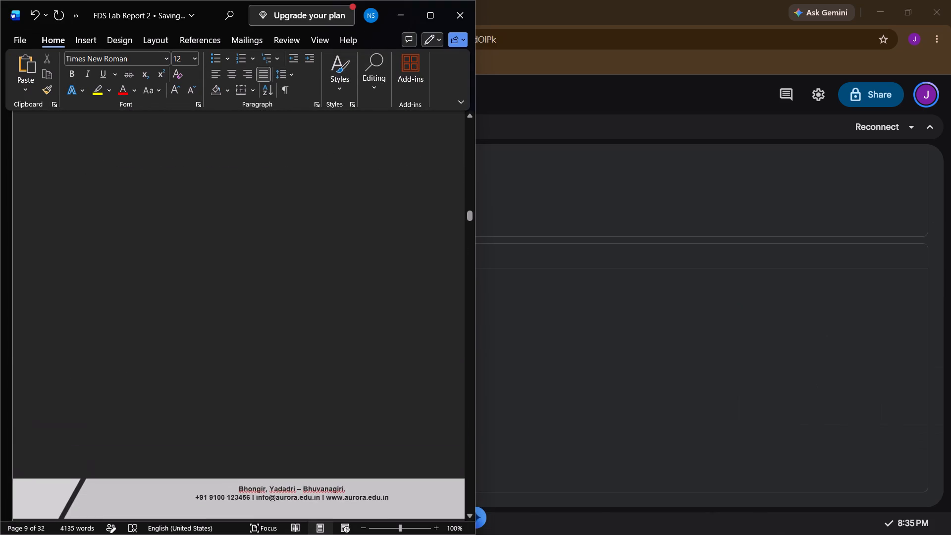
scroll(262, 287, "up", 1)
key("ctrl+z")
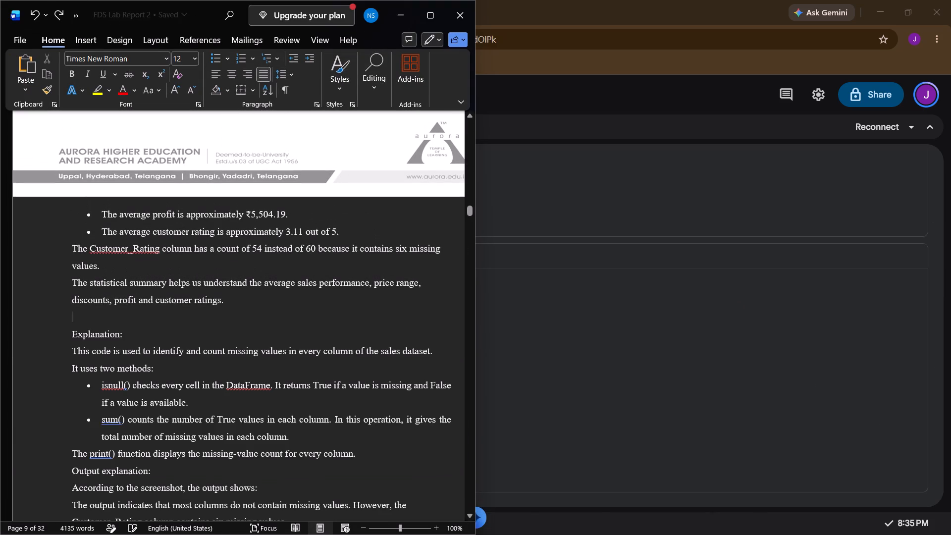
Insert the new isnull().sum() screenshot on a single line between the statistical summary paragraph and the missing-values Explanation, removing surplus blank lines.
left_click(233, 303)
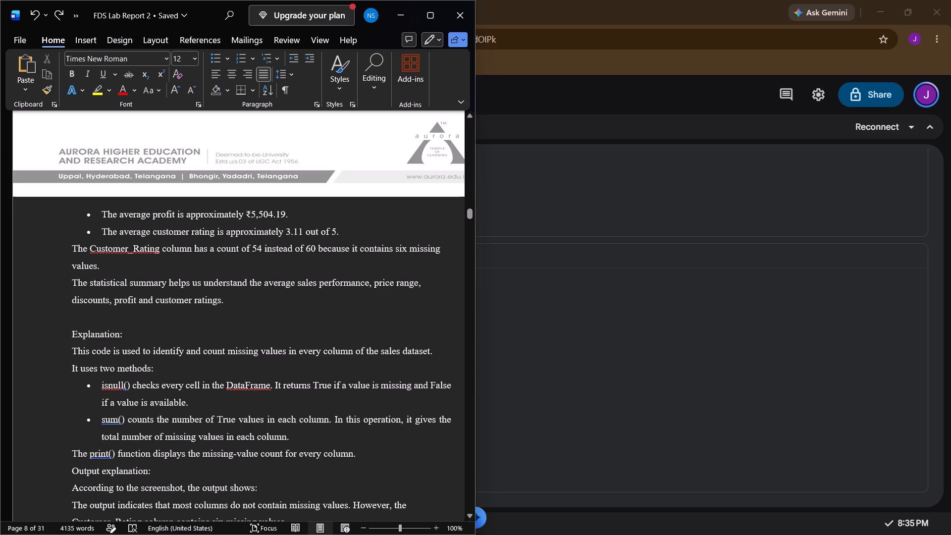
key("Return")
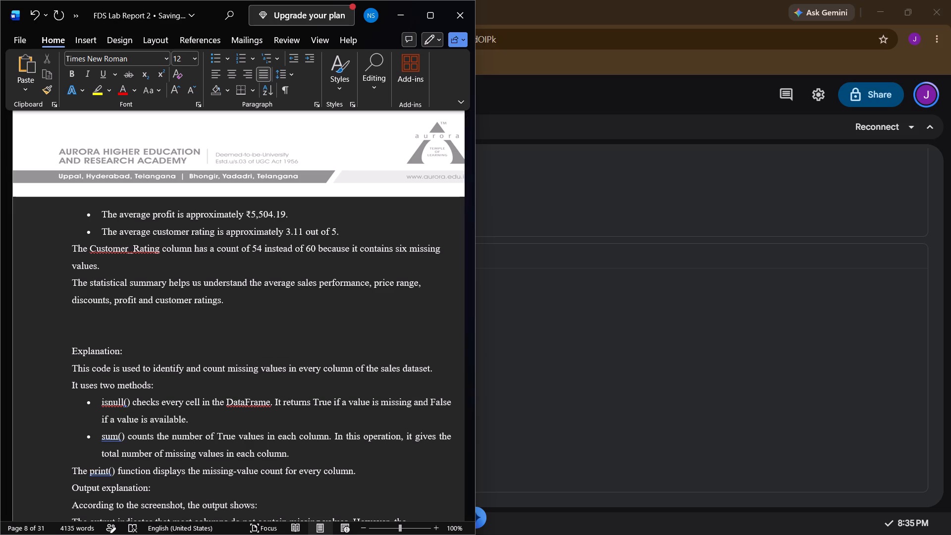
key("Down")
key("Up")
key("Down")
key("BackSpace")
key("BackSpace")
key("BackSpace")
key("BackSpace")
key("Return")
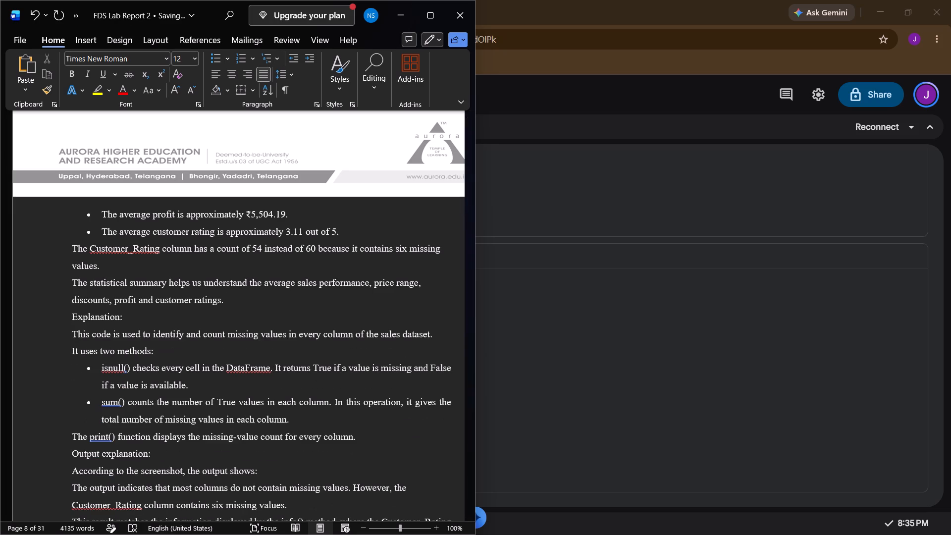
key("ctrl+v")
Switch to Chrome, reduce the notebook zoom to 90% and screenshot the Selecting and Filtering-IPL Dataset heading with the print(ipl_df.head()) cell, excluding the browser bars.
scroll(233, 303, "down", 1)
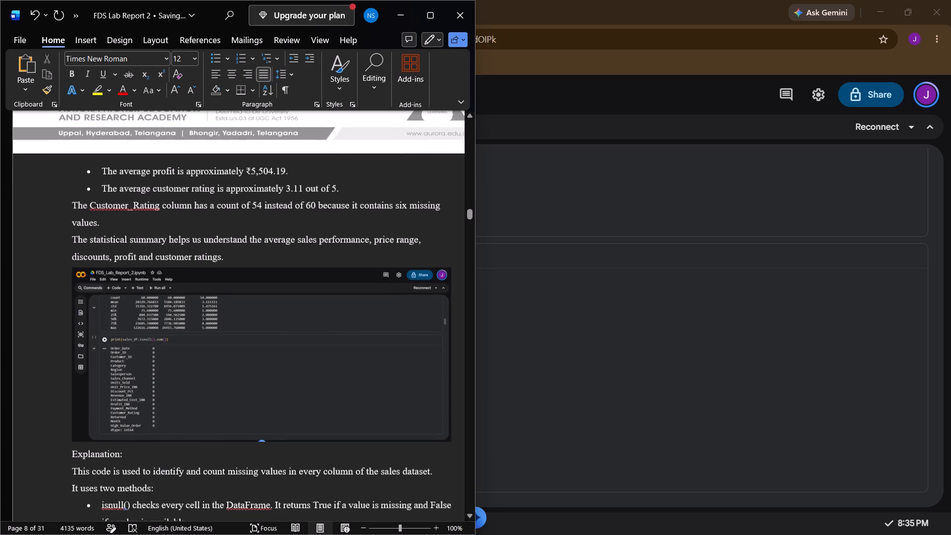
scroll(233, 303, "down", 5)
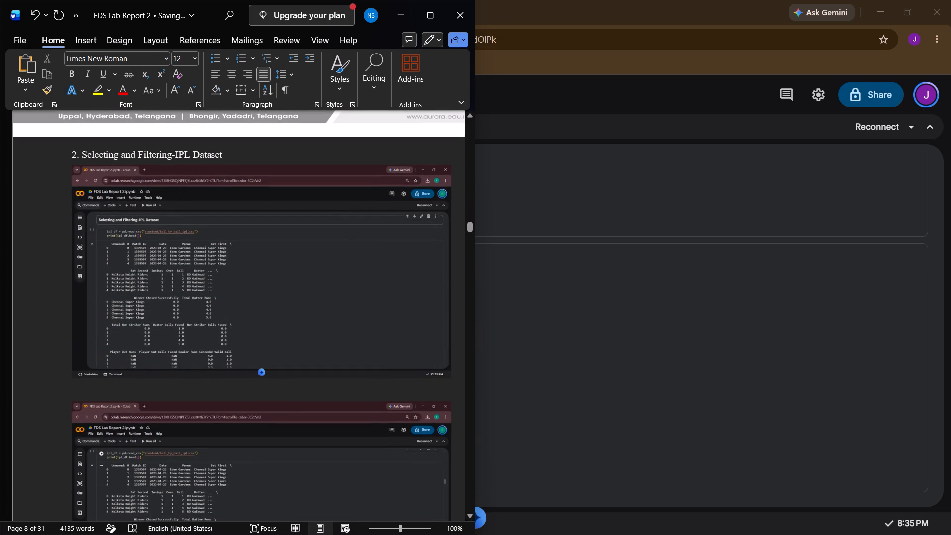
left_click(679, 512)
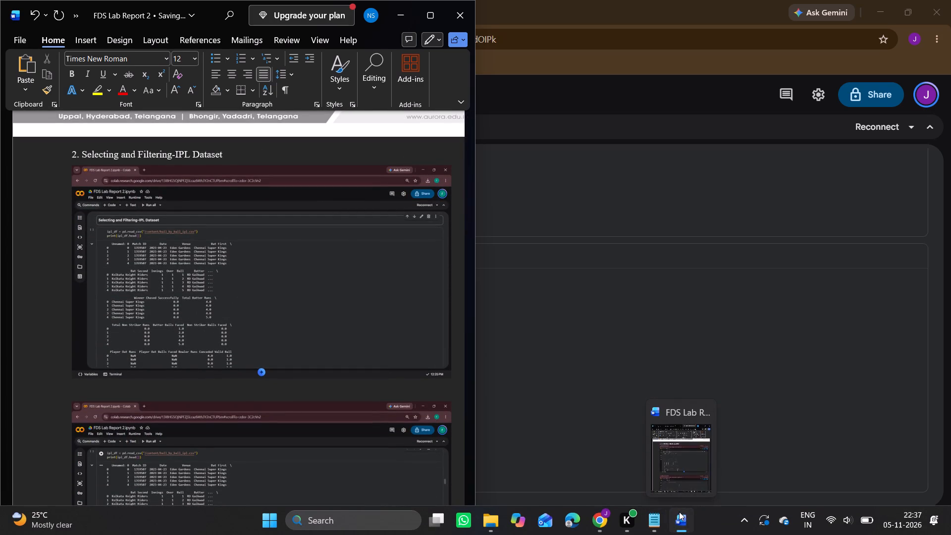
scroll(473, 381, "down", 4)
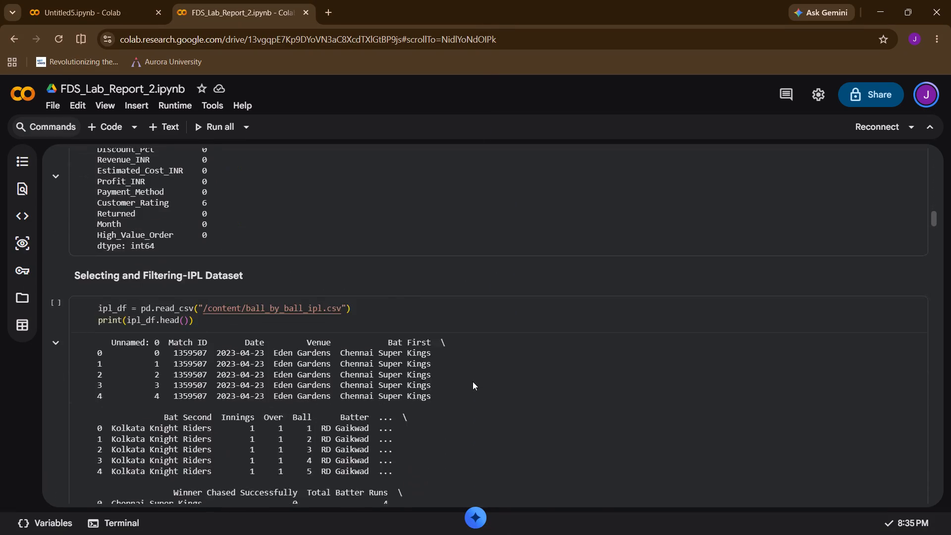
scroll(473, 381, "down", 1)
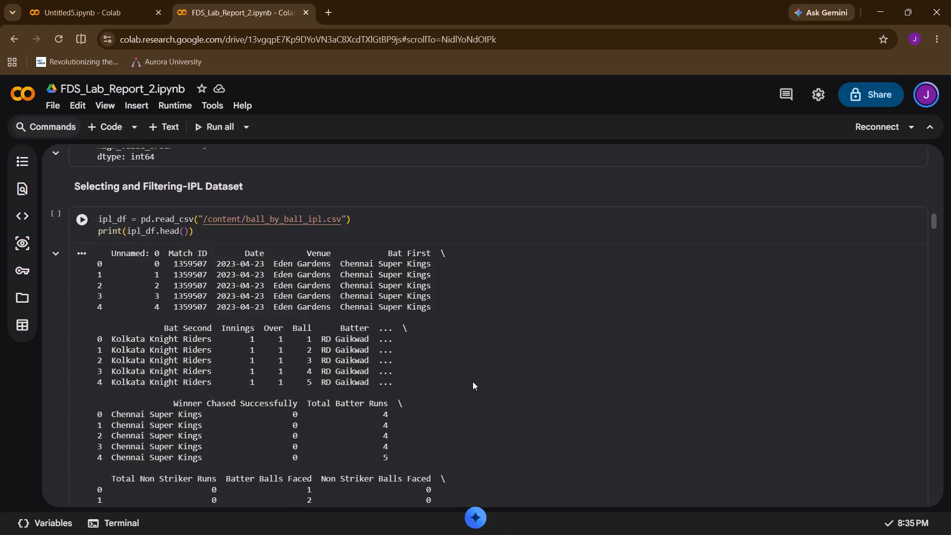
key("ctrl+minus")
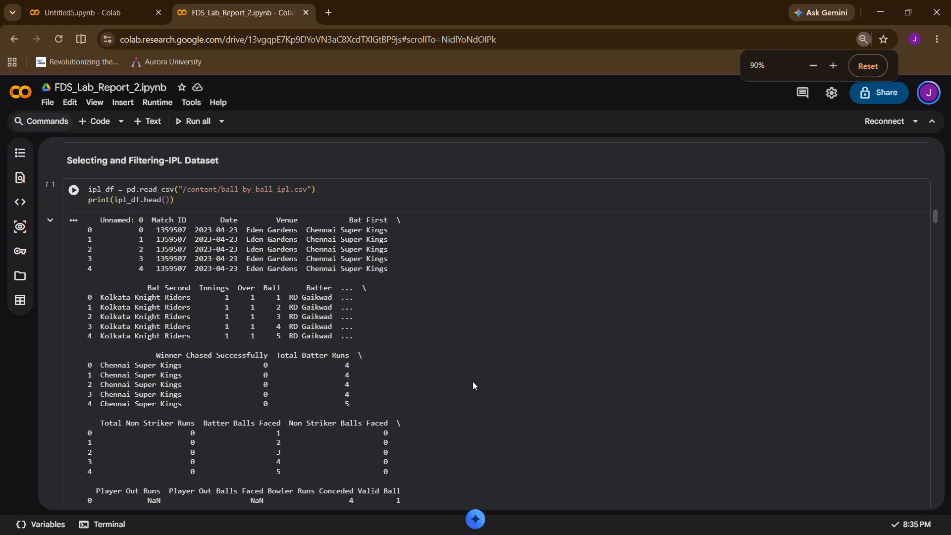
scroll(389, 405, "up", 1)
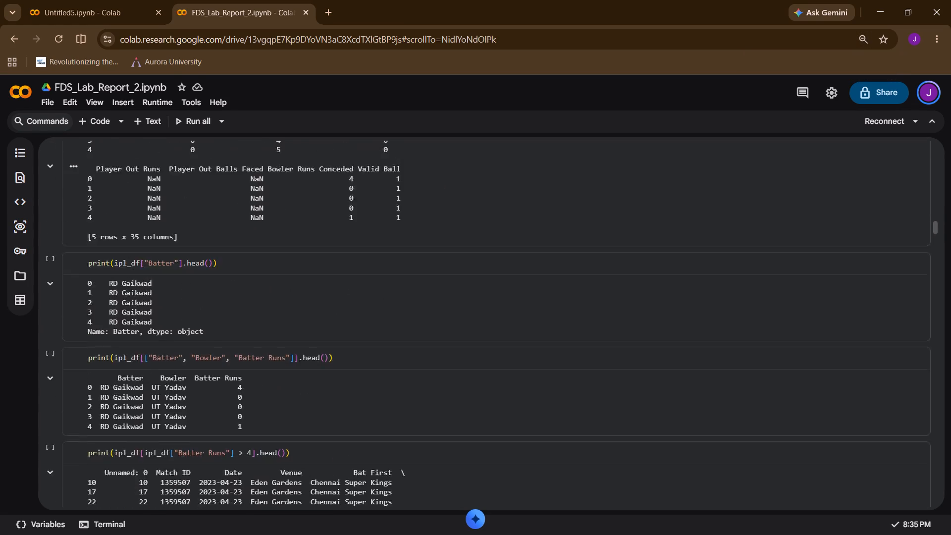
scroll(389, 405, "up", 2)
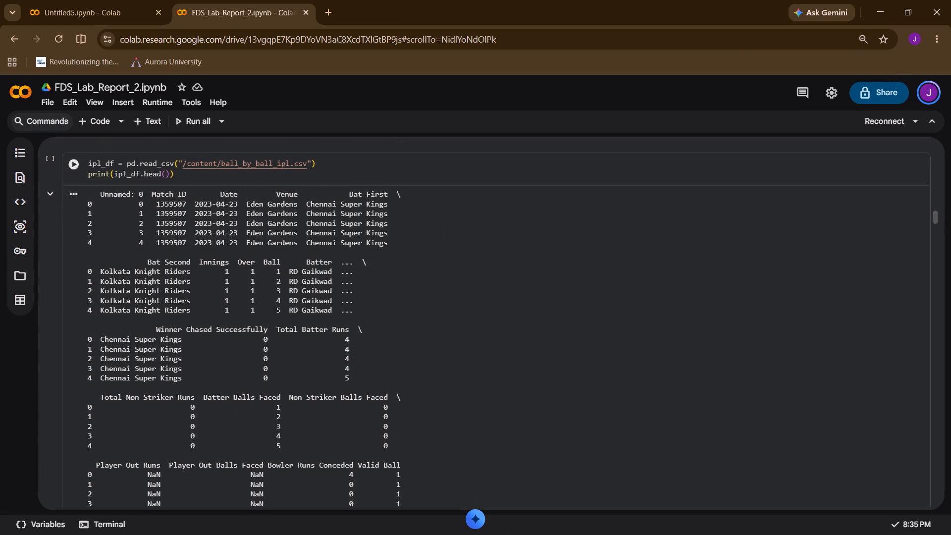
scroll(389, 405, "up", 1)
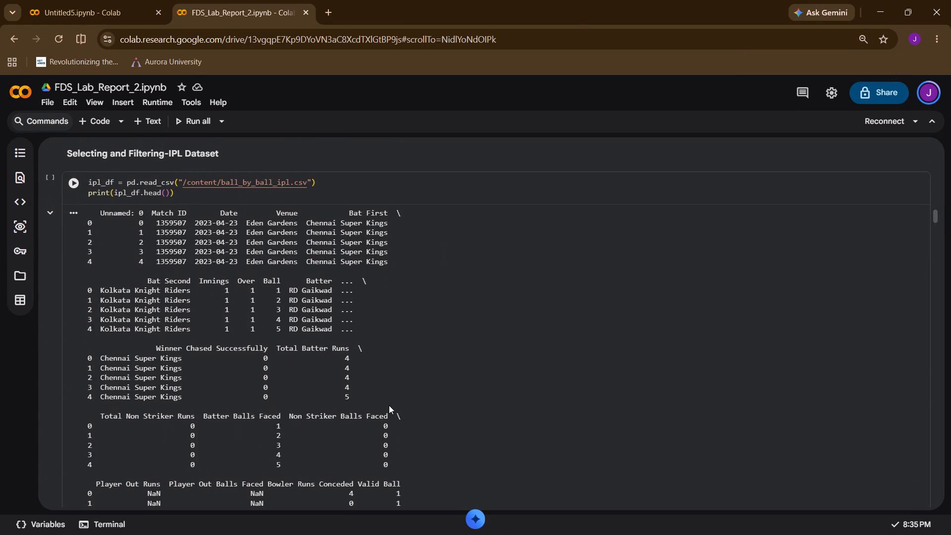
key("Print")
left_click_drag(0, 75, 950, 518)
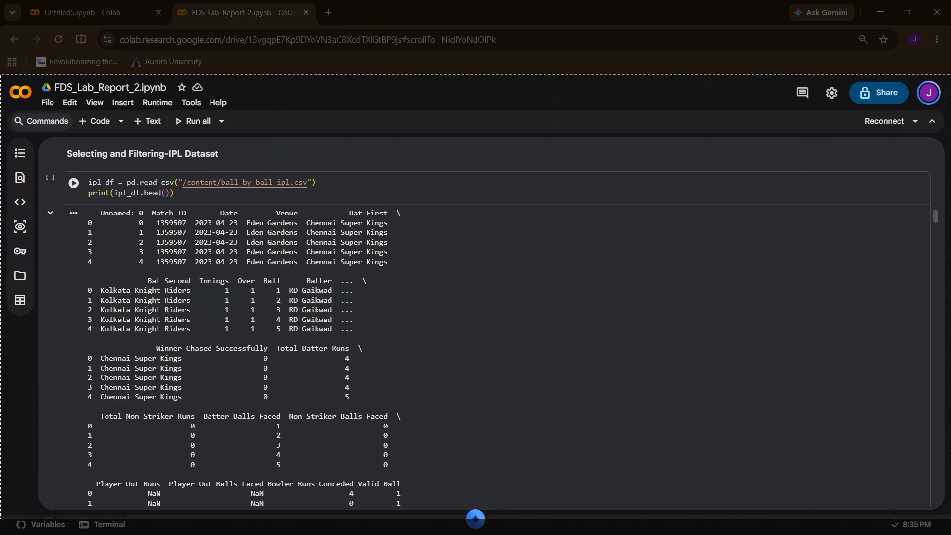
left_click_drag(950, 518, 950, 517)
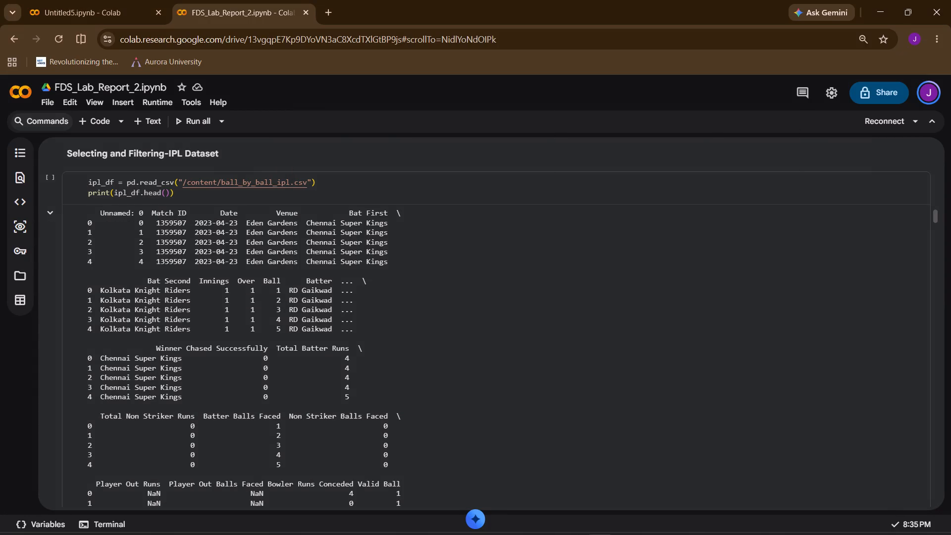
Switch to the Word report and replace the first old picture under 2. Selecting and Filtering-IPL Dataset with the new notebook screenshot.
left_click(674, 525)
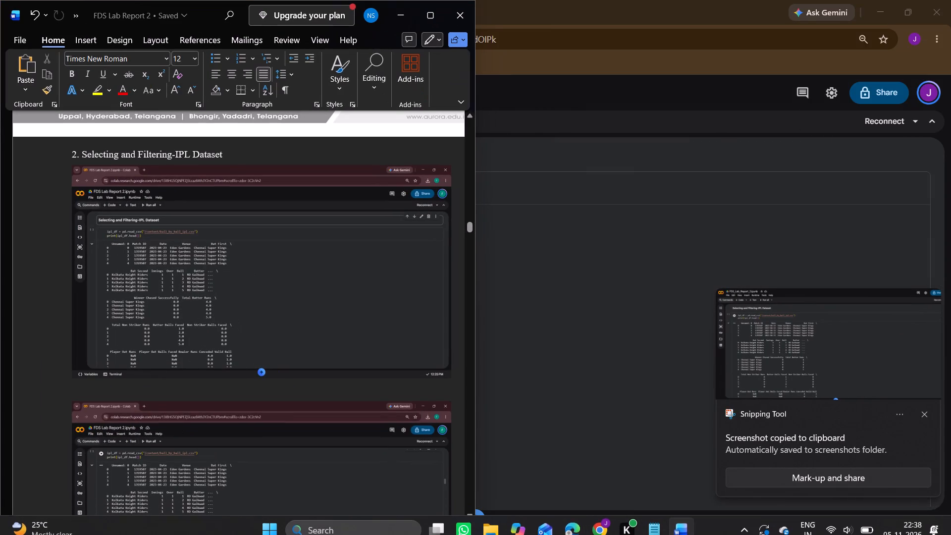
left_click(337, 318)
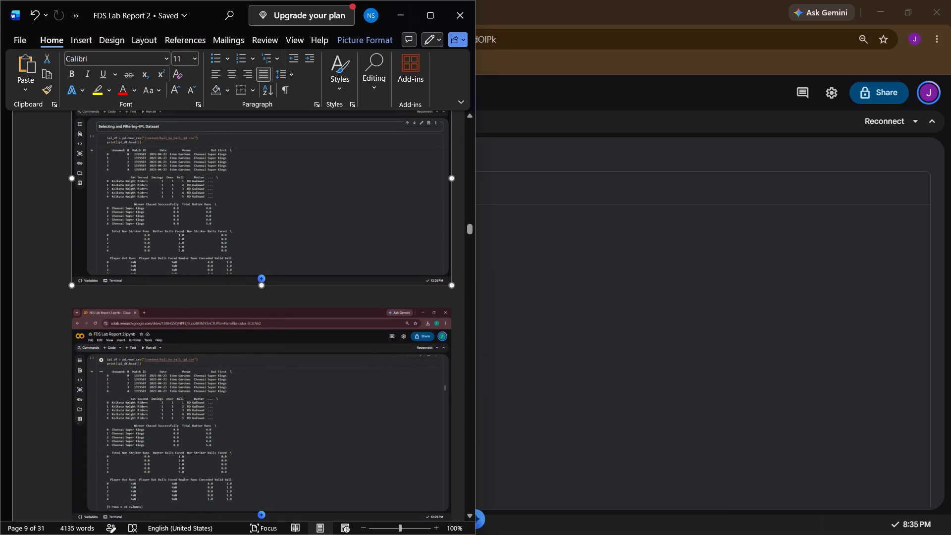
key("BackSpace")
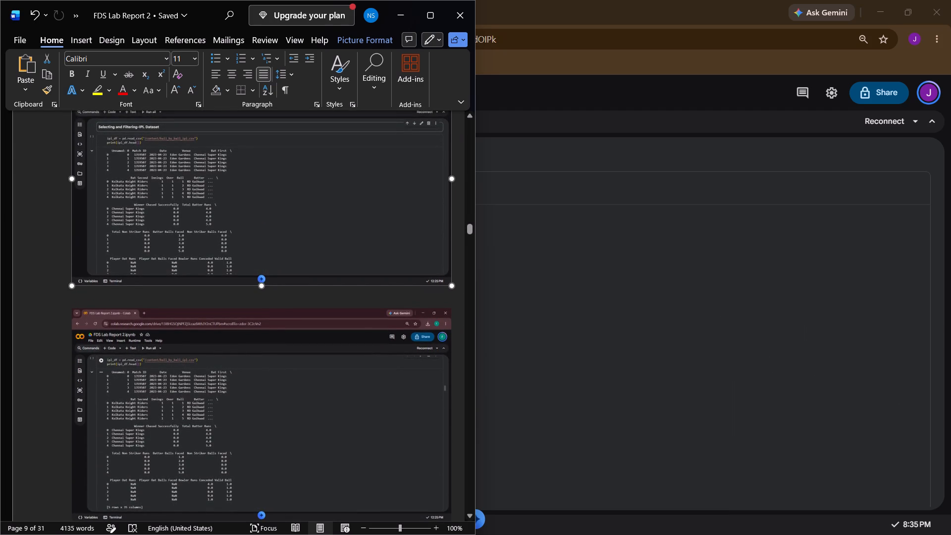
key("ctrl+v")
scroll(254, 399, "down", 1)
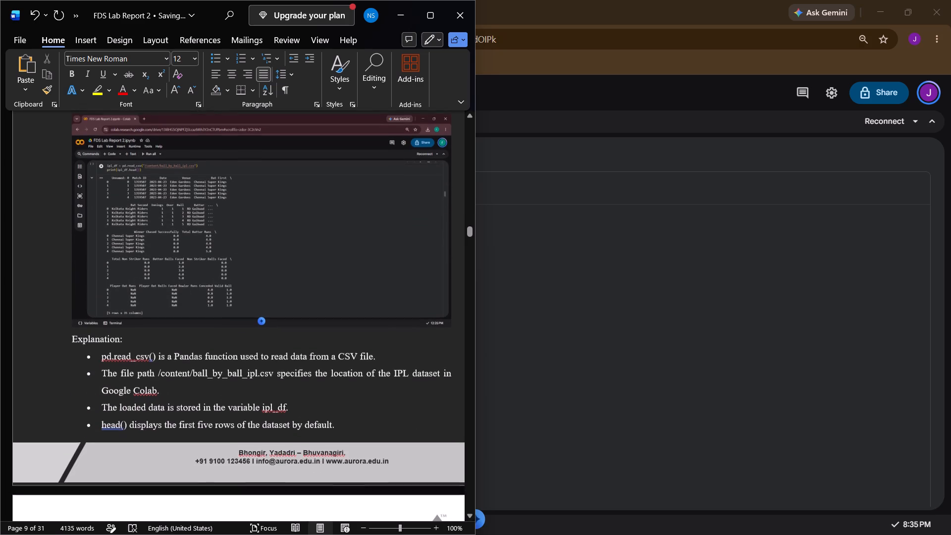
Check the following notebook cells in Chrome, and in the Word report delete the leftover old ipl_df.head() picture and blank lines above its Explanation.
left_click(681, 525)
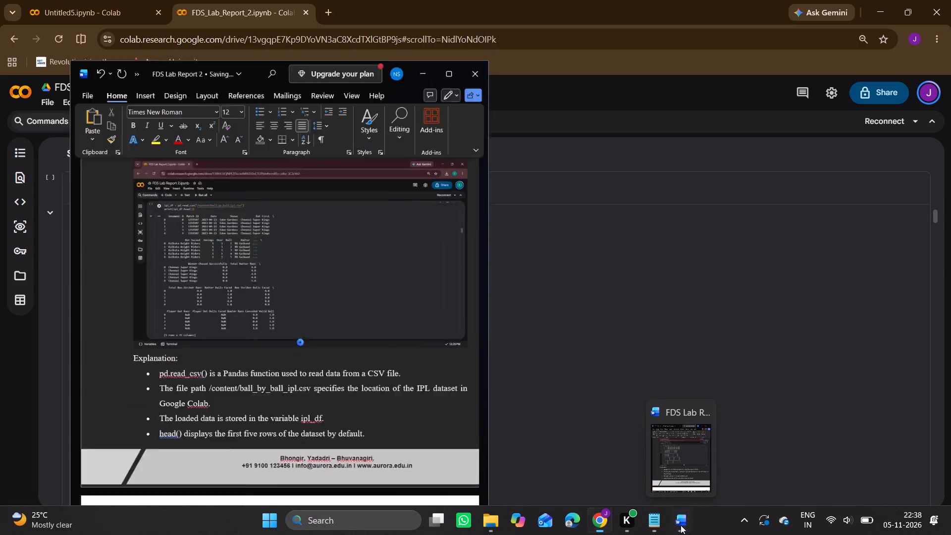
scroll(386, 408, "down", 1)
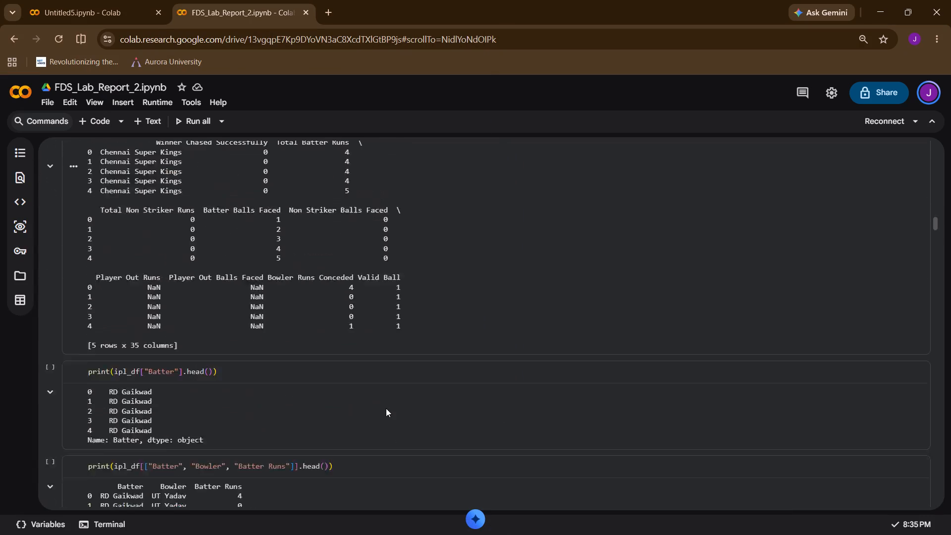
scroll(386, 408, "down", 1)
scroll(386, 408, "up", 3)
left_click(386, 408)
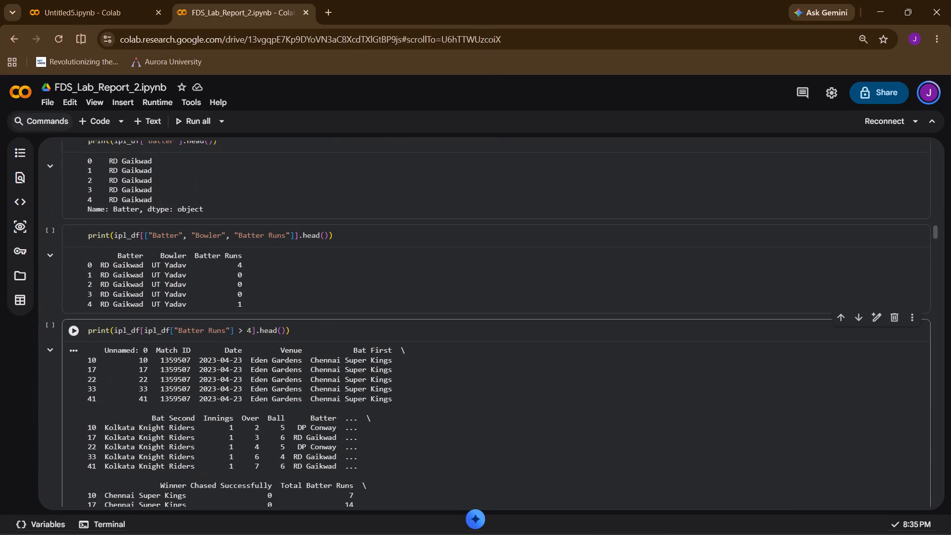
left_click(686, 518)
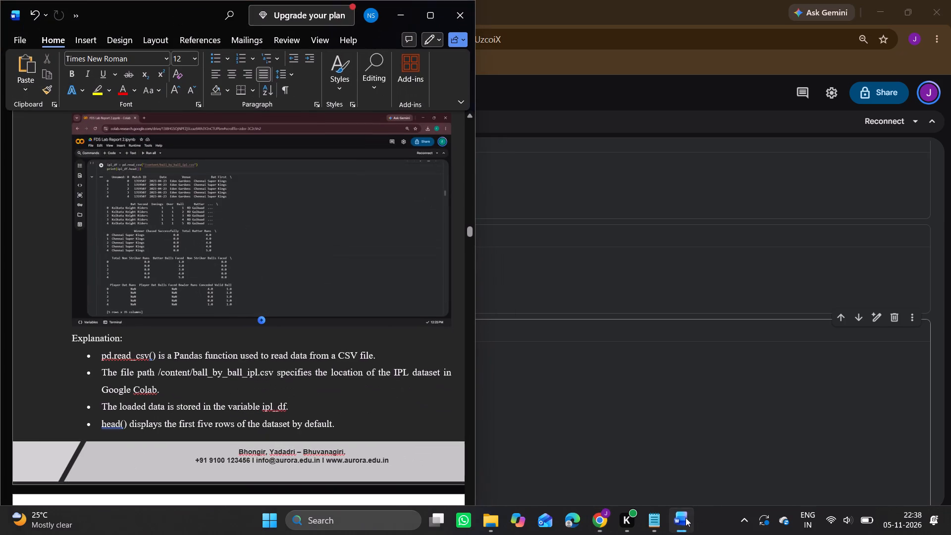
scroll(239, 350, "up", 1)
left_click(219, 378)
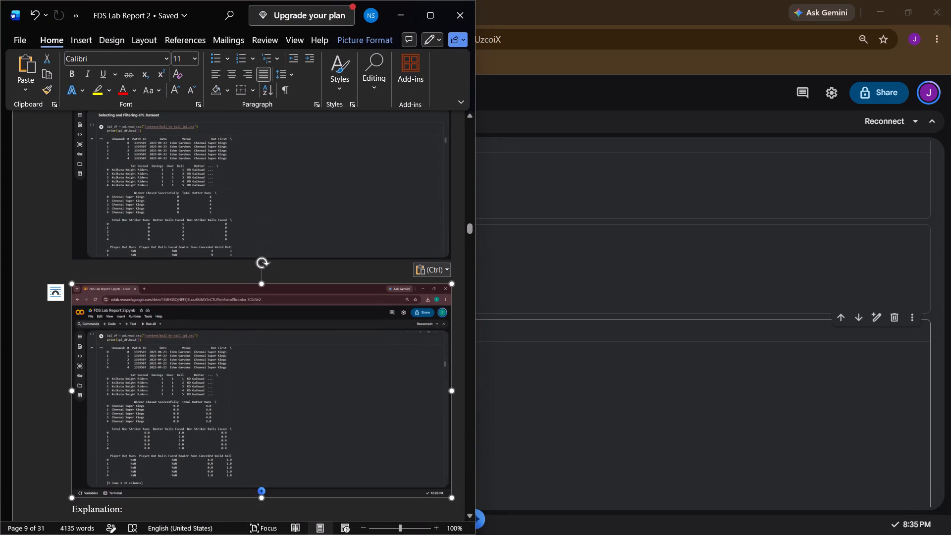
key("BackSpace")
key("BackSpace")
key("BackSpace")
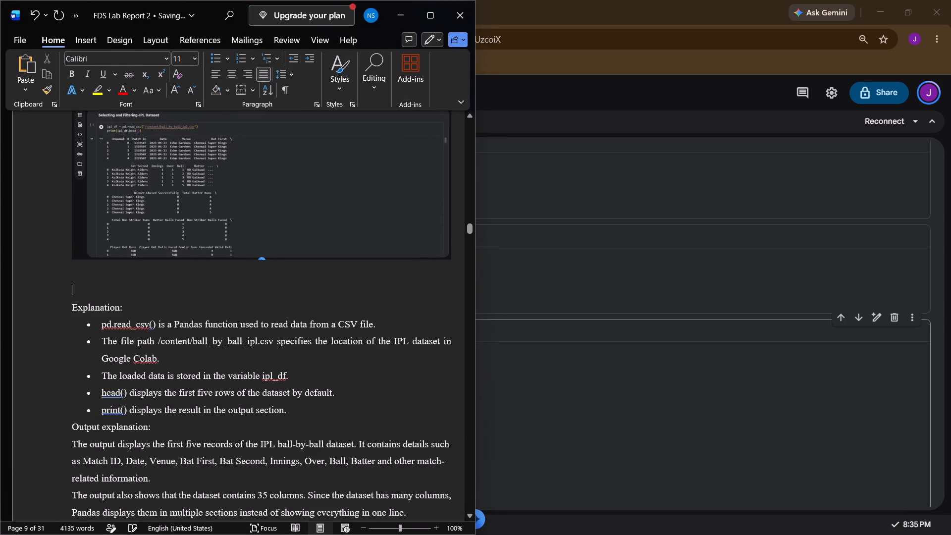
key("BackSpace")
key("BackSpace")
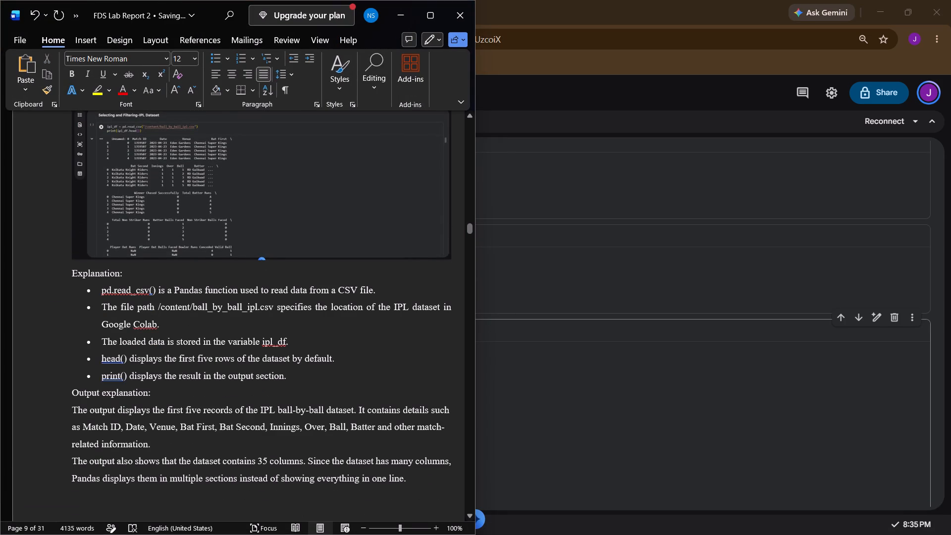
Set the Chrome notebook zoom to 100% and screenshot the view from print(ipl_df["Batter"].head()) through the Batter Runs > 4 cell's first rows, excluding the browser bars.
scroll(145, 390, "down", 4)
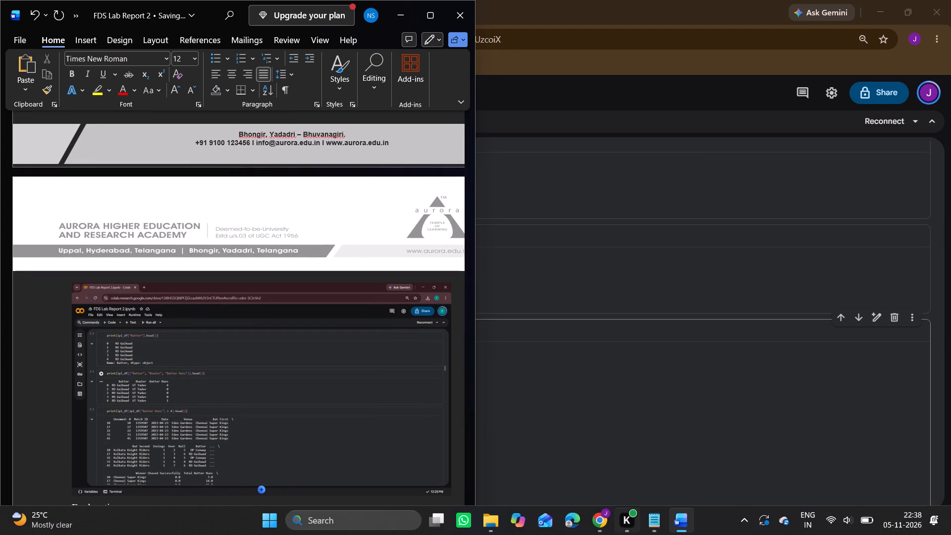
left_click(672, 527)
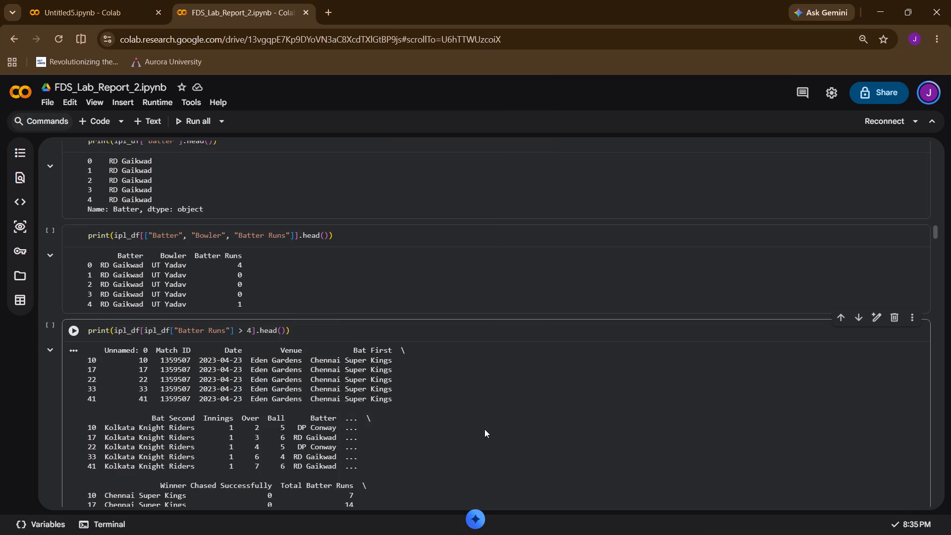
scroll(484, 429, "right", 2)
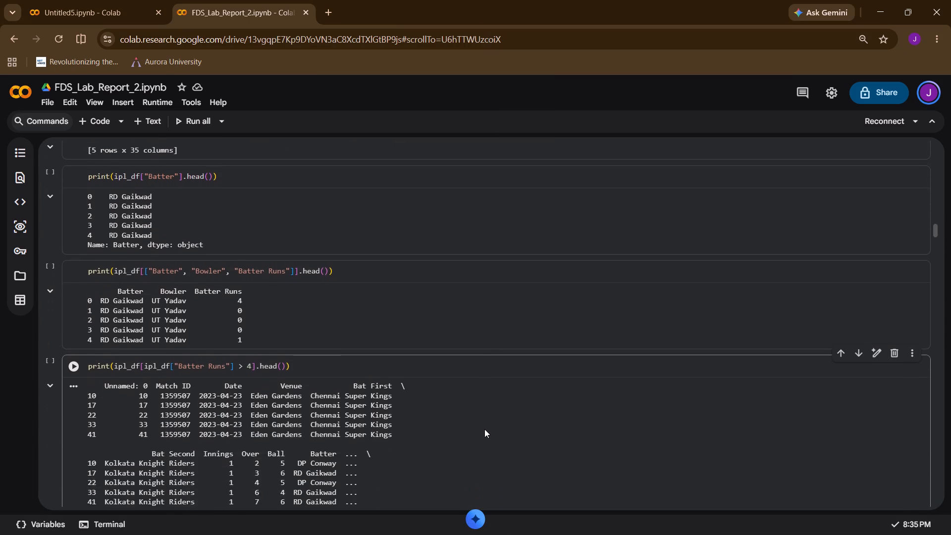
scroll(484, 429, "right", 4)
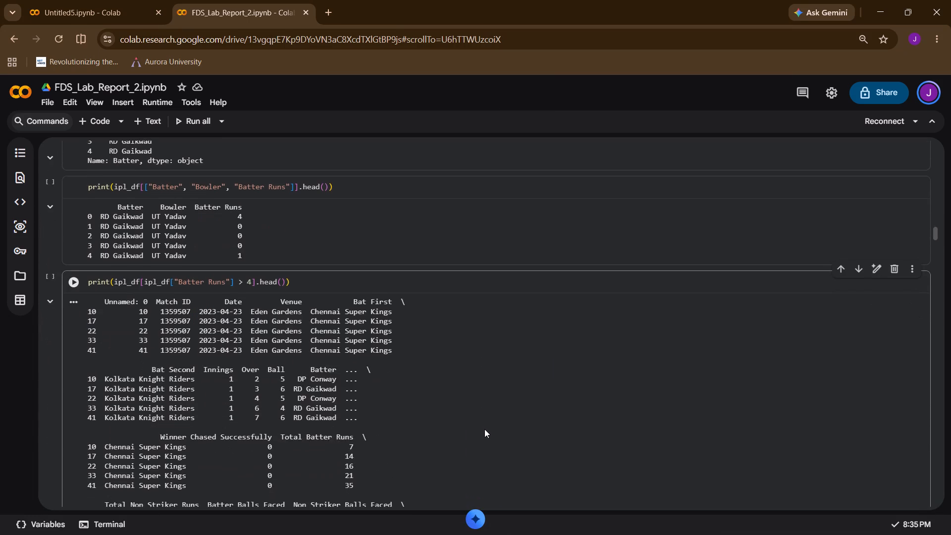
scroll(484, 429, "right", 2)
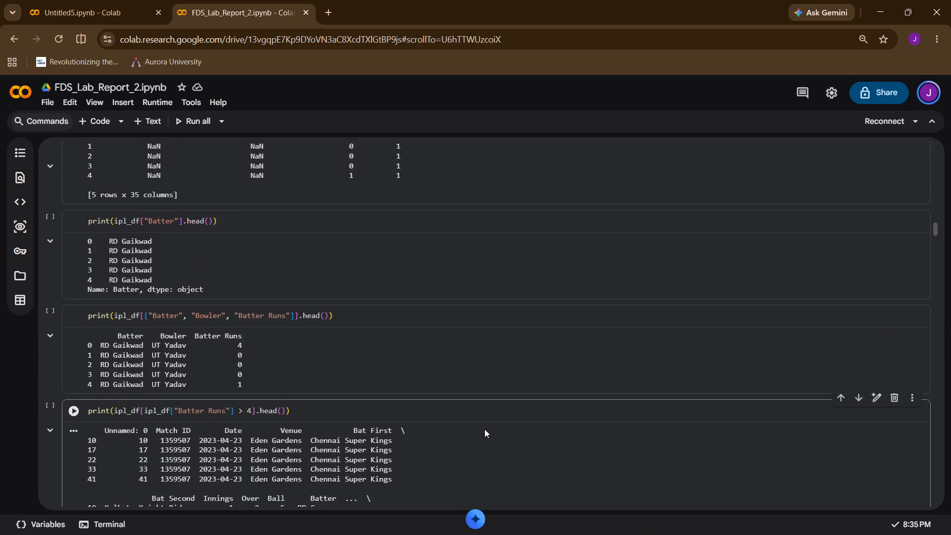
scroll(484, 429, "right", 1)
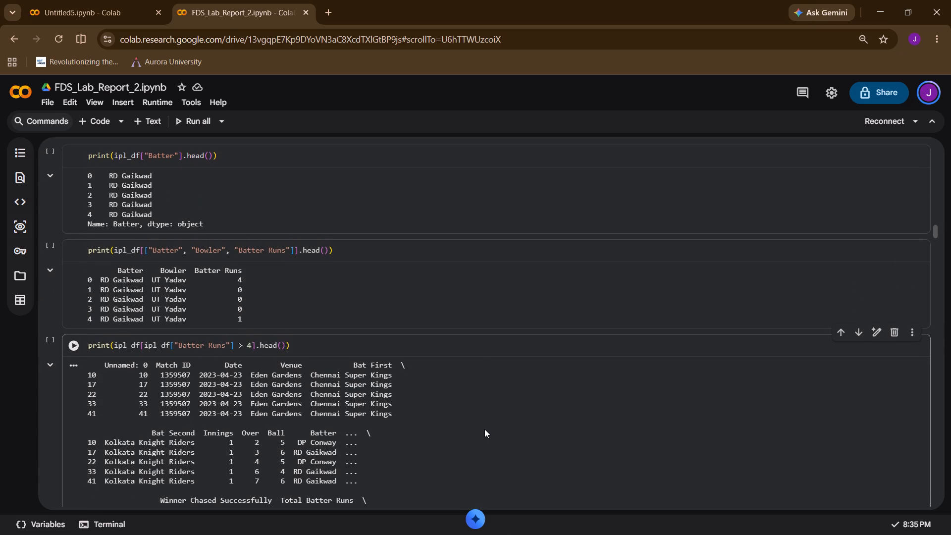
key("ctrl+plus")
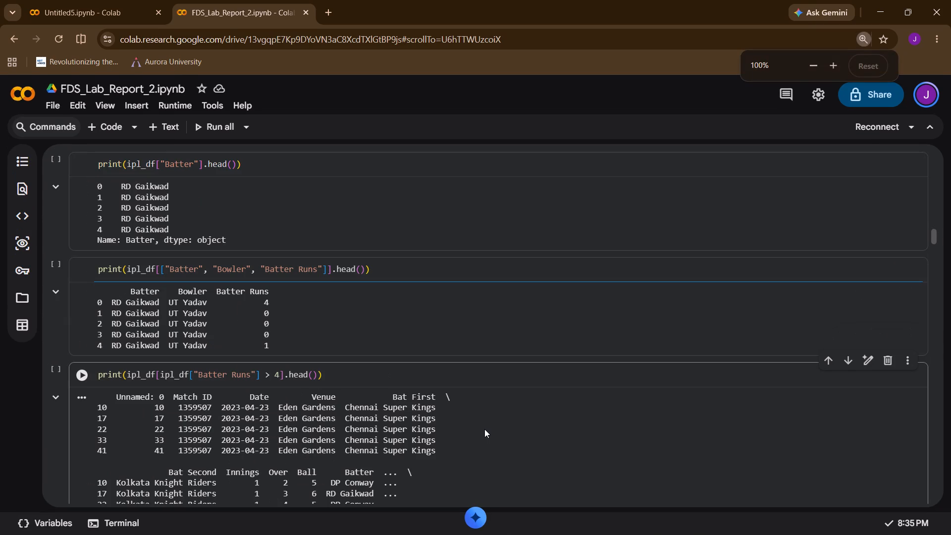
key("Print")
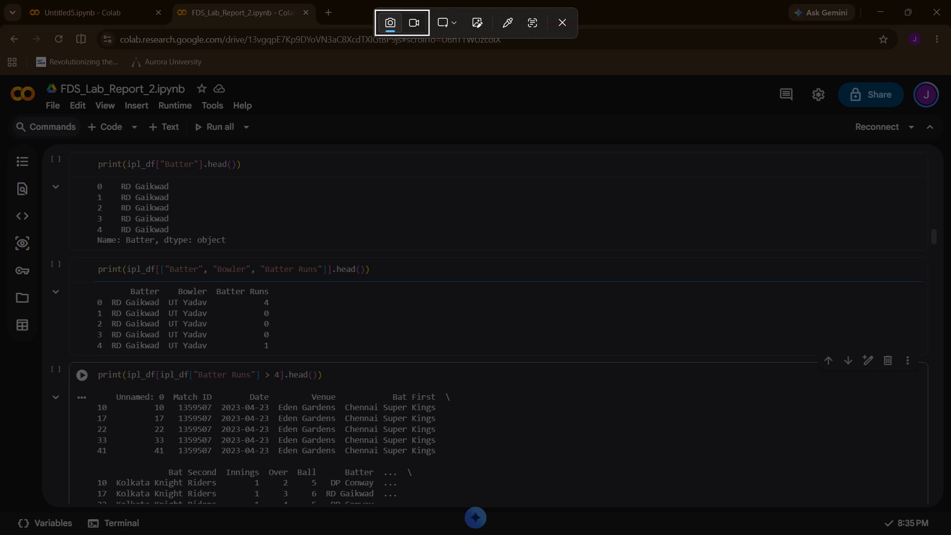
left_click(564, 18)
scroll(384, 195, "down", 1)
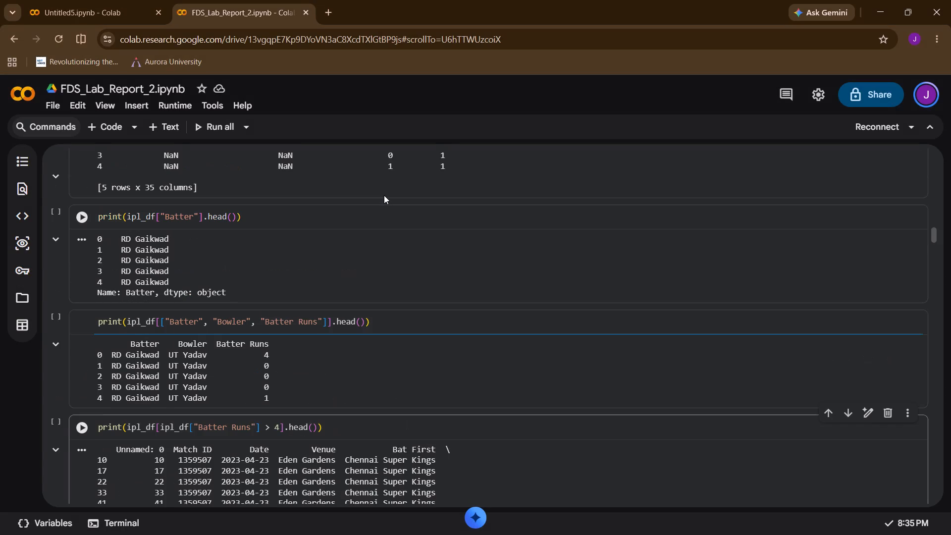
scroll(384, 195, "down", 1)
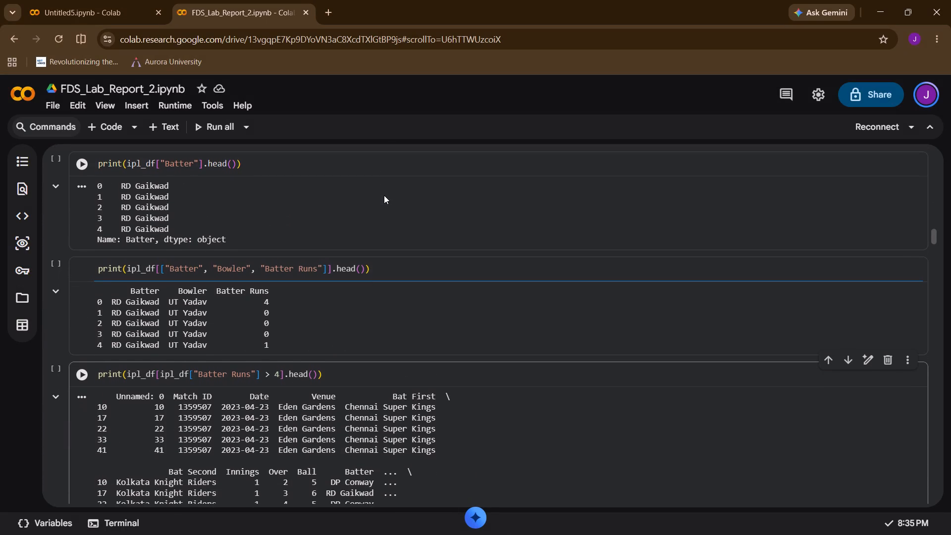
key("Print")
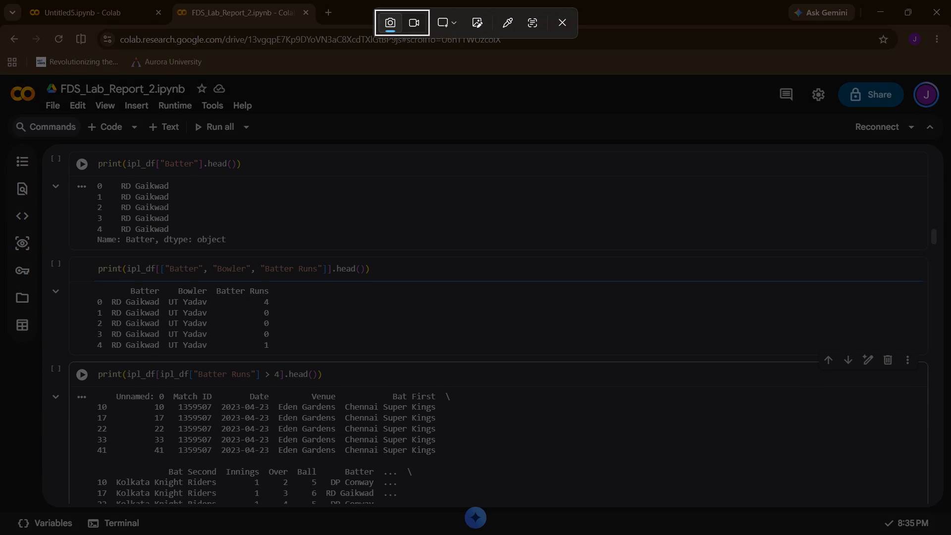
left_click_drag(0, 73, 950, 436)
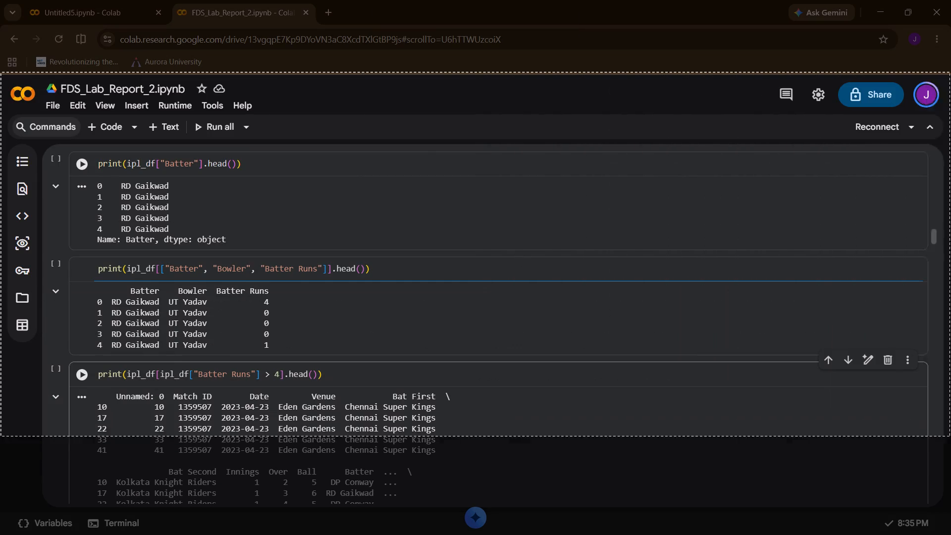
left_click_drag(950, 436, 950, 509)
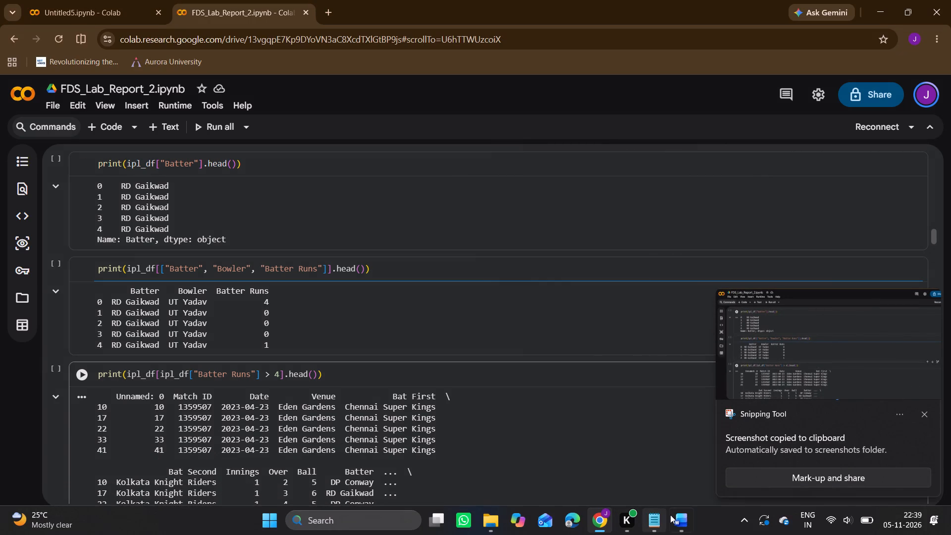
Switch to the Word report and replace the old picture of the Batter and multiple-column selection cells with the new screenshot.
left_click(670, 515)
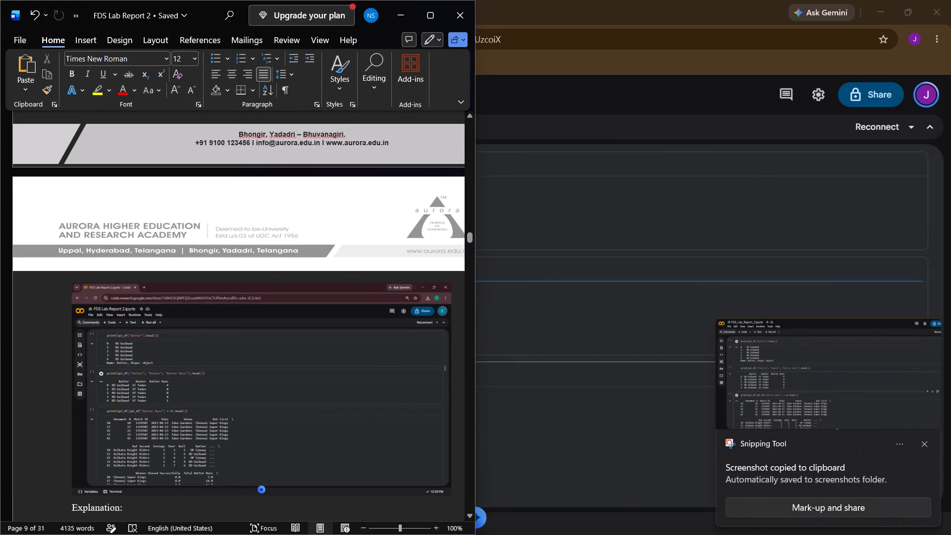
left_click(351, 446)
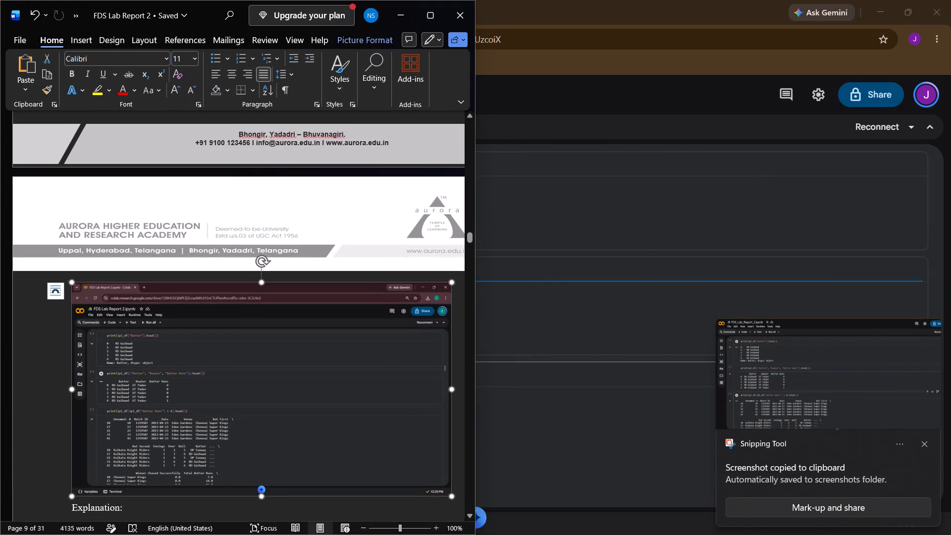
key("BackSpace")
key("ctrl+v")
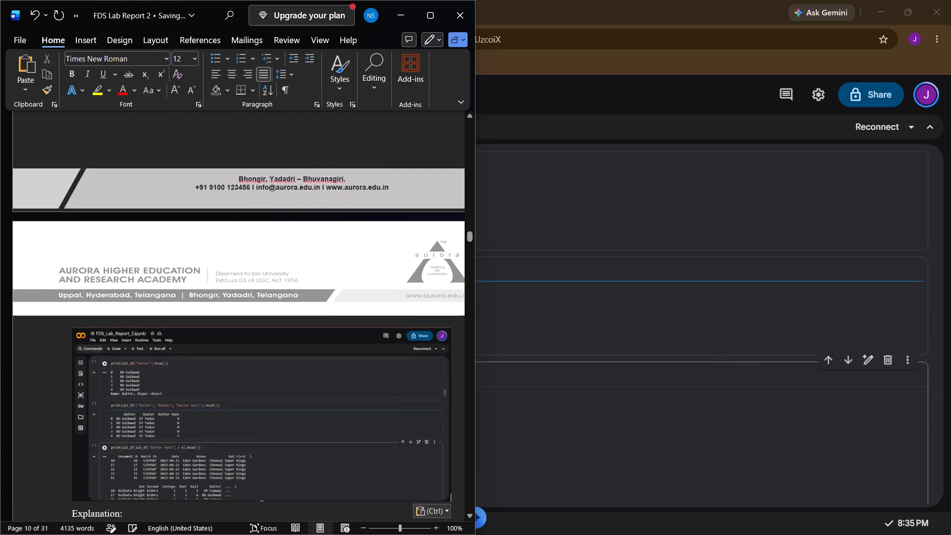
Switch to Chrome, reduce the notebook zoom to 80% and screenshot the print(ipl_df[ipl_df["Batter Runs"] > 4].head()) cell with its full output, excluding the browser bars.
scroll(351, 446, "down", 4)
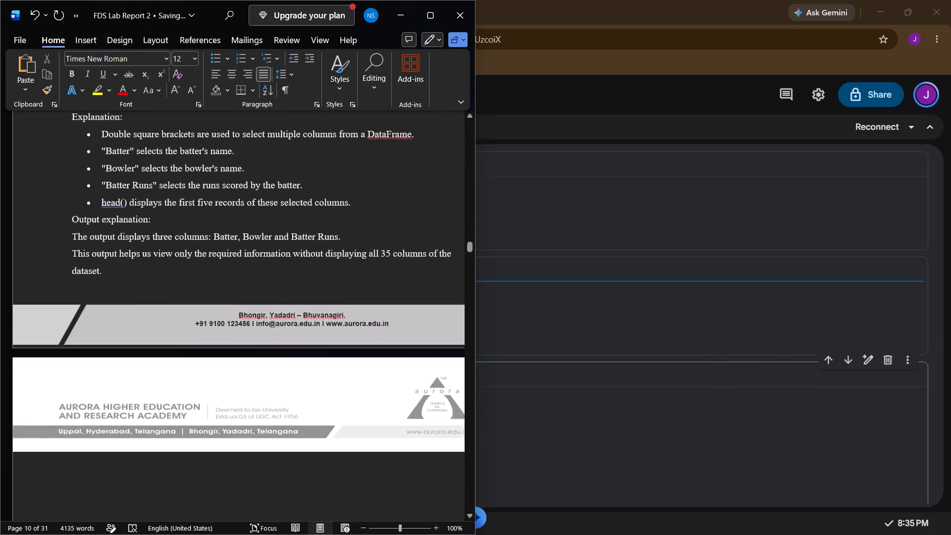
scroll(351, 446, "down", 1)
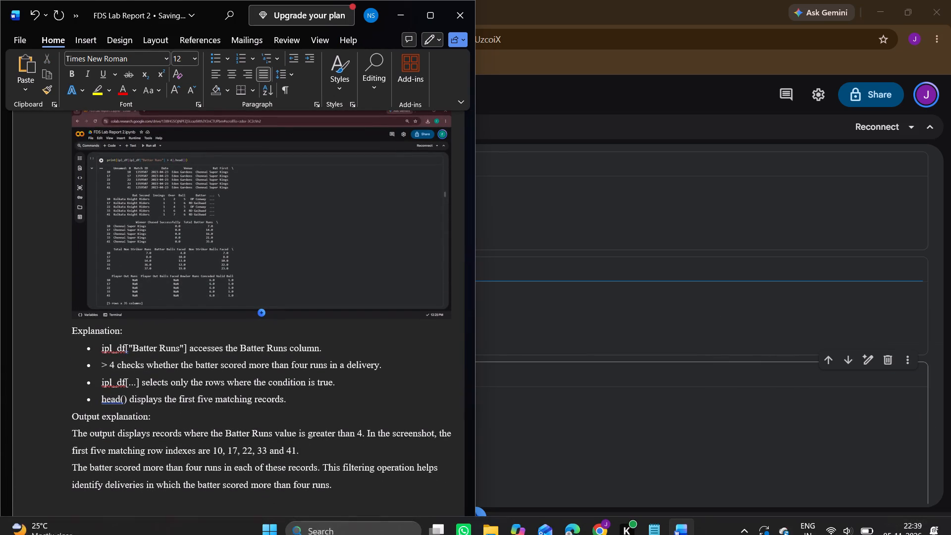
left_click(687, 524)
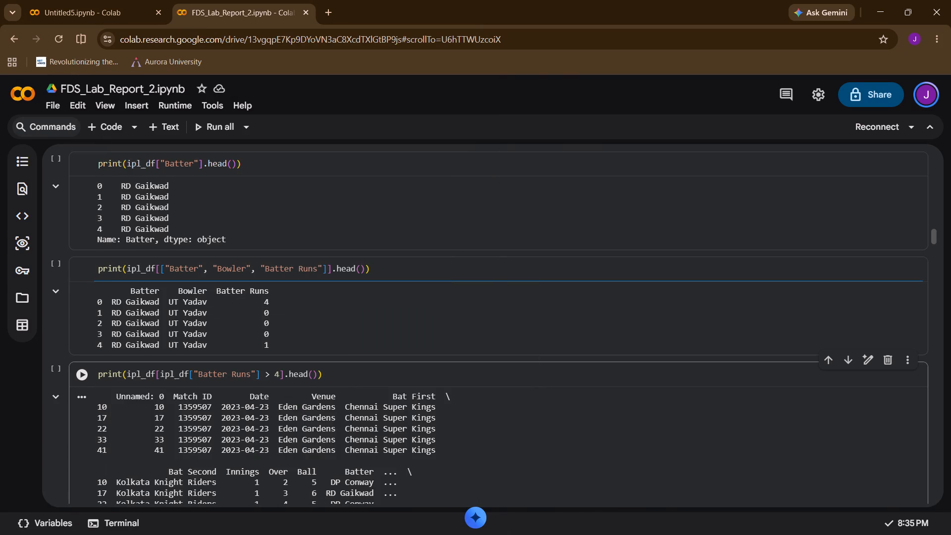
scroll(394, 474, "down", 5)
scroll(394, 474, "up", 1)
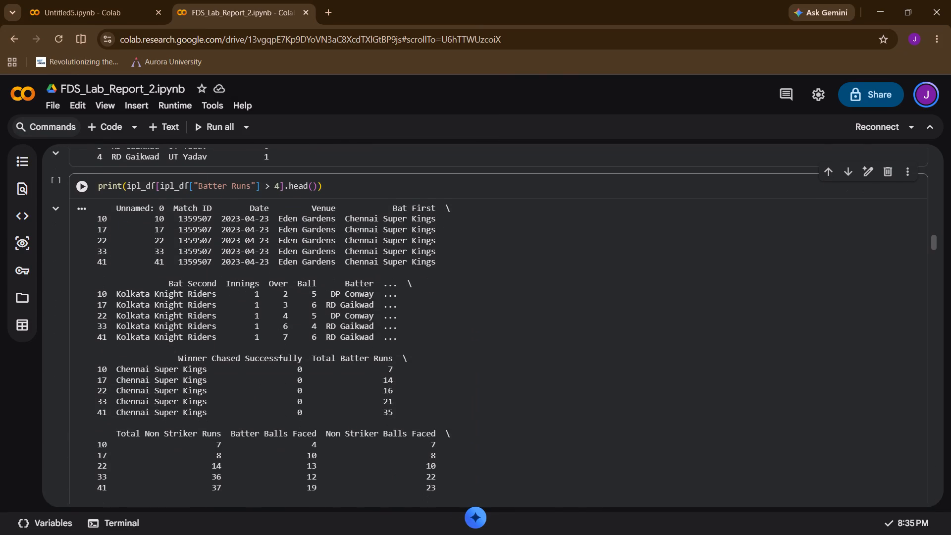
scroll(394, 474, "up", 1)
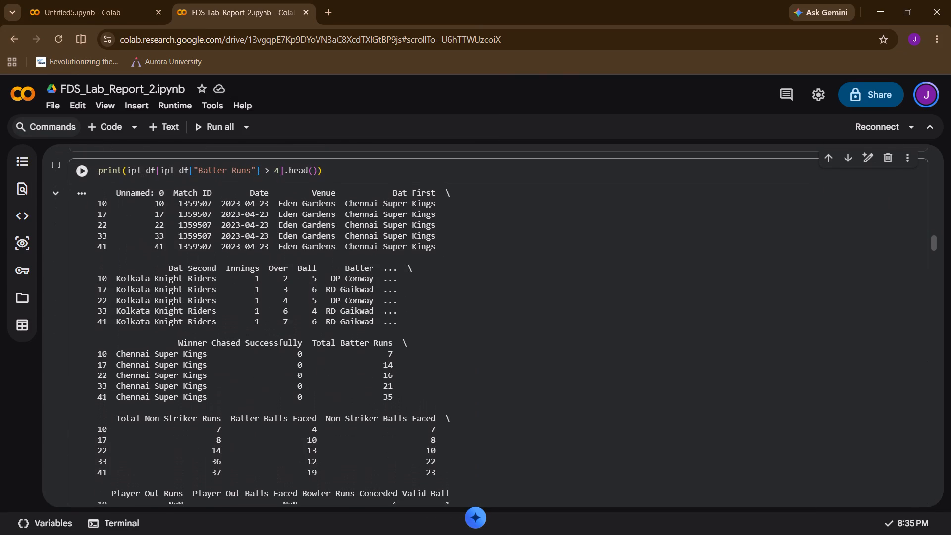
scroll(394, 474, "up", 1)
key("ctrl+minus")
key("ctrl+minus")
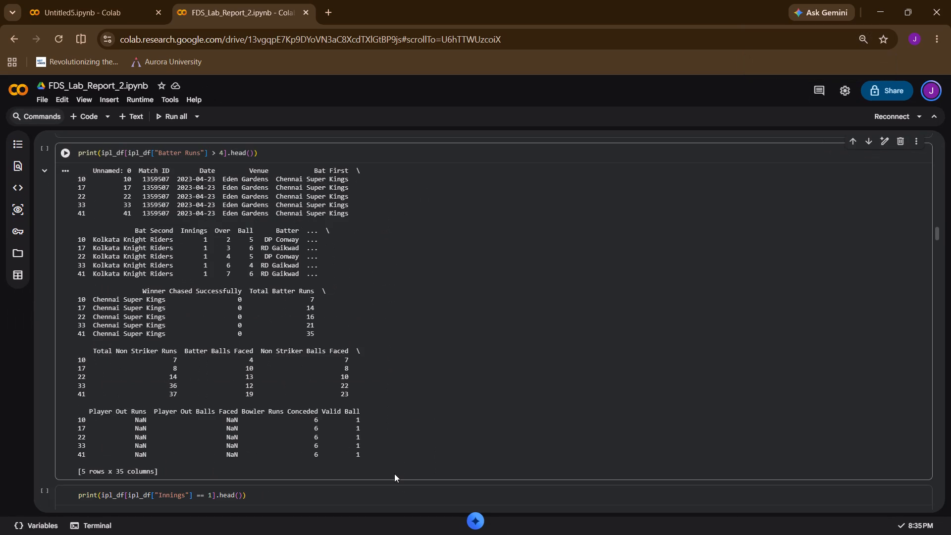
key("Print")
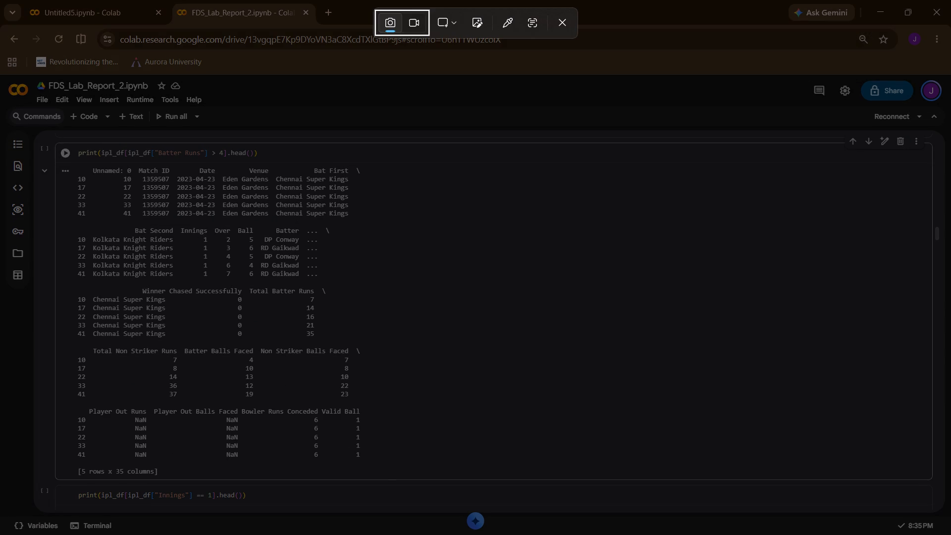
left_click_drag(0, 72, 950, 509)
scroll(406, 332, "right", 5)
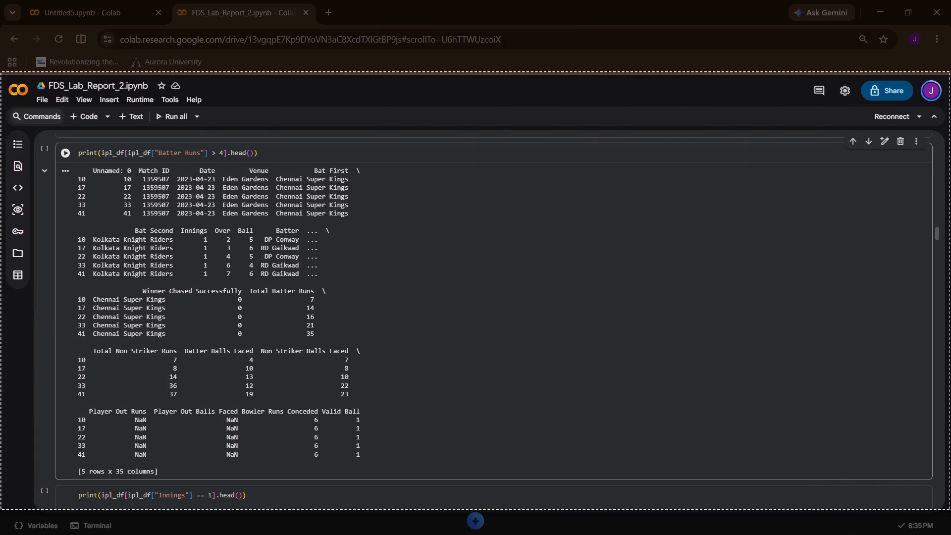
left_click_drag(950, 509, 950, 517)
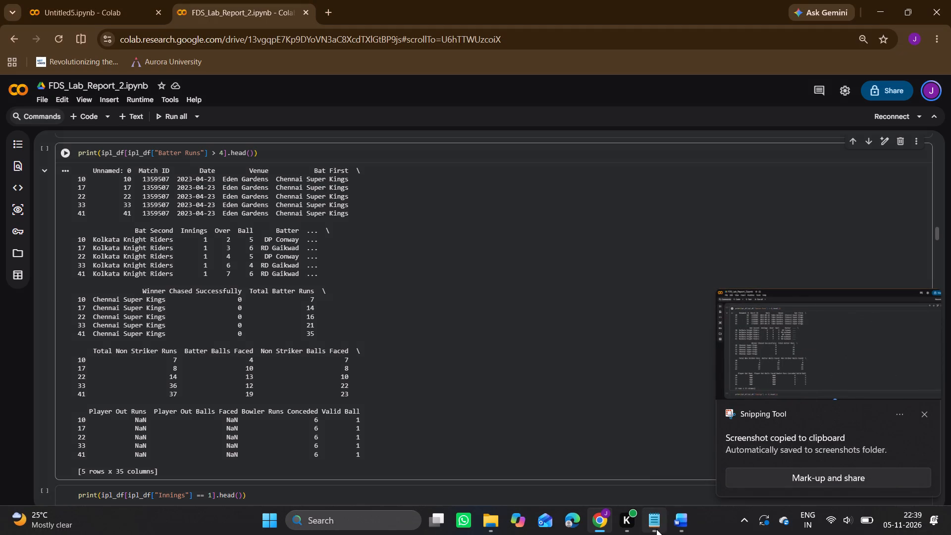
Switch to the Word report and replace the old picture of the Batter Runs > 4 filter with the new screenshot.
left_click(681, 518)
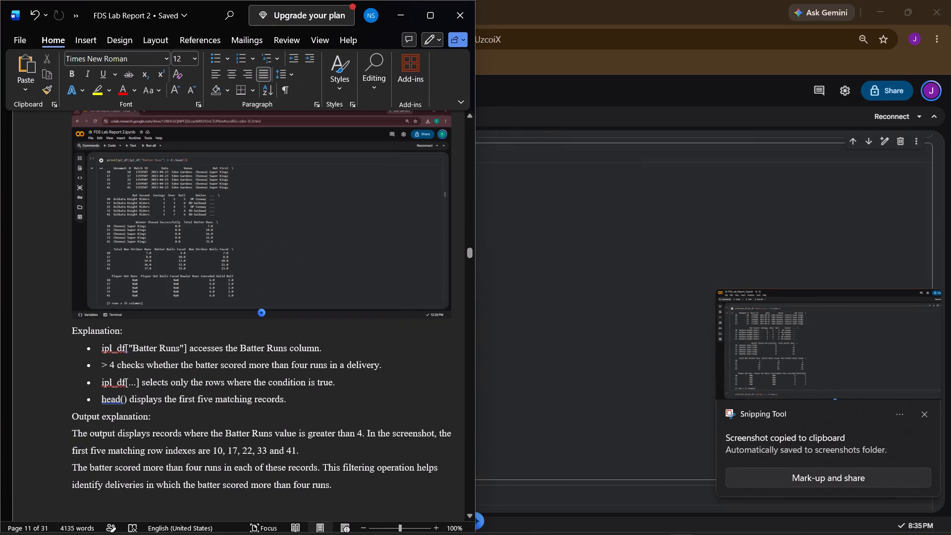
scroll(409, 345, "down", 2)
scroll(409, 345, "up", 1)
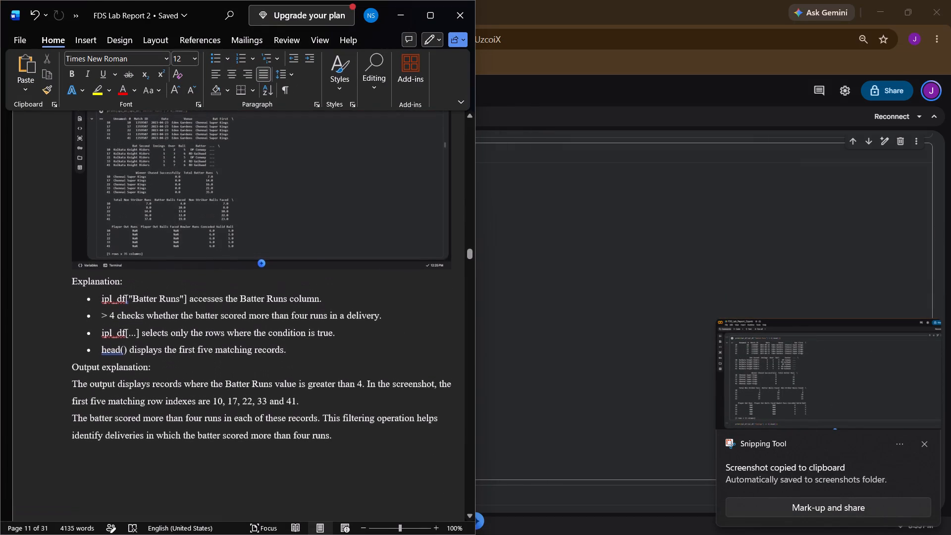
scroll(352, 332, "up", 1)
left_click(312, 324)
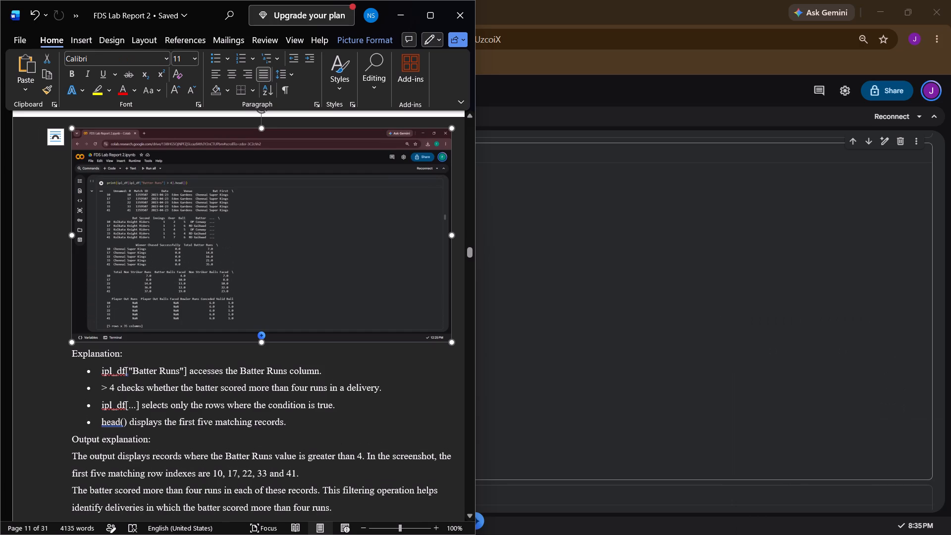
scroll(312, 324, "up", 4)
scroll(312, 324, "down", 1)
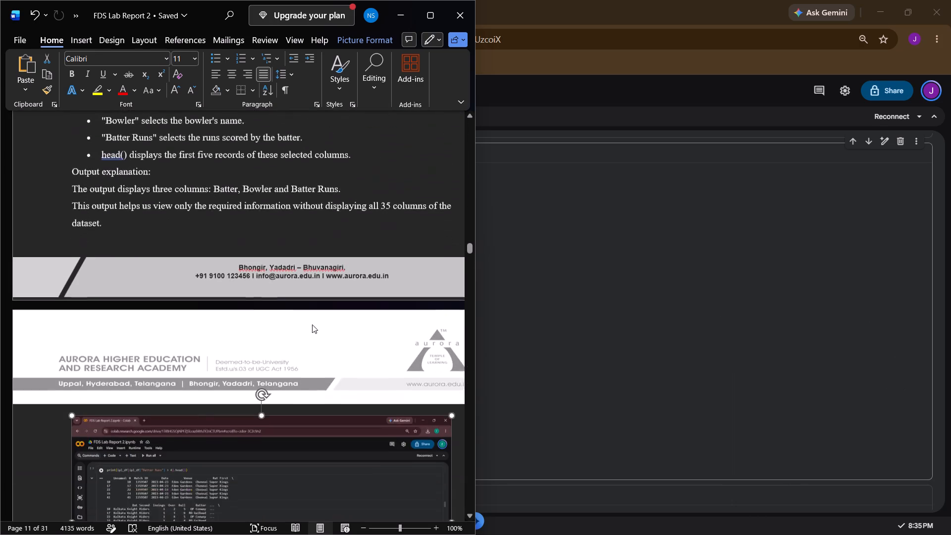
scroll(312, 324, "down", 1)
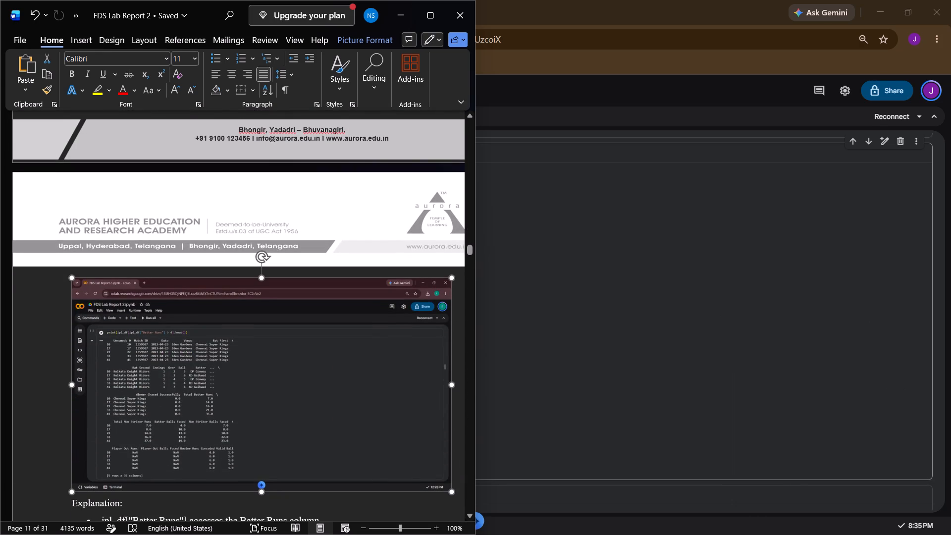
key("BackSpace")
key("ctrl+v")
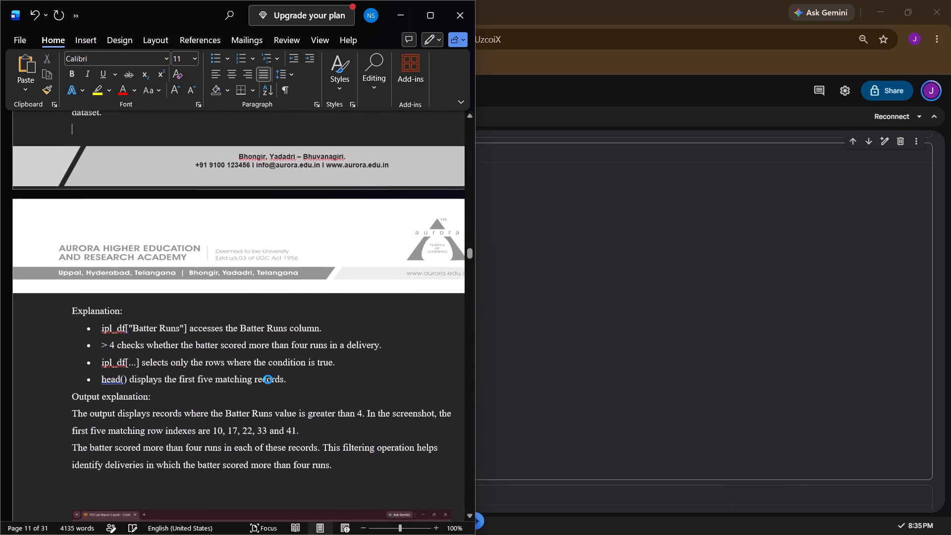
Find the report's next old picture, then in Chrome screenshot the print(ipl_df[ipl_df["Innings"] == 1].head()) cell with its full output, excluding the browser bars.
scroll(268, 379, "down", 1)
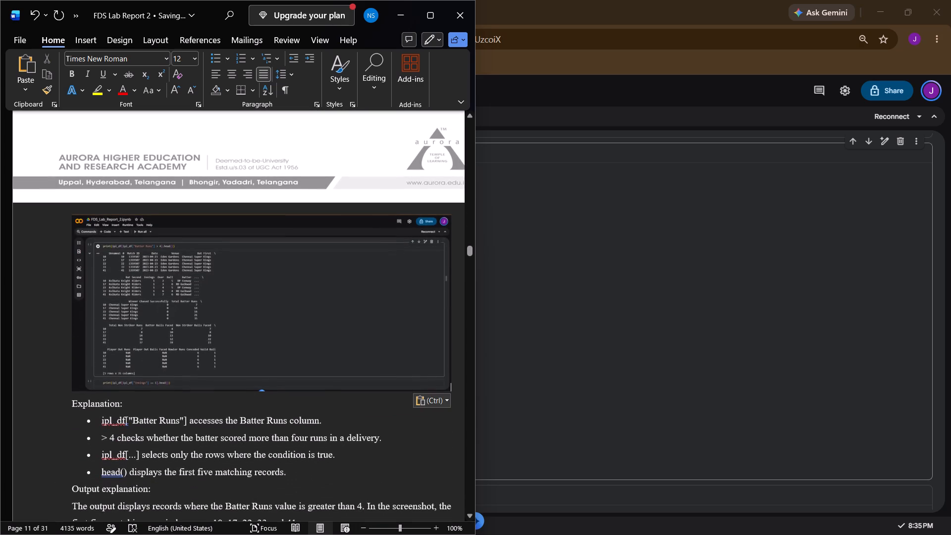
scroll(268, 379, "down", 5)
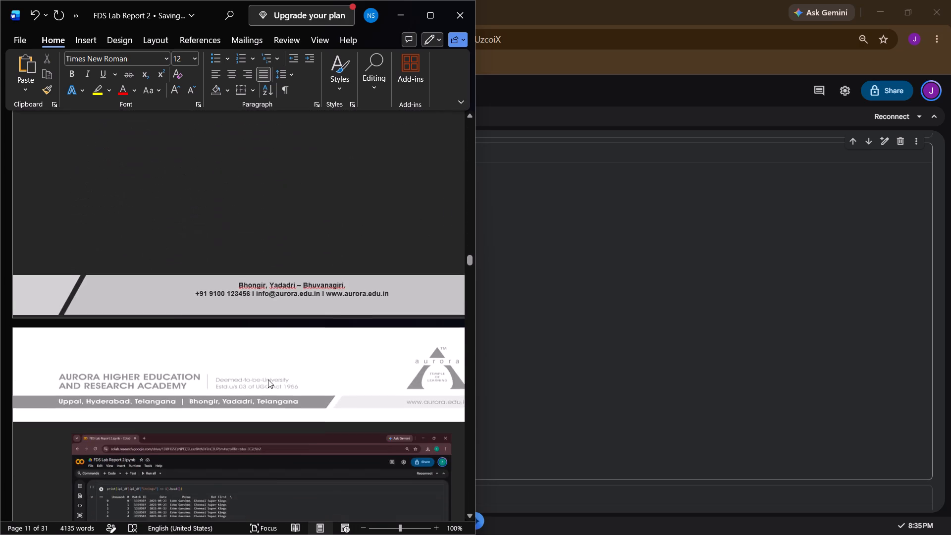
scroll(268, 379, "down", 1)
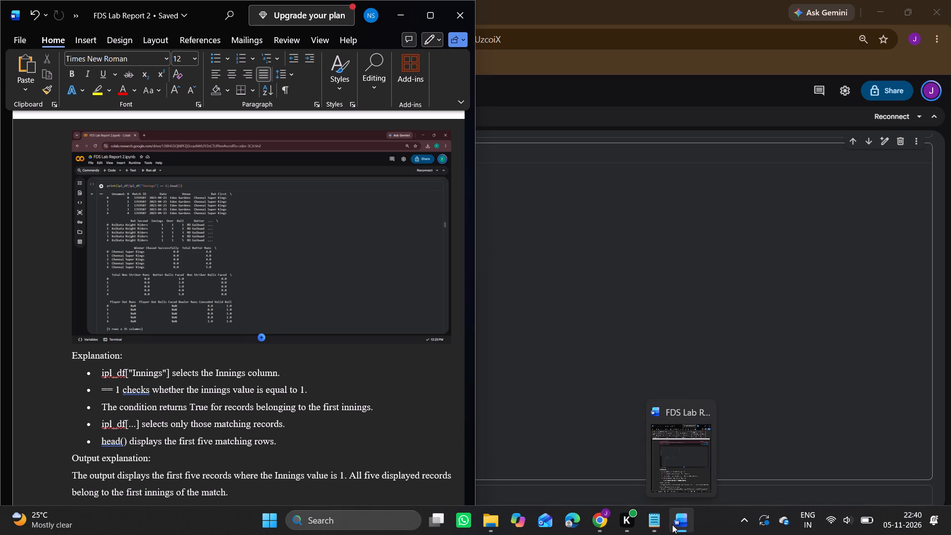
left_click(672, 525)
scroll(389, 437, "down", 3)
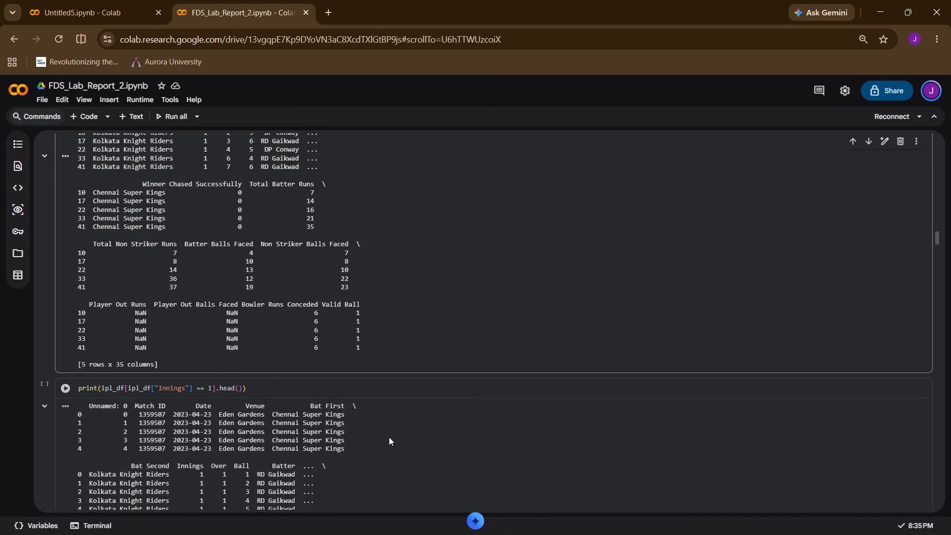
scroll(389, 437, "down", 2)
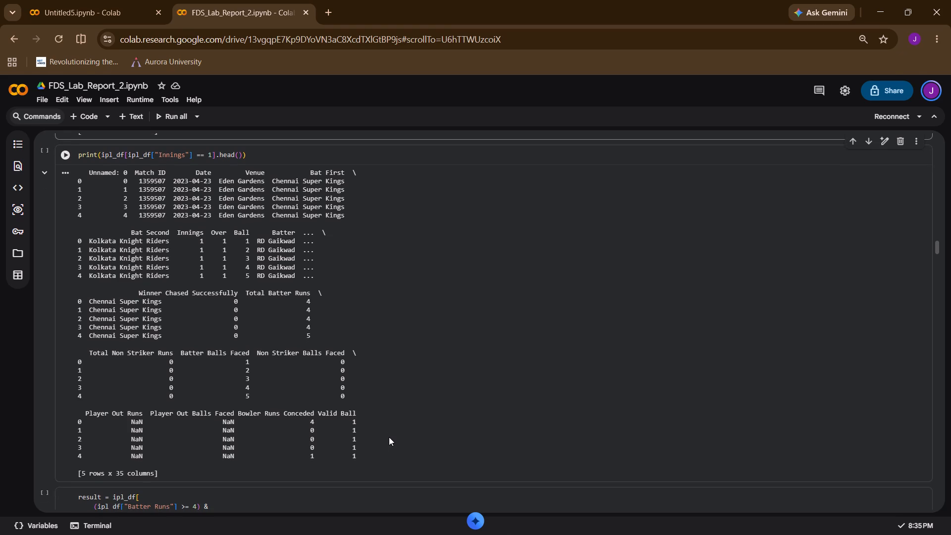
key("ctrl+plus")
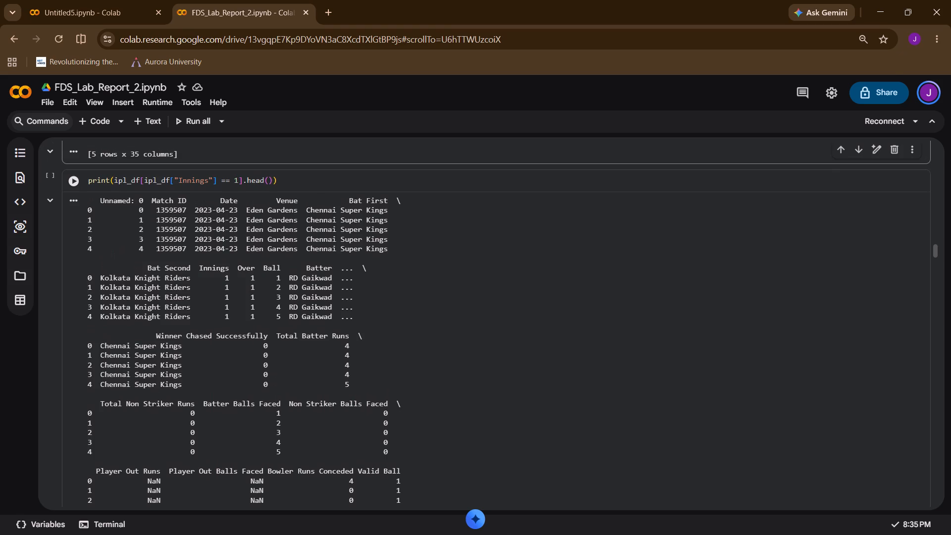
key("ctrl+minus")
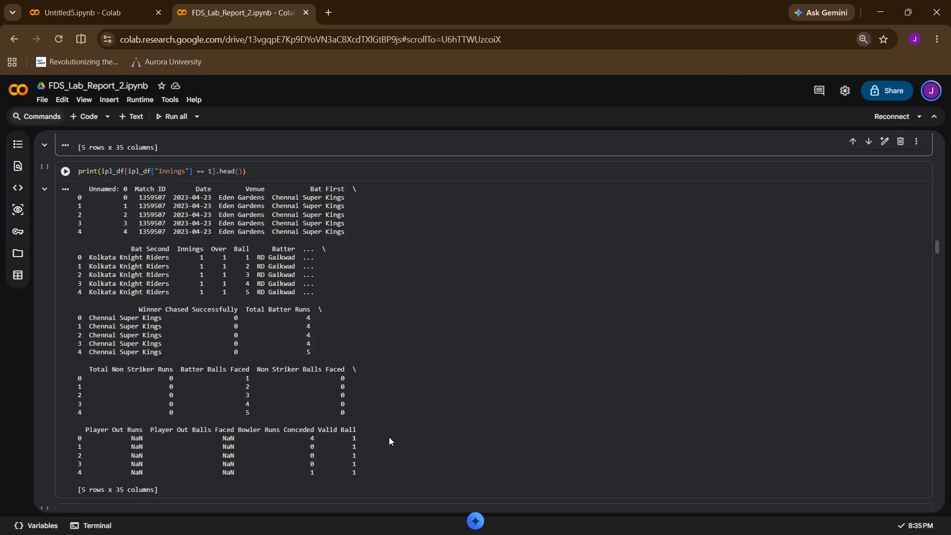
key("Print")
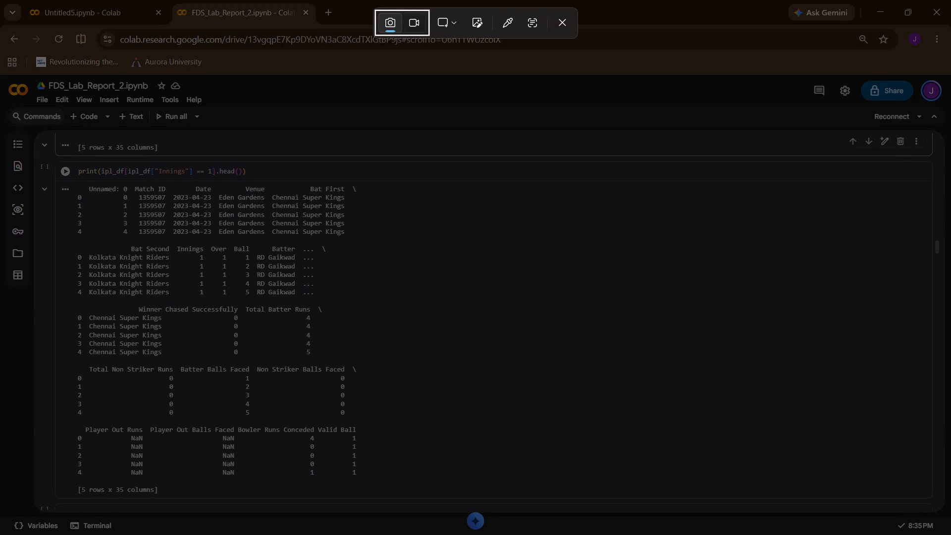
left_click_drag(0, 74, 950, 517)
scroll(609, 369, "right", 3)
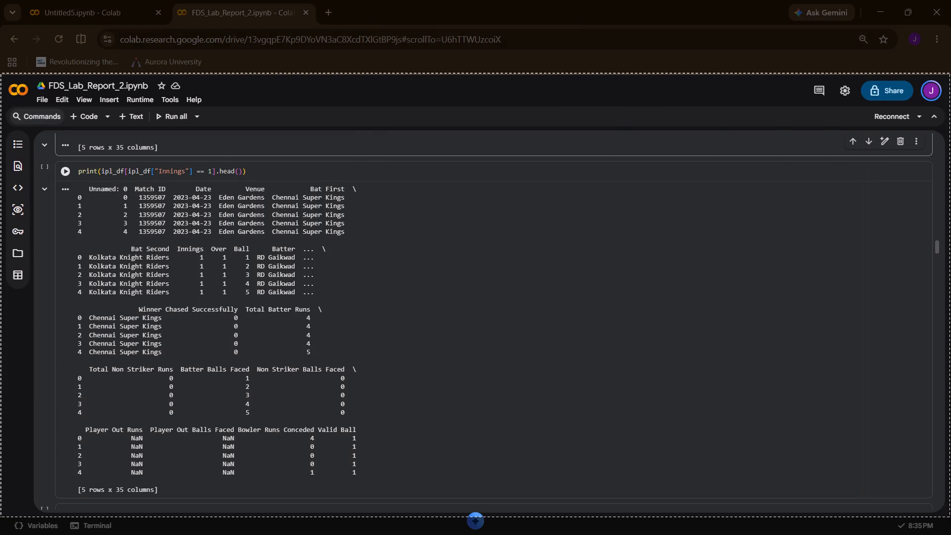
left_click_drag(950, 517, 950, 516)
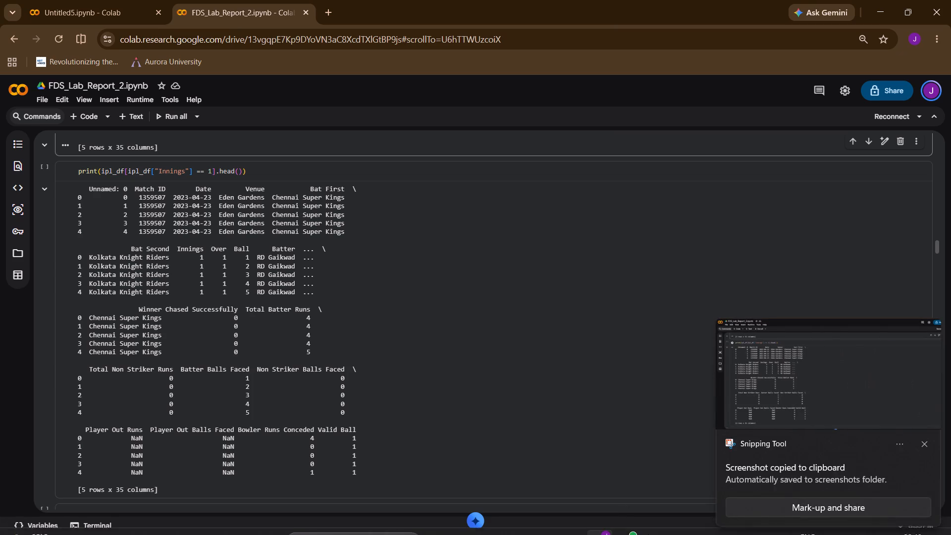
Switch to the Word report and replace the old picture of the Innings == 1 filter with the new screenshot.
left_click(678, 520)
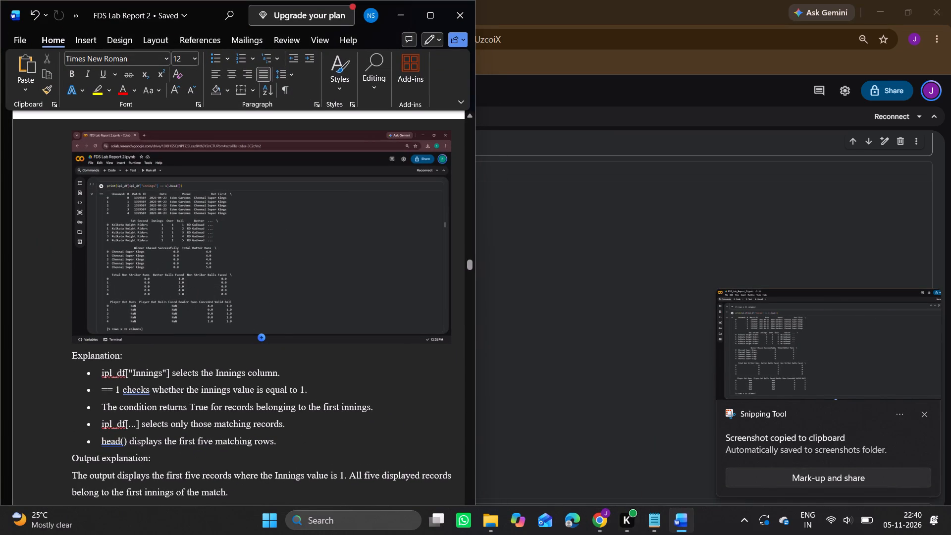
left_click(351, 301)
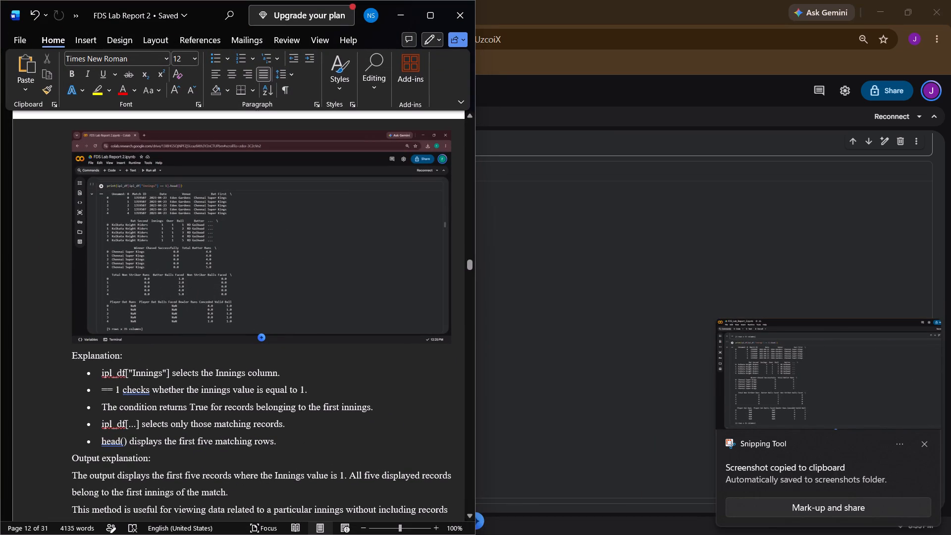
key("BackSpace")
key("ctrl+v")
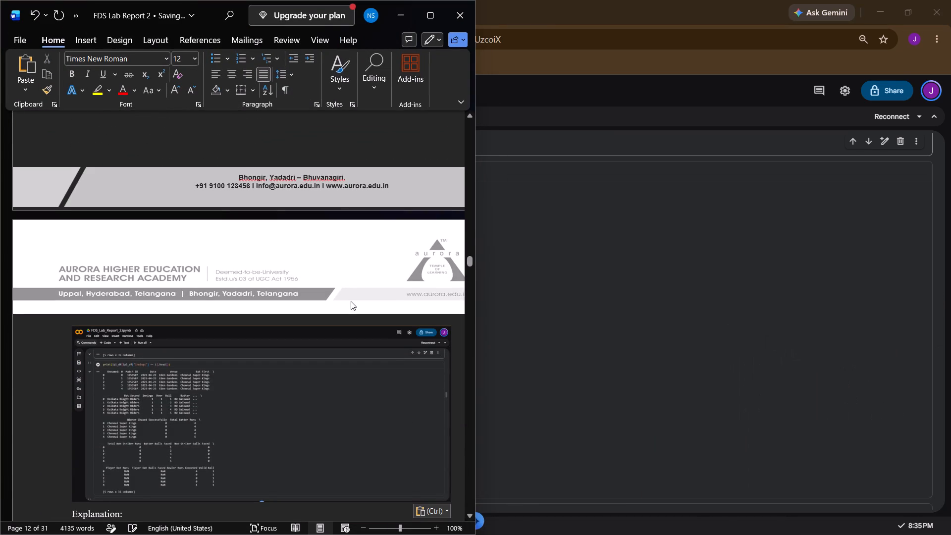
Find the report's next old picture, then in Chrome screenshot the Batter Runs >= 4 & Innings == 1 result cell and its output, excluding the browser bars.
scroll(351, 301, "down", 2)
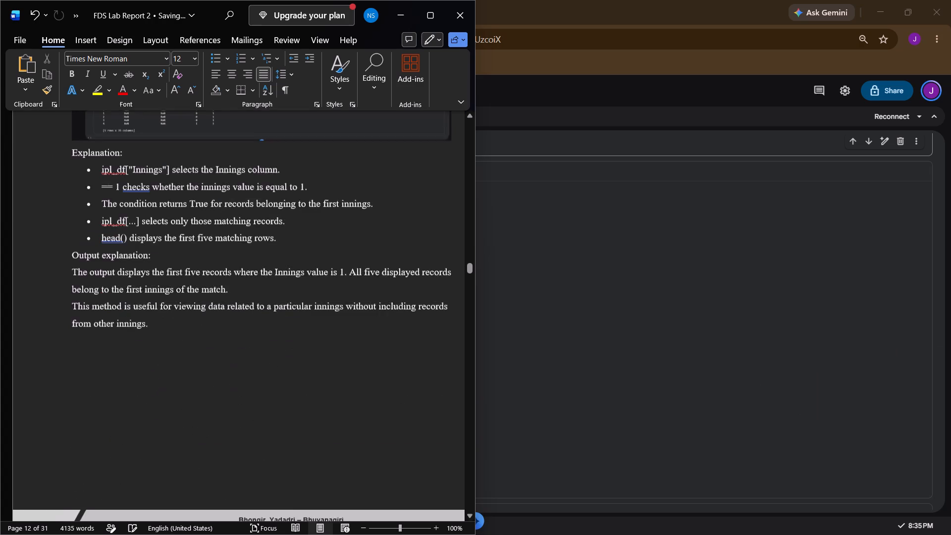
scroll(351, 301, "down", 3)
scroll(351, 301, "up", 1)
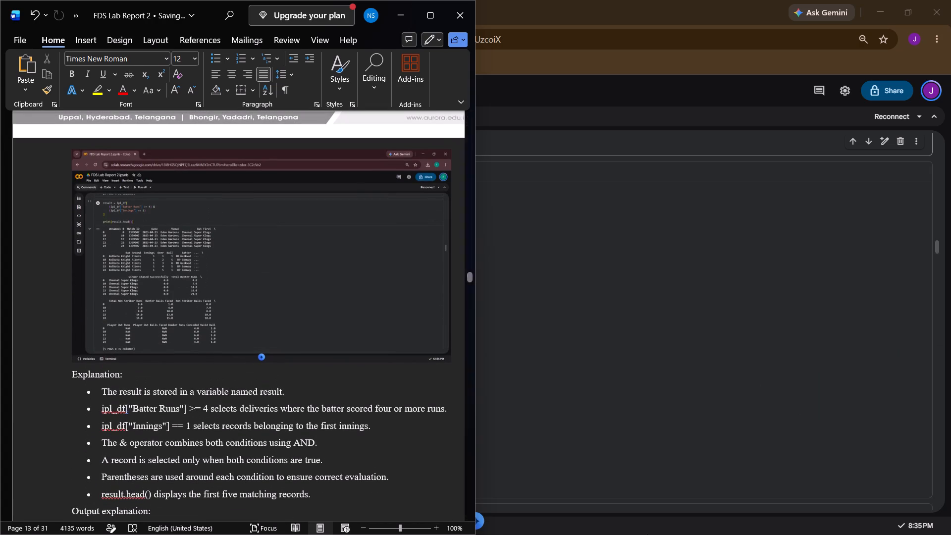
left_click(680, 533)
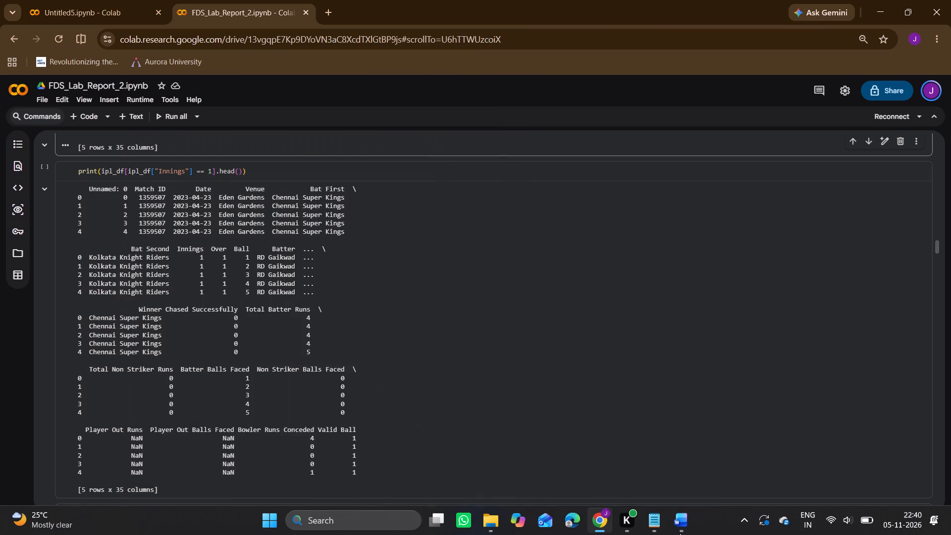
scroll(511, 435, "down", 3)
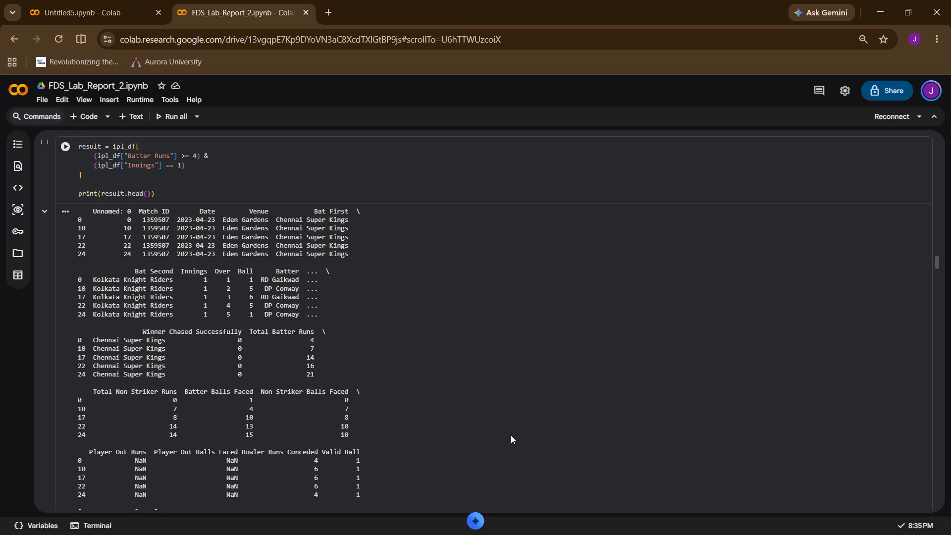
key("Print")
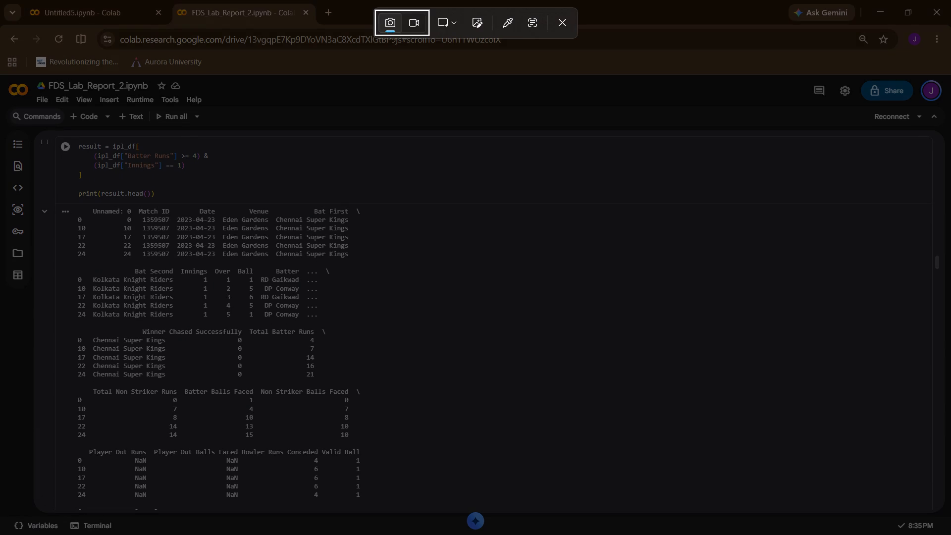
left_click_drag(0, 75, 924, 534)
scroll(362, 281, "right", 2)
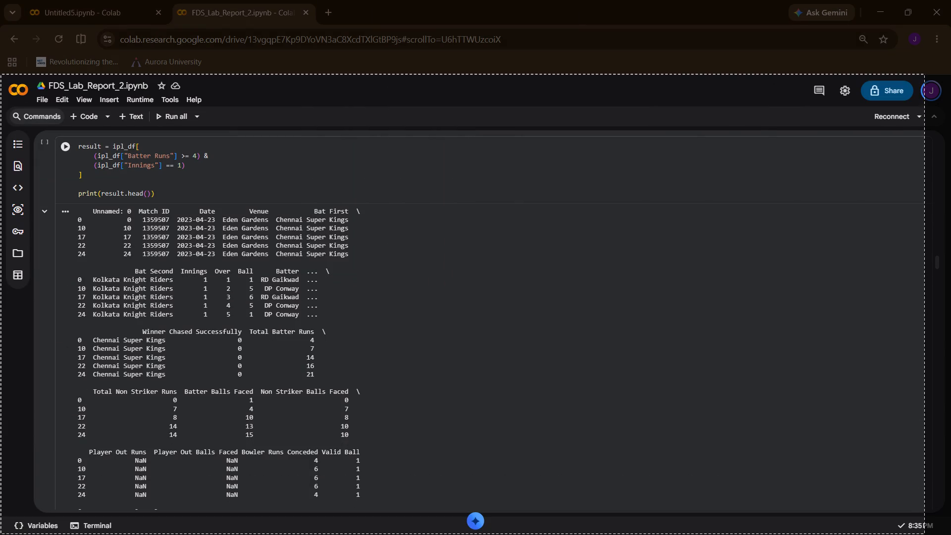
left_click_drag(924, 534, 950, 517)
scroll(924, 527, "right", 1)
scroll(551, 328, "up", 1)
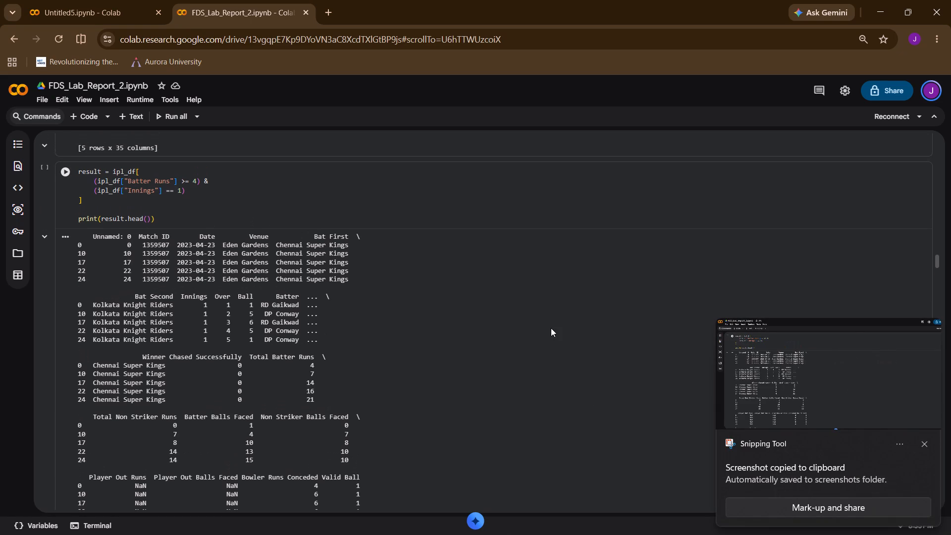
scroll(551, 328, "up", 1)
Switch to the Word report and replace the old picture of the Batter Runs >= 4 & Innings == 1 filter with the new screenshot.
left_click(678, 522)
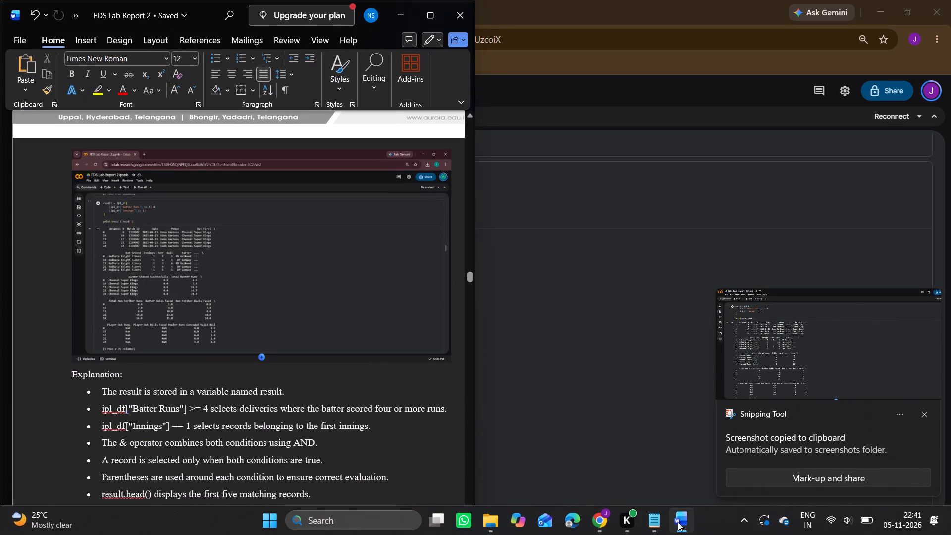
left_click(261, 264)
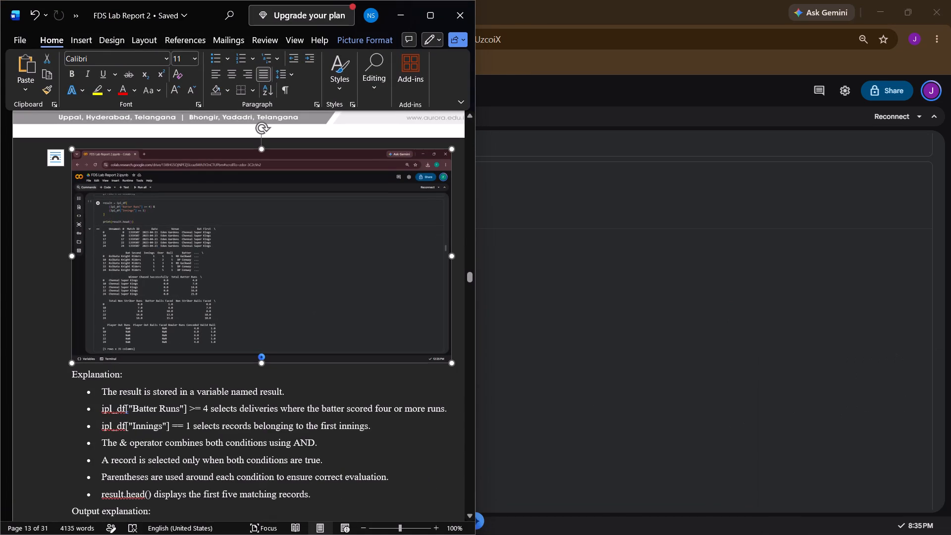
key("BackSpace")
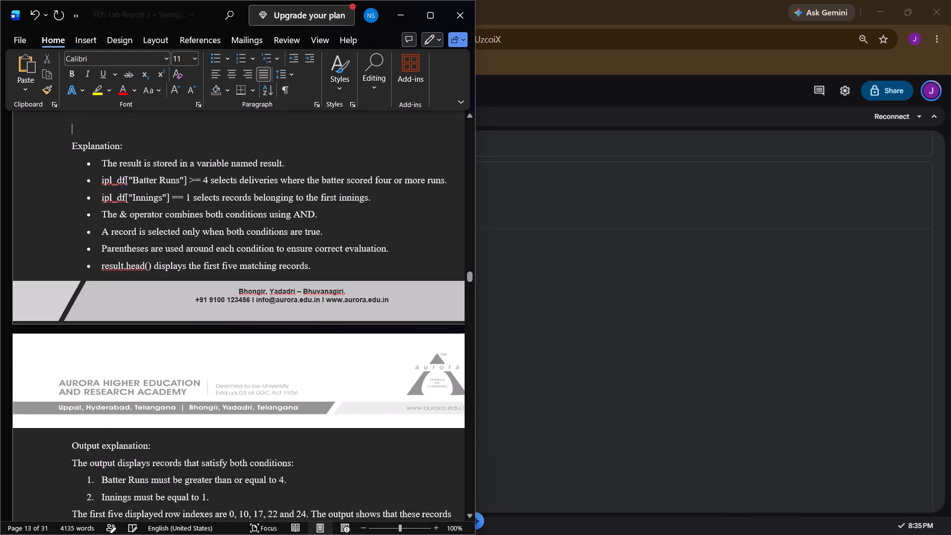
key("ctrl+v")
Find the report's next old picture, then in Chrome screenshot the Batter Runs == 4 | Batter Runs == 6 result cell and its output, excluding the browser bars.
scroll(261, 264, "down", 1)
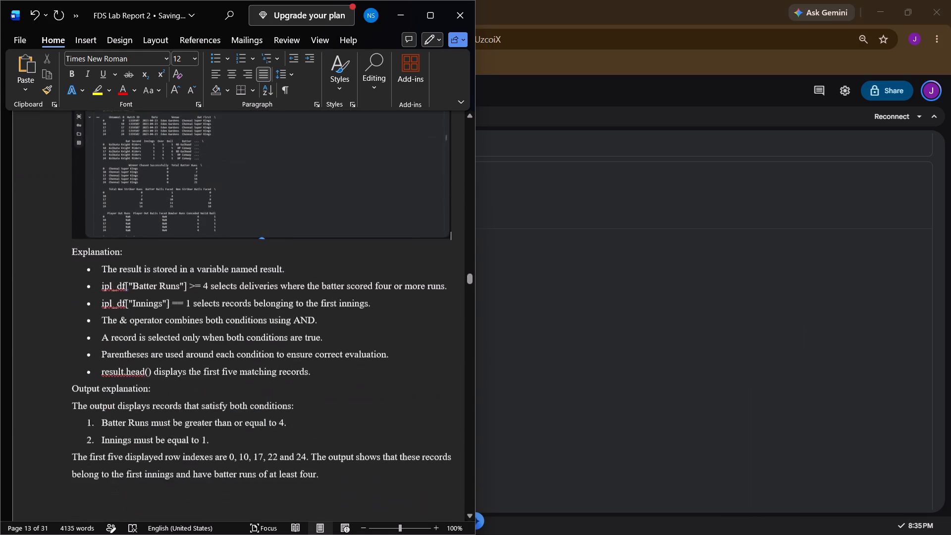
scroll(261, 264, "down", 4)
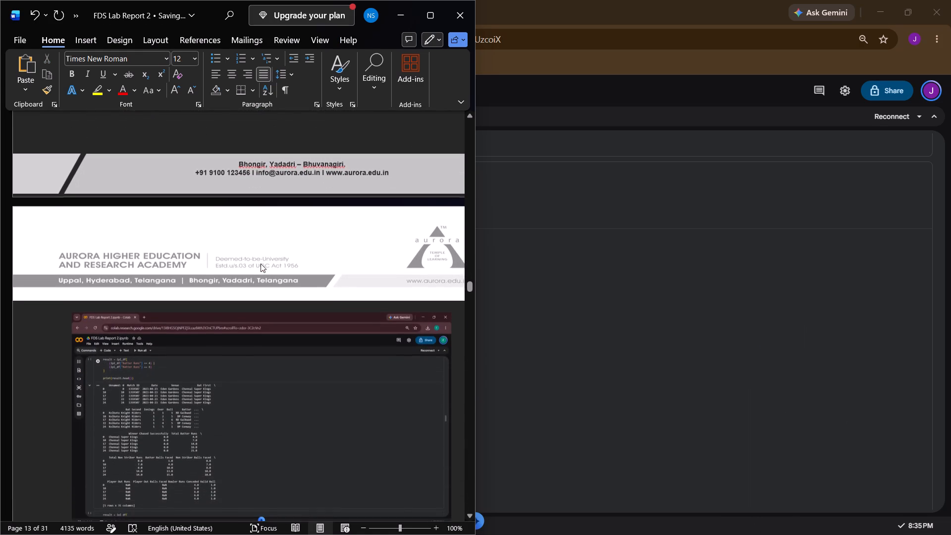
scroll(263, 224, "down", 1)
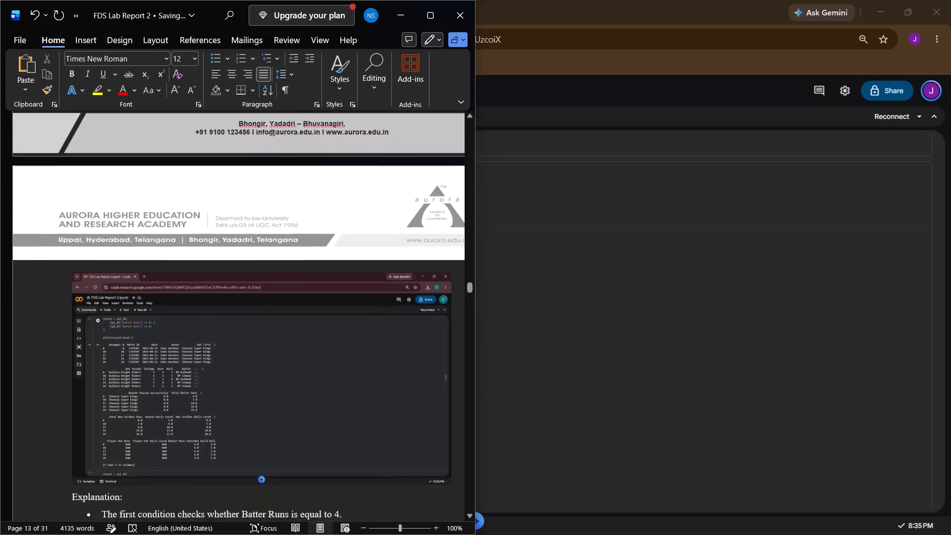
left_click(683, 526)
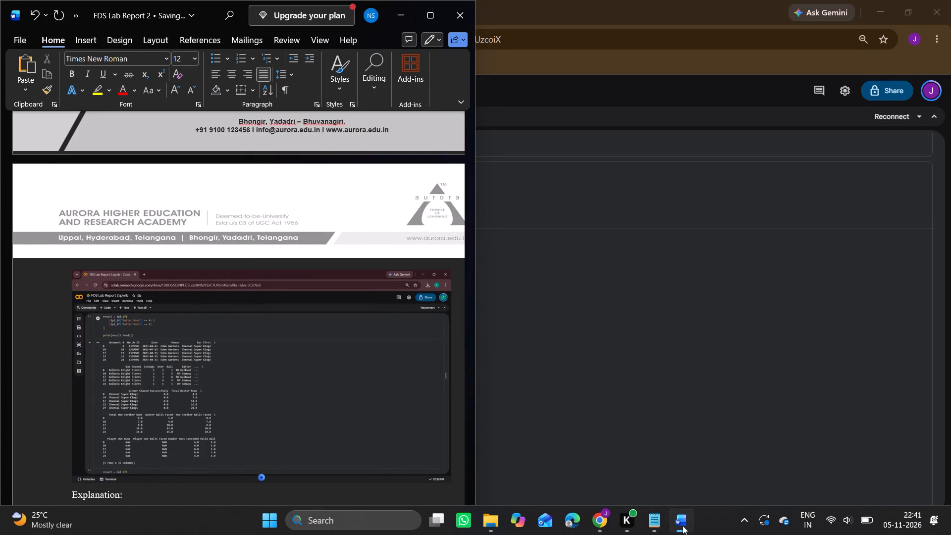
scroll(426, 372, "down", 2)
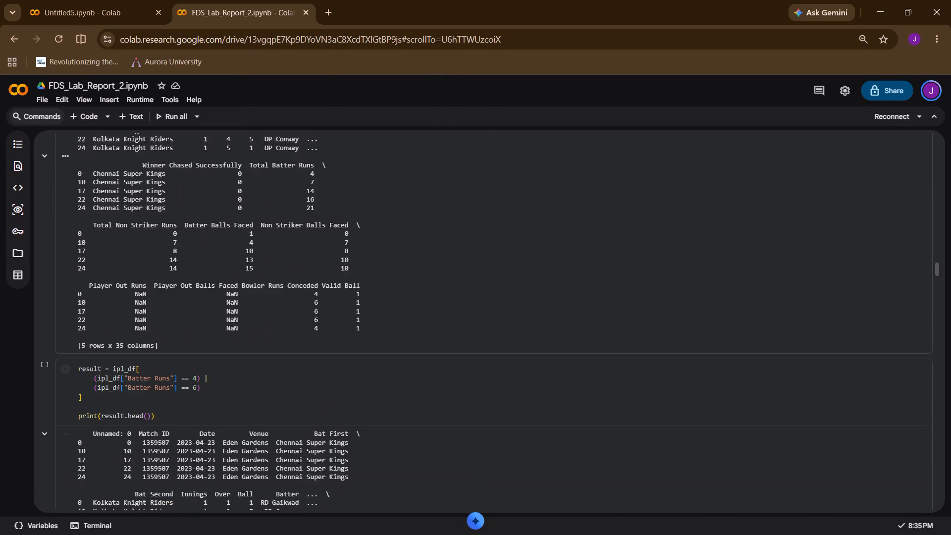
scroll(426, 372, "down", 4)
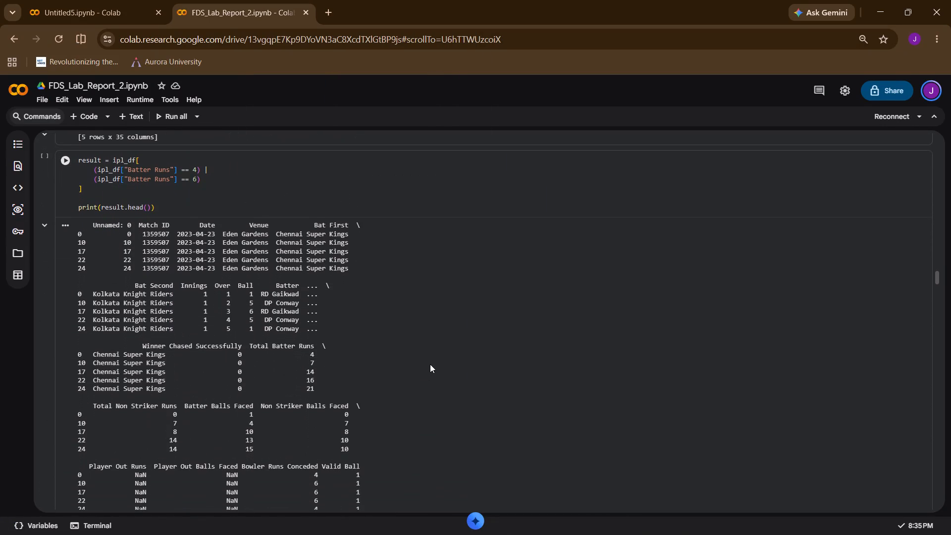
scroll(430, 364, "up", 5)
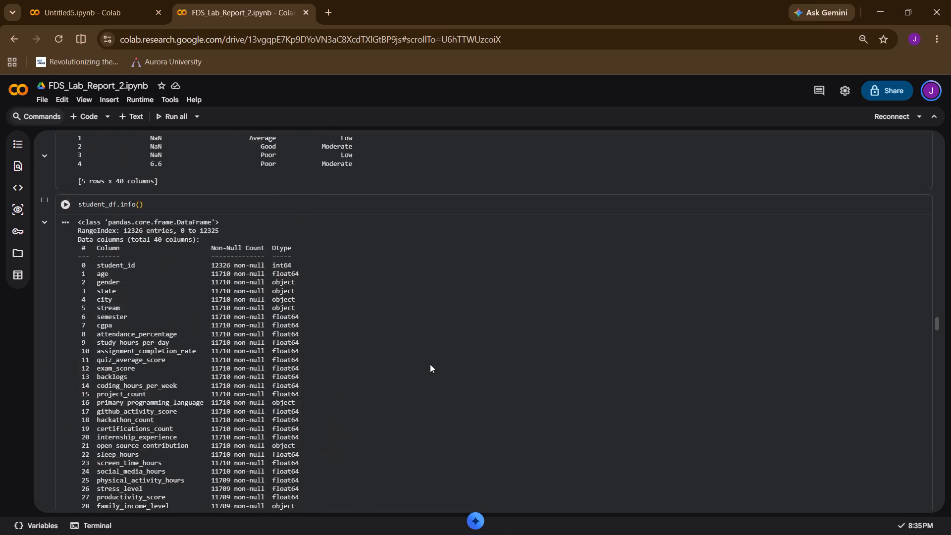
scroll(430, 364, "up", 8)
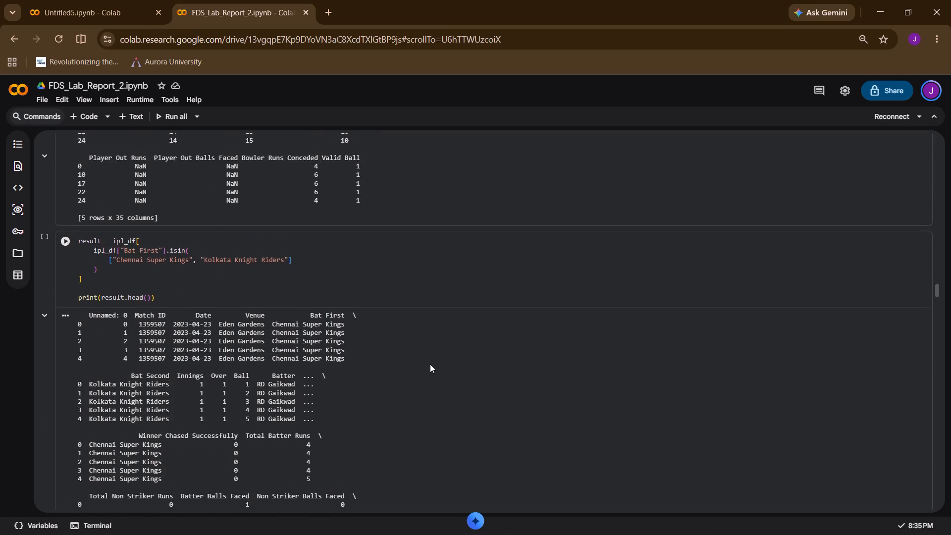
scroll(430, 364, "up", 3)
scroll(430, 364, "down", 1)
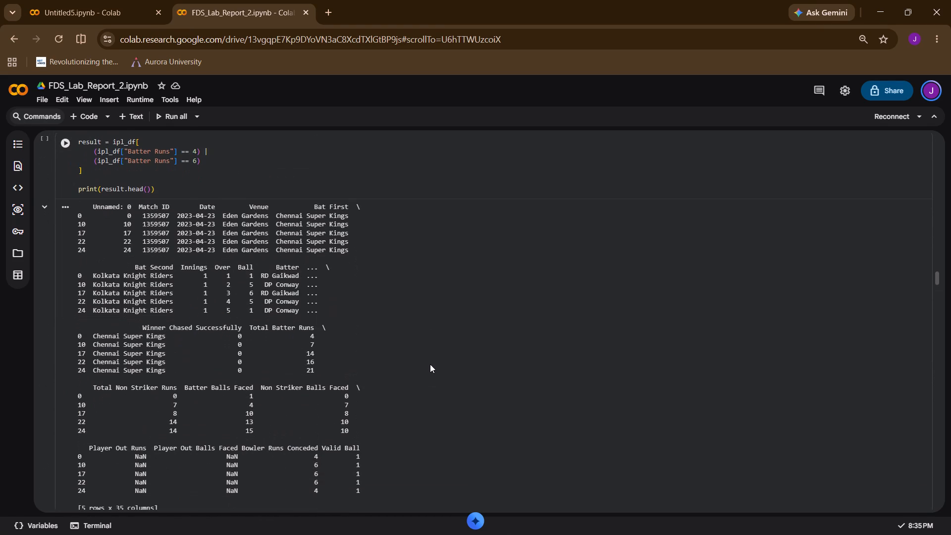
scroll(430, 364, "down", 4)
key("Print")
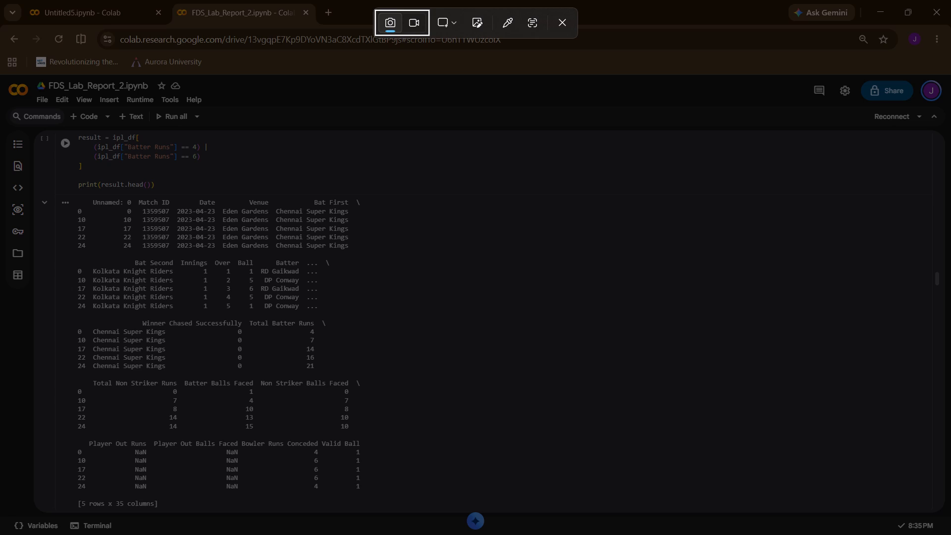
left_click_drag(0, 74, 645, 428)
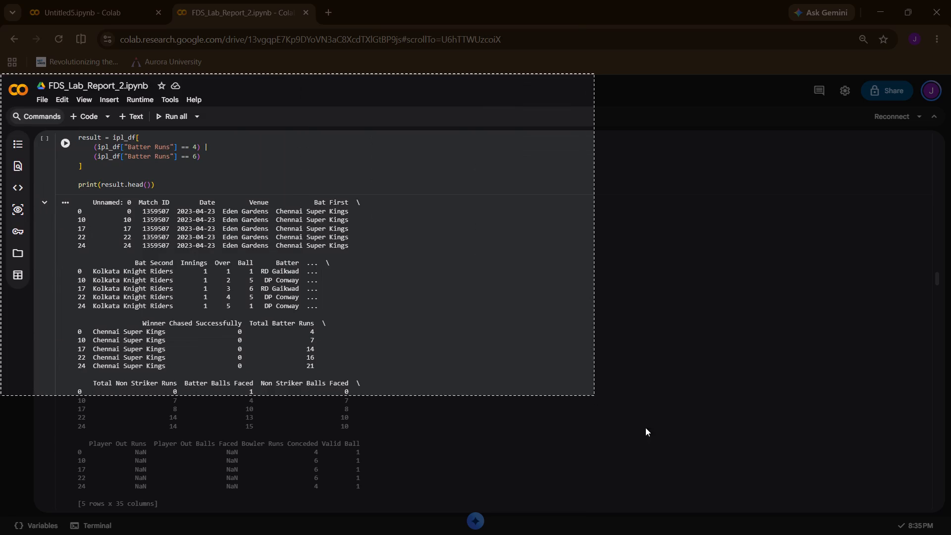
left_click_drag(645, 428, 950, 517)
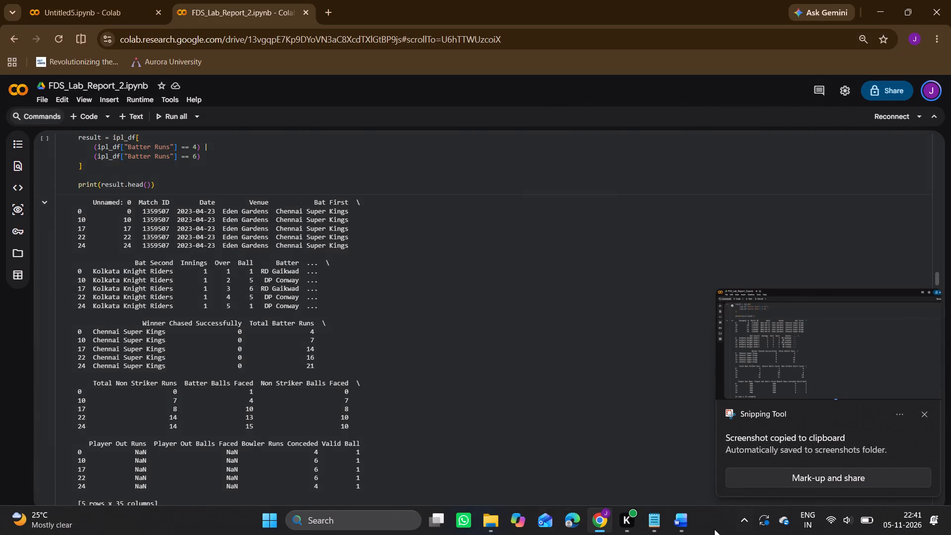
Switch to the Word report and replace the old picture of the Batter Runs == 4 | Batter Runs == 6 filter with the new screenshot.
left_click(687, 519)
scroll(414, 446, "down", 1)
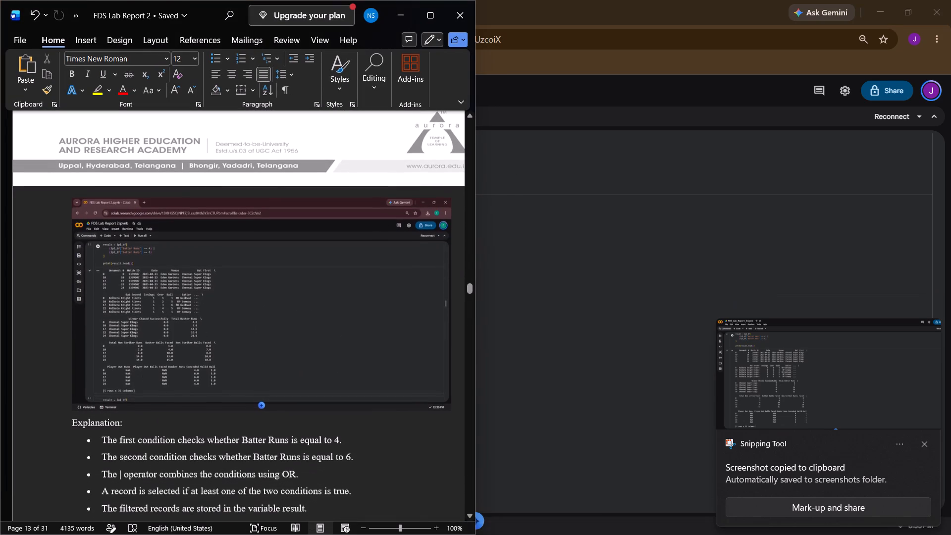
left_click(325, 360)
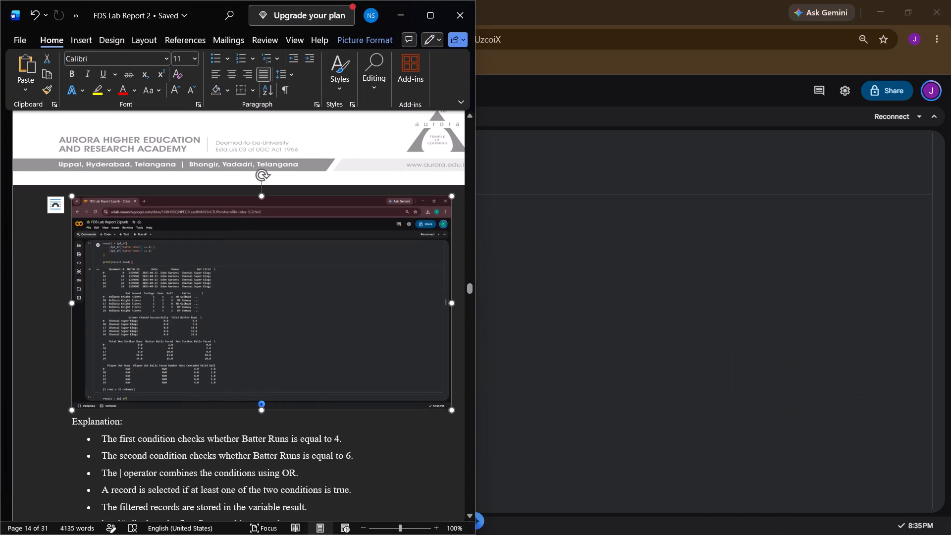
key("BackSpace")
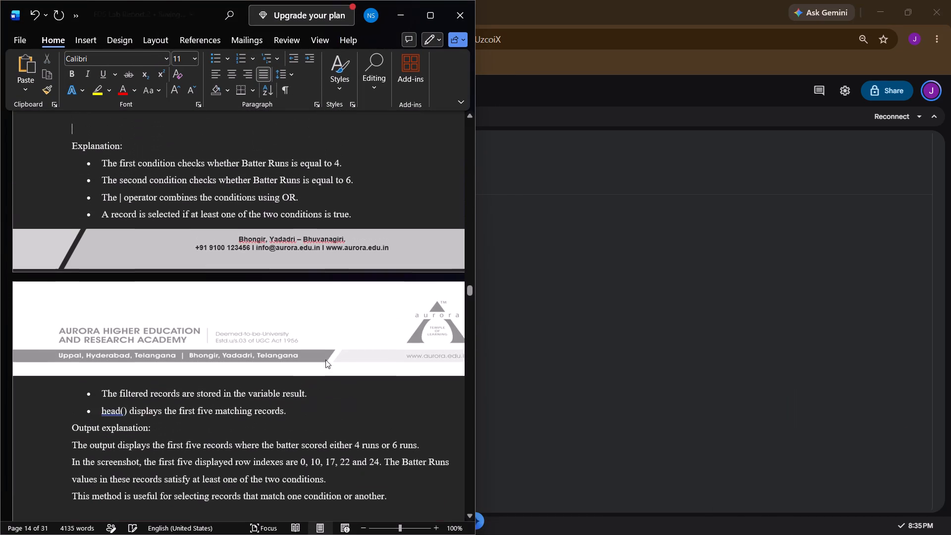
key("ctrl+v")
Find the report's next old picture, then in Chrome at 75% zoom screenshot the Bat First isin() cell with its full output, excluding the browser bars.
scroll(325, 360, "down", 2)
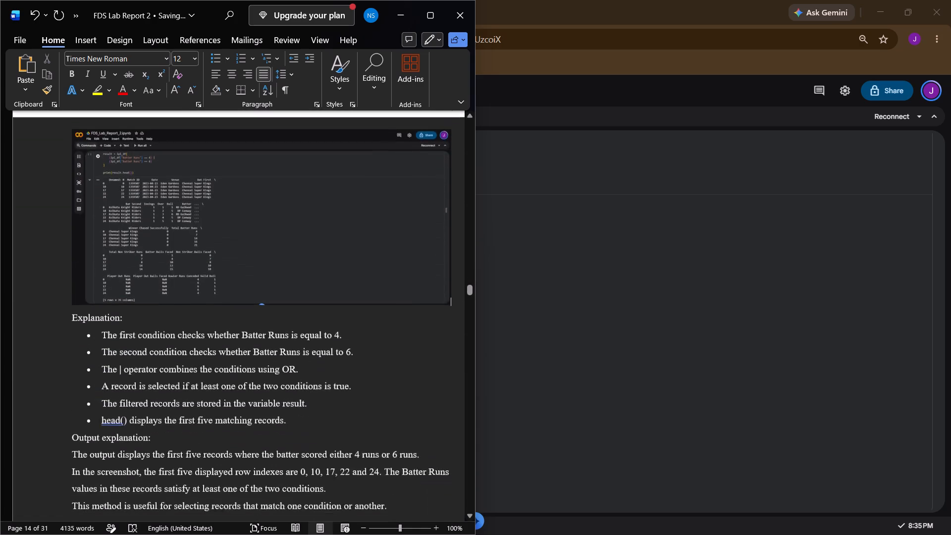
scroll(325, 360, "down", 3)
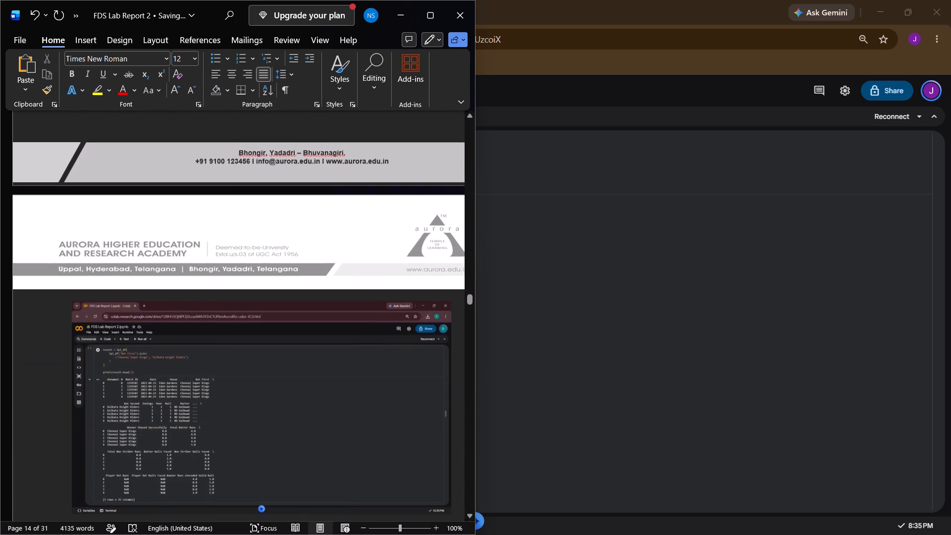
scroll(325, 360, "down", 1)
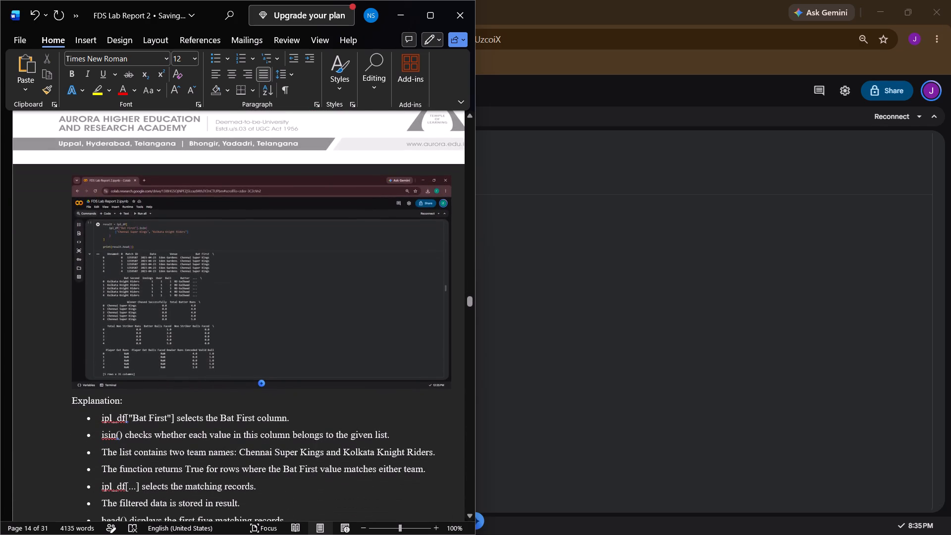
left_click(675, 514)
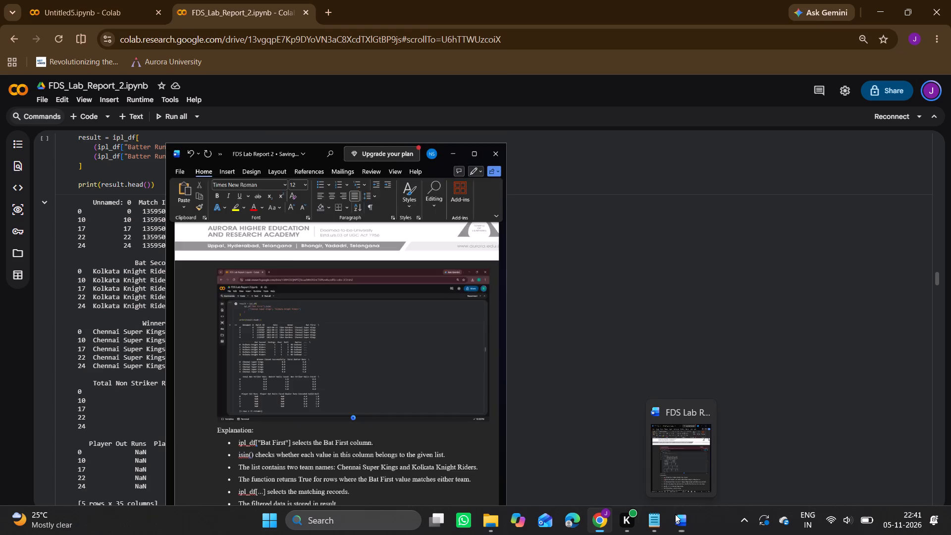
scroll(530, 431, "down", 3)
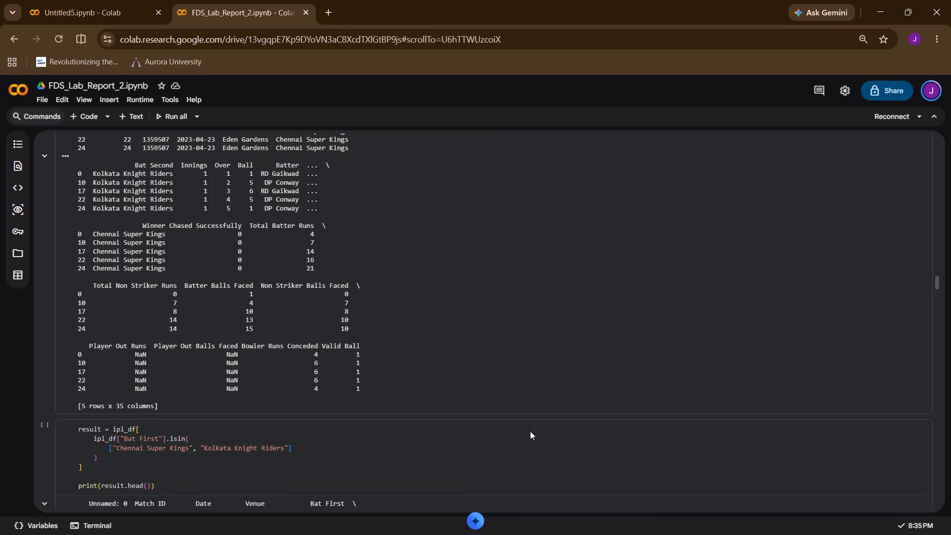
scroll(530, 431, "down", 4)
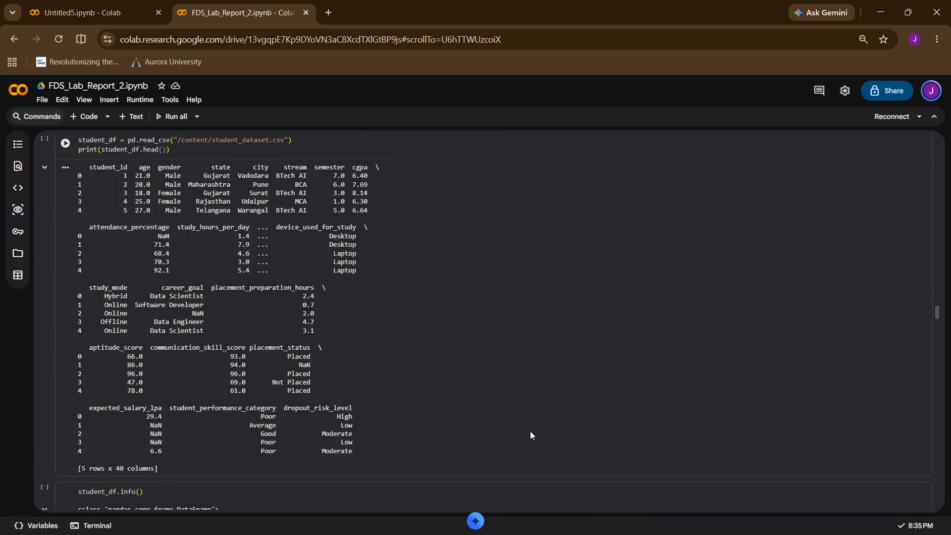
scroll(530, 431, "up", 10)
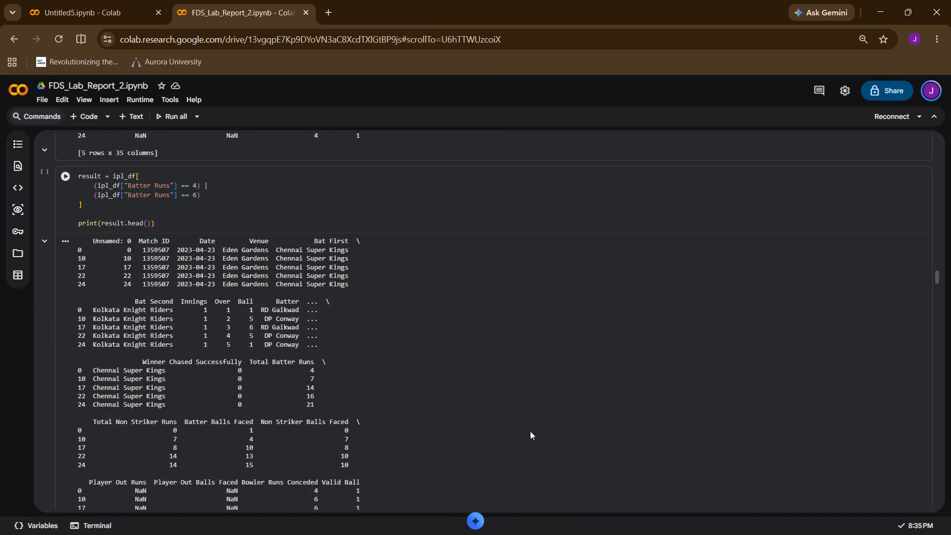
scroll(530, 431, "down", 5)
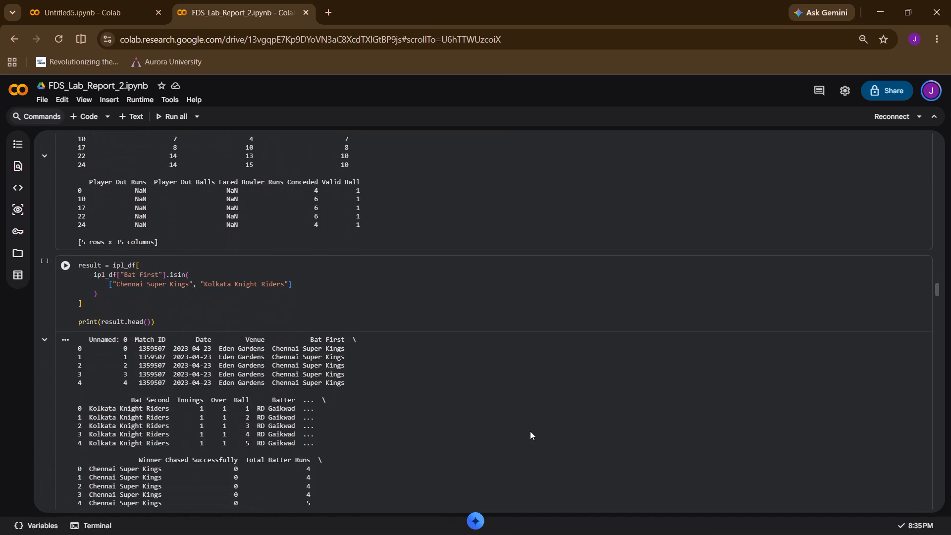
scroll(530, 431, "down", 2)
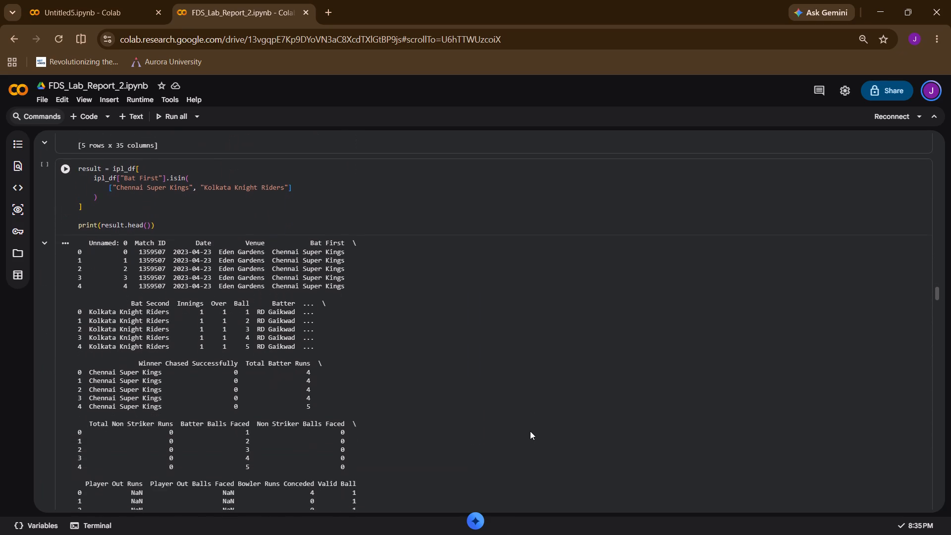
scroll(530, 431, "down", 1)
scroll(530, 431, "up", 2)
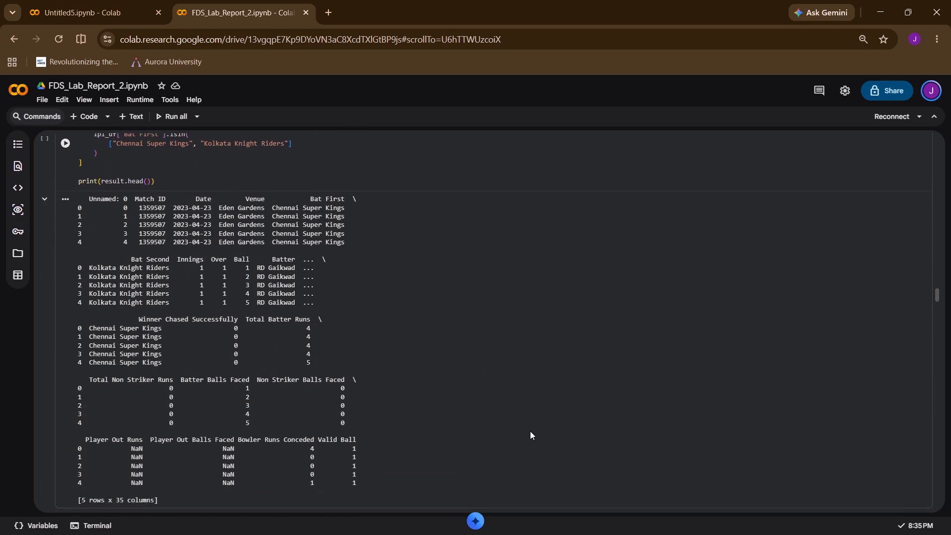
scroll(530, 431, "up", 3)
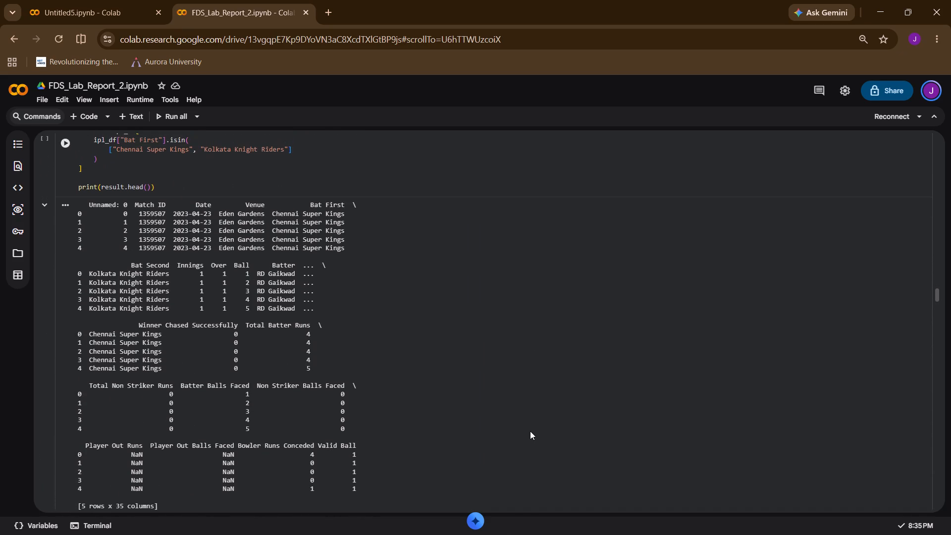
scroll(530, 431, "up", 2)
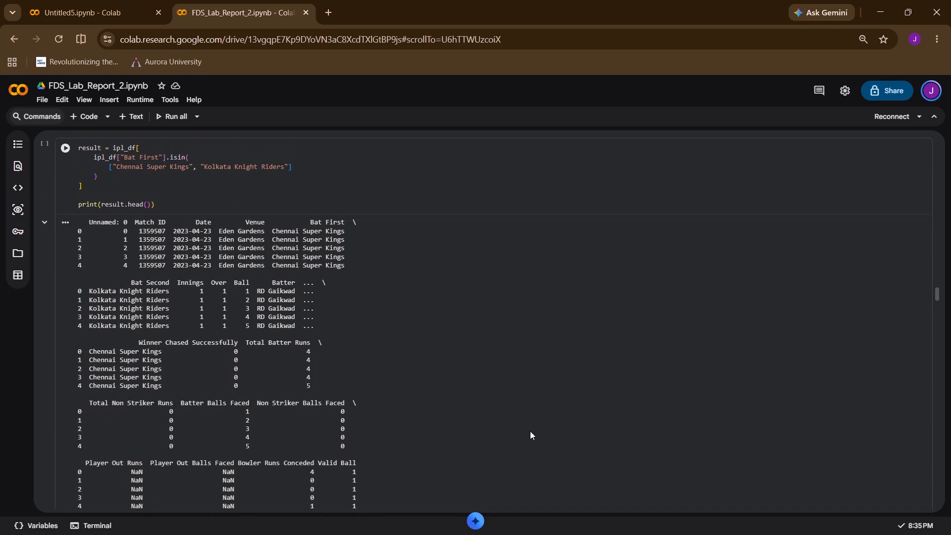
key("ctrl+minus")
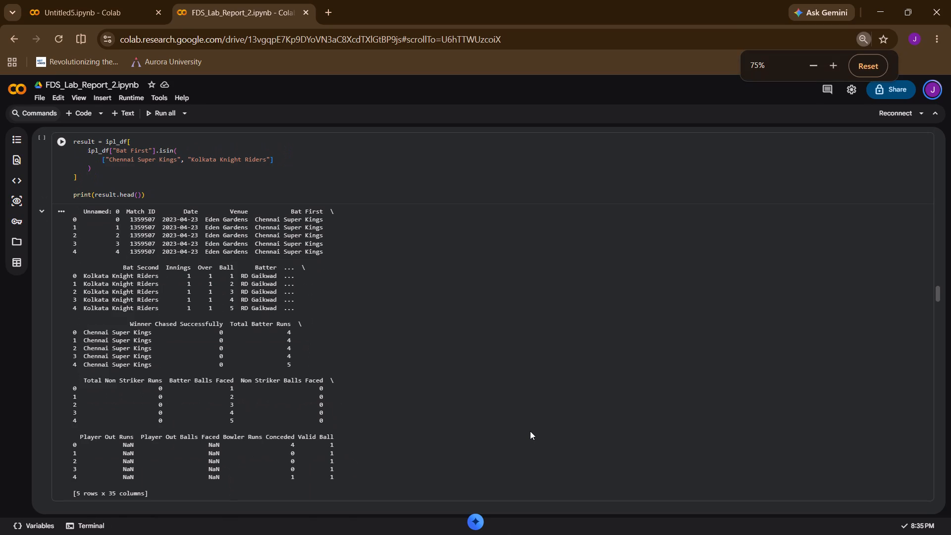
key("Print")
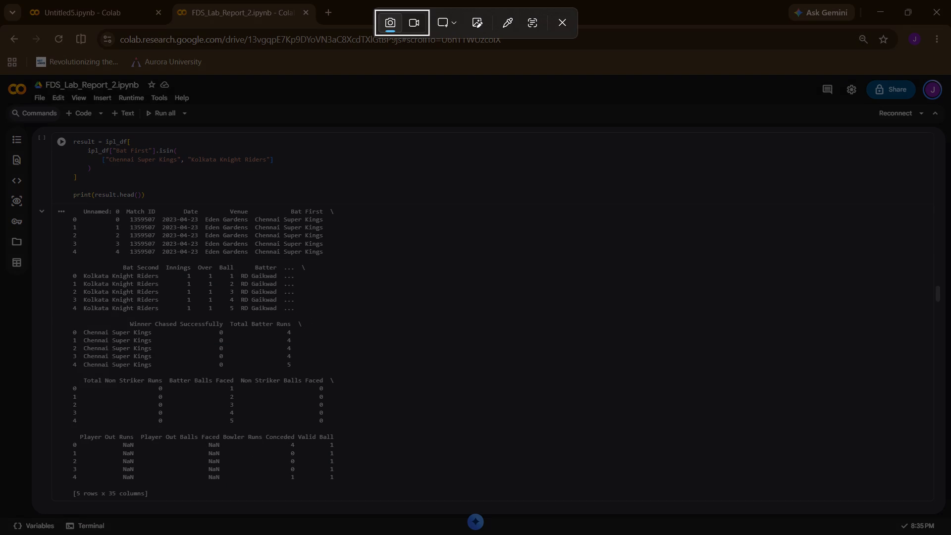
left_click_drag(0, 74, 515, 366)
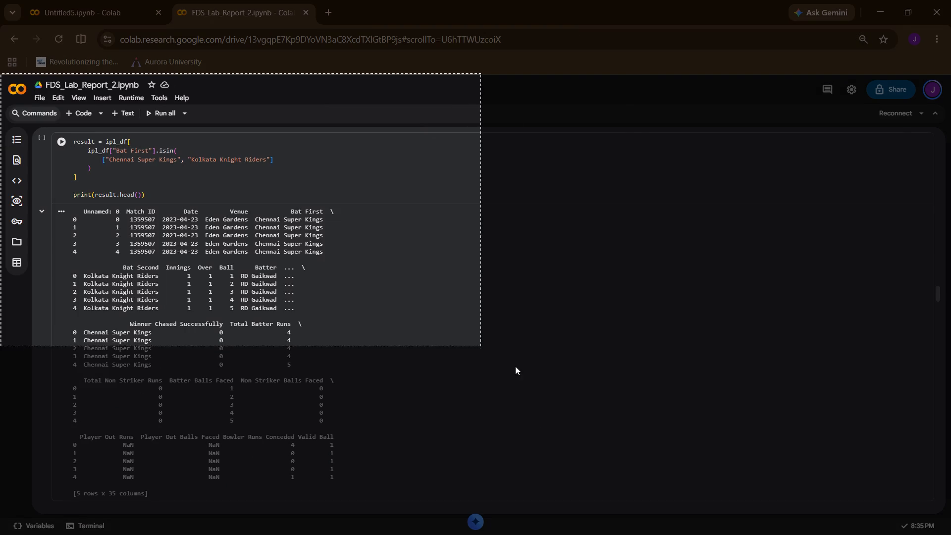
left_click_drag(515, 366, 950, 520)
scroll(640, 425, "right", 3)
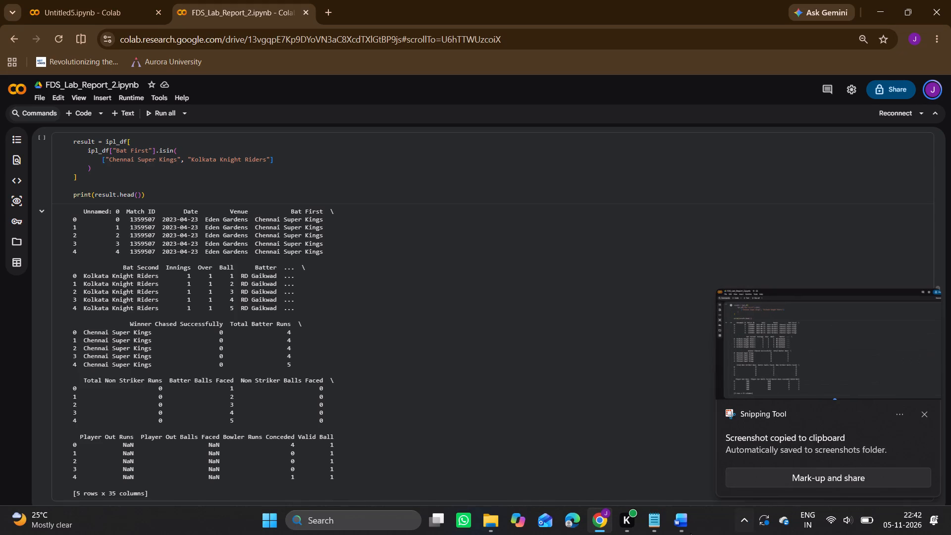
Switch to the Word report and replace the old picture of the Bat First isin() filter with the new screenshot.
left_click(675, 528)
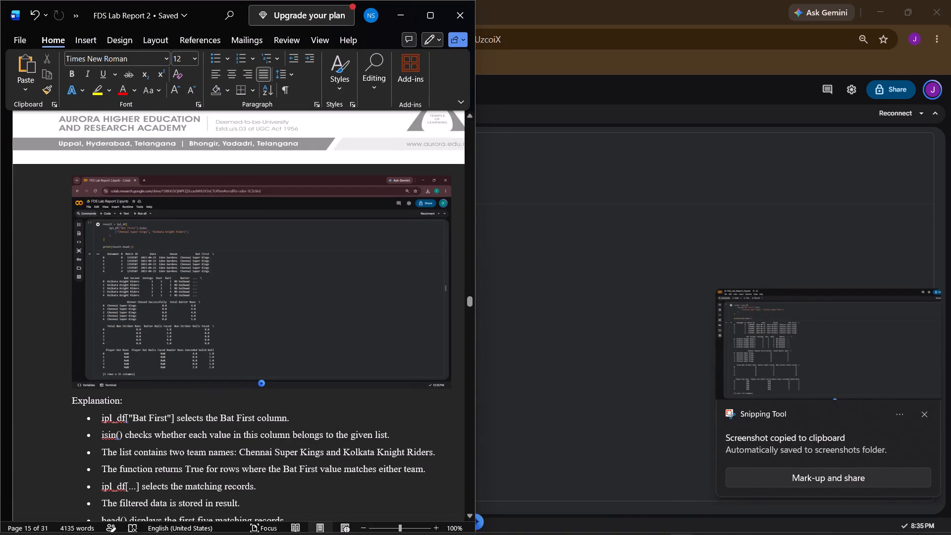
left_click(364, 366)
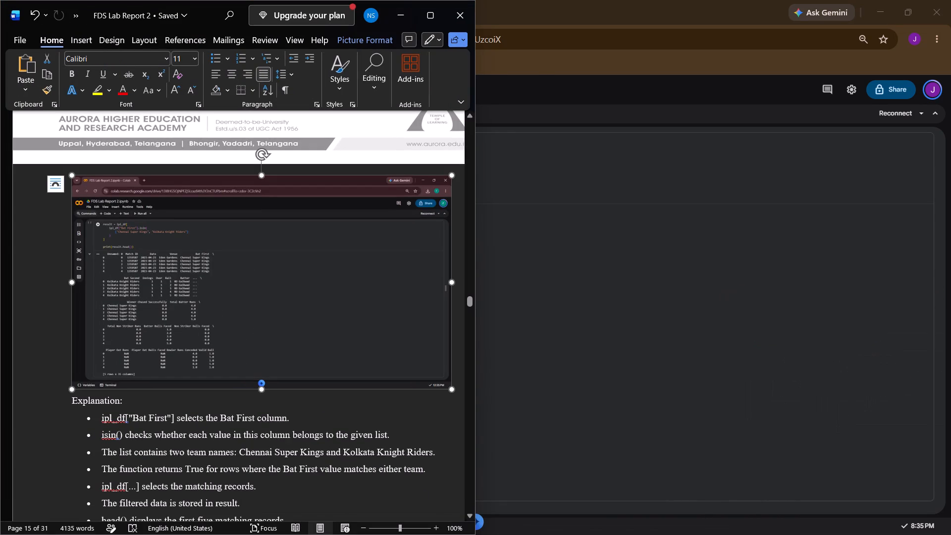
key("BackSpace")
key("ctrl+v")
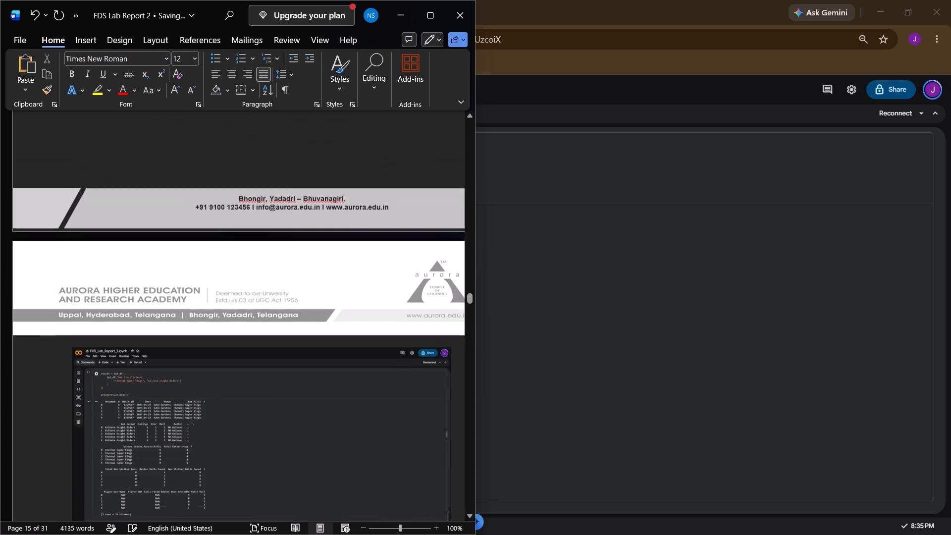
scroll(357, 378, "down", 1)
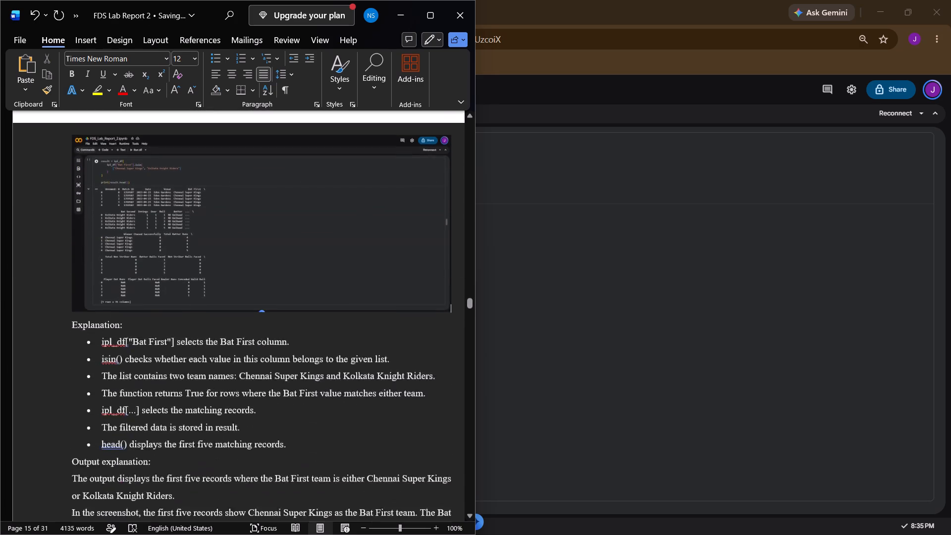
Find the report's next old picture, then in Chrome, zoomed in one level, screenshot the Manipulating Data-Student Dataset read_csv cell and its output, excluding the browser bars.
scroll(357, 378, "down", 4)
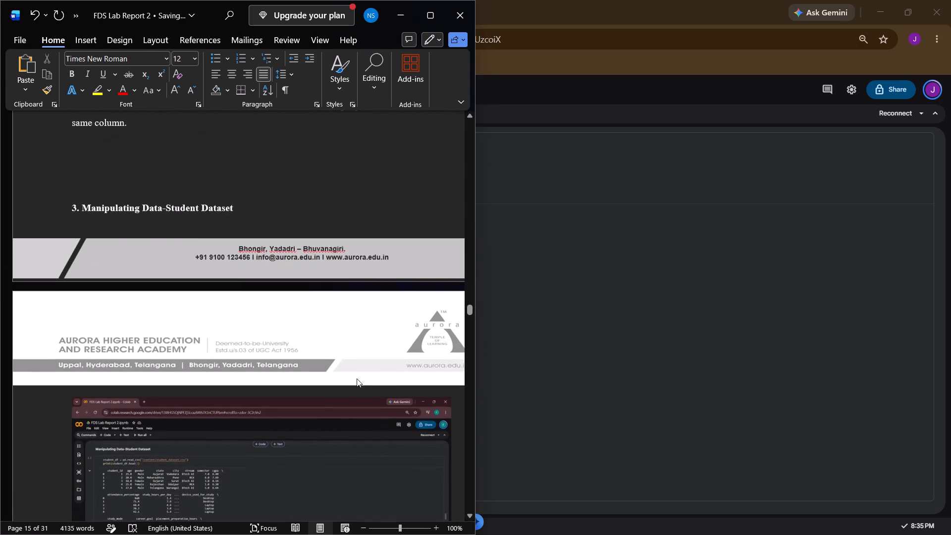
scroll(285, 420, "down", 1)
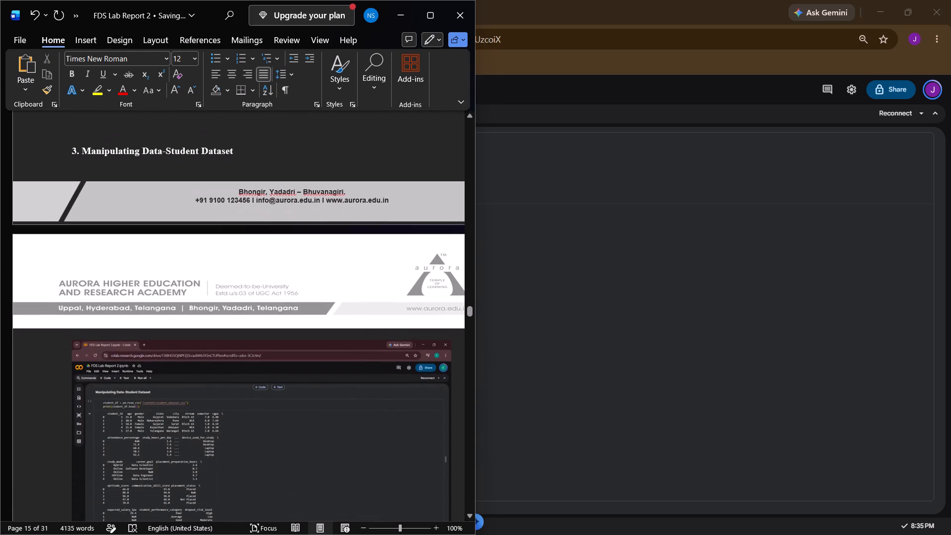
scroll(285, 420, "down", 1)
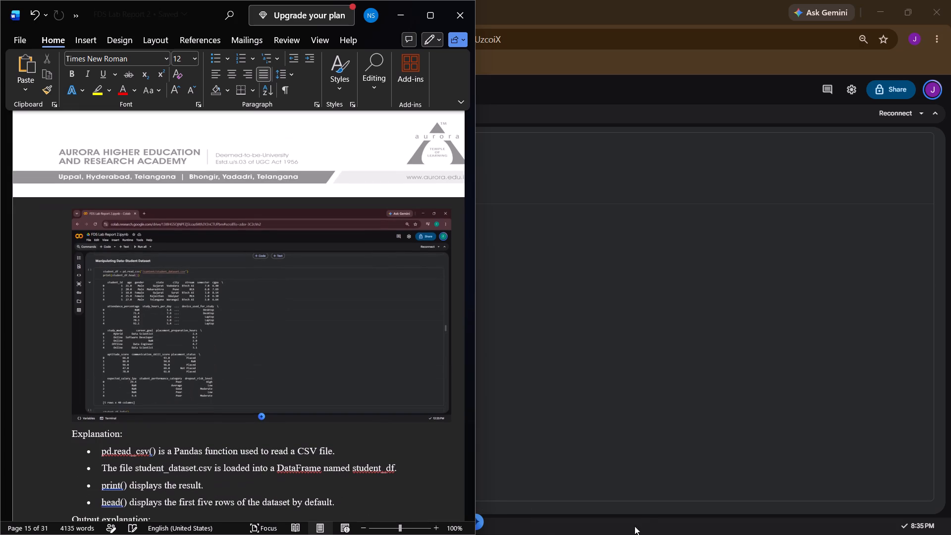
left_click(682, 522)
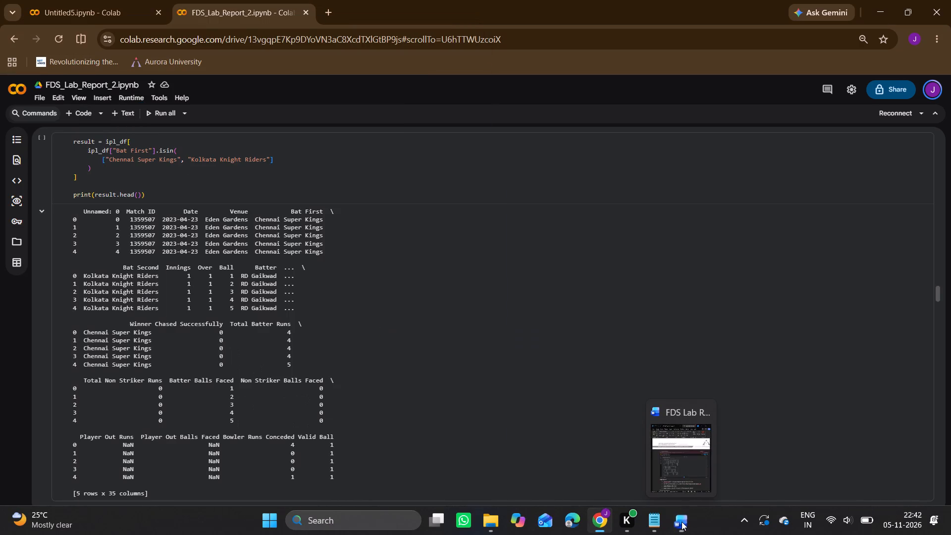
scroll(388, 392, "down", 2)
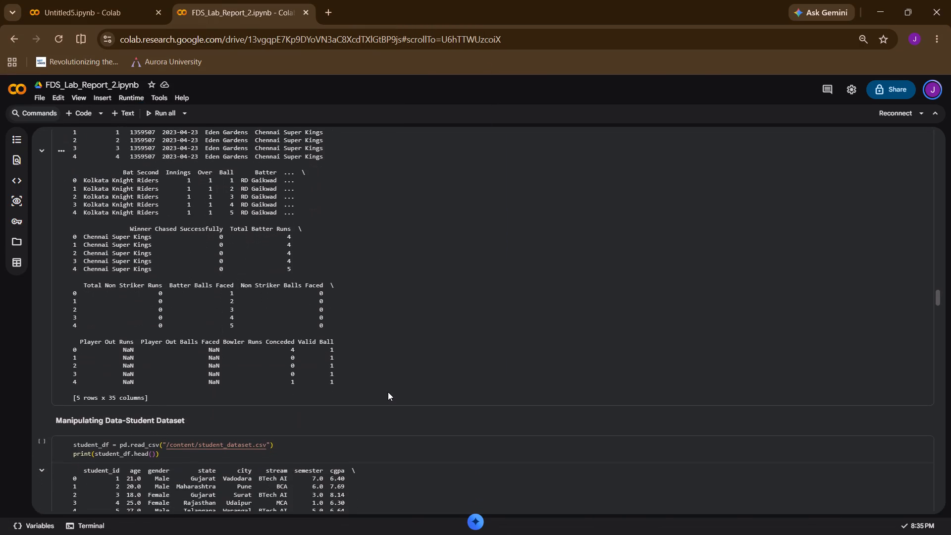
scroll(388, 392, "down", 3)
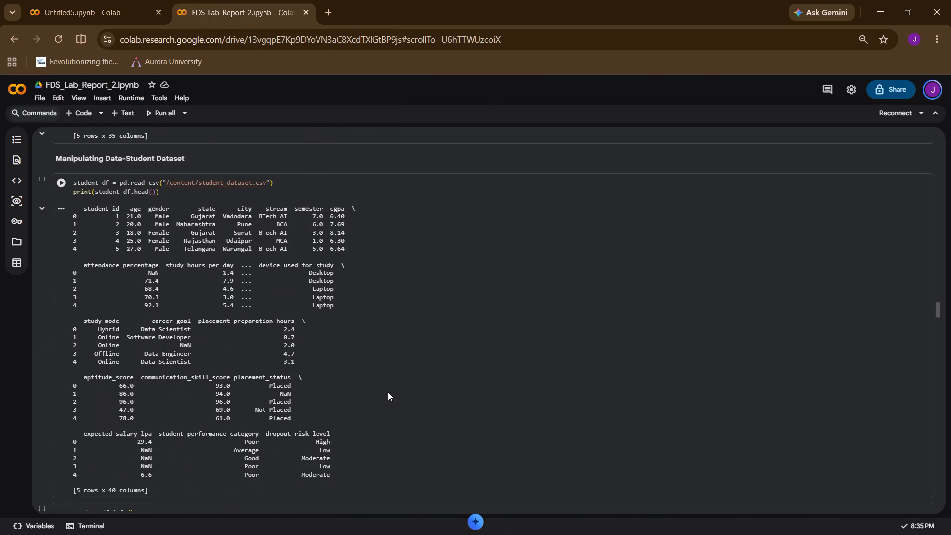
scroll(388, 392, "down", 1)
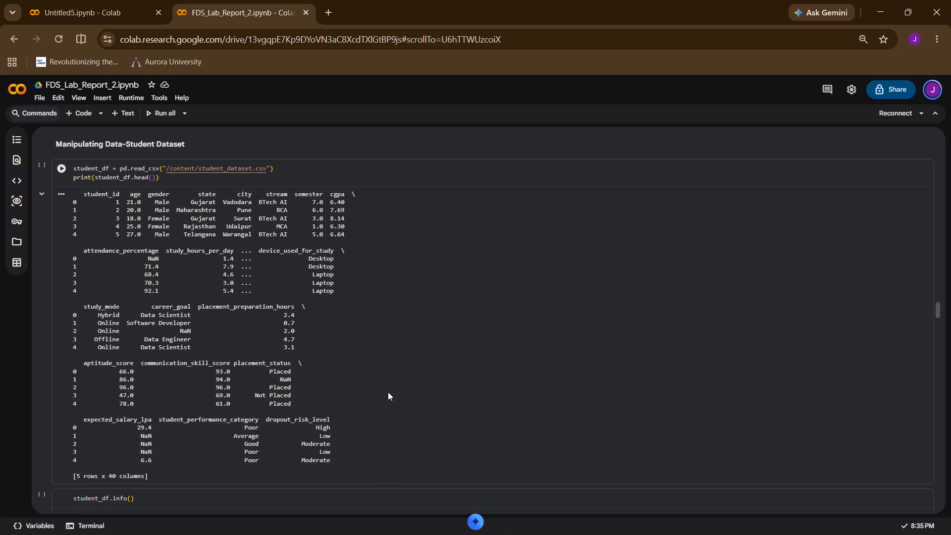
key("ctrl+plus")
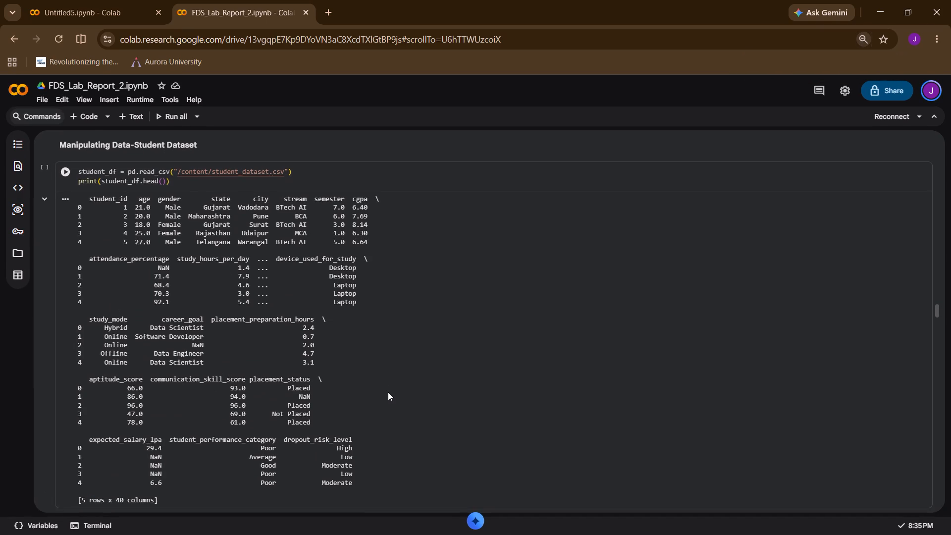
key("Print")
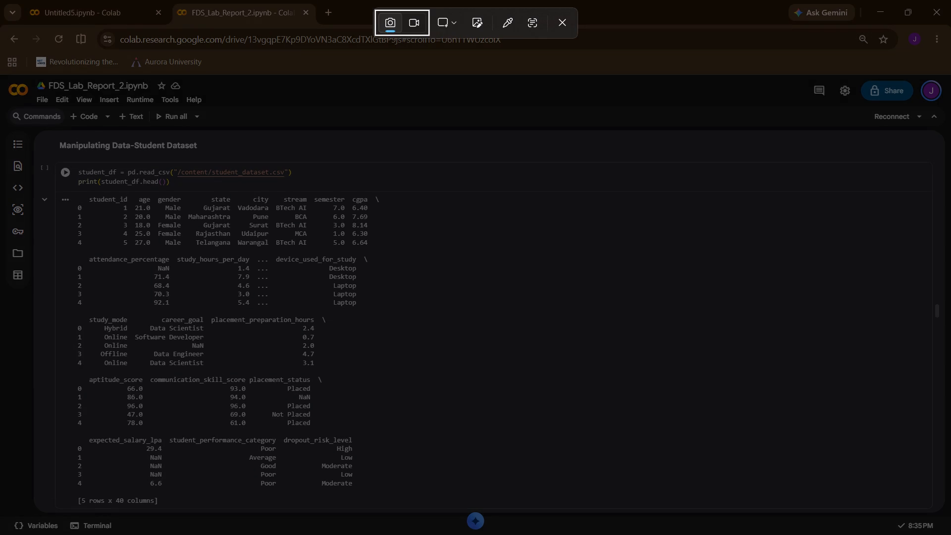
left_click_drag(0, 72, 716, 528)
scroll(257, 310, "right", 2)
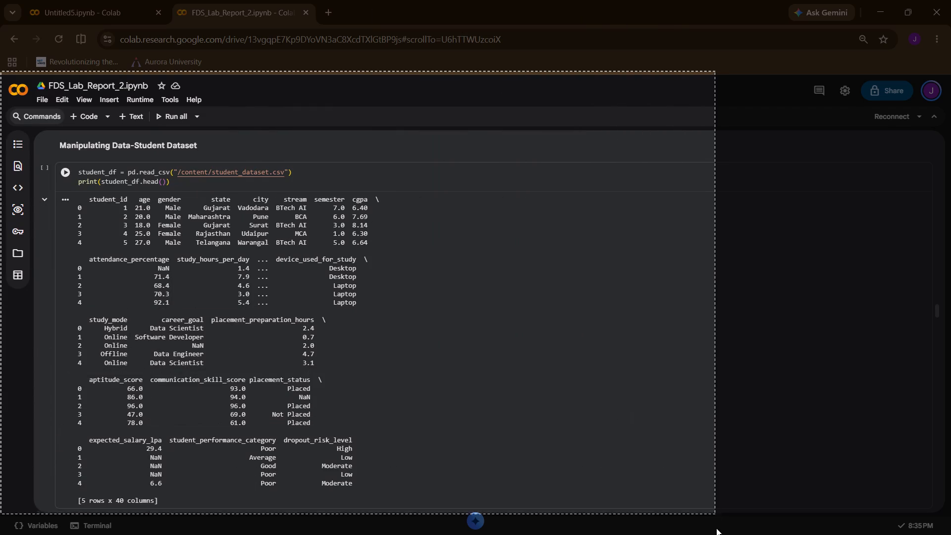
left_click_drag(716, 528, 950, 520)
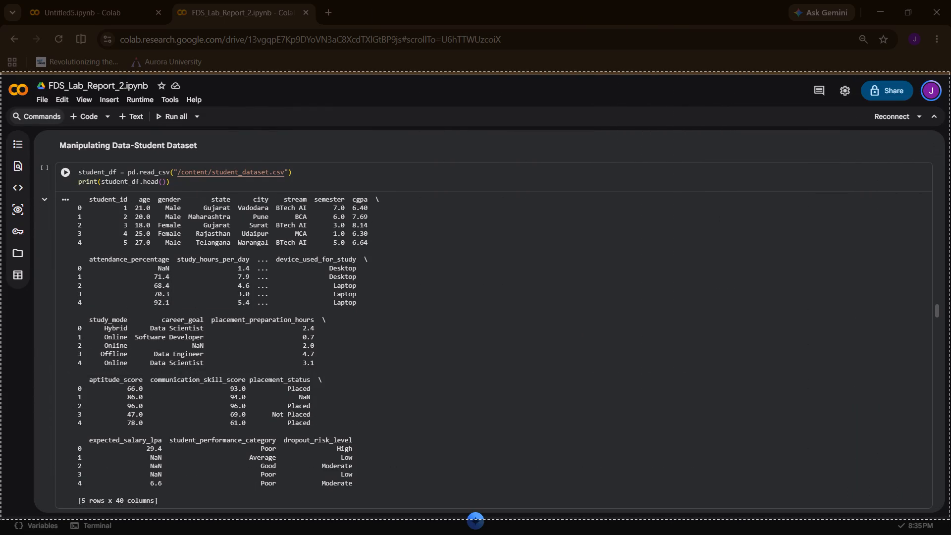
left_click_drag(950, 520, 950, 516)
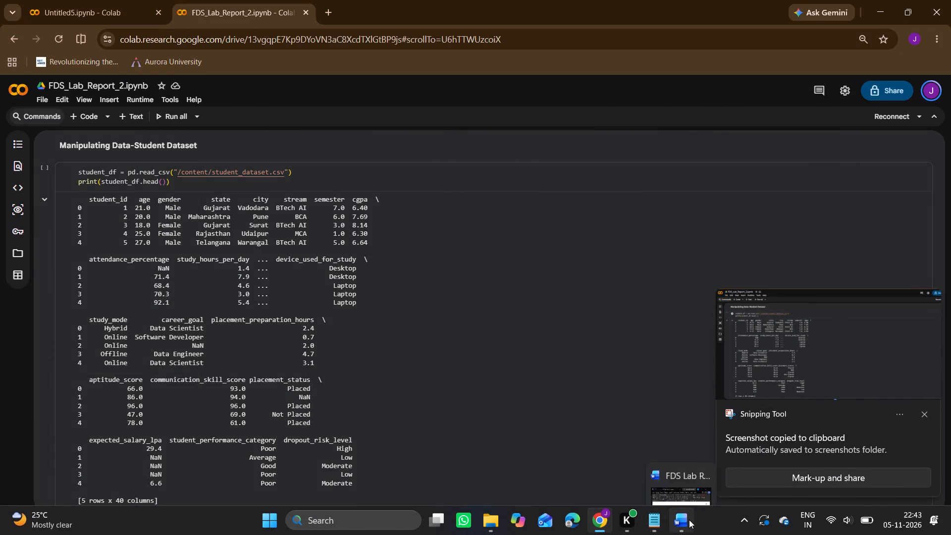
Switch to the Word report and replace the old picture of the student_dataset.csv read_csv code with the new screenshot.
left_click(689, 520)
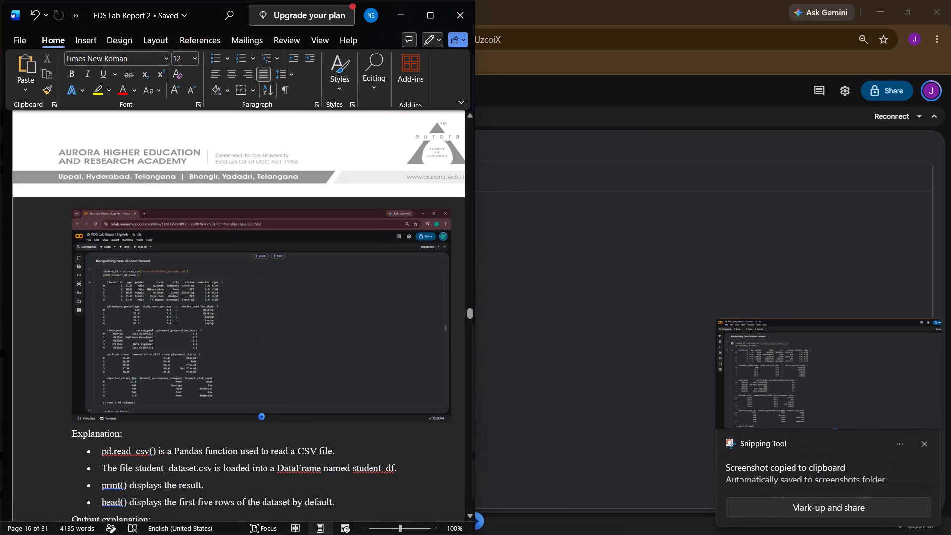
left_click(396, 362)
key("BackSpace")
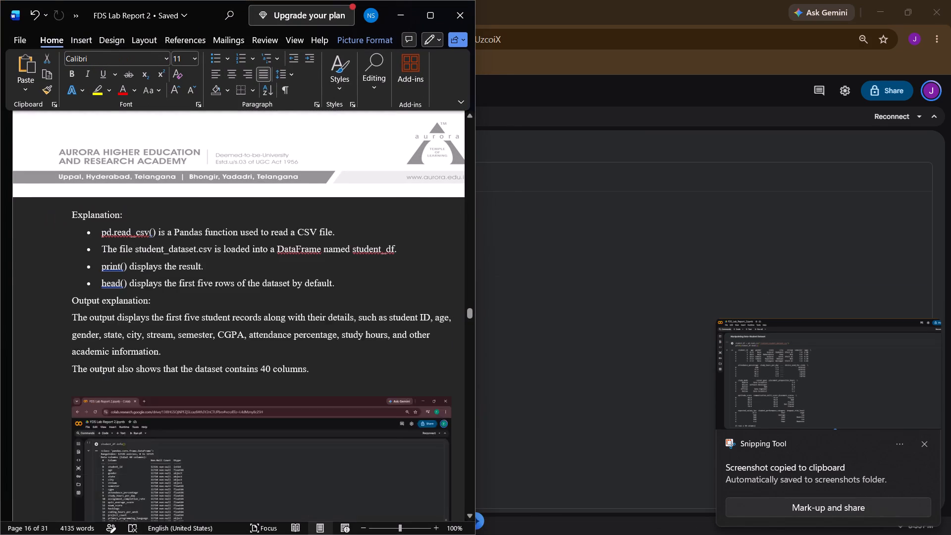
key("ctrl+v")
Find the report's next old picture, then in Chrome screenshot the student_df.info() cell with its output down to row 34, excluding the browser bars.
scroll(396, 362, "down", 3)
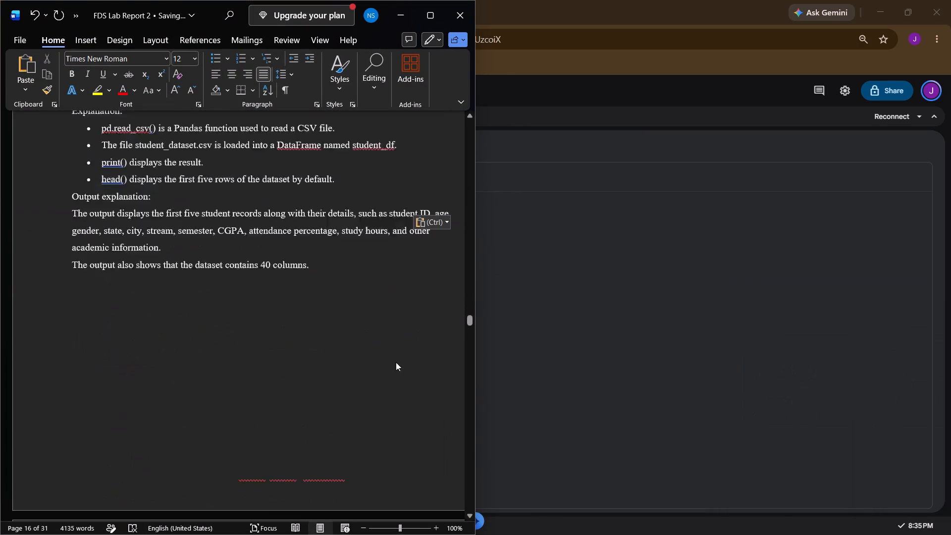
scroll(396, 362, "down", 3)
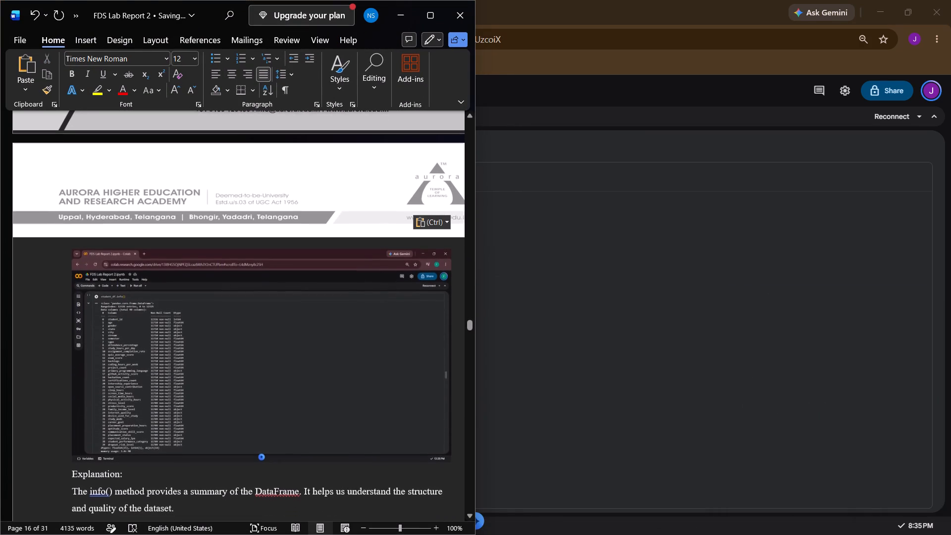
left_click(671, 524)
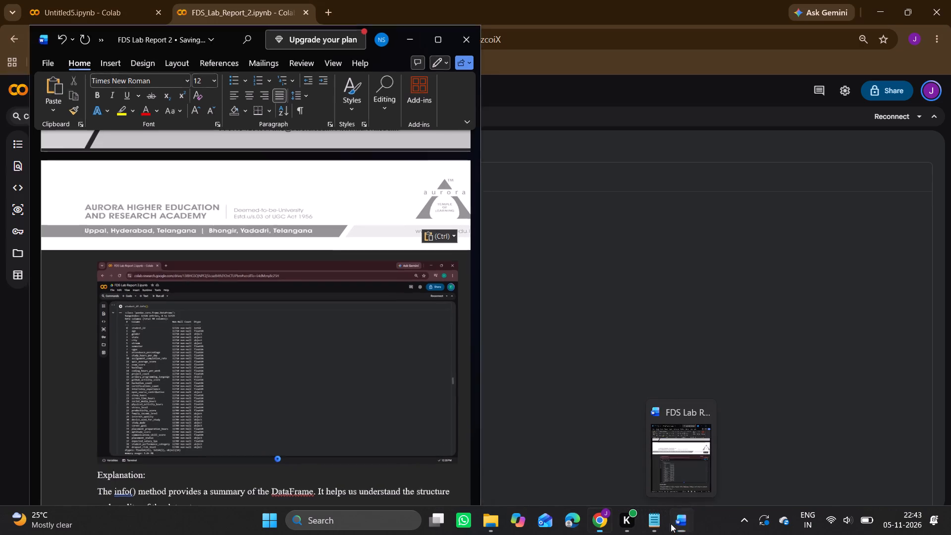
scroll(393, 393, "down", 2)
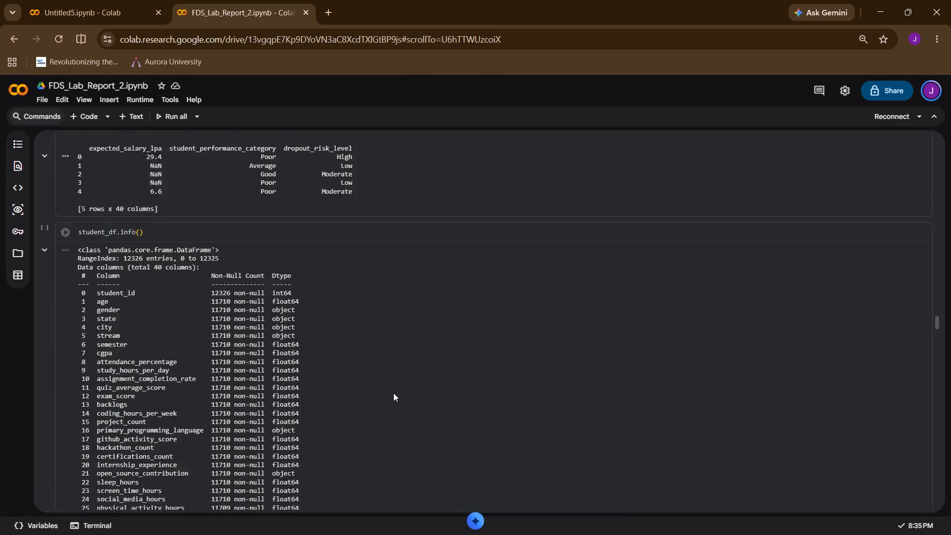
scroll(393, 393, "down", 1)
scroll(393, 393, "up", 1)
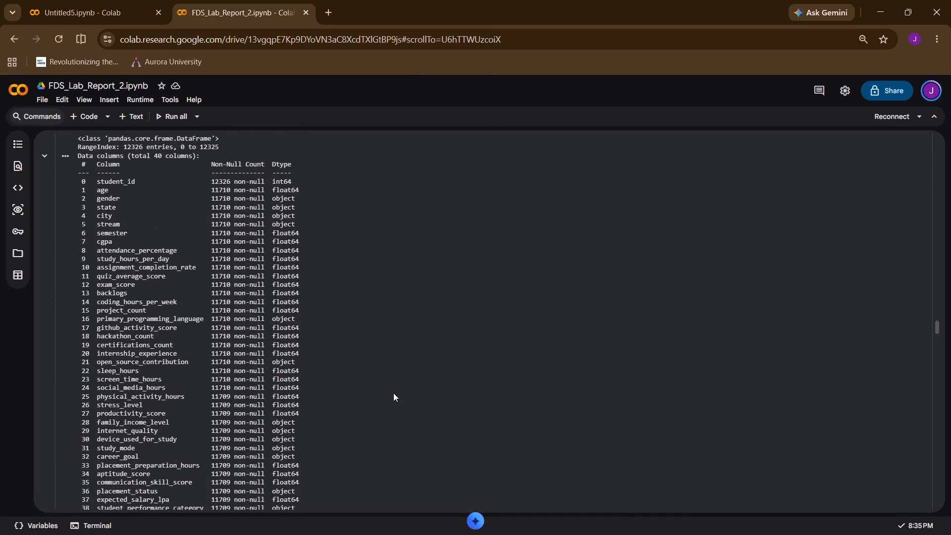
scroll(393, 393, "up", 1)
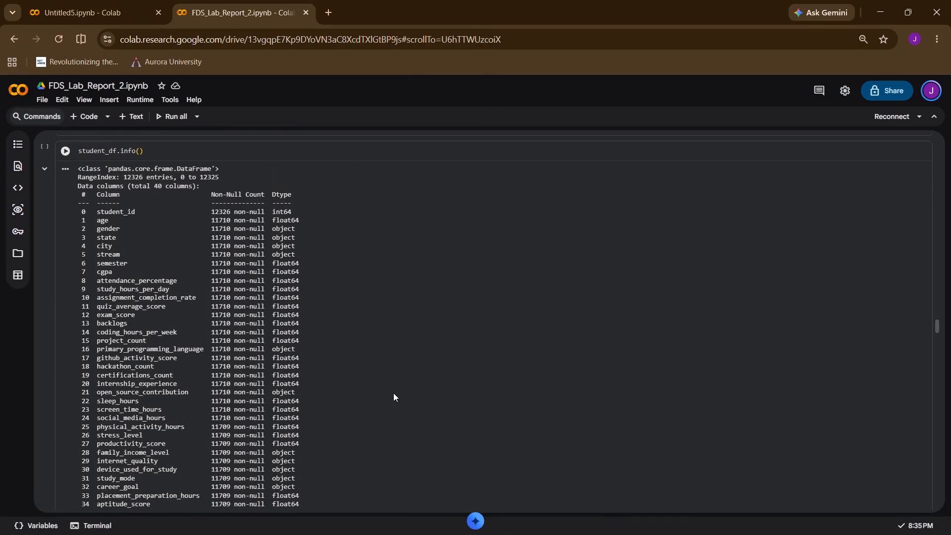
scroll(393, 393, "up", 2)
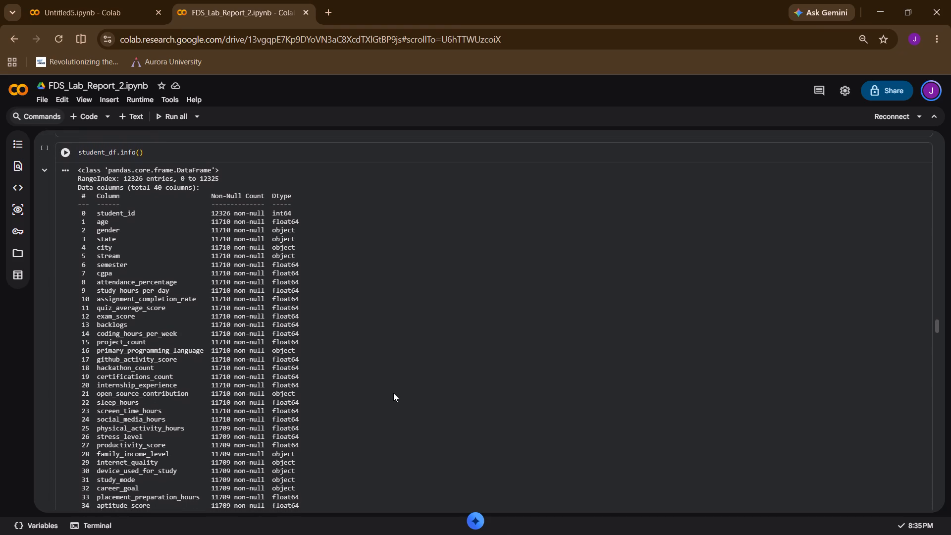
scroll(393, 393, "up", 1)
key("Print")
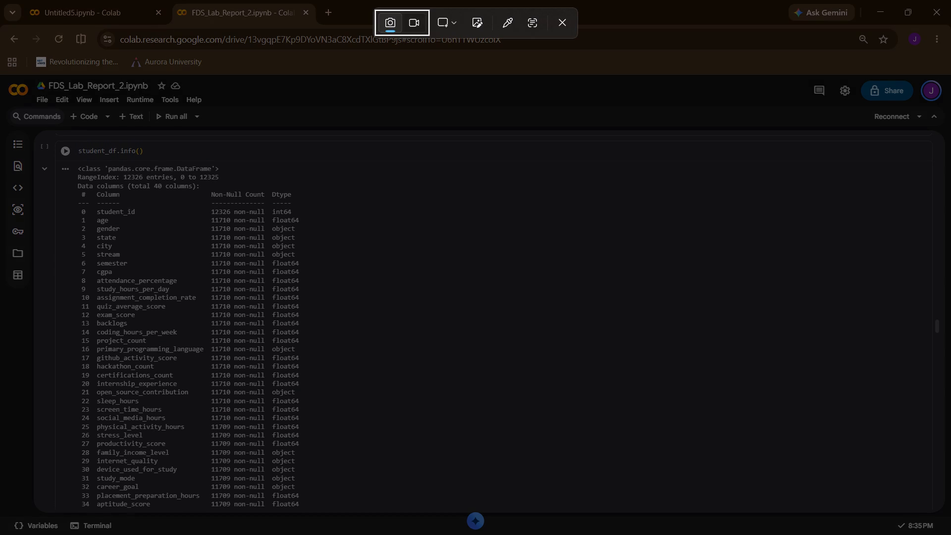
left_click_drag(0, 75, 809, 514)
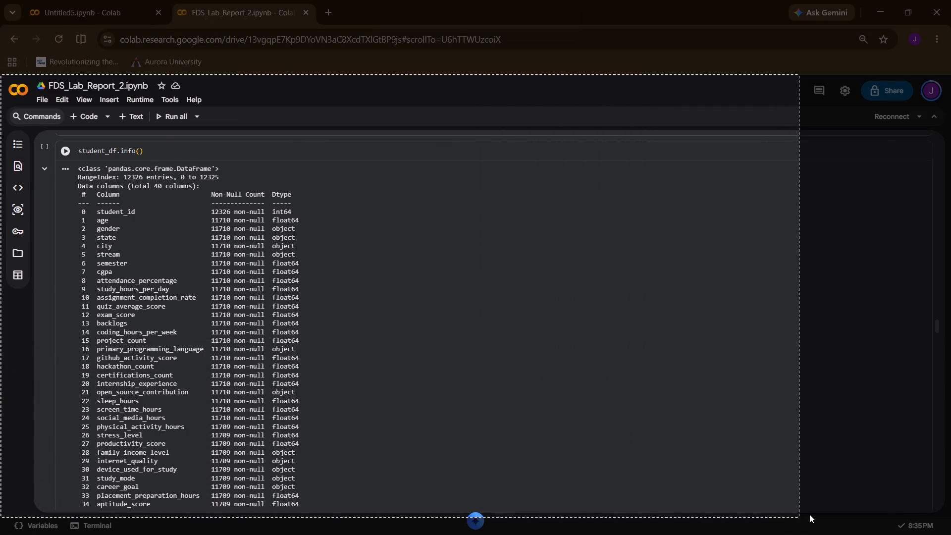
left_click_drag(809, 514, 950, 517)
scroll(902, 503, "right", 1)
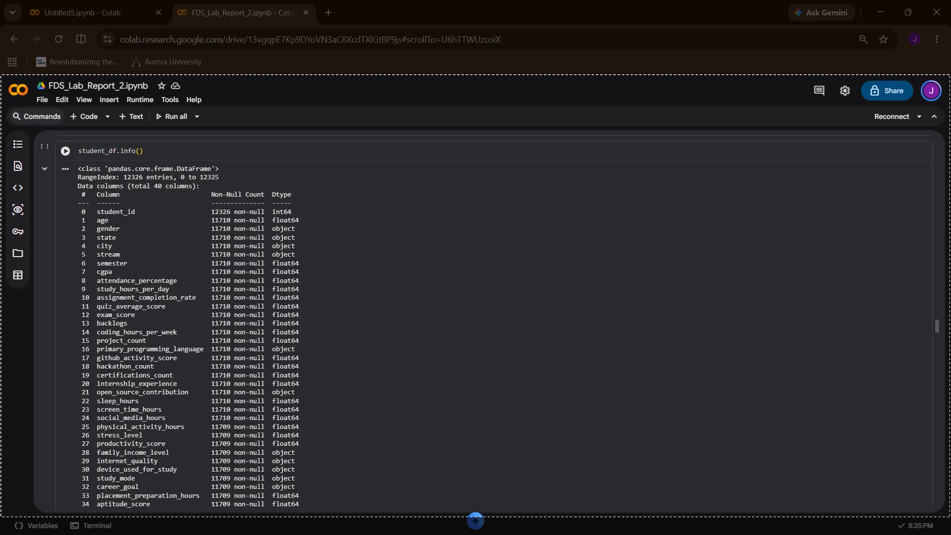
left_click_drag(950, 517, 950, 517)
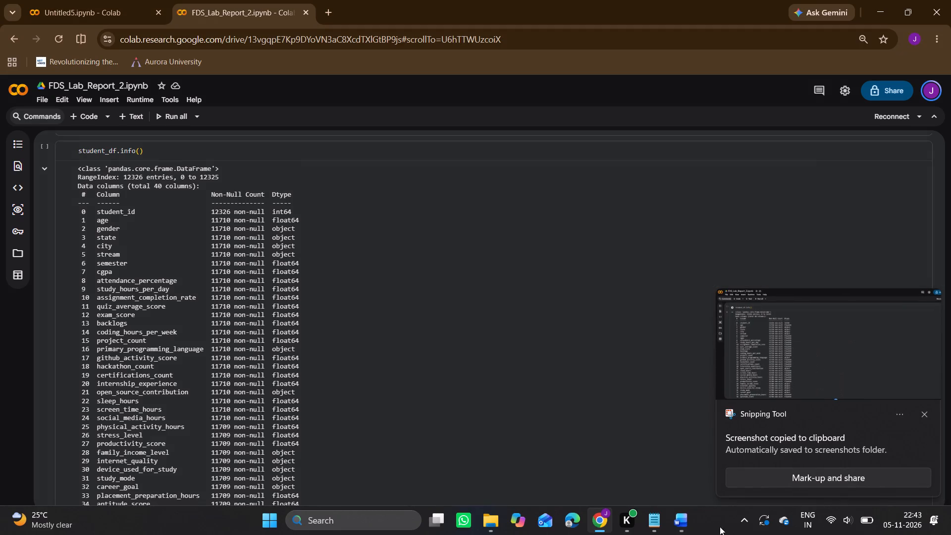
Switch to the Word report and replace the old picture of the student_df.info() code with the new screenshot.
left_click(689, 518)
left_click(366, 414)
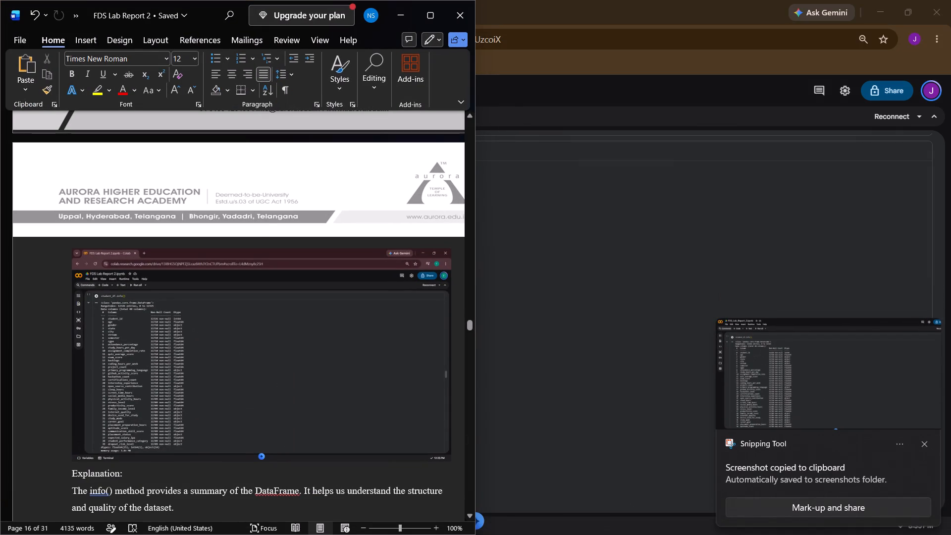
key("BackSpace")
key("ctrl+v")
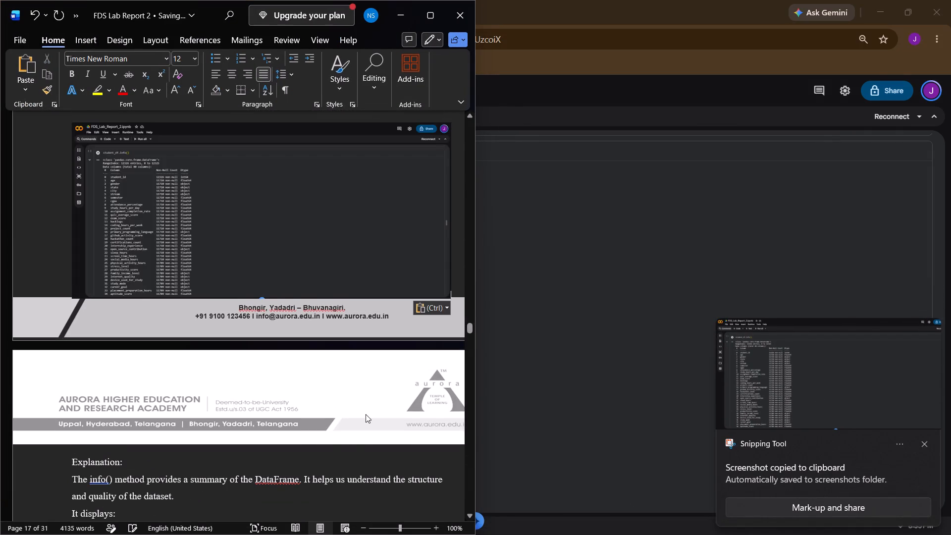
Find the report's next old picture, then in Chrome screenshot the student_df["Result"] lambda cell with its full output, excluding the browser bars.
scroll(366, 414, "down", 4)
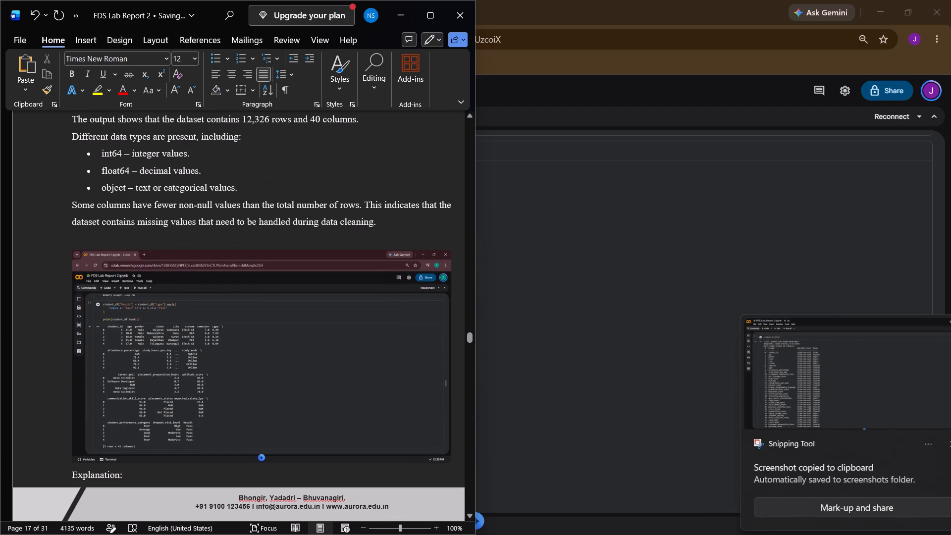
scroll(366, 414, "down", 2)
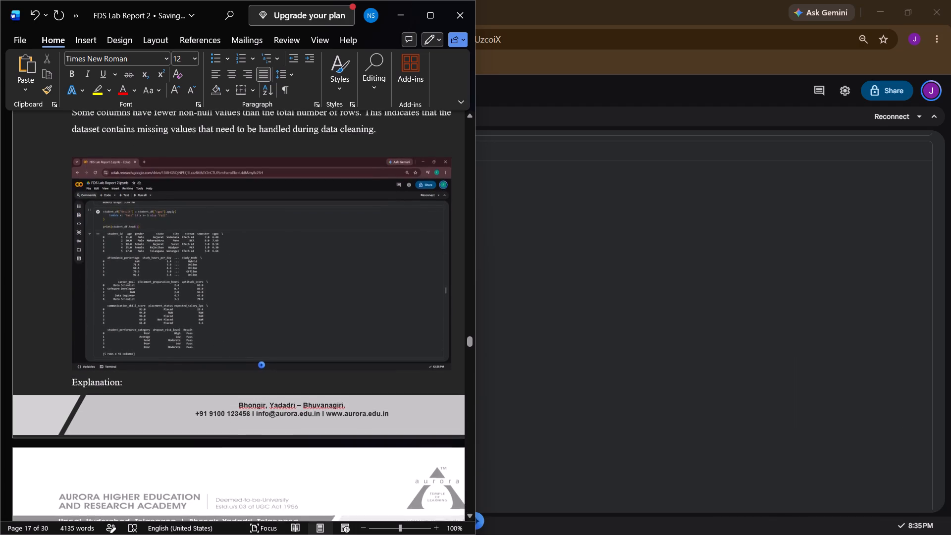
scroll(366, 414, "down", 1)
scroll(366, 414, "up", 2)
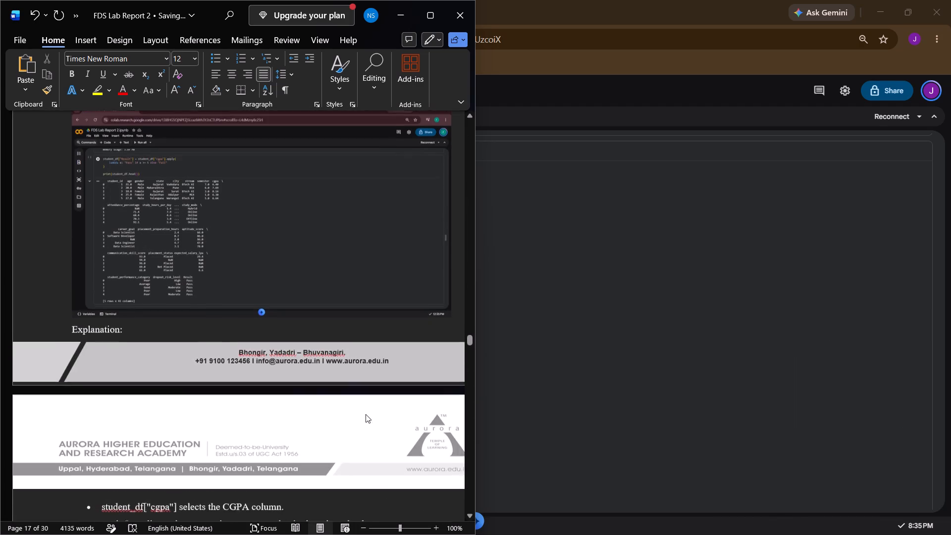
scroll(366, 414, "up", 2)
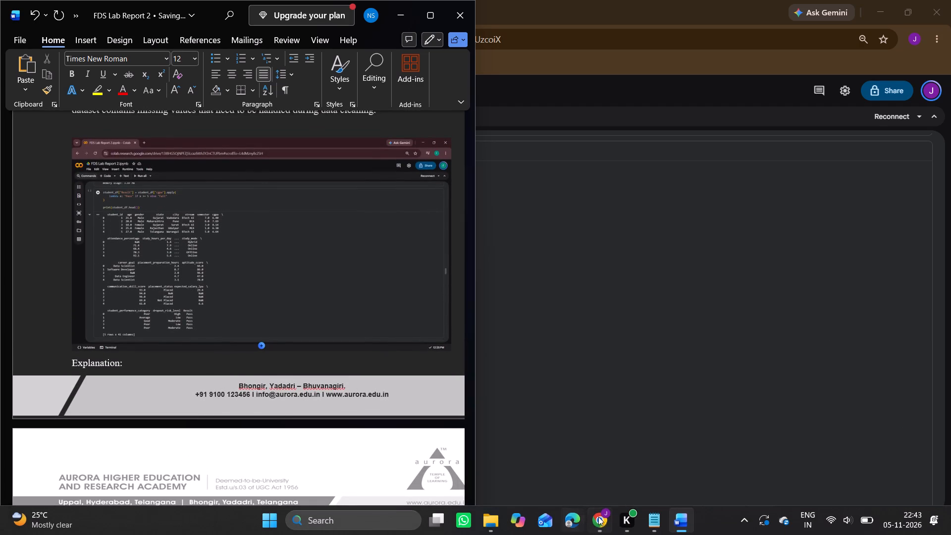
left_click(670, 529)
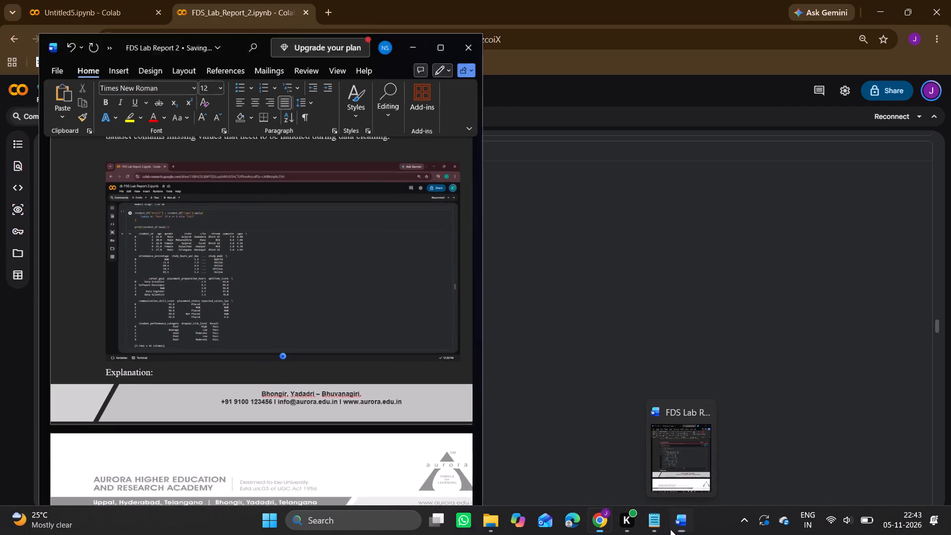
scroll(435, 440, "down", 3)
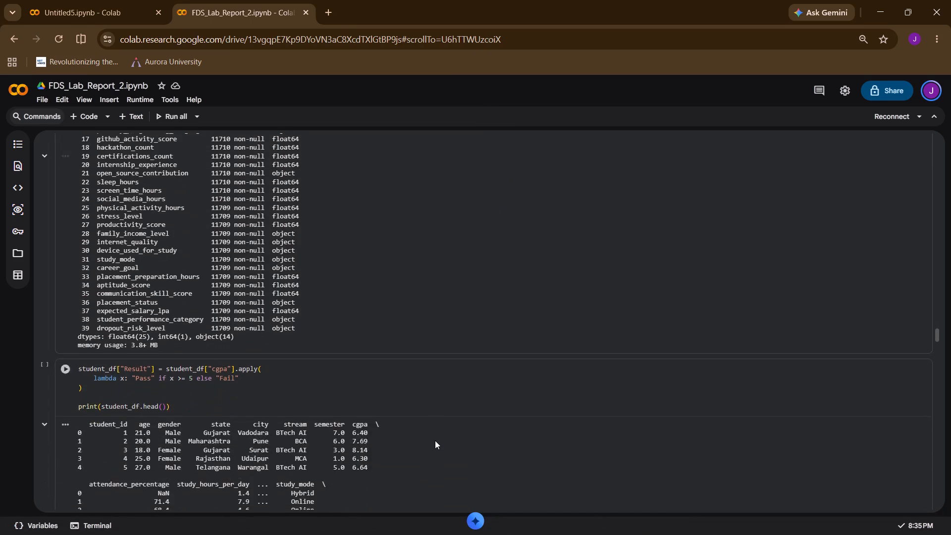
scroll(435, 440, "down", 3)
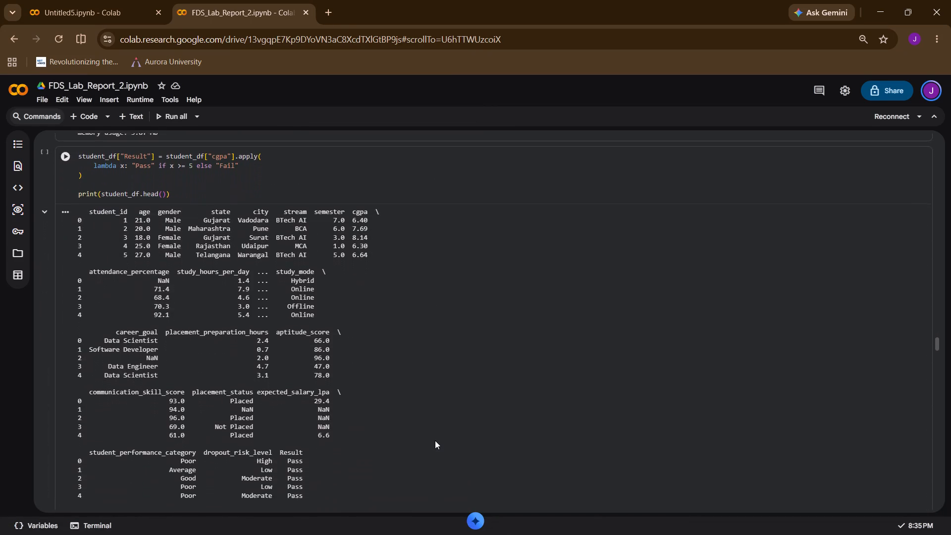
scroll(435, 440, "down", 3)
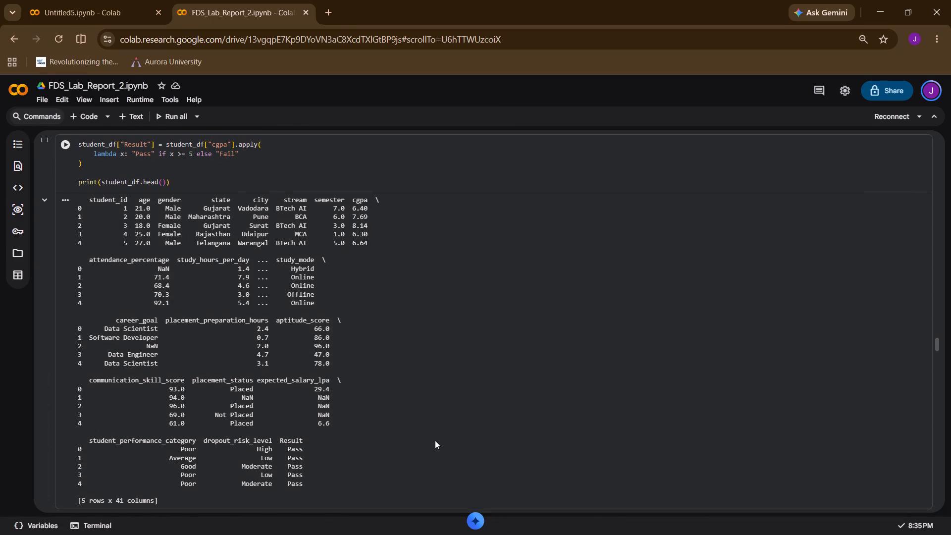
key("Print")
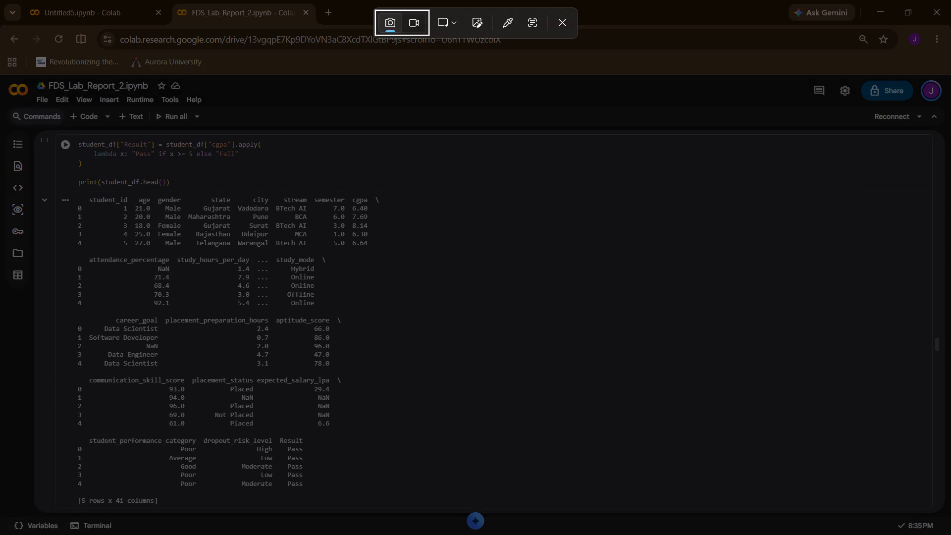
left_click_drag(1, 73, 837, 481)
scroll(758, 453, "right", 1)
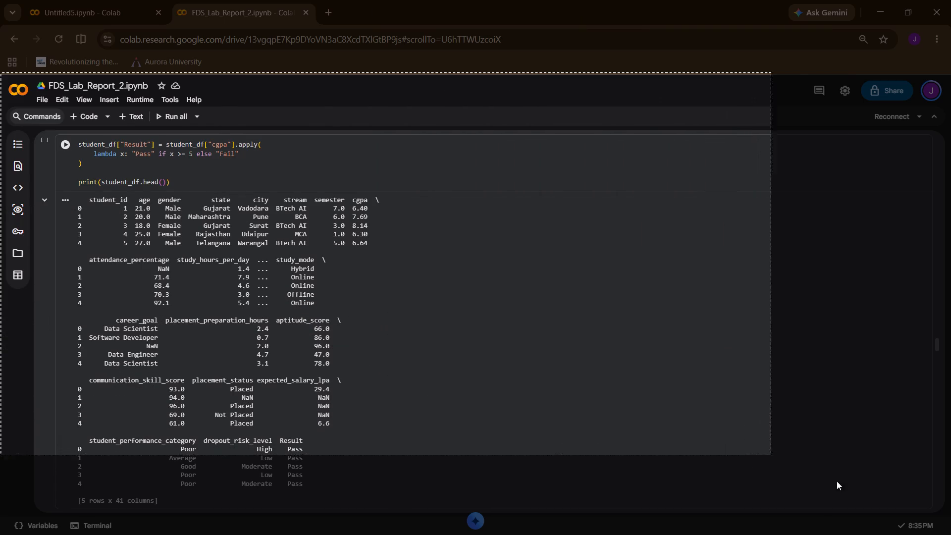
scroll(837, 481, "right", 1)
left_click_drag(837, 481, 950, 518)
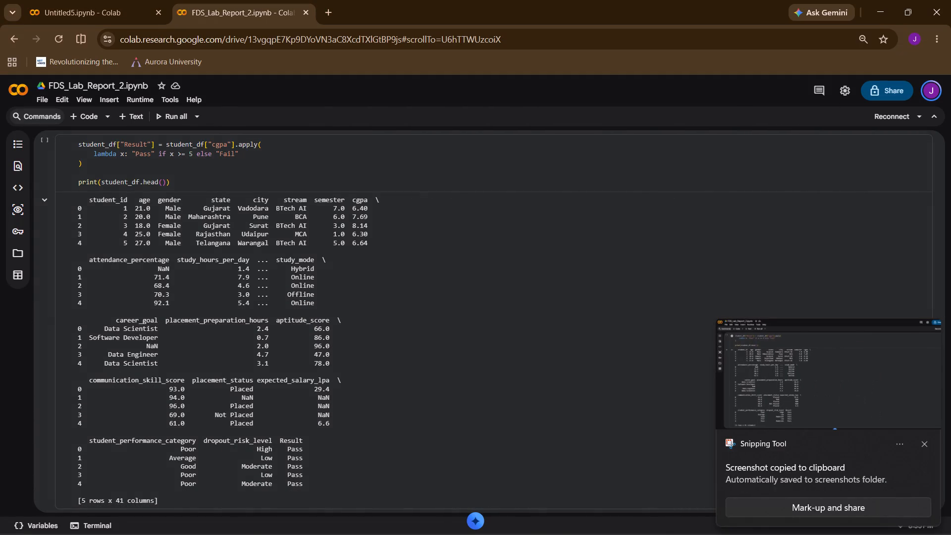
Switch to the Word report and replace the old picture of the student_df["Result"] code with the new screenshot, removing the blank line above it.
left_click(687, 518)
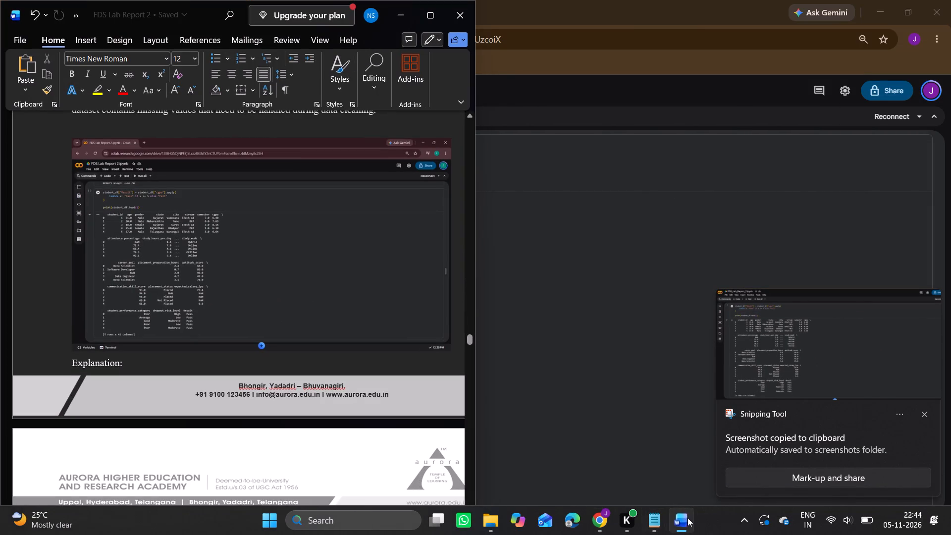
left_click(331, 321)
key("BackSpace")
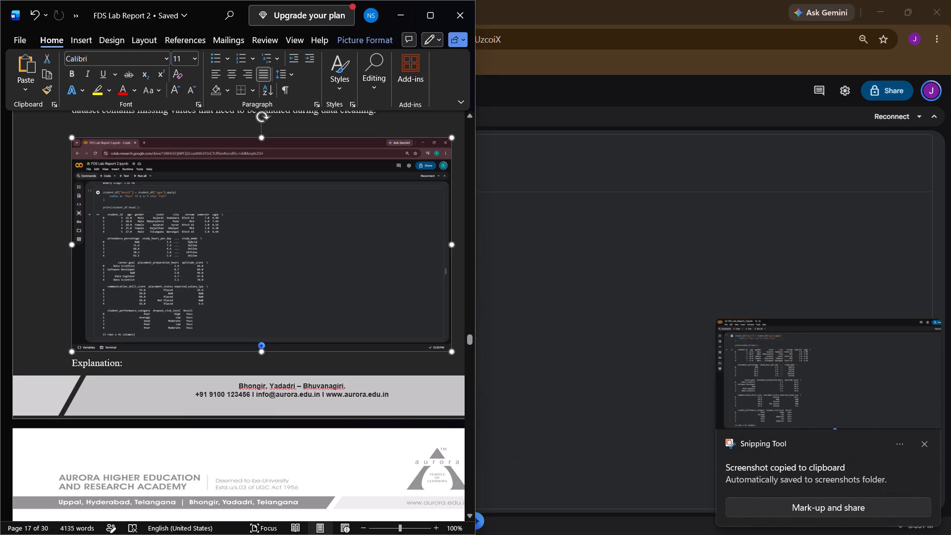
key("v")
key("BackSpace")
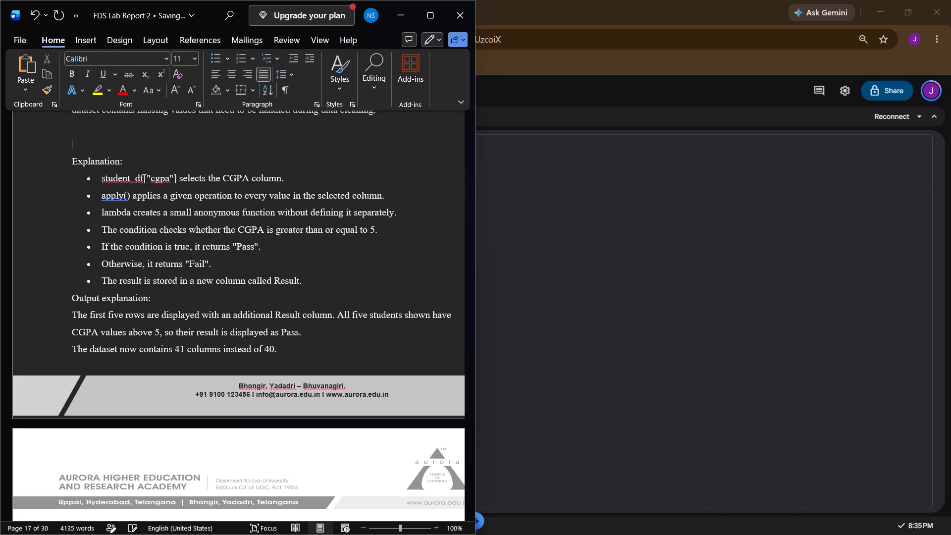
key("BackSpace")
key("BackSpace")
key("BackSpace")
key("BackSpace")
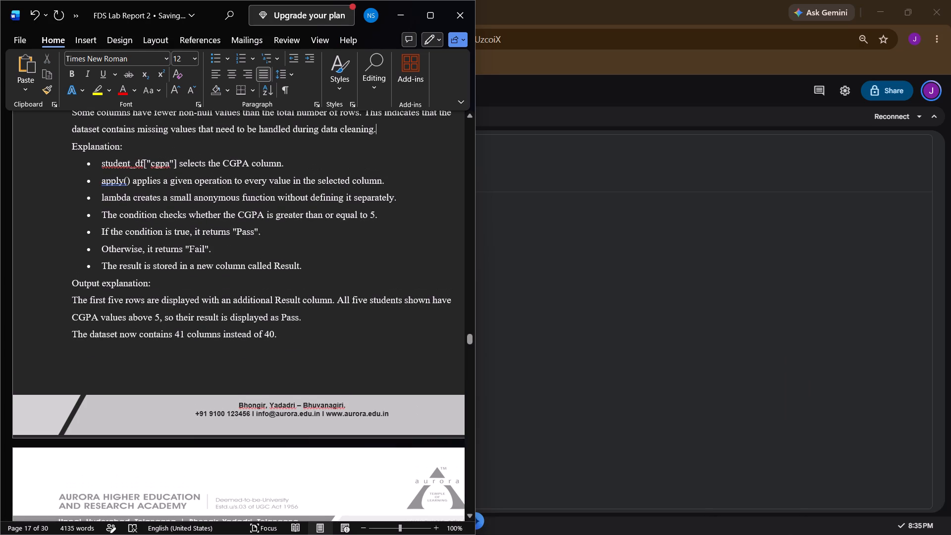
key("Return")
key("ctrl+v")
Select the report's next old picture, showing the student_df.rename() code, and maximize the Word window.
scroll(331, 321, "down", 1)
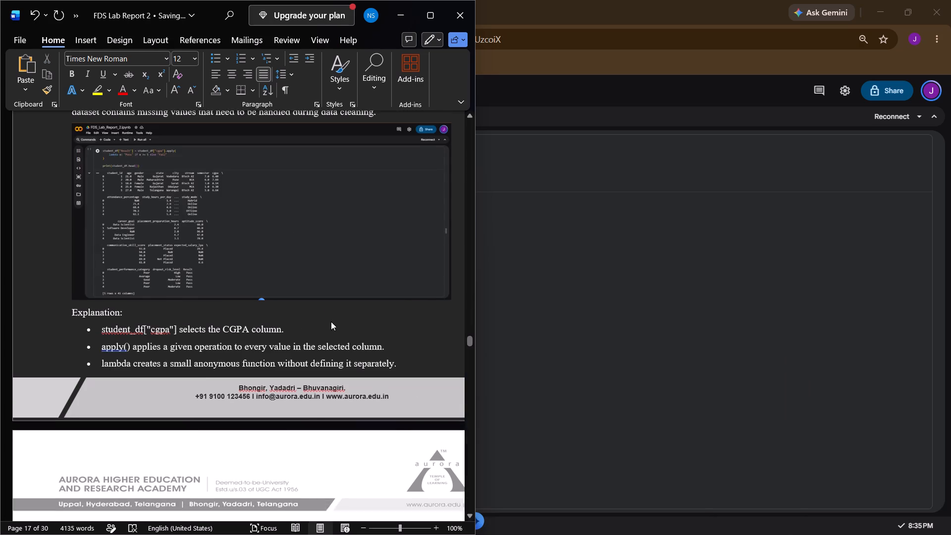
scroll(331, 321, "down", 1)
scroll(290, 354, "down", 2)
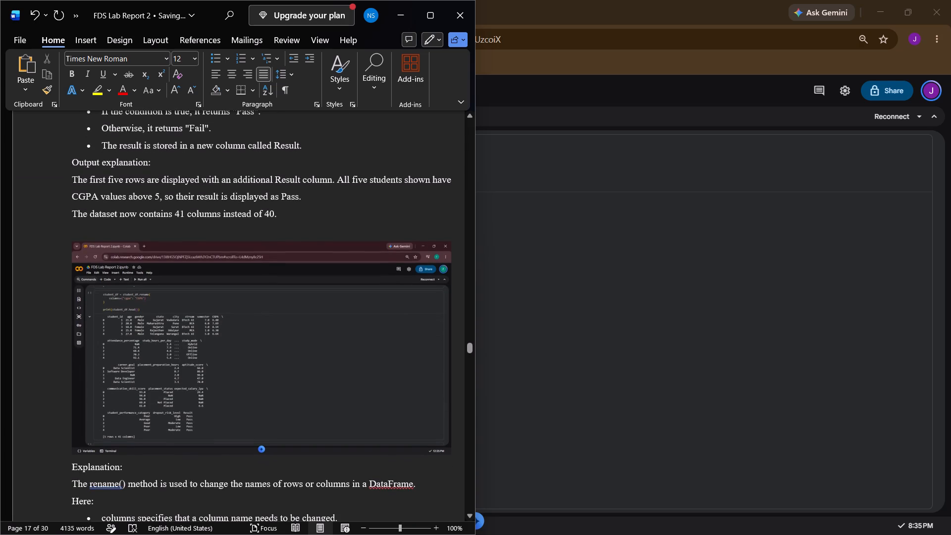
left_click(290, 354)
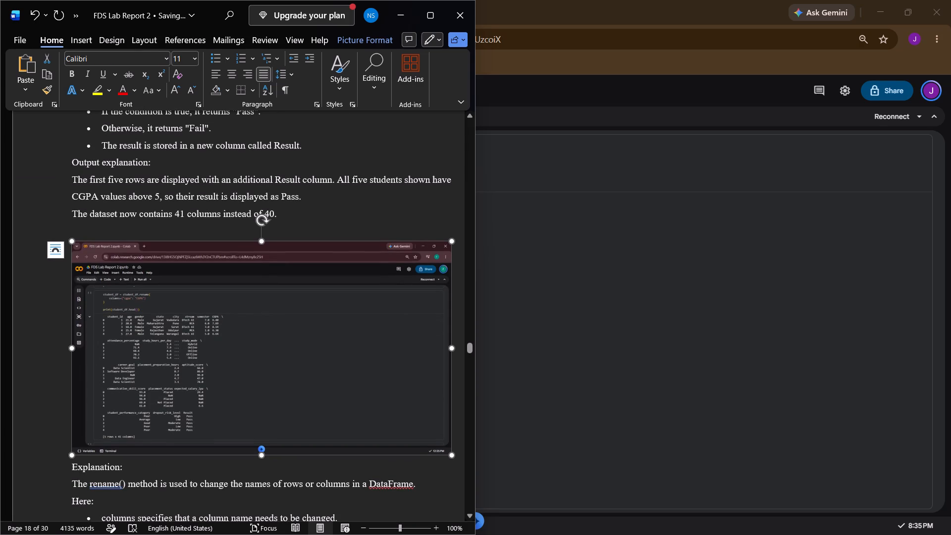
left_click(437, 6)
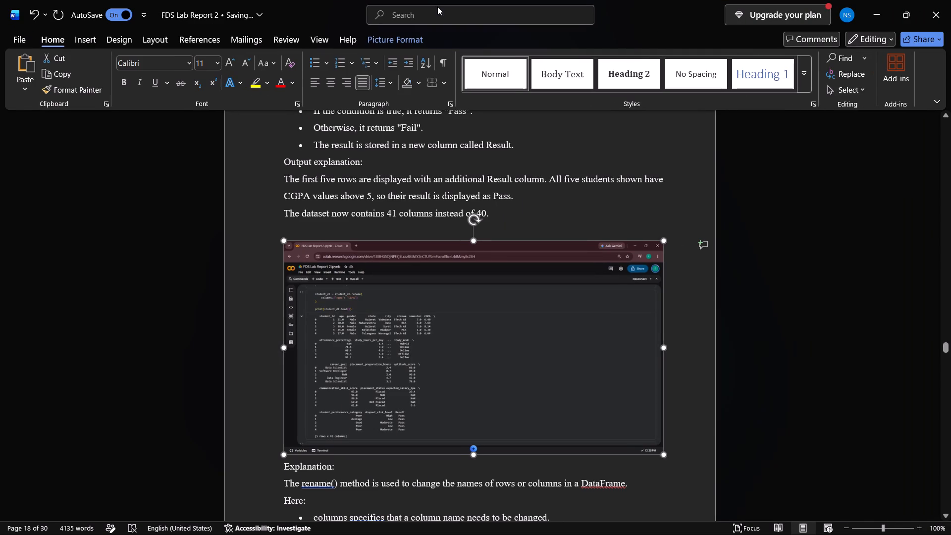
scroll(467, 249, "down", 1)
scroll(467, 249, "up", 3, "ctrl")
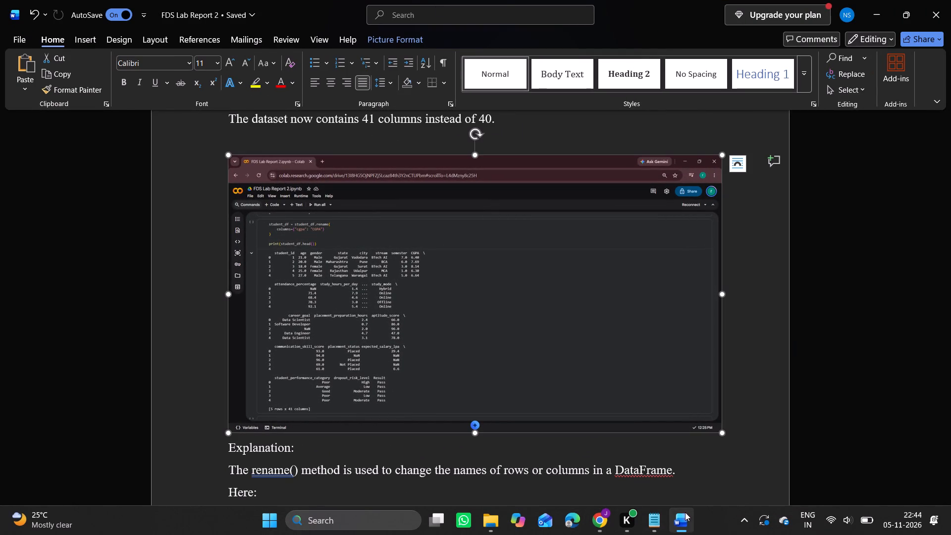
Switch to Chrome and screenshot the student_df.rename() cell that renames cgpa to CGPA, with its output, excluding the browser bars.
left_click(685, 512)
scroll(472, 422, "down", 3)
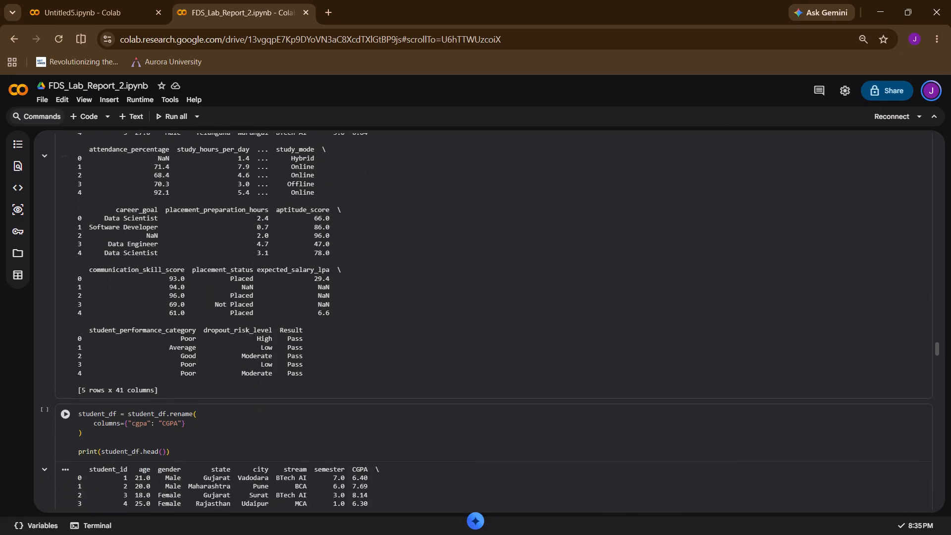
scroll(472, 422, "down", 4)
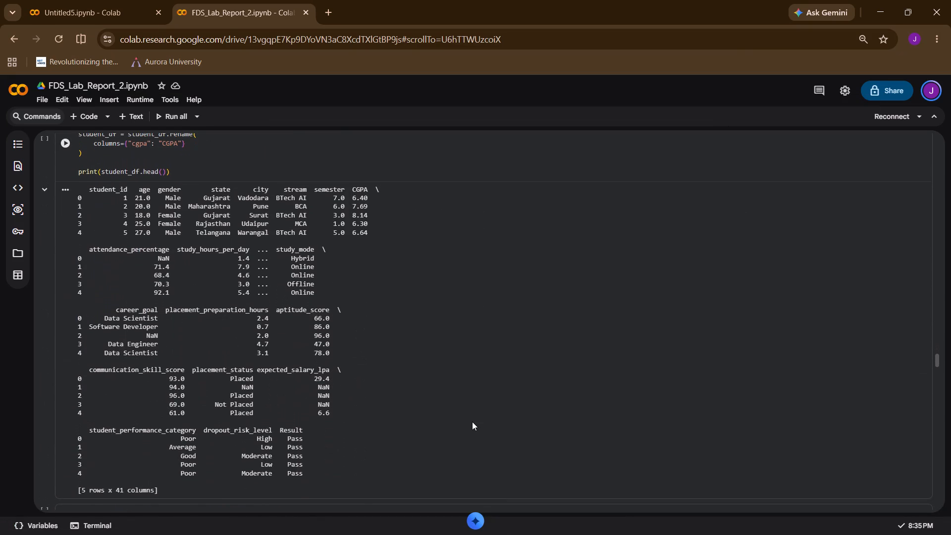
scroll(472, 422, "down", 2)
key("Print")
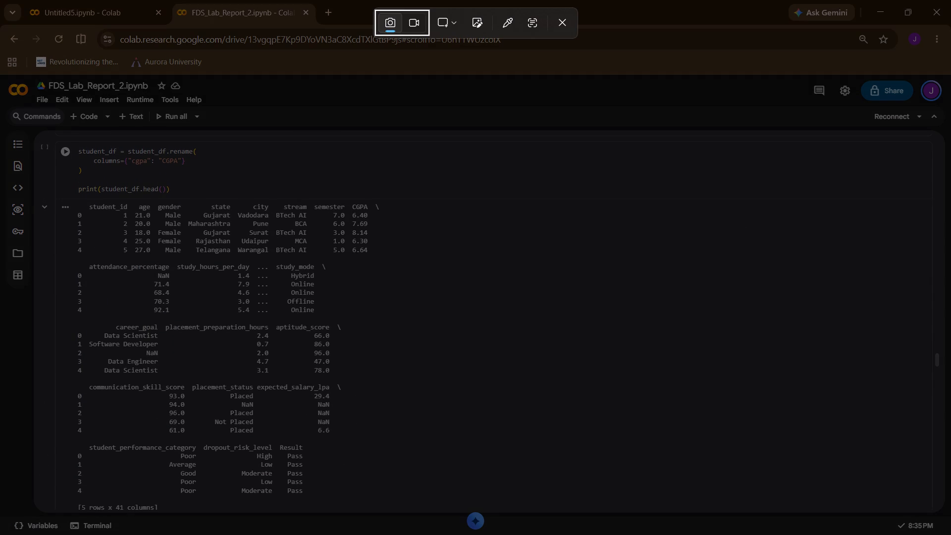
left_click_drag(0, 74, 368, 190)
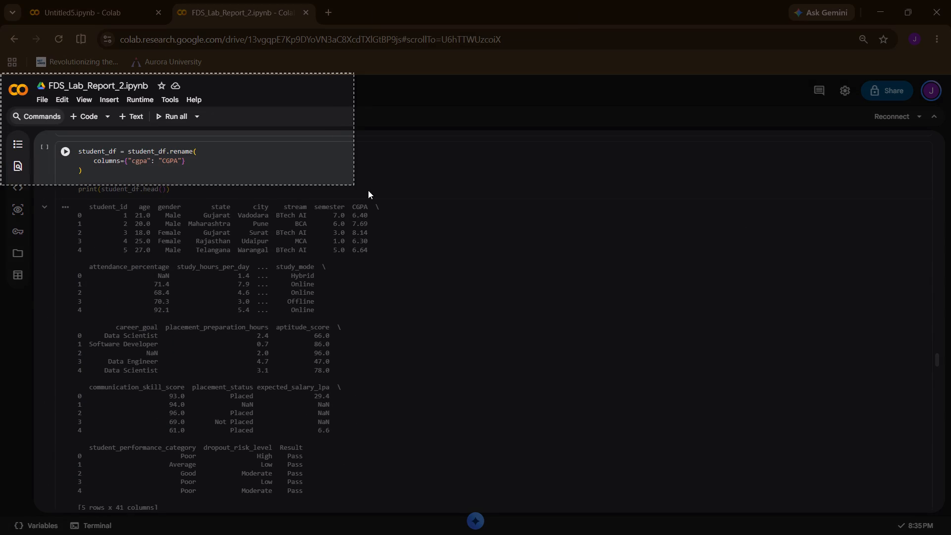
left_click_drag(368, 190, 950, 515)
scroll(515, 317, "right", 2)
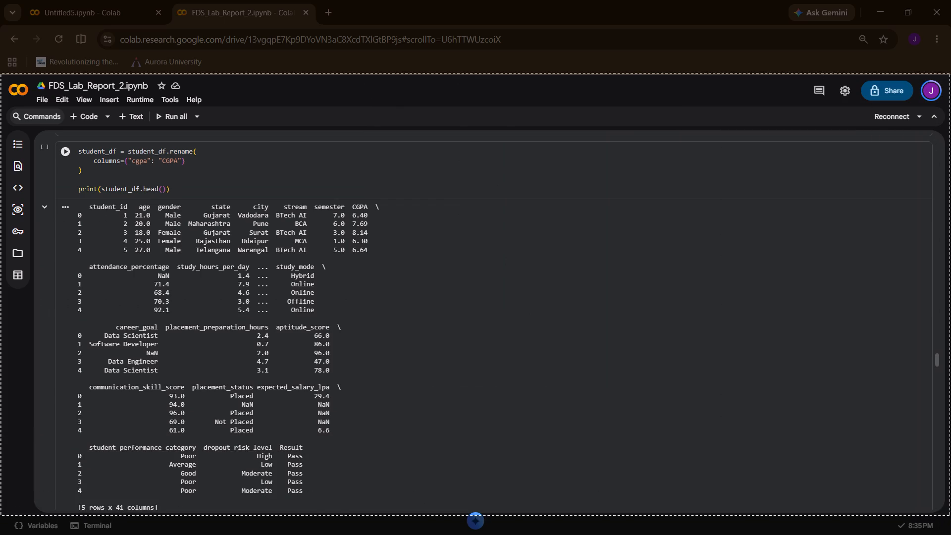
left_click_drag(950, 515, 950, 518)
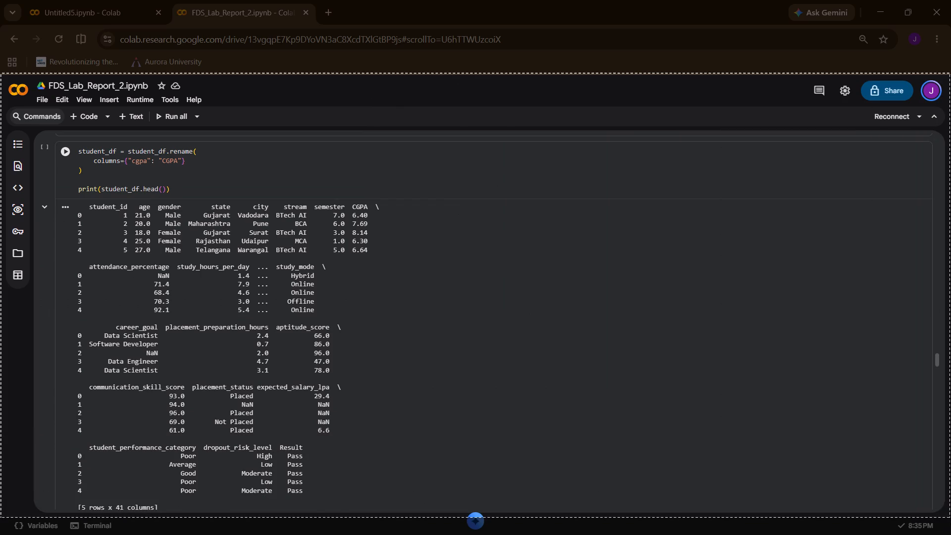
left_click_drag(950, 518, 950, 516)
Switch to the Word report and replace the selected old picture of the student_df.rename() code with the new screenshot.
left_click(686, 522)
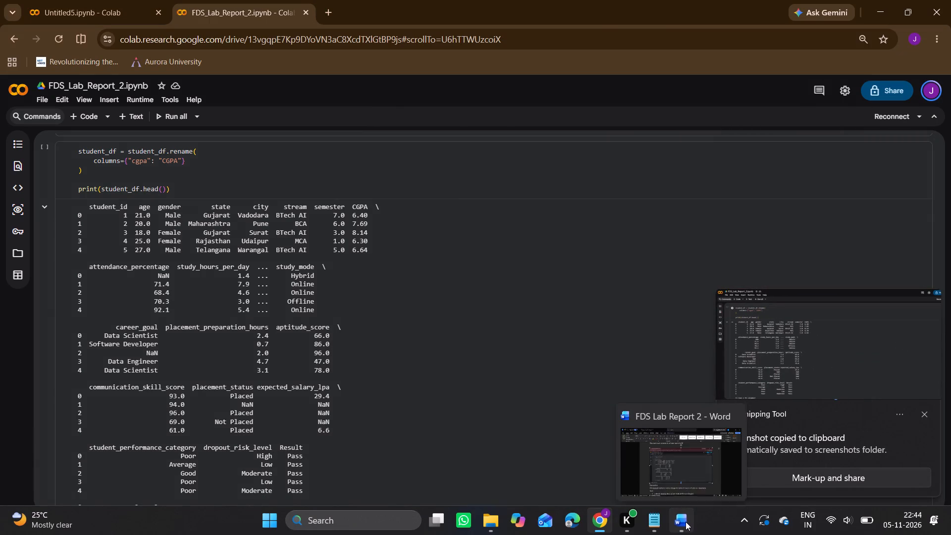
key("BackSpace")
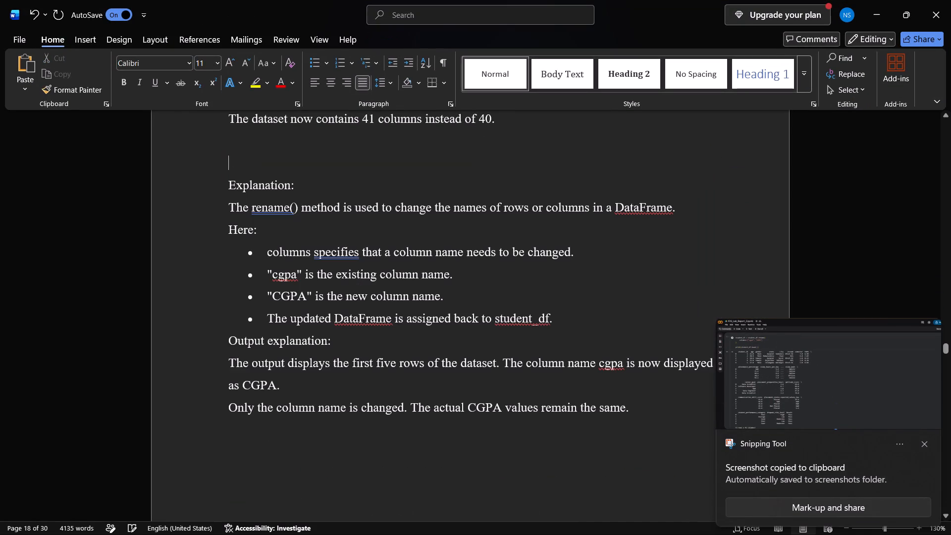
key("ctrl+v")
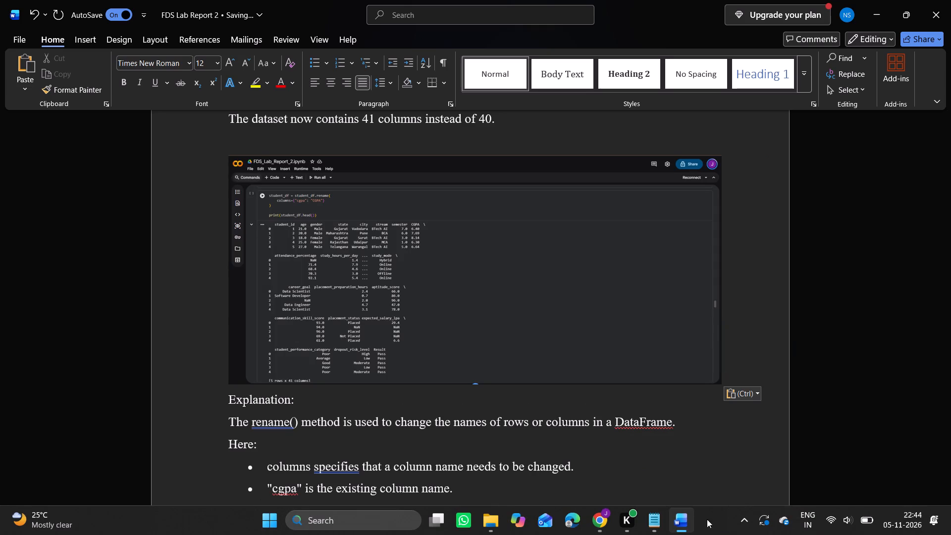
Compare the report's next old pictures, showing the gender replace() and student_df.drop() code, with the matching cells in the Colab notebook in Chrome.
scroll(623, 398, "down", 2)
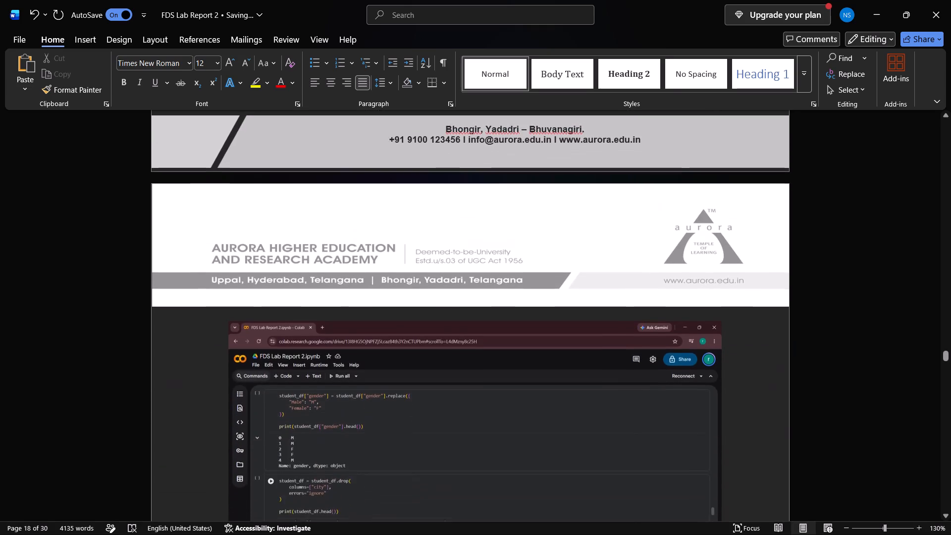
scroll(623, 398, "down", 2)
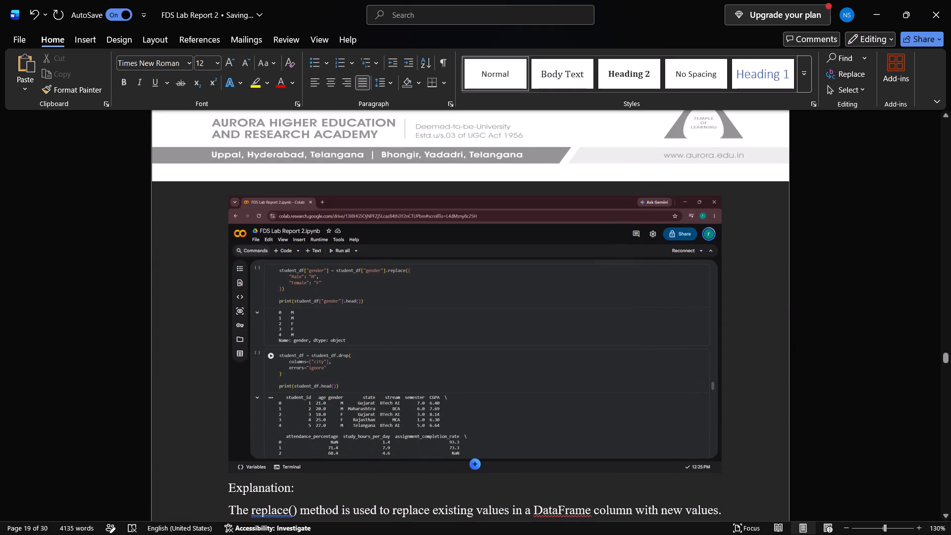
left_click(694, 524)
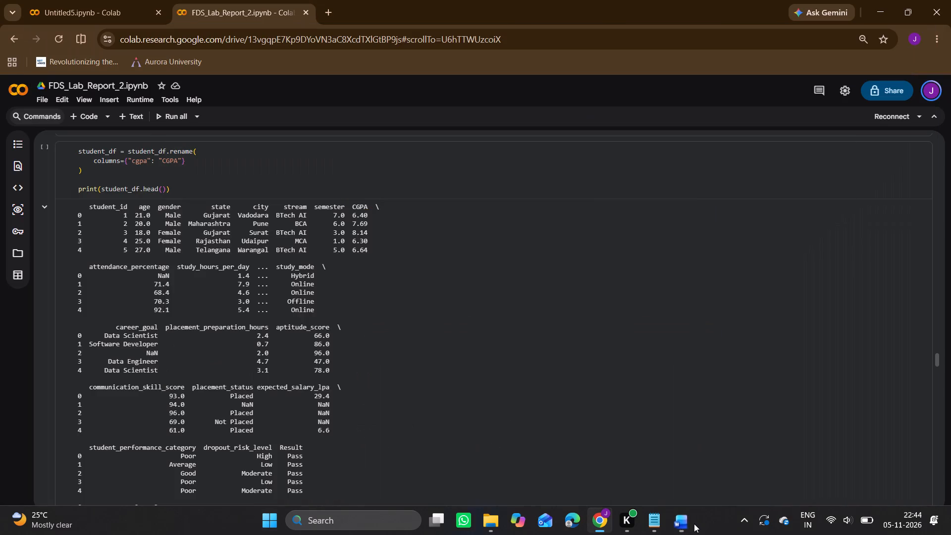
scroll(397, 353, "down", 2)
scroll(397, 353, "left", 1)
scroll(397, 353, "down", 1)
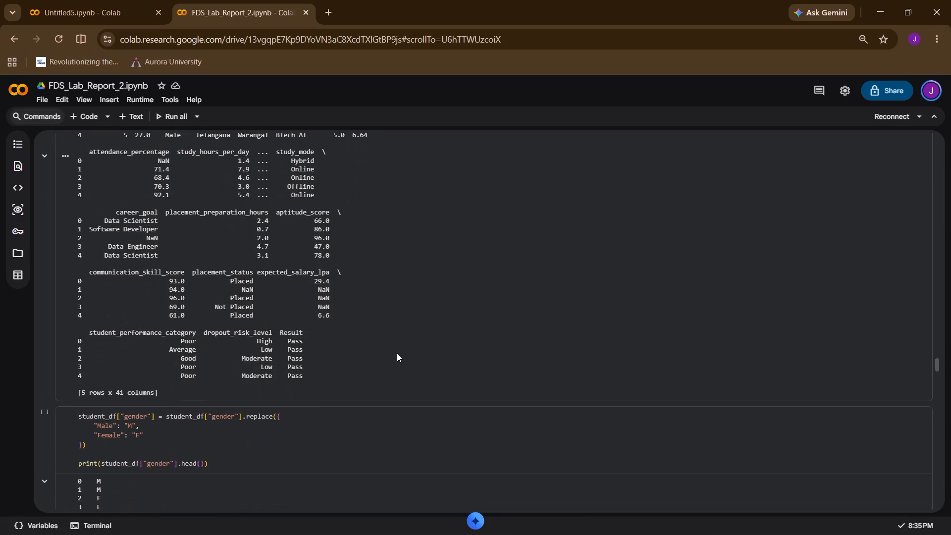
scroll(397, 353, "down", 2)
scroll(397, 353, "left", 1)
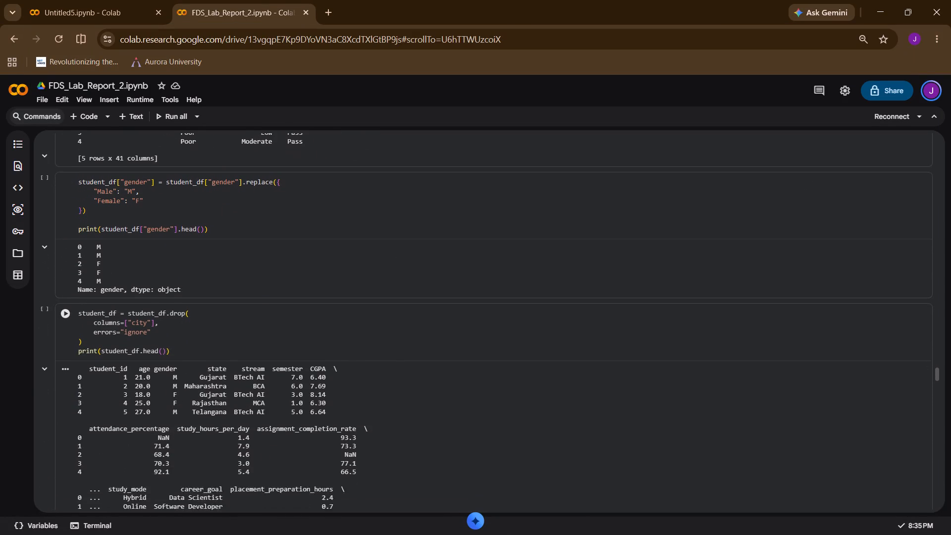
scroll(397, 353, "left", 1)
scroll(397, 353, "down", 1)
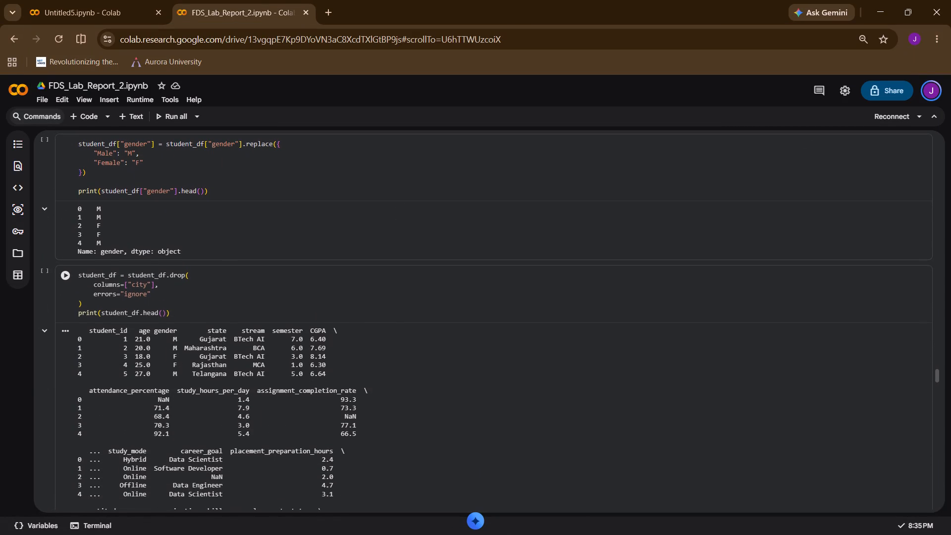
scroll(397, 353, "down", 4)
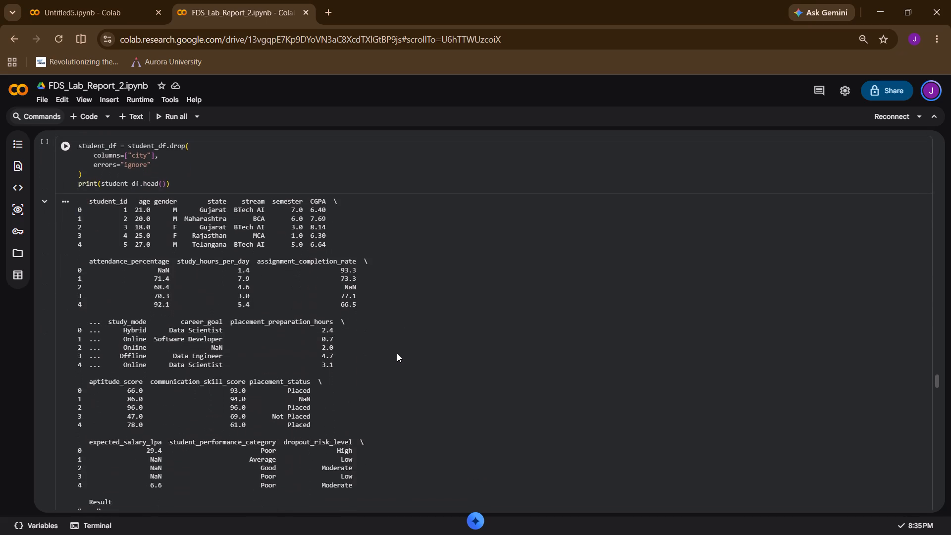
scroll(397, 353, "down", 3)
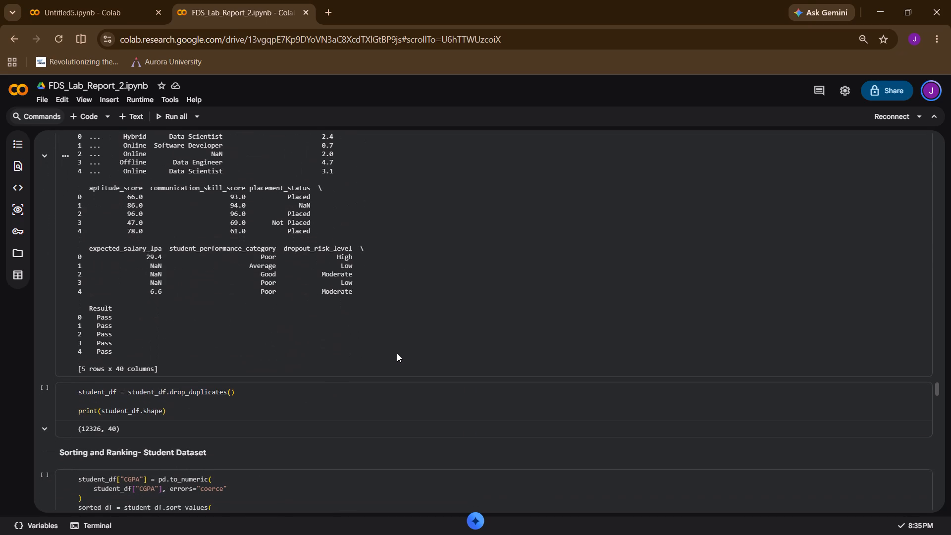
left_click(689, 520)
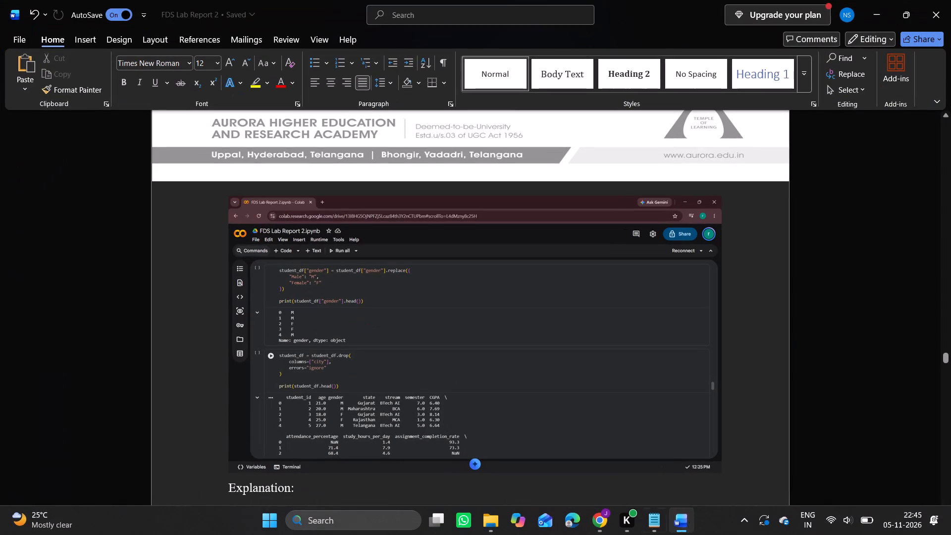
scroll(559, 456, "down", 2)
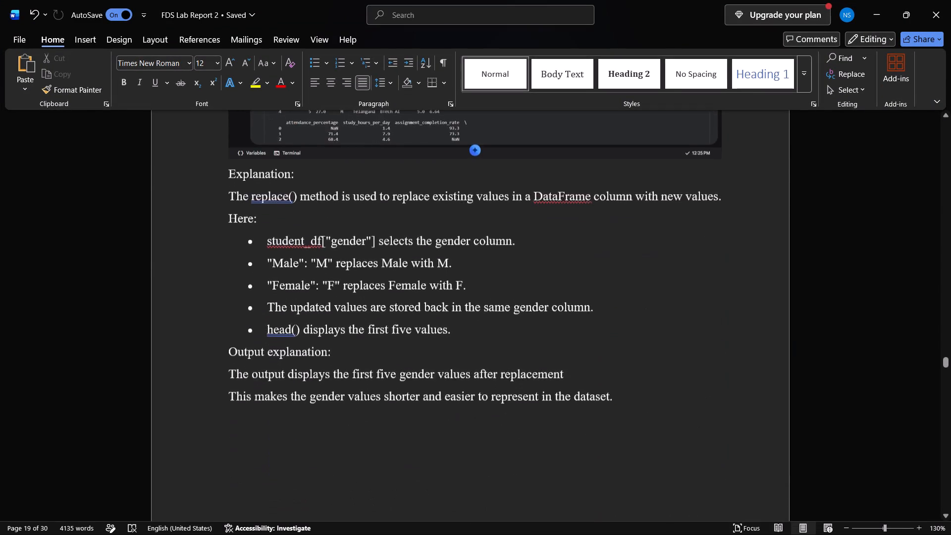
scroll(559, 456, "down", 3)
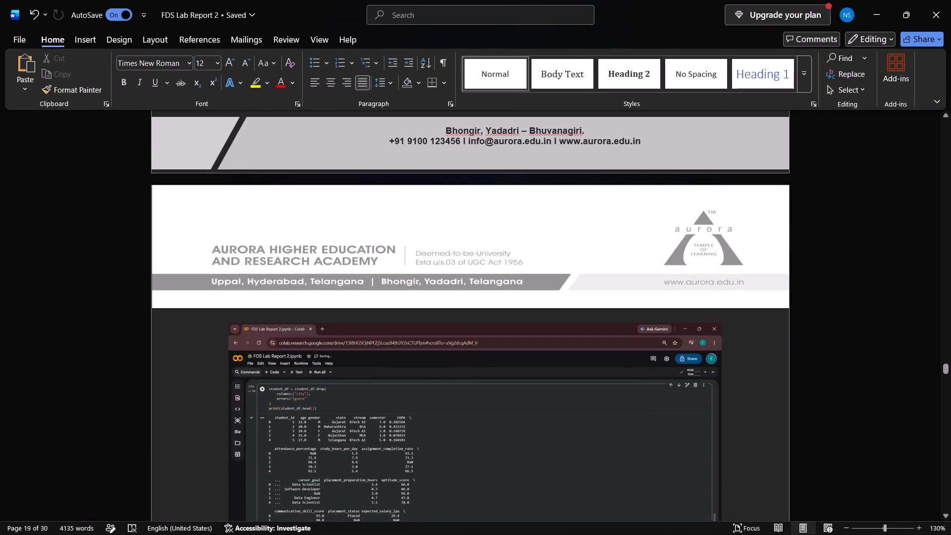
scroll(559, 456, "down", 1)
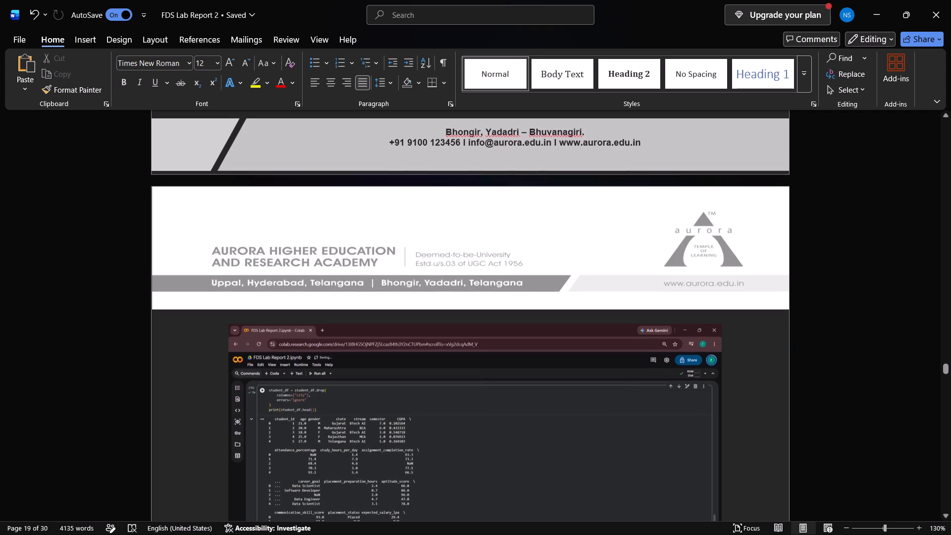
scroll(559, 456, "down", 2)
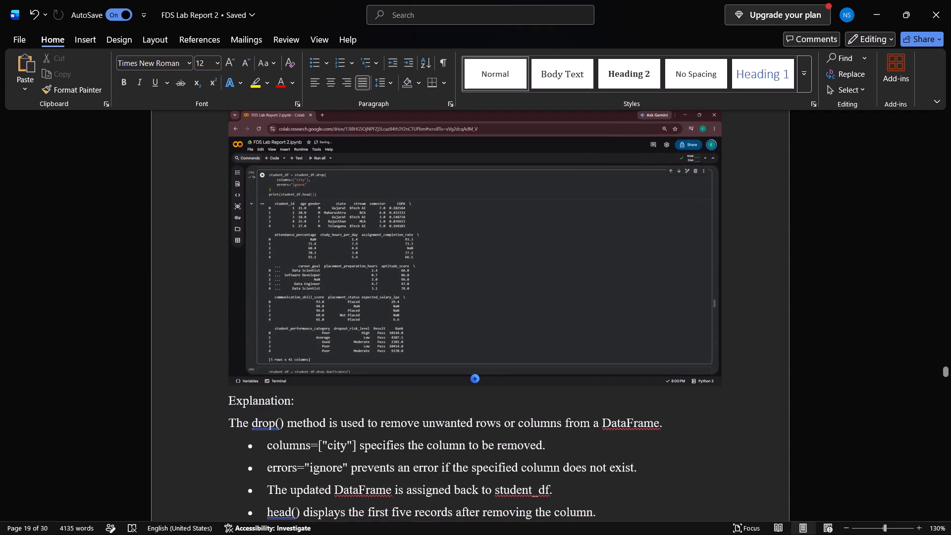
Switch to Chrome, set the zoom to 100%, and screenshot the gender replace() cell plus the start of the drop() cell, excluding the browser bars.
left_click(683, 517)
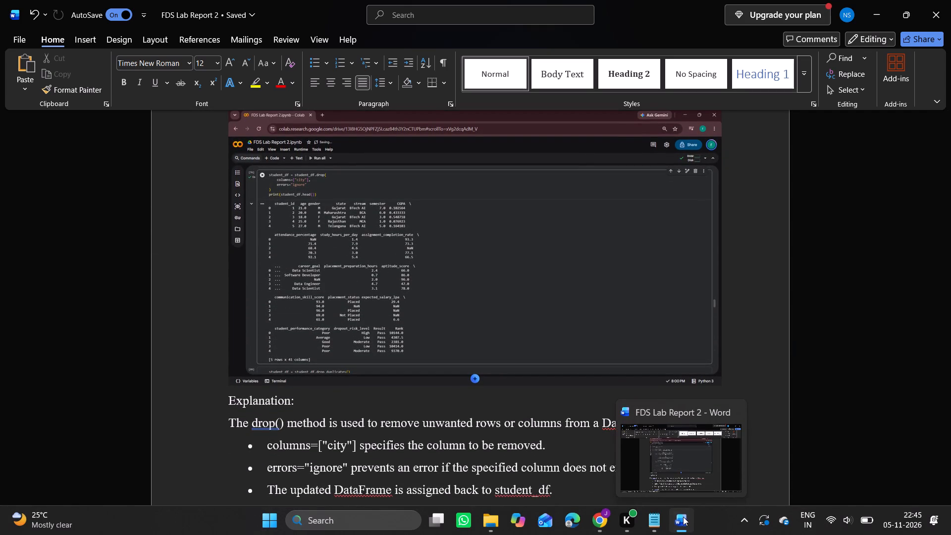
scroll(446, 441, "up", 2)
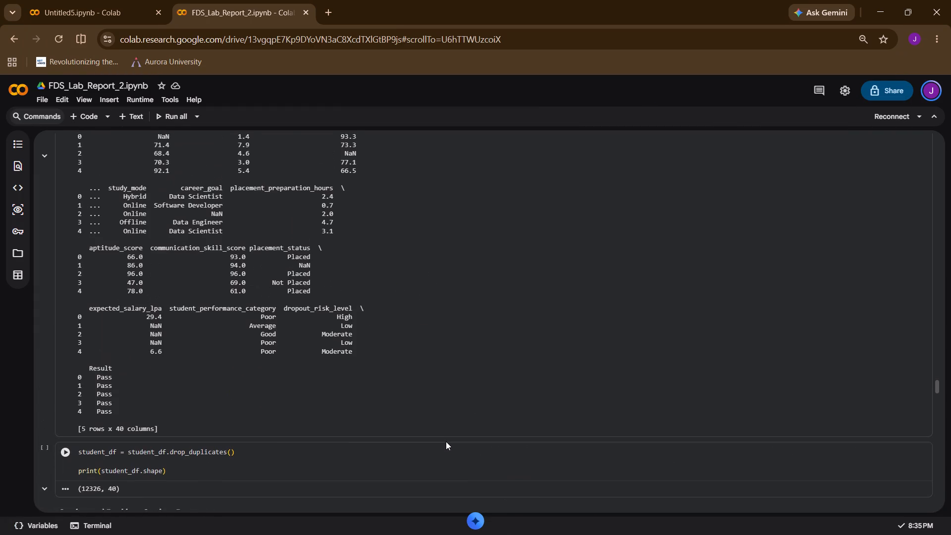
scroll(446, 441, "up", 4)
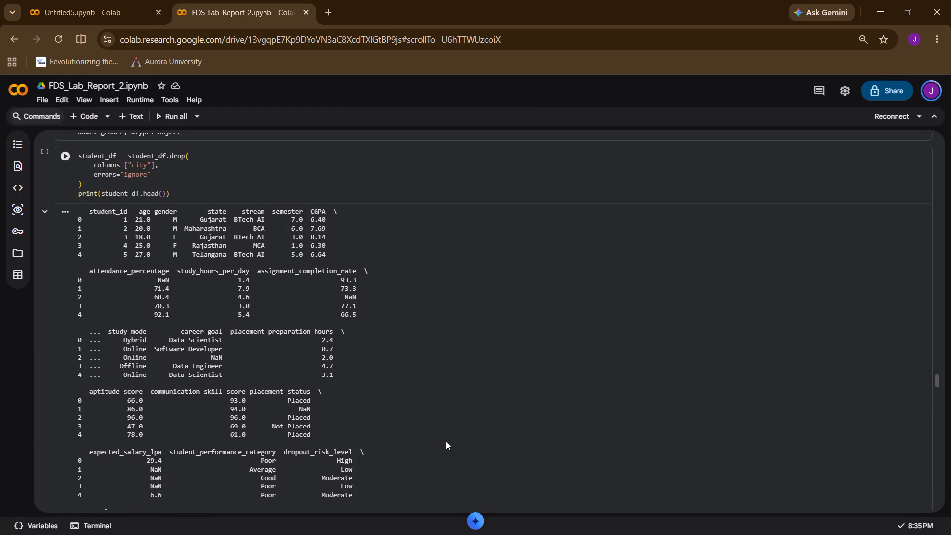
scroll(446, 441, "up", 4)
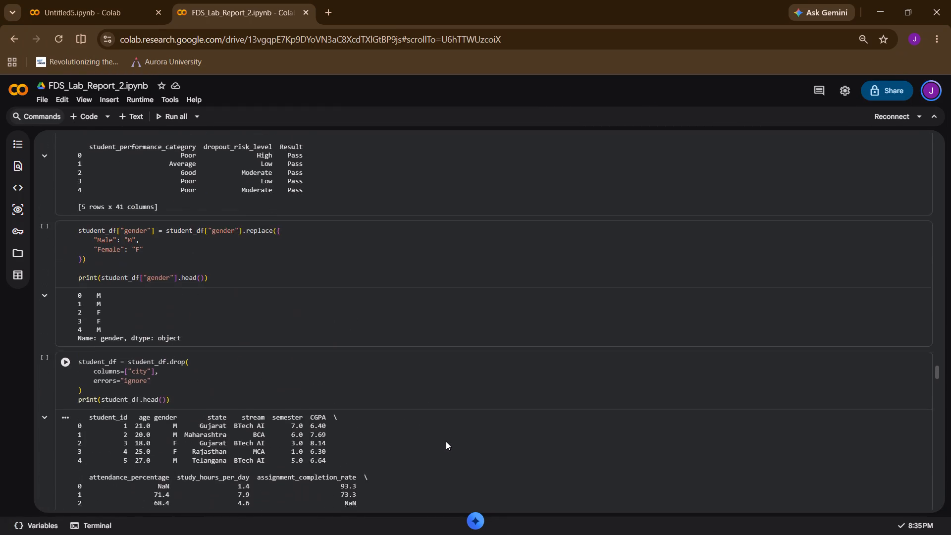
scroll(446, 441, "up", 2)
key("ctrl+plus")
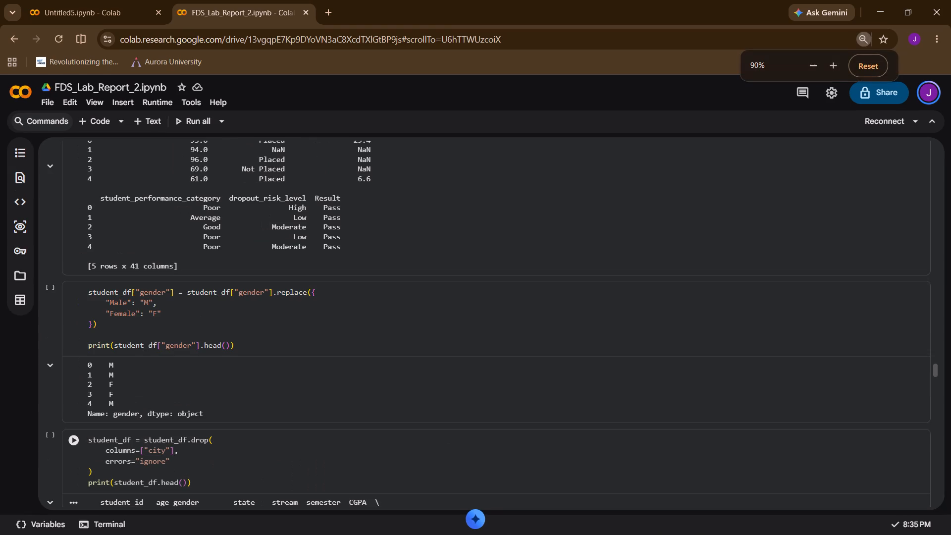
key("ctrl+Right")
key("ctrl+plus")
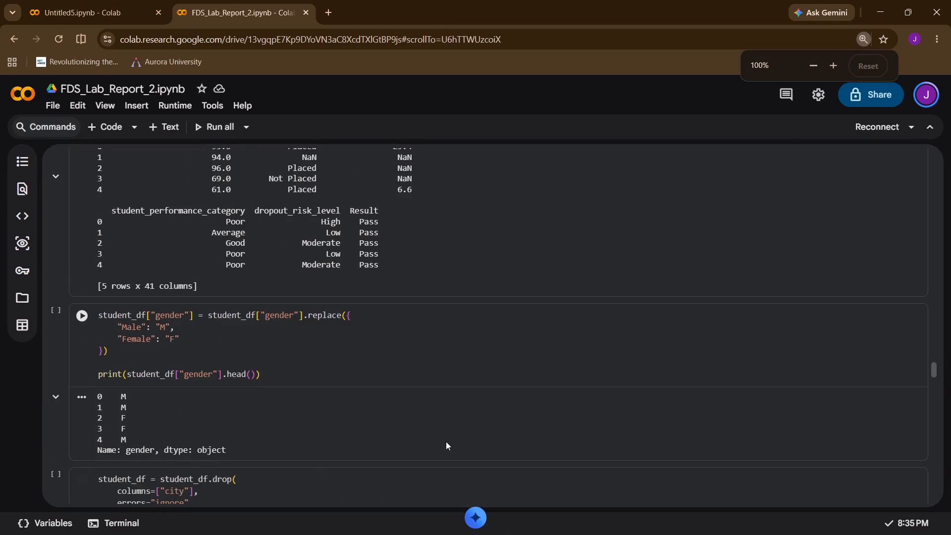
scroll(446, 441, "down", 2)
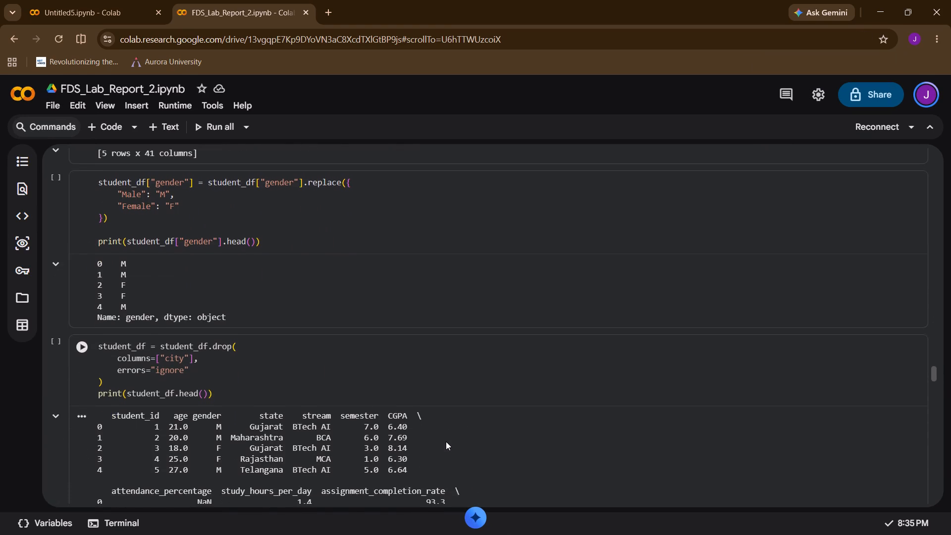
scroll(446, 441, "down", 2)
key("Print")
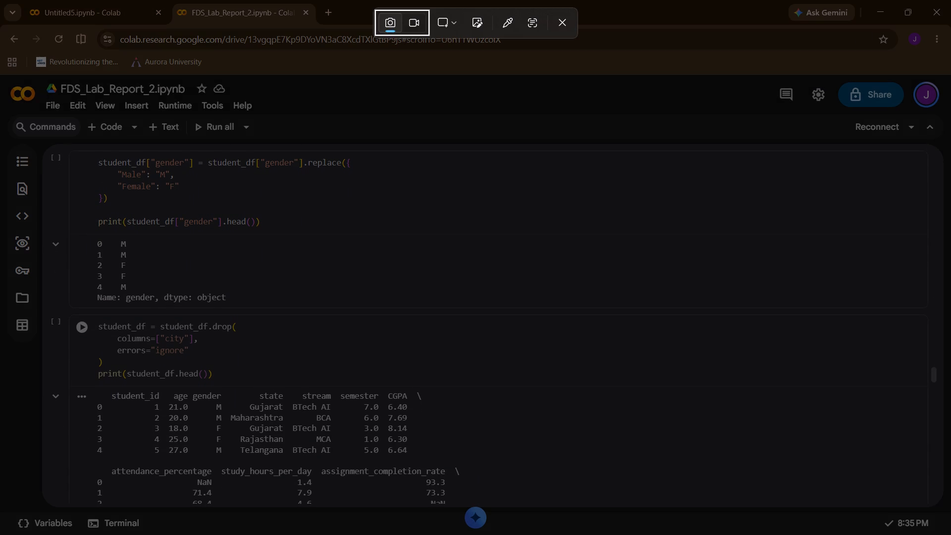
left_click_drag(0, 73, 532, 333)
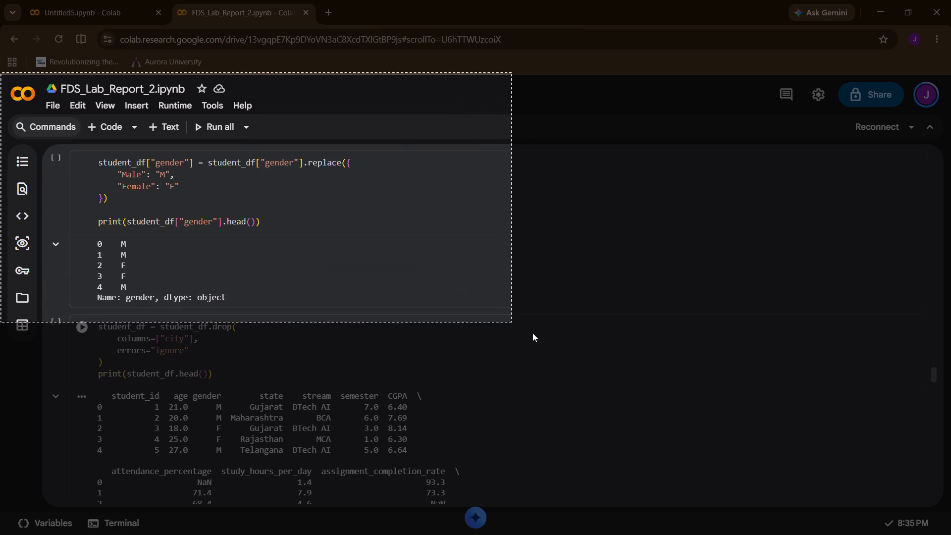
left_click_drag(532, 333, 950, 513)
scroll(537, 336, "right", 2)
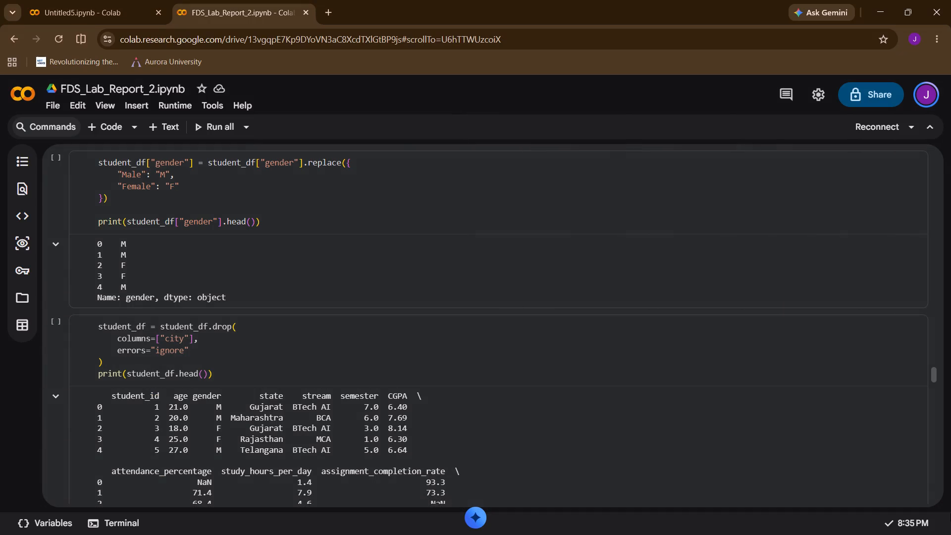
Switch to the Word report and replace the old picture above the replace() explanation with the new screenshot.
left_click(672, 519)
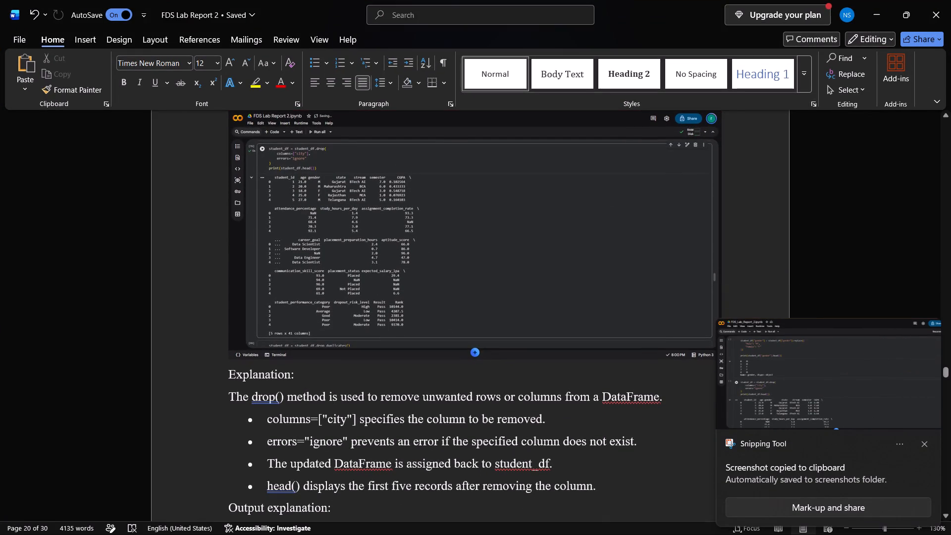
scroll(442, 301, "up", 1)
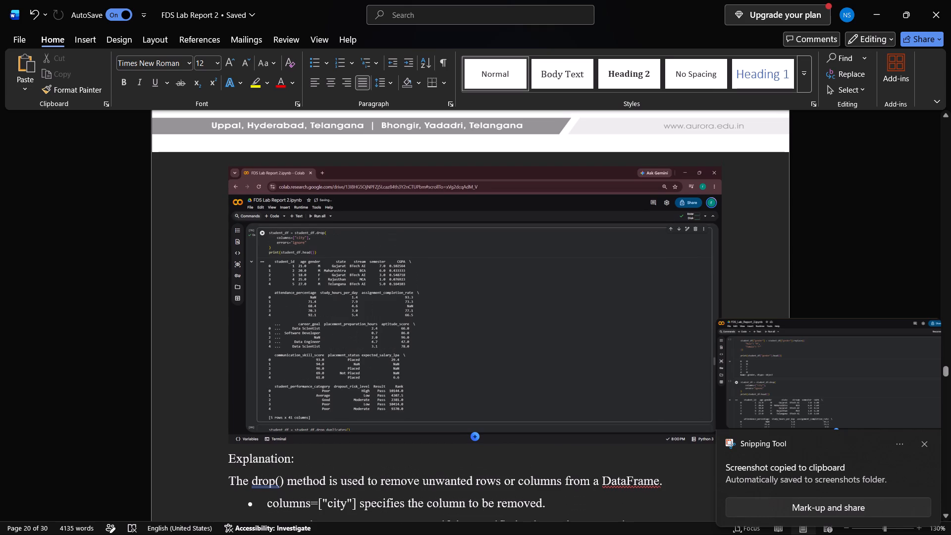
scroll(442, 301, "up", 5)
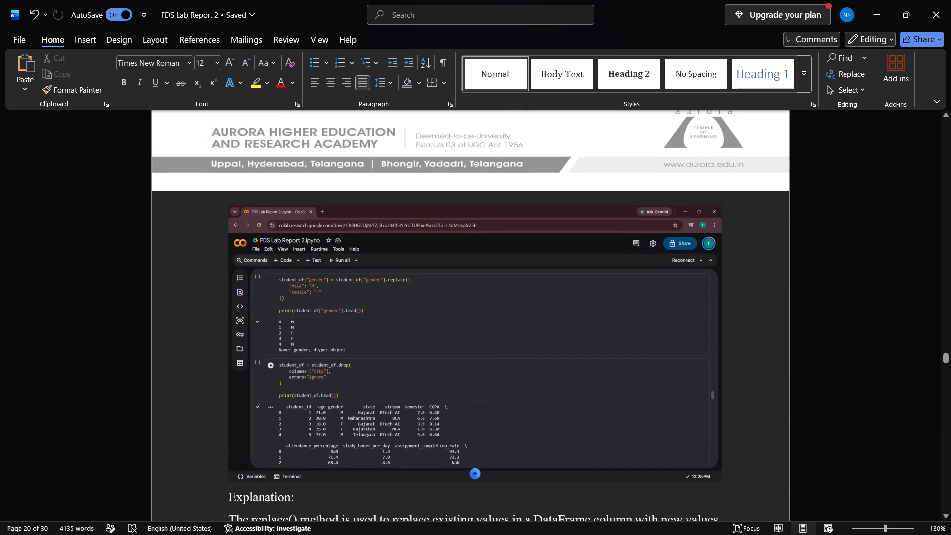
left_click(405, 321)
key("BackSpace")
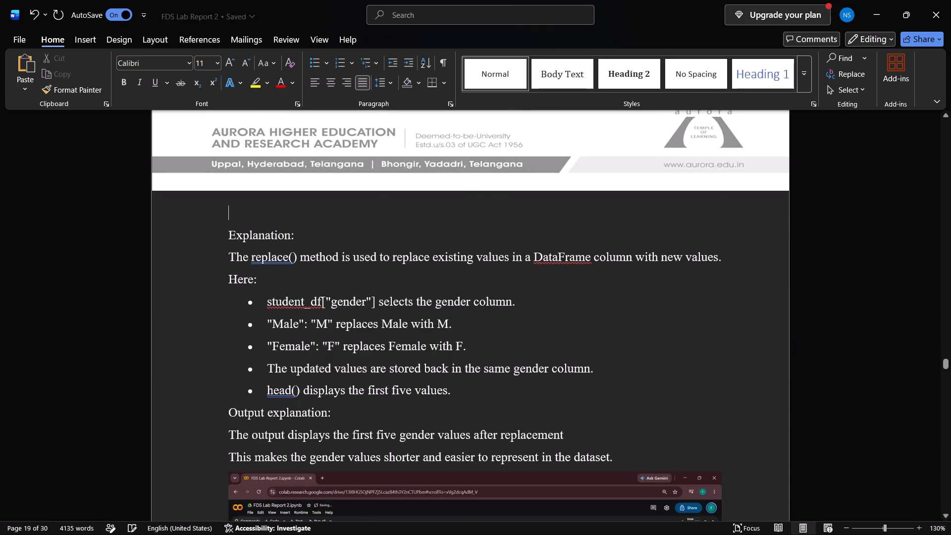
key("ctrl+v")
Switch to Chrome, set the zoom to 75%, and screenshot the student_df.drop() cell with its output, excluding the browser bars.
scroll(405, 321, "down", 1)
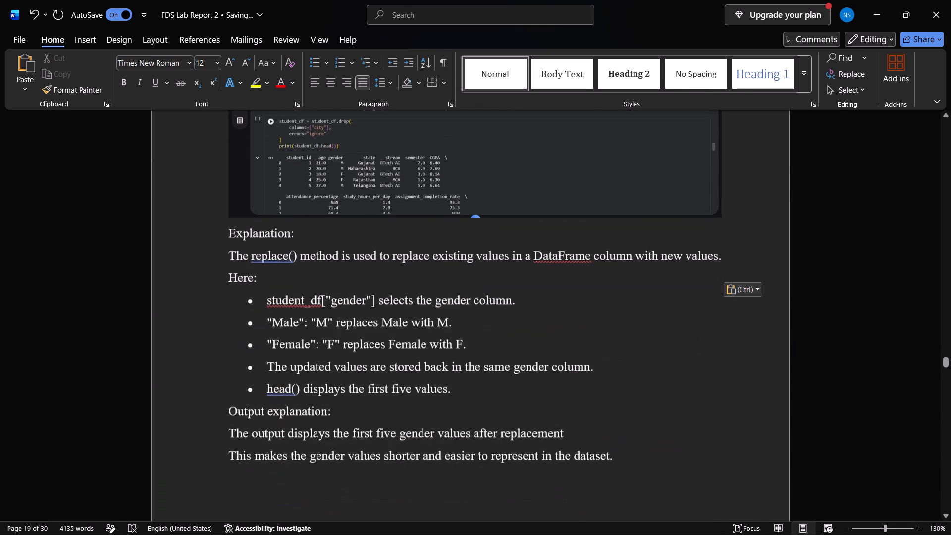
scroll(405, 321, "down", 2)
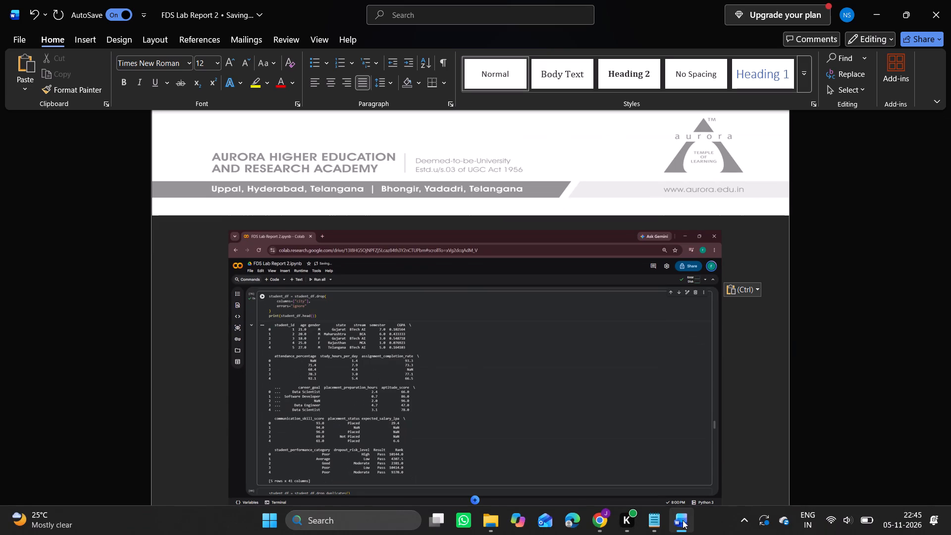
left_click(687, 517)
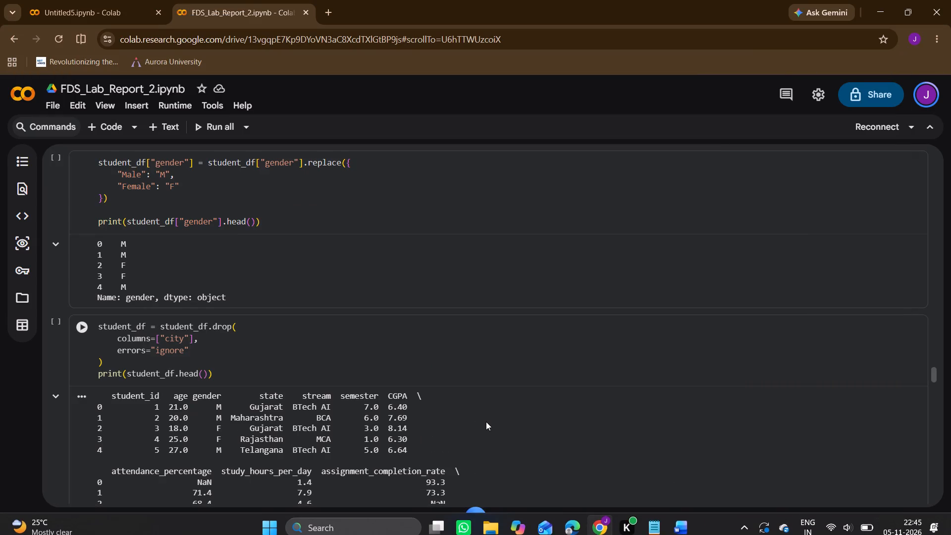
scroll(486, 422, "down", 3)
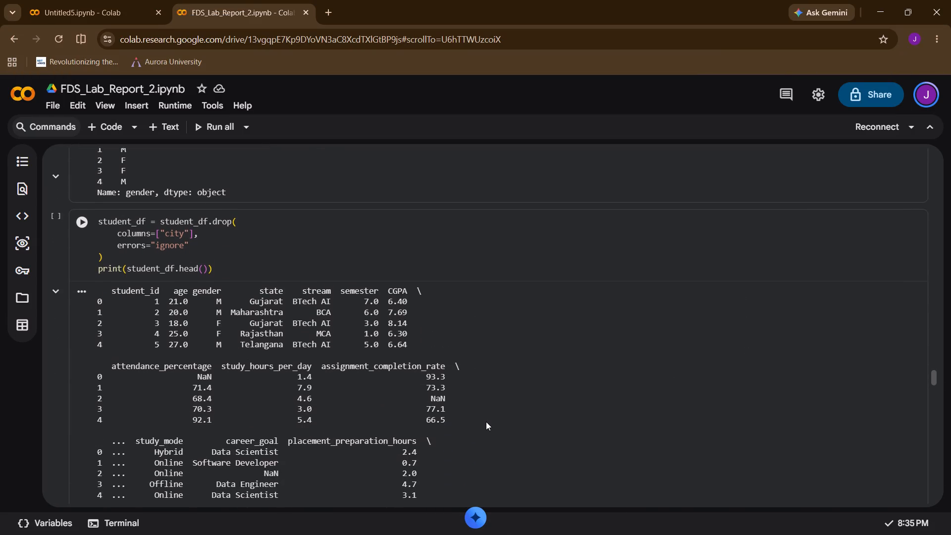
scroll(486, 422, "down", 2)
key("ctrl+minus")
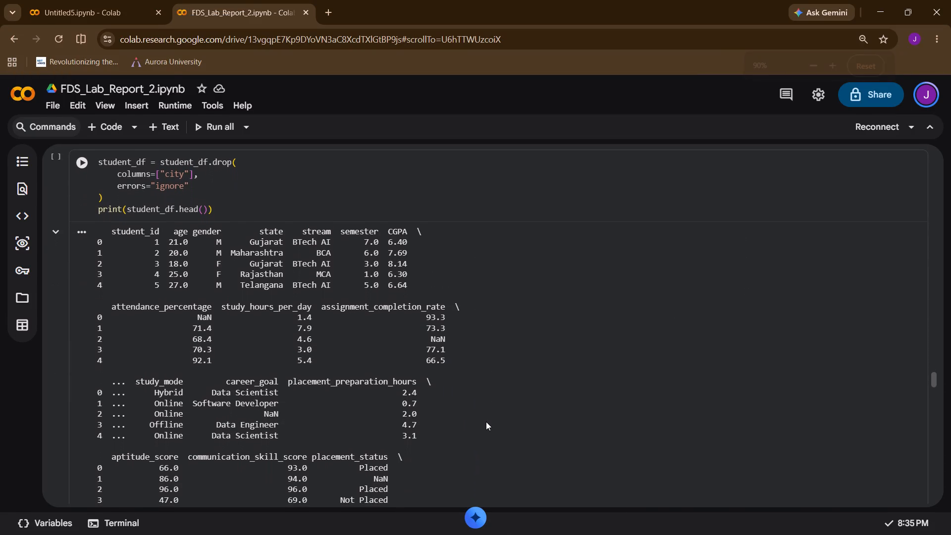
key("ctrl+minus")
key("ctrl+minus")
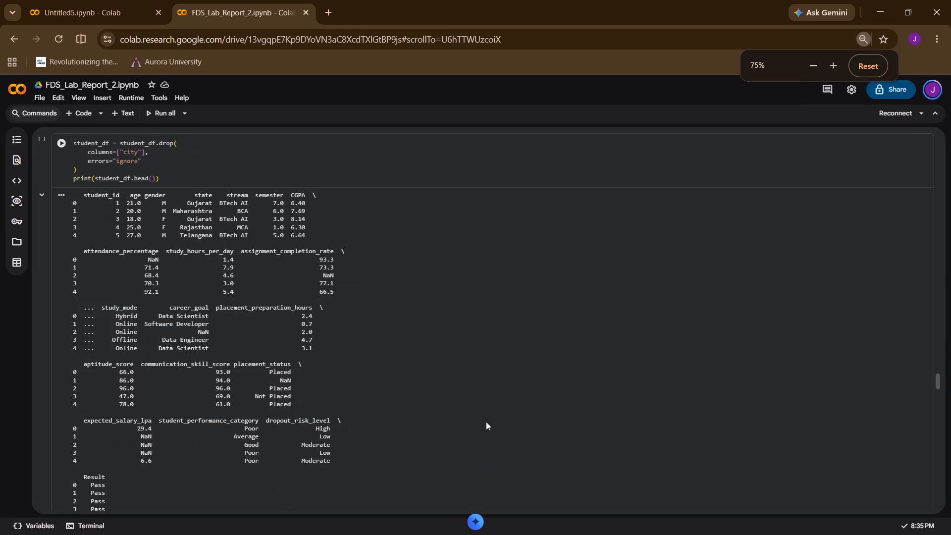
key("ctrl+minus")
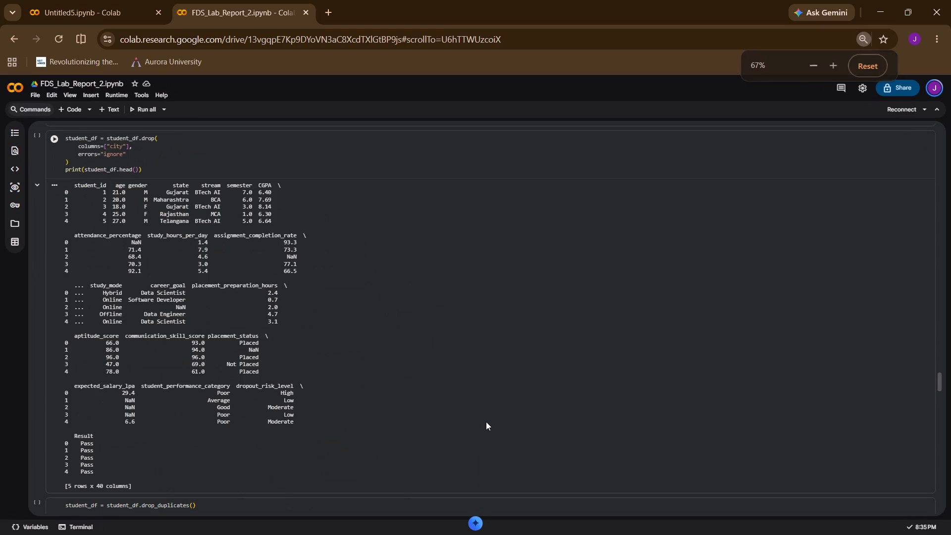
key("ctrl+plus")
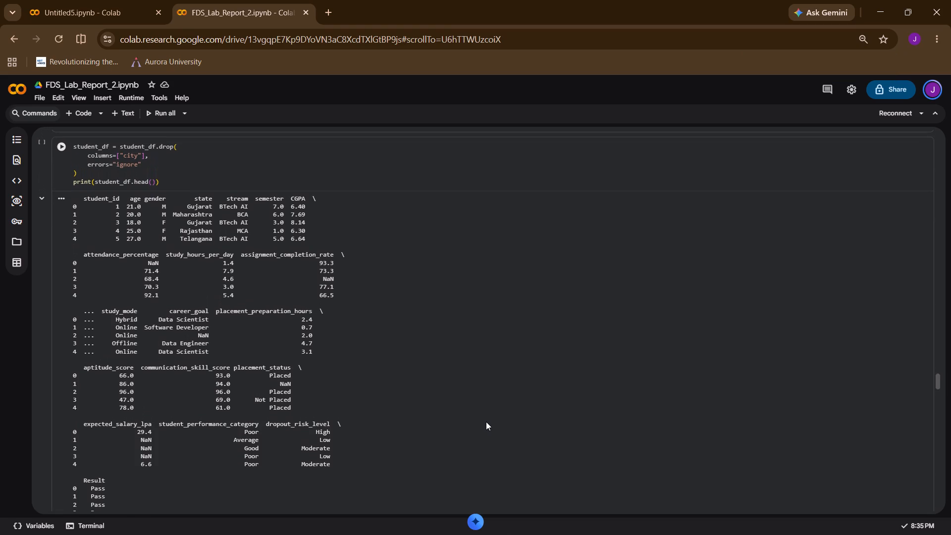
key("ctrl+minus")
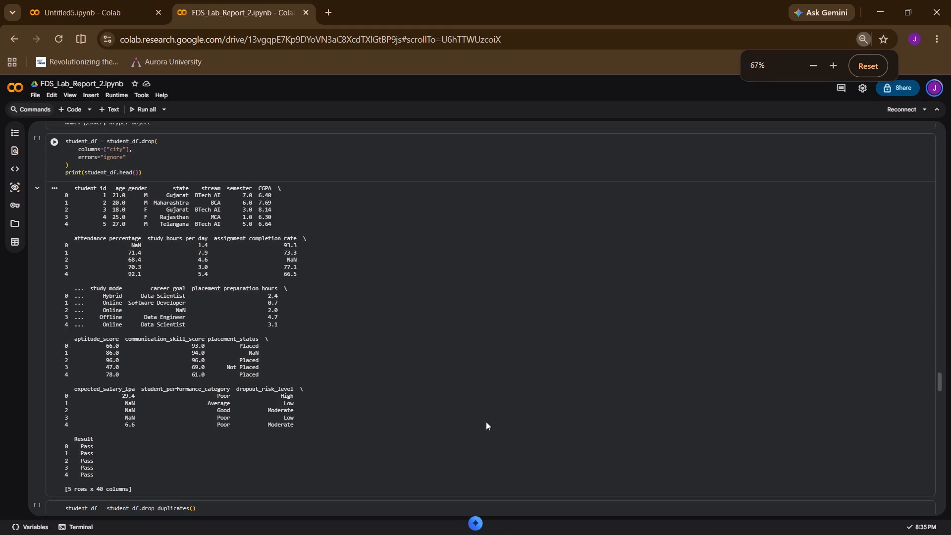
scroll(486, 422, "up", 2)
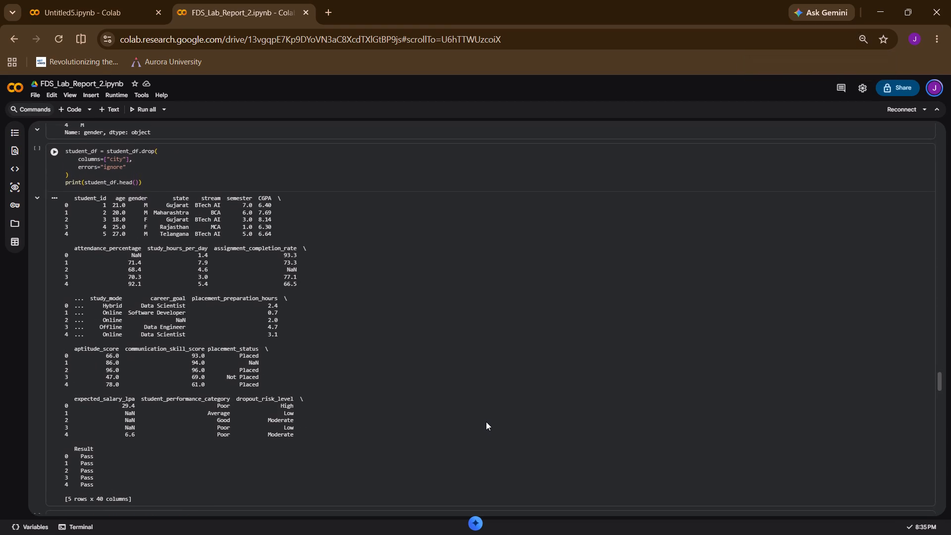
scroll(486, 422, "up", 1)
key("ctrl+plus")
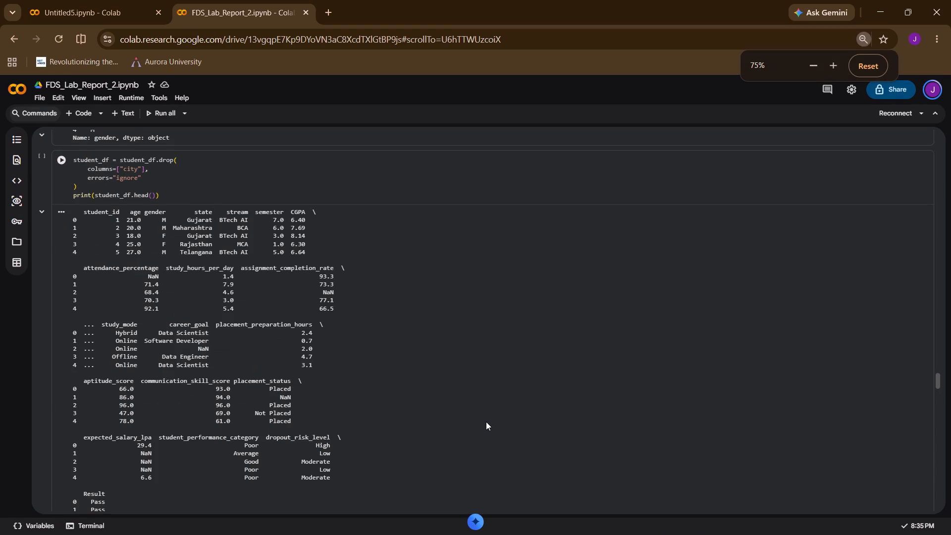
scroll(486, 422, "down", 1)
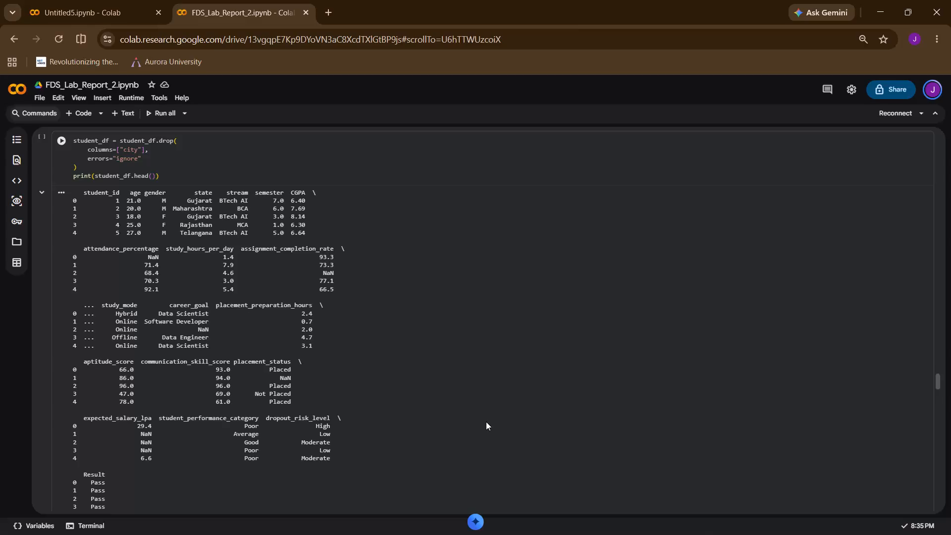
key("Print")
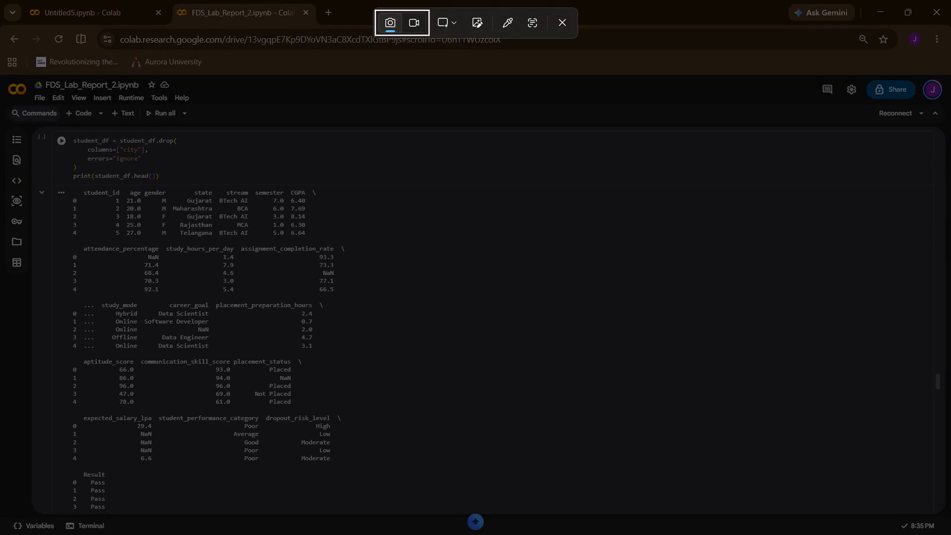
left_click_drag(0, 75, 950, 498)
scroll(857, 515, "right", 1)
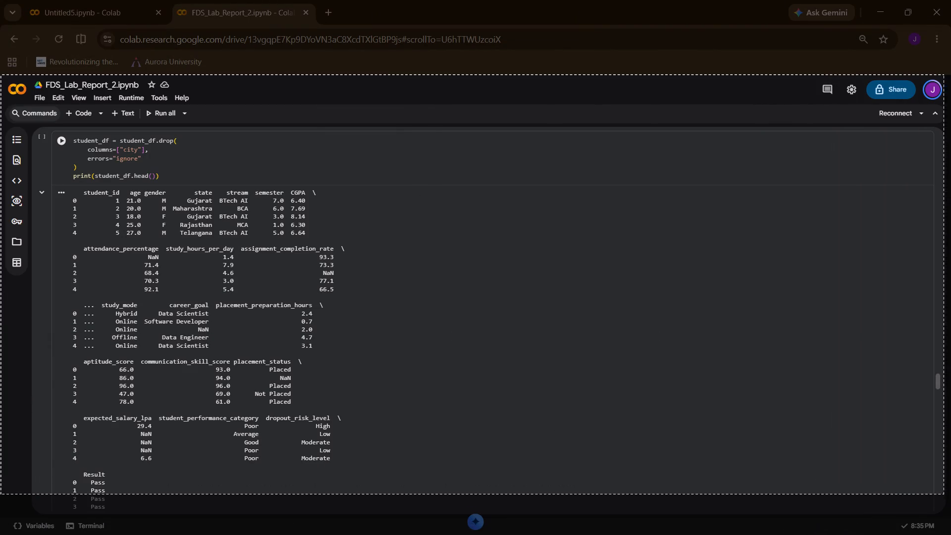
scroll(950, 498, "right", 1)
left_click_drag(950, 498, 950, 520)
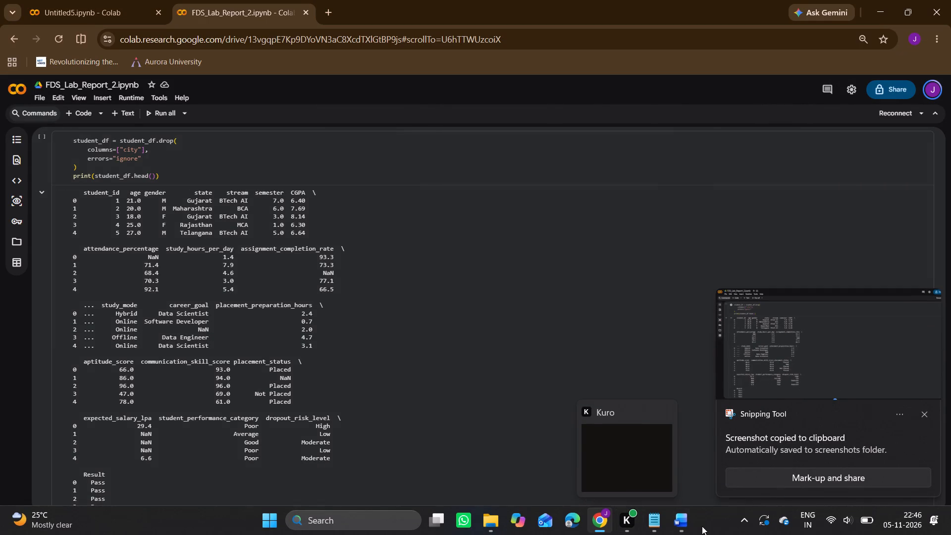
Switch to the Word report and replace the old picture above the drop() explanation with the new screenshot.
left_click(686, 526)
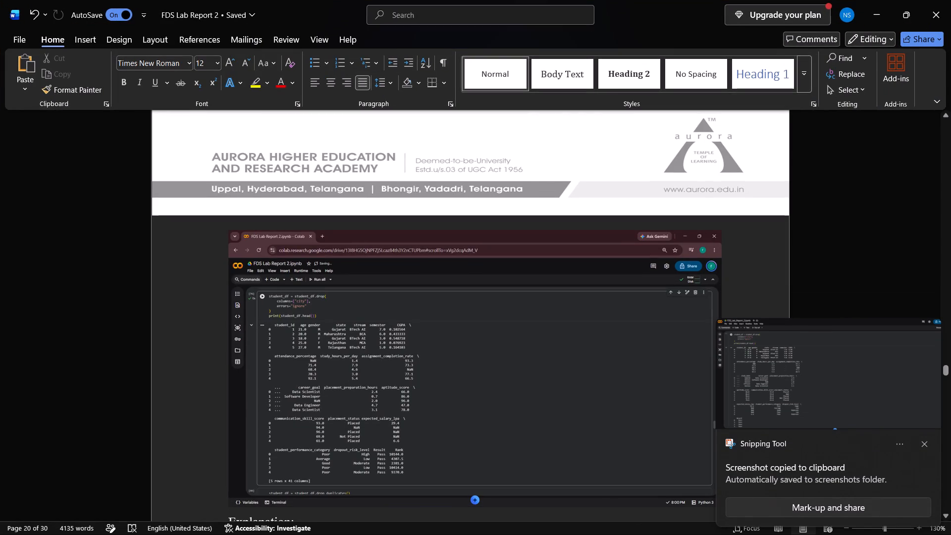
left_click(528, 426)
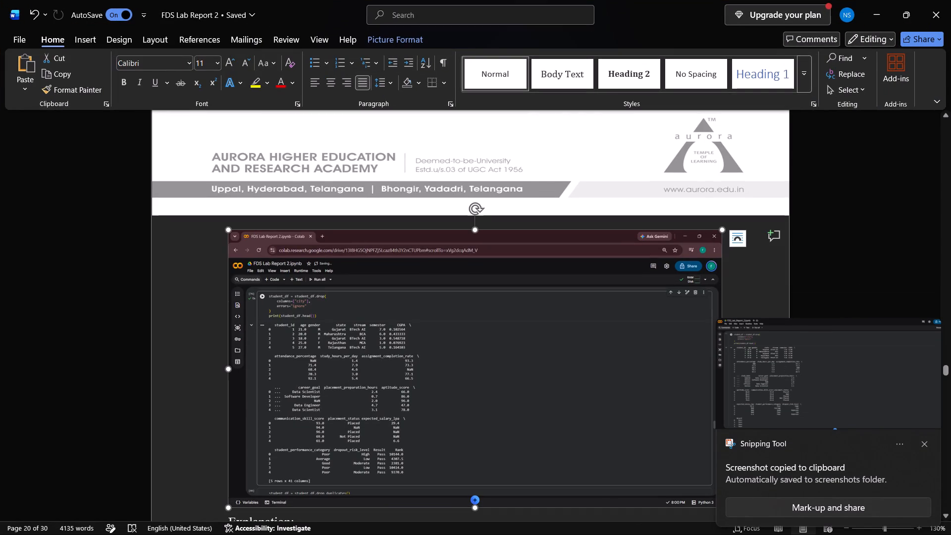
key("BackSpace")
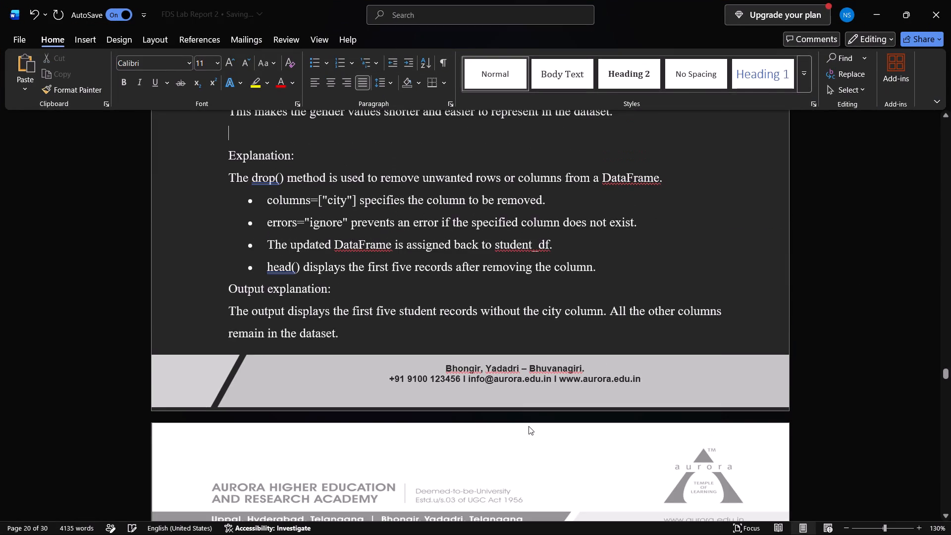
key("ctrl+v")
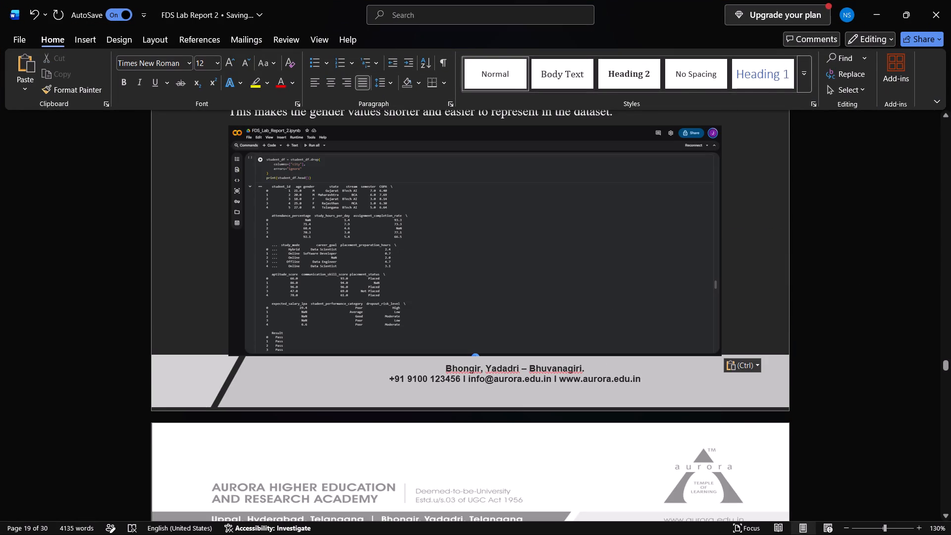
scroll(393, 275, "up", 1)
Find the report's old drop_duplicates() picture, then view the matching cell in the Colab notebook in Chrome at 100% zoom.
scroll(393, 275, "down", 3)
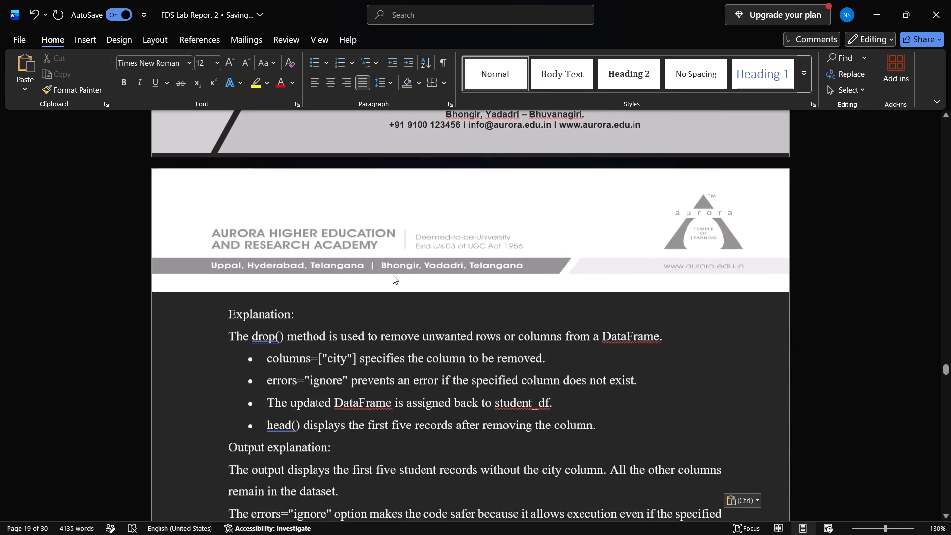
scroll(393, 275, "down", 4)
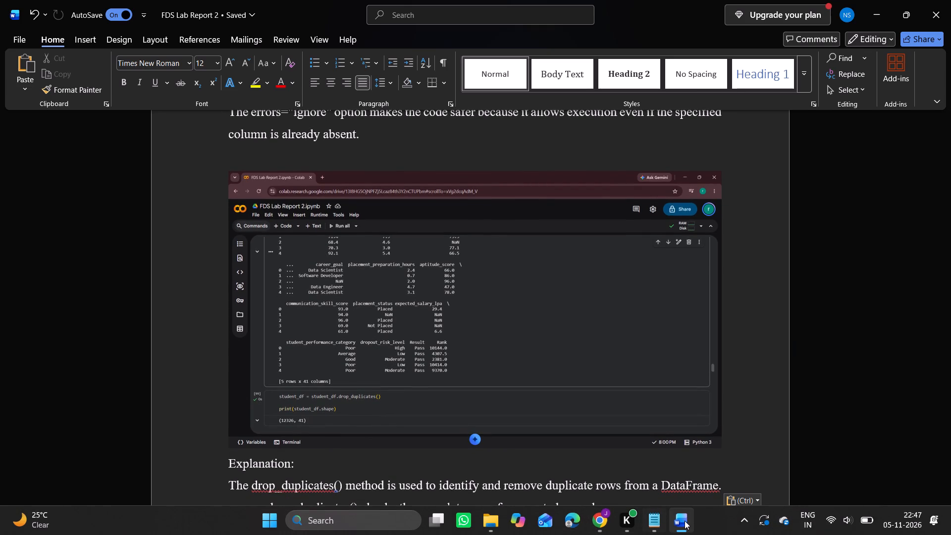
left_click(685, 521)
scroll(466, 428, "down", 1)
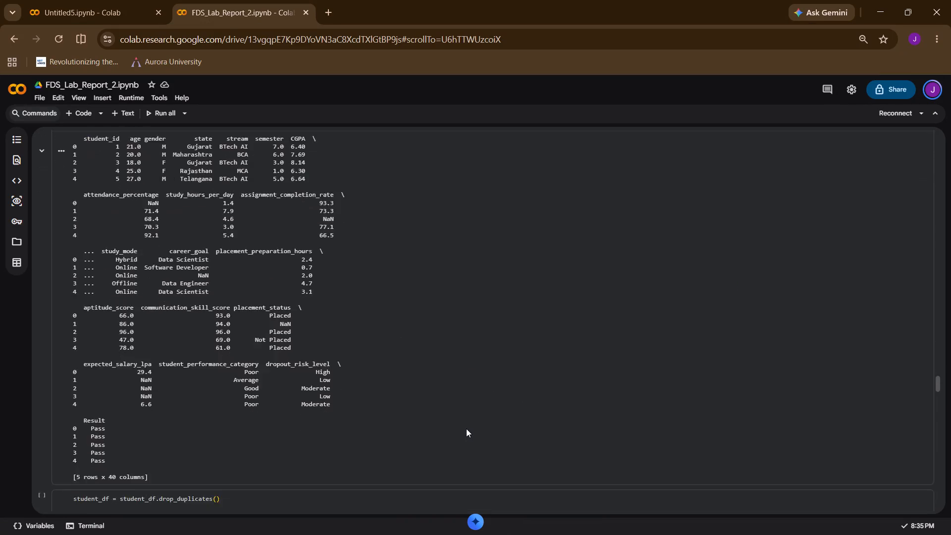
scroll(466, 428, "down", 4)
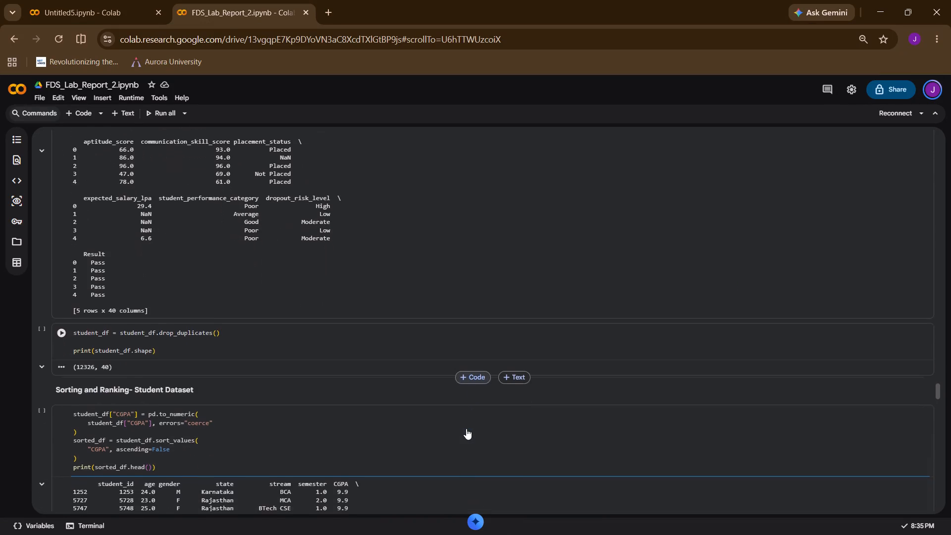
scroll(466, 428, "down", 3)
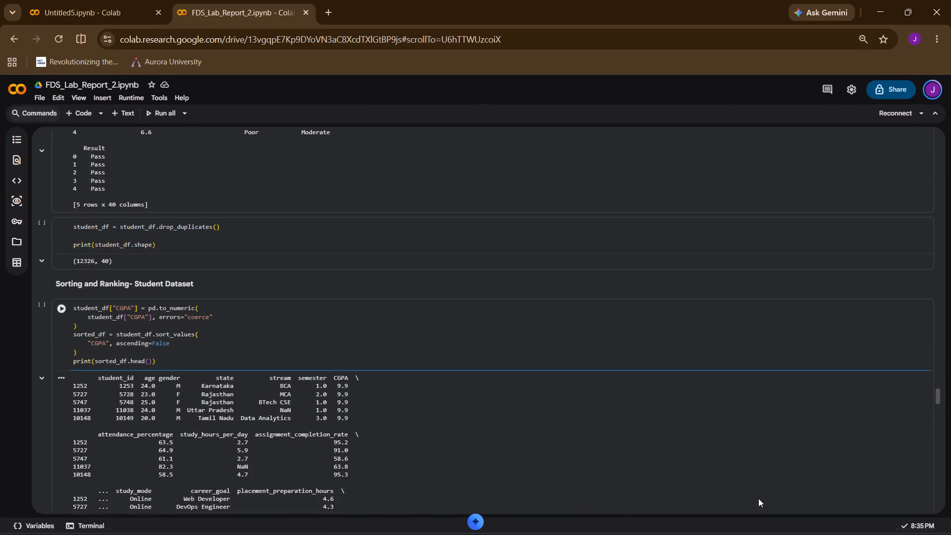
key("ctrl+plus")
key("ctrl+plus")
key("ctrl+plus")
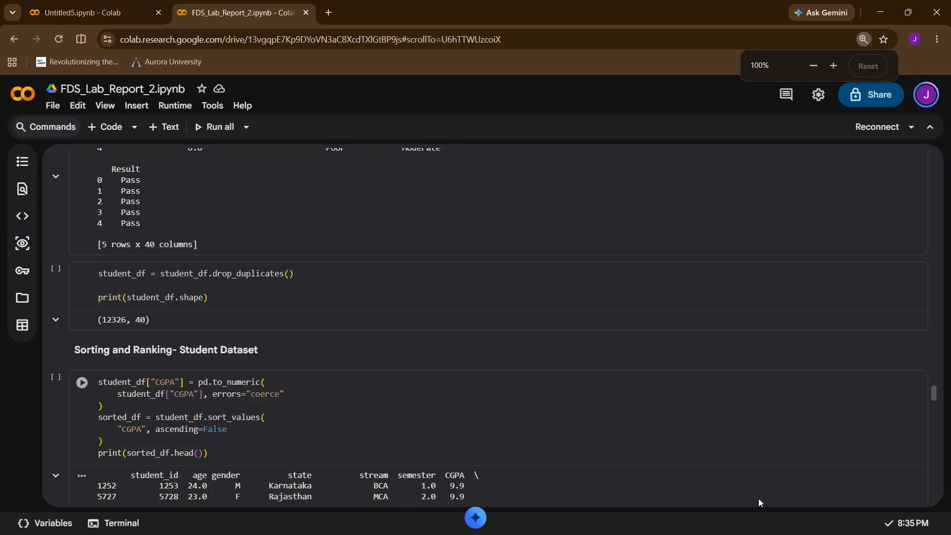
Switch to the Word report and delete the old picture above the drop_duplicates() explanation along with the blank lines there.
left_click(689, 516)
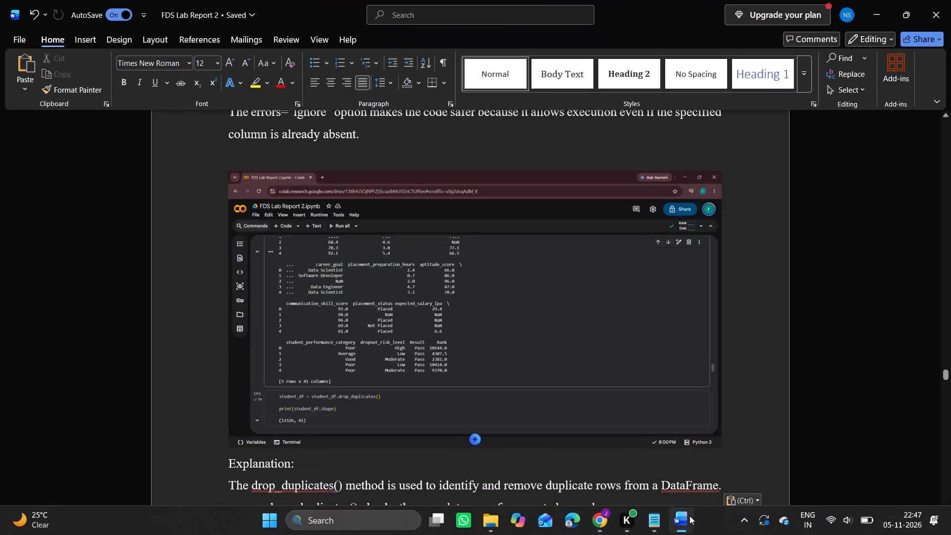
left_click(490, 360)
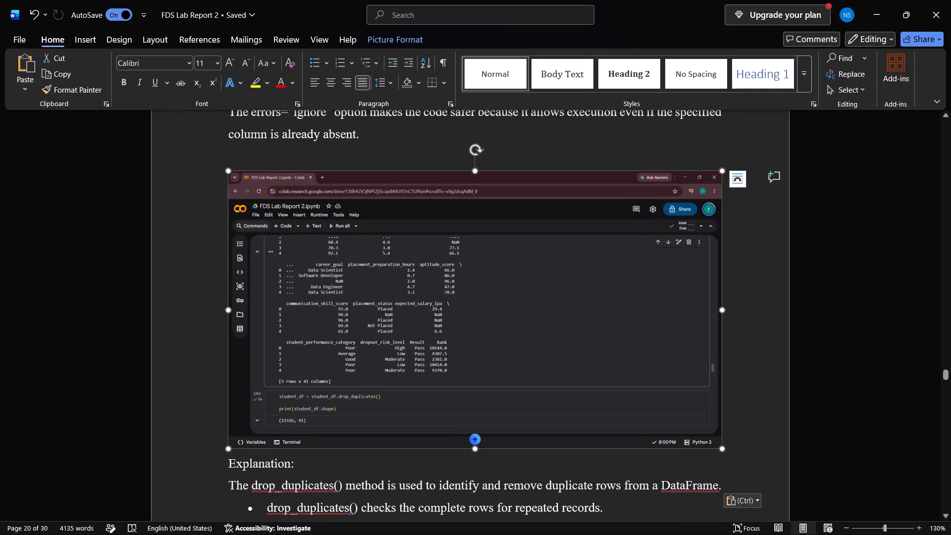
key("BackSpace")
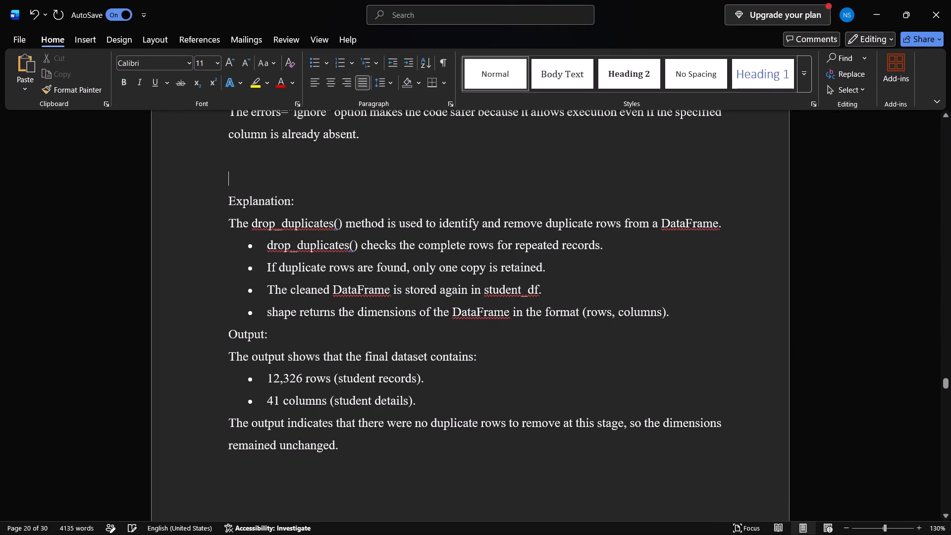
key("BackSpace")
key("BackSpace")
key("BackSpace")
key("BackSpace")
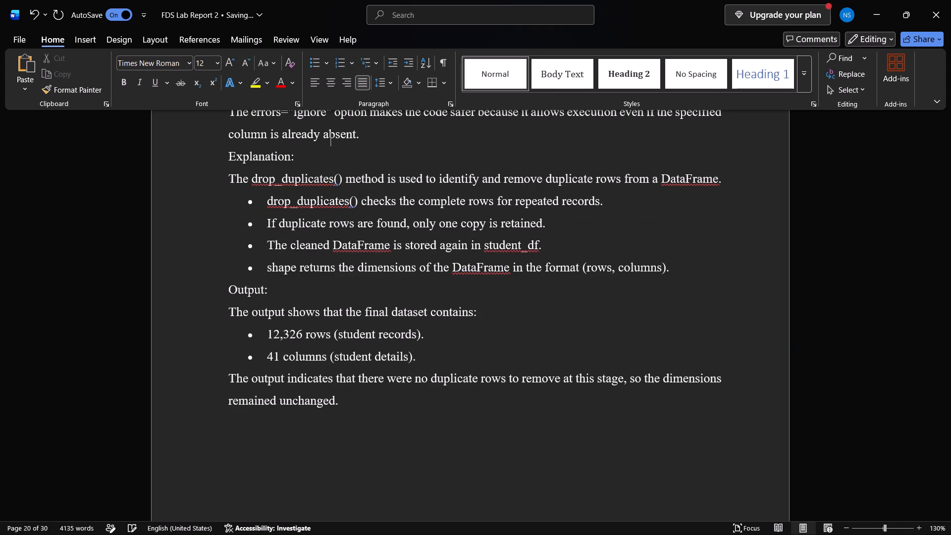
Find the report's old Sorting and Ranking picture, then locate the matching CGPA sorting cell in the Colab notebook in Chrome.
scroll(490, 360, "down", 1)
scroll(385, 300, "down", 1)
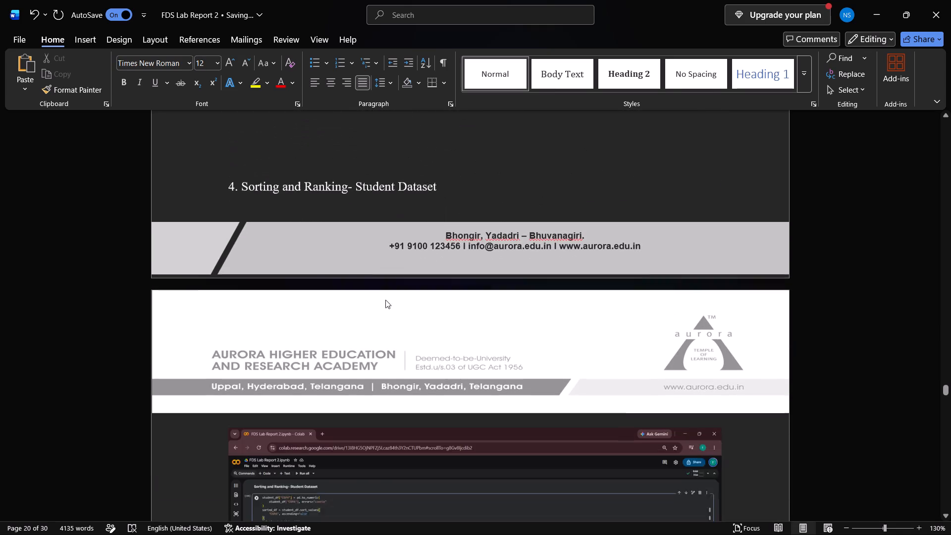
scroll(385, 300, "down", 1)
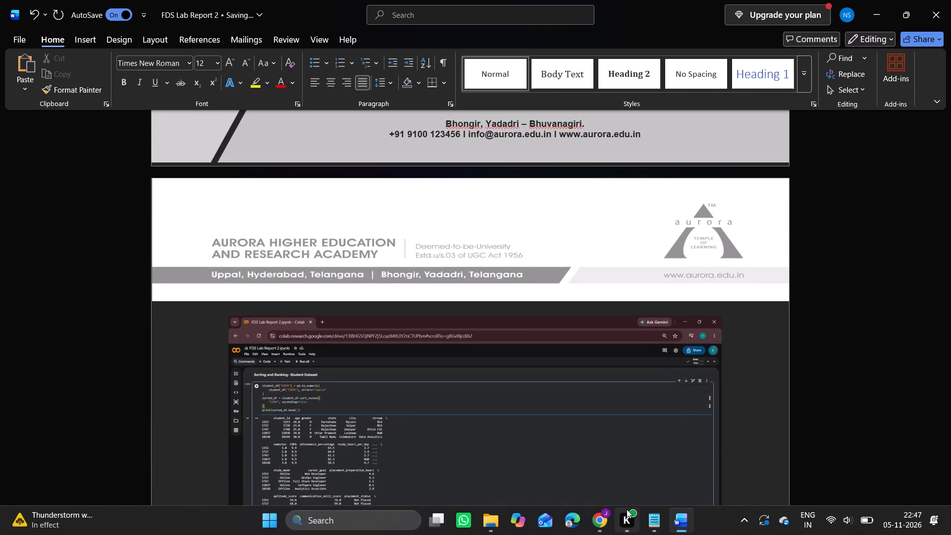
left_click(678, 521)
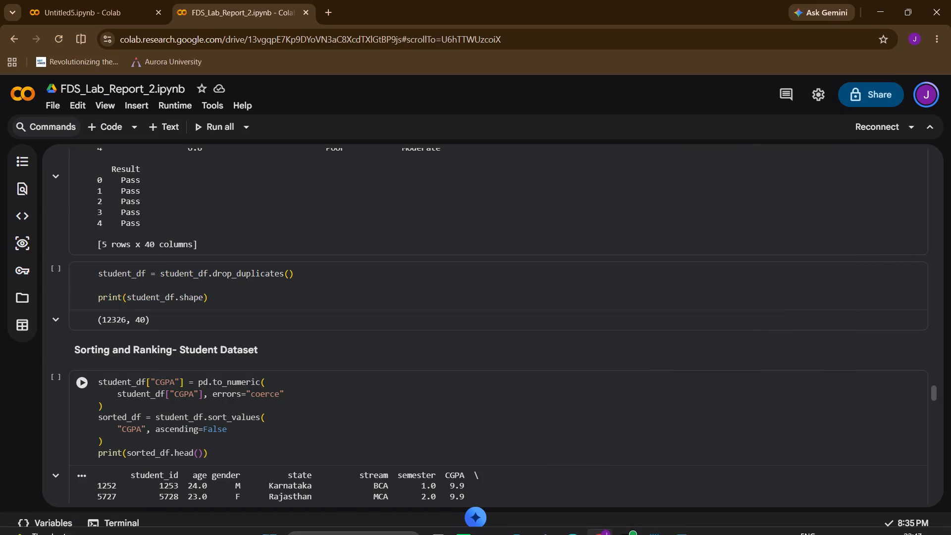
scroll(477, 421, "up", 3)
scroll(477, 421, "down", 2)
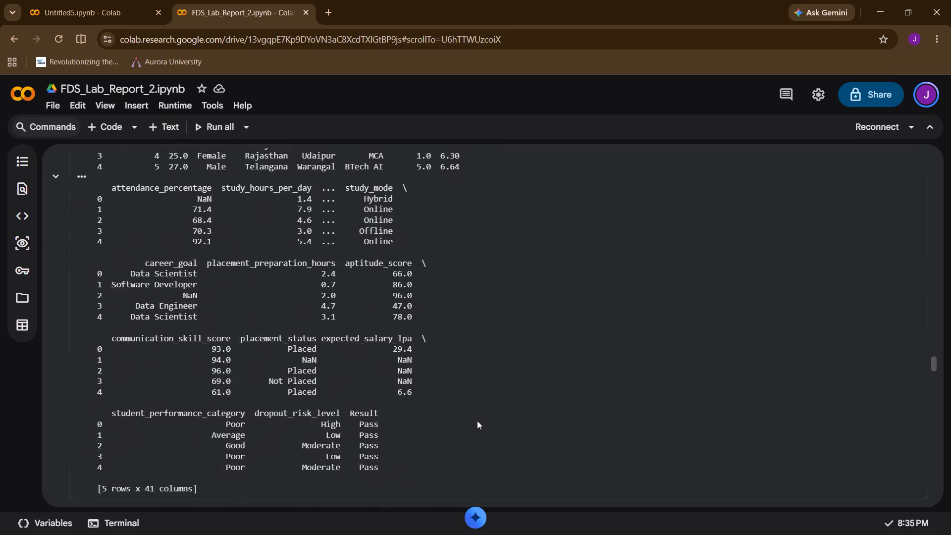
scroll(477, 421, "down", 6)
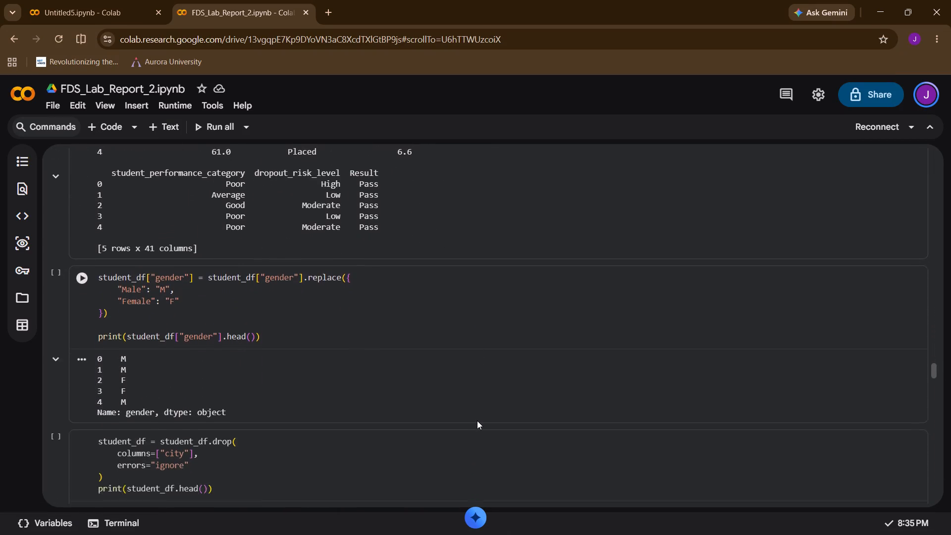
scroll(477, 421, "down", 6)
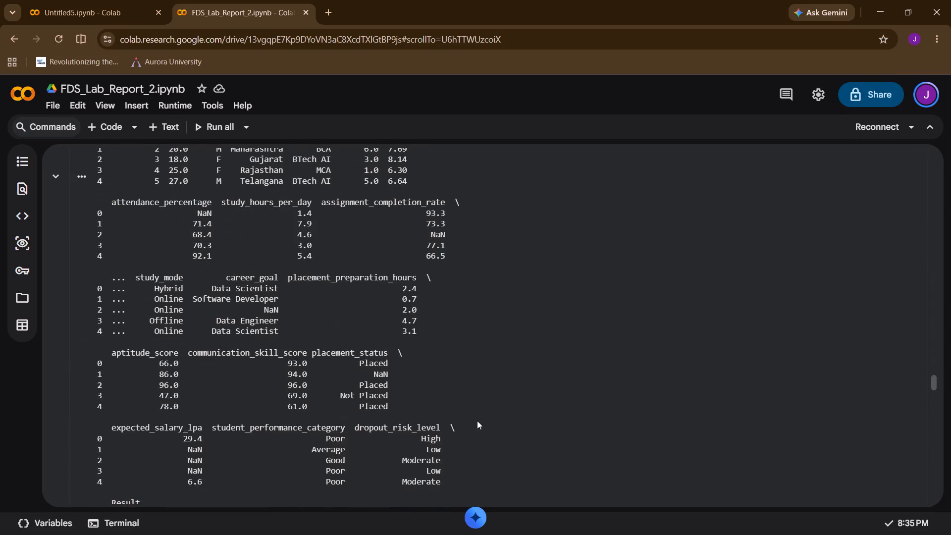
scroll(477, 421, "down", 3)
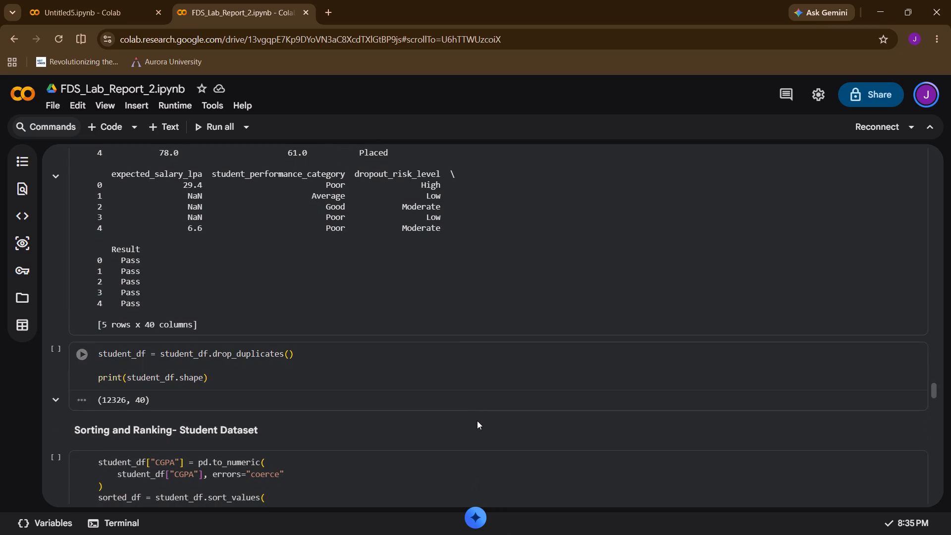
scroll(477, 421, "down", 2)
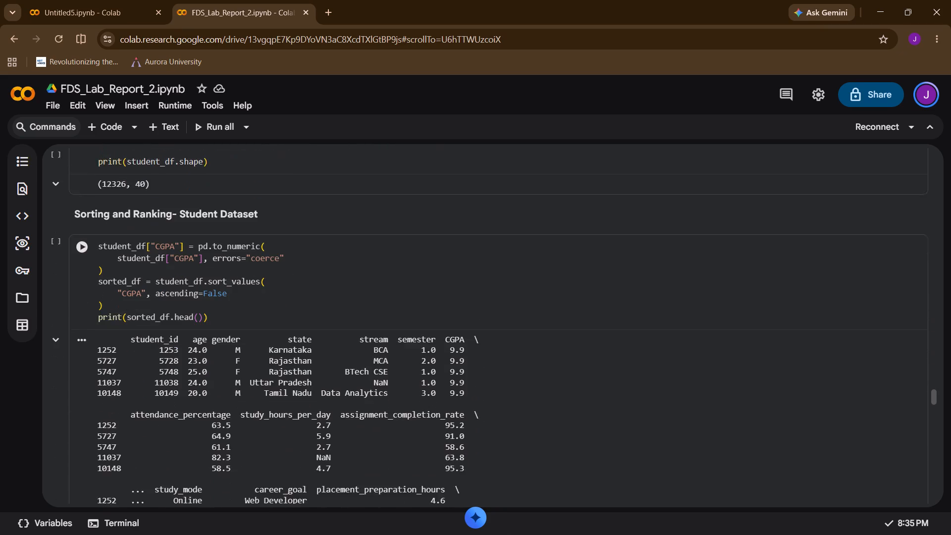
scroll(477, 421, "down", 4)
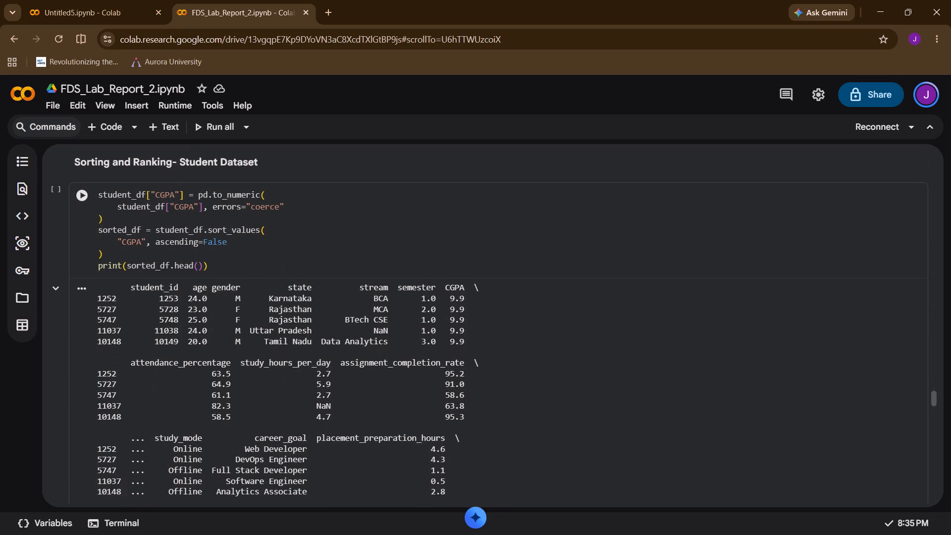
Screenshot the Sorting and Ranking heading, CGPA sort_values() code and start of its output at 100% zoom, excluding the browser bars.
key("ctrl+minus")
scroll(477, 421, "right", 1)
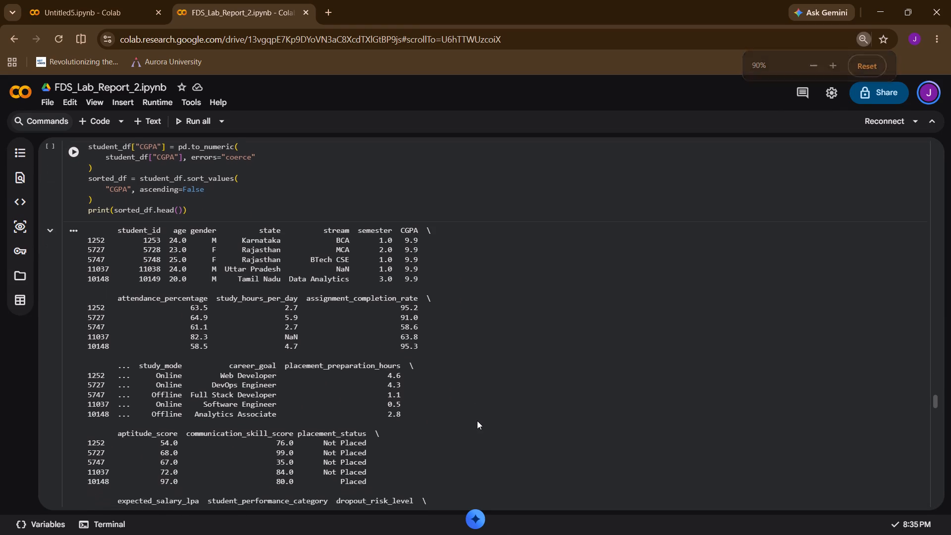
scroll(477, 421, "right", 1)
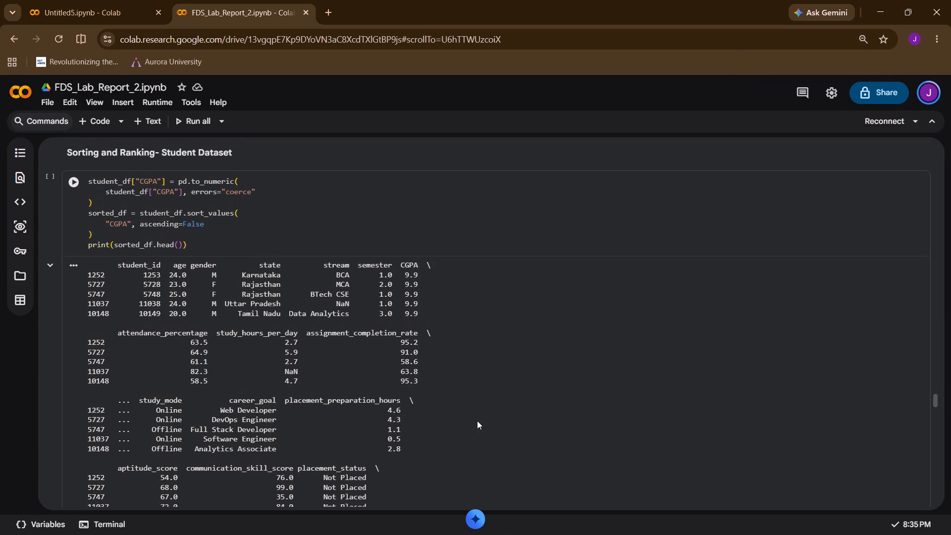
scroll(477, 421, "right", 1)
key("ctrl+plus")
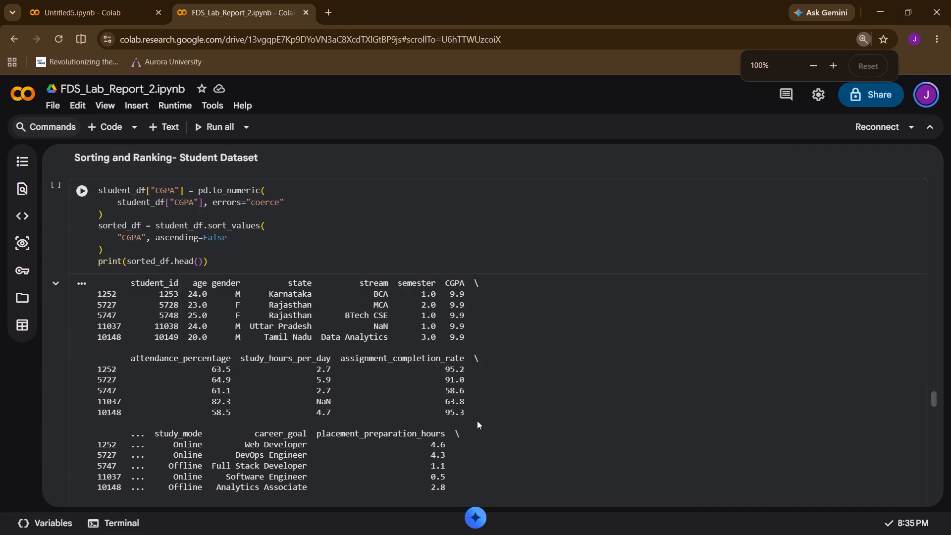
key("Print")
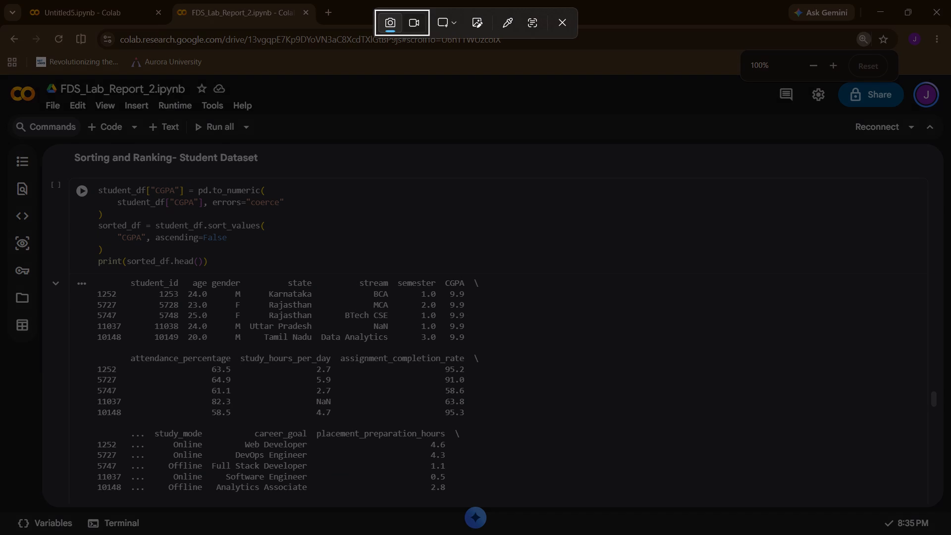
left_click_drag(0, 73, 868, 498)
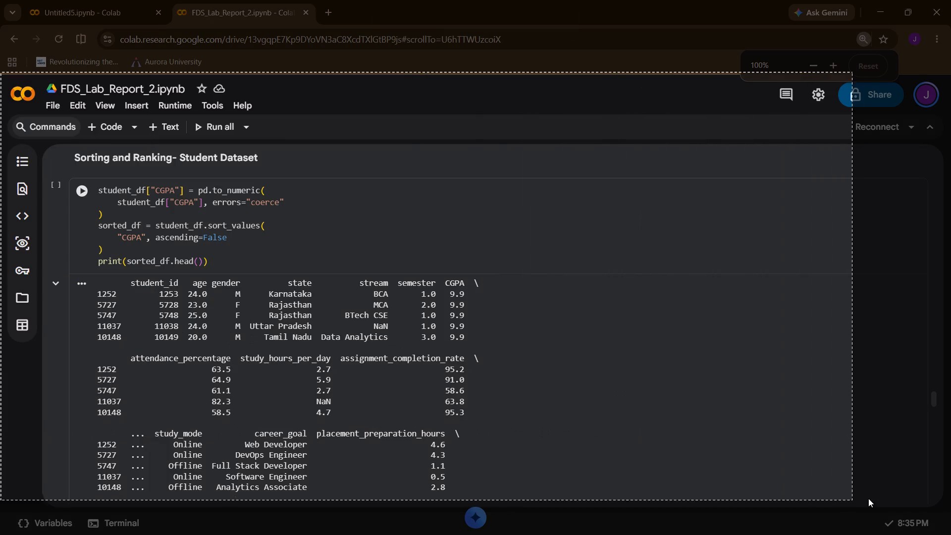
left_click_drag(868, 498, 950, 515)
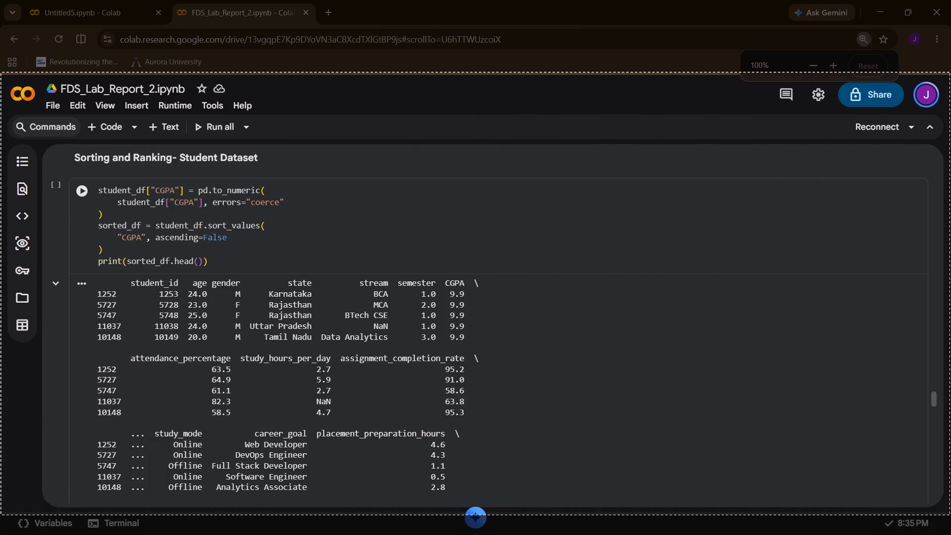
left_click_drag(950, 515, 950, 514)
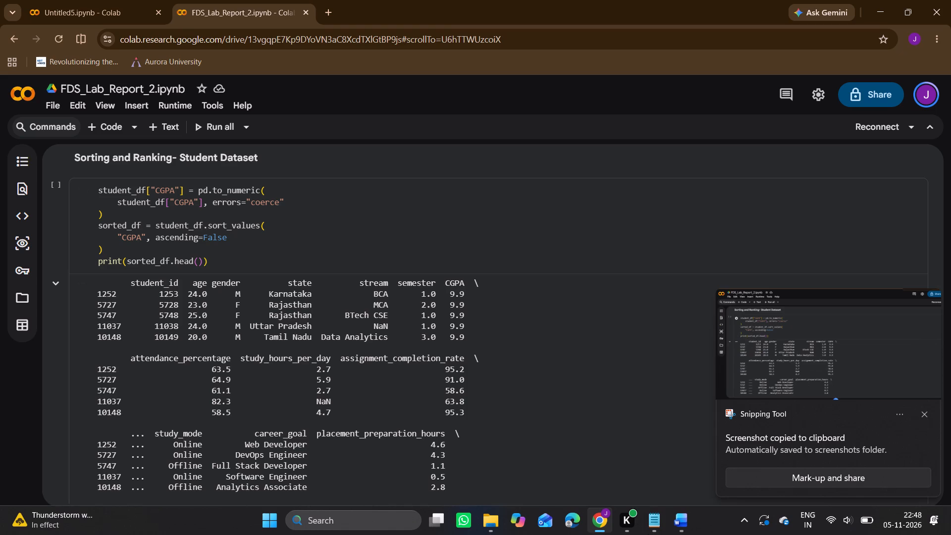
Switch to the Word report and replace the old Sorting and Ranking picture above the pd.to_numeric() explanation with the new screenshot.
left_click(694, 531)
scroll(471, 381, "down", 1)
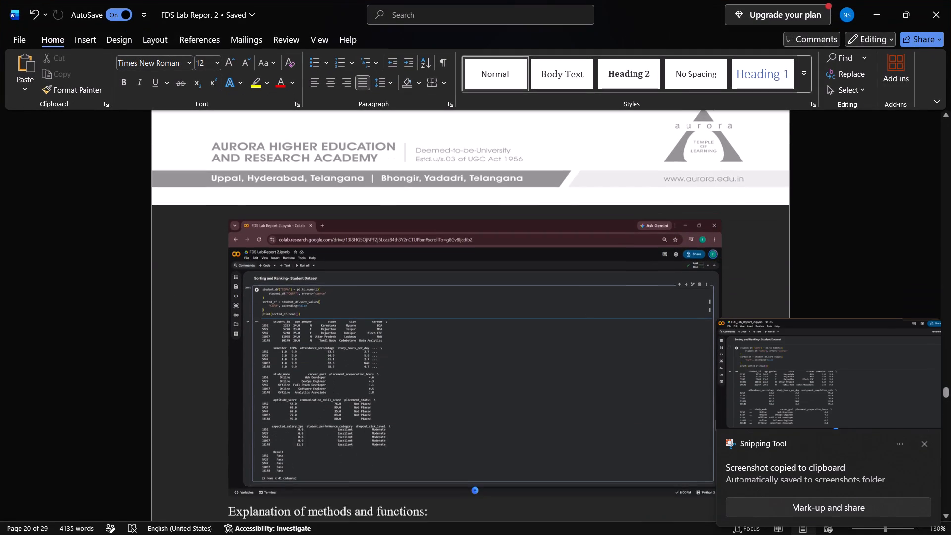
scroll(471, 381, "down", 1)
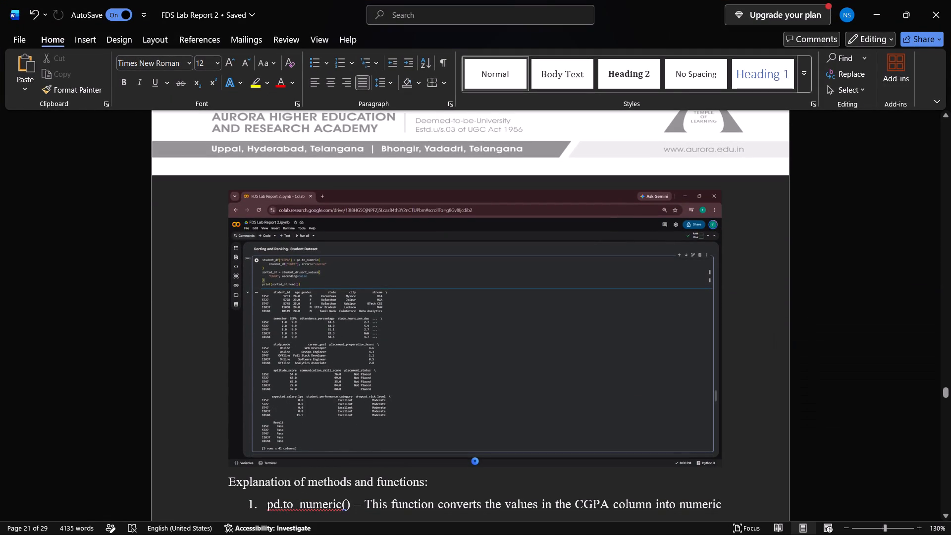
scroll(471, 381, "up", 3)
scroll(471, 381, "down", 4)
scroll(430, 332, "up", 1)
left_click(401, 342)
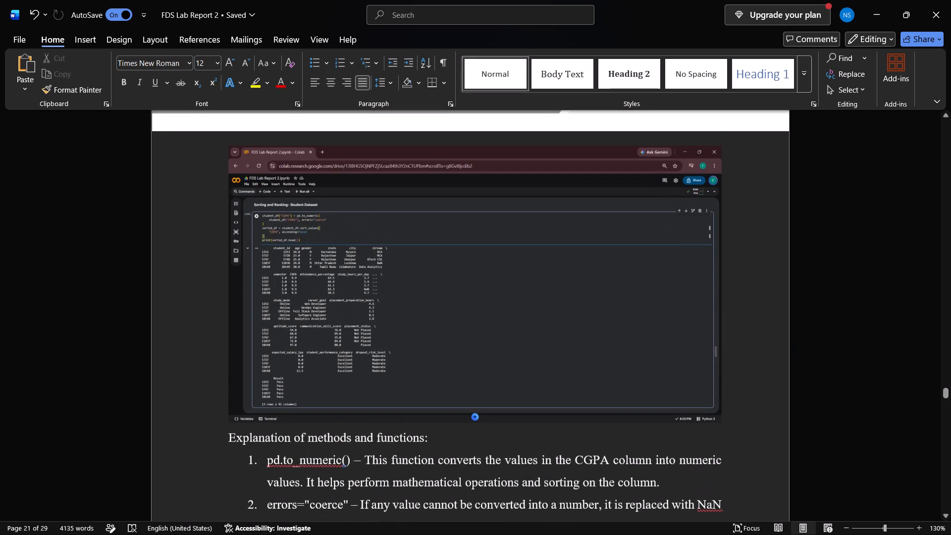
key("BackSpace")
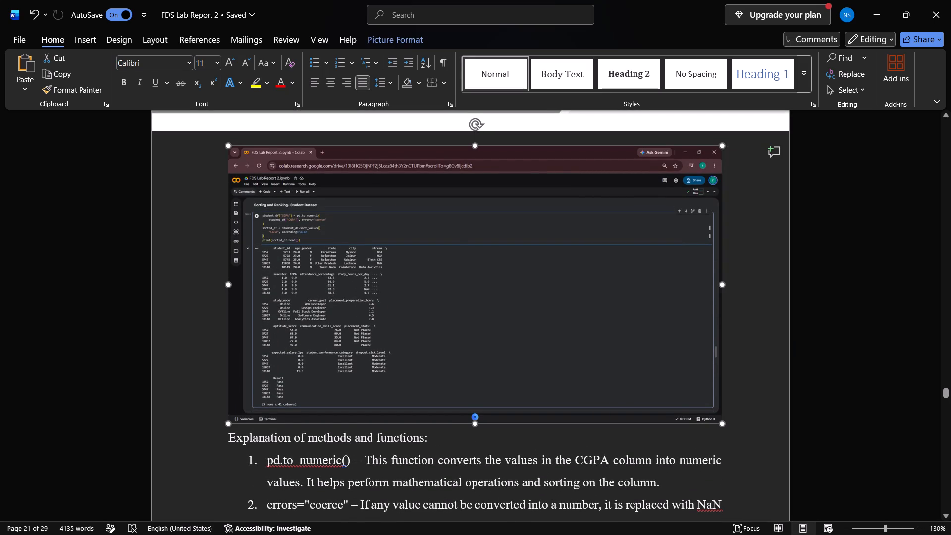
key("ctrl+v")
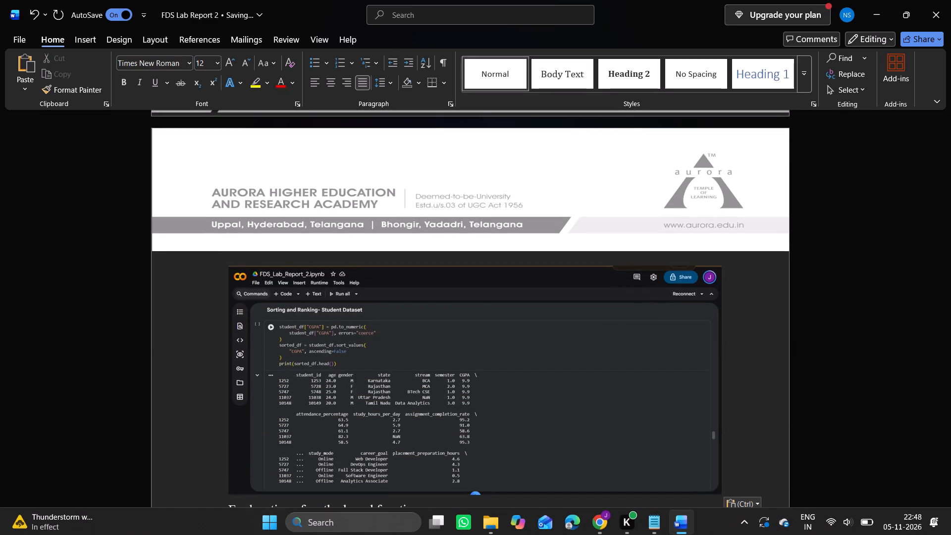
Switch to Chrome and screenshot the rest of the sorted output, through its final rows-and-columns line, excluding the browser bars.
left_click(683, 518)
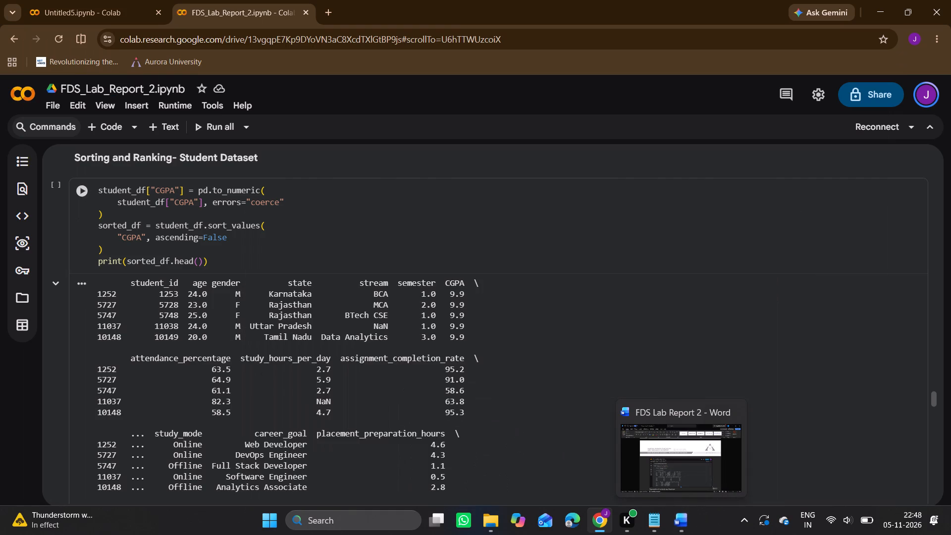
scroll(470, 403, "down", 4)
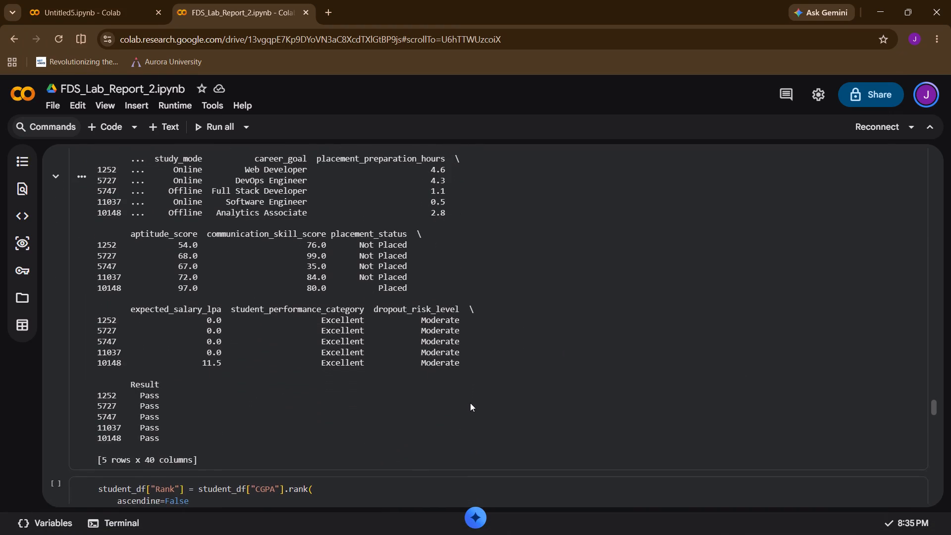
scroll(470, 403, "down", 2)
scroll(470, 403, "up", 1)
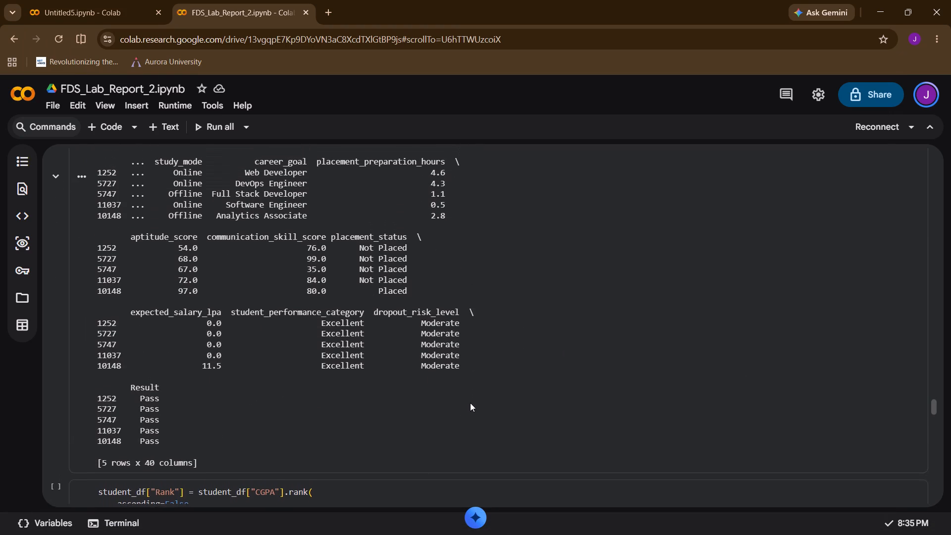
scroll(470, 403, "up", 1)
key("Print")
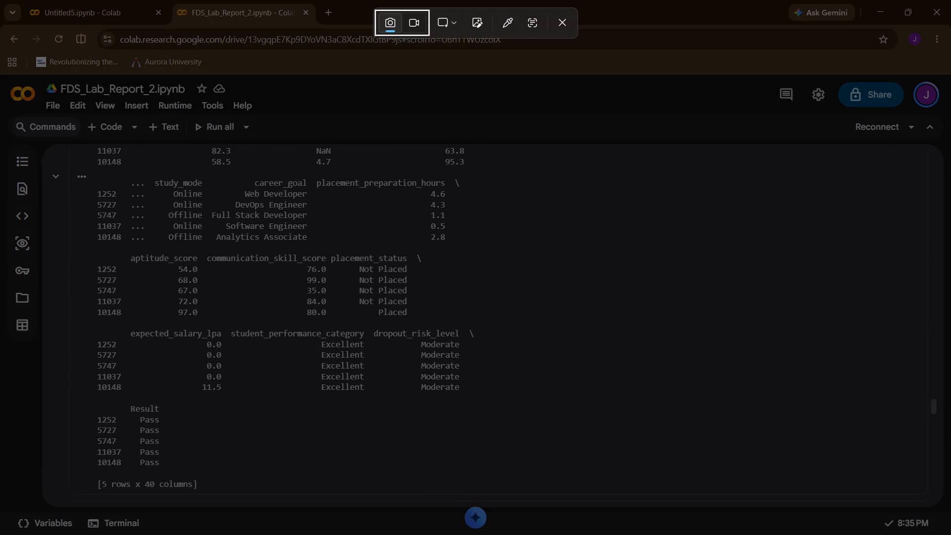
left_click_drag(0, 76, 908, 475)
scroll(681, 327, "right", 3)
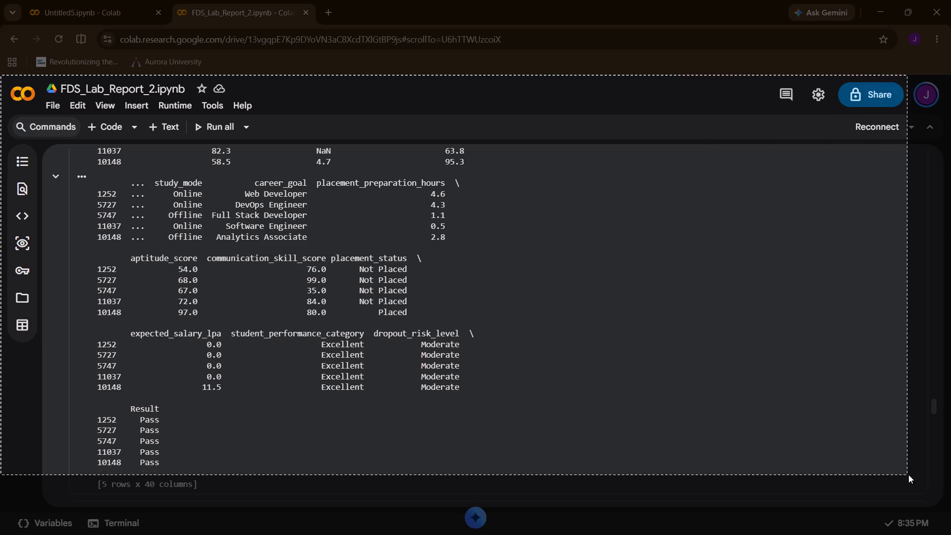
left_click_drag(908, 475, 950, 515)
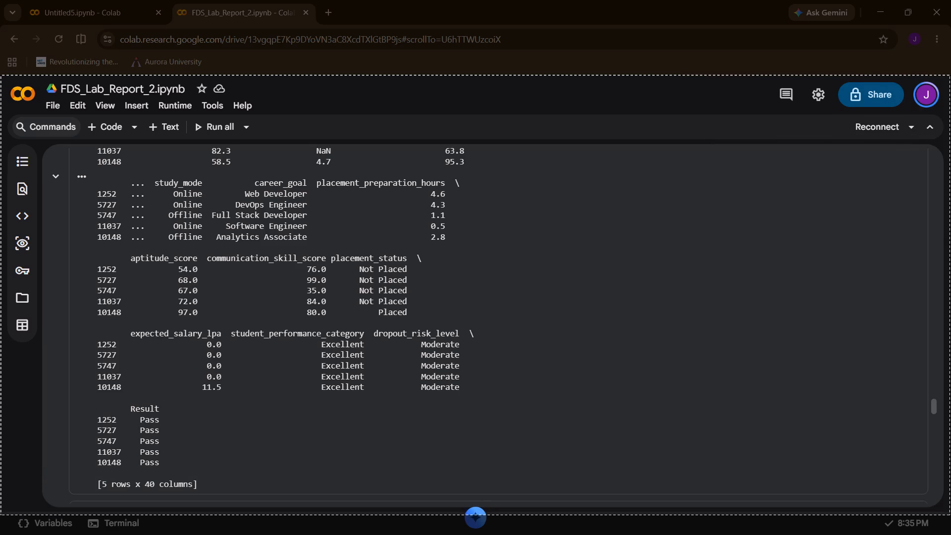
left_click_drag(950, 515, 950, 514)
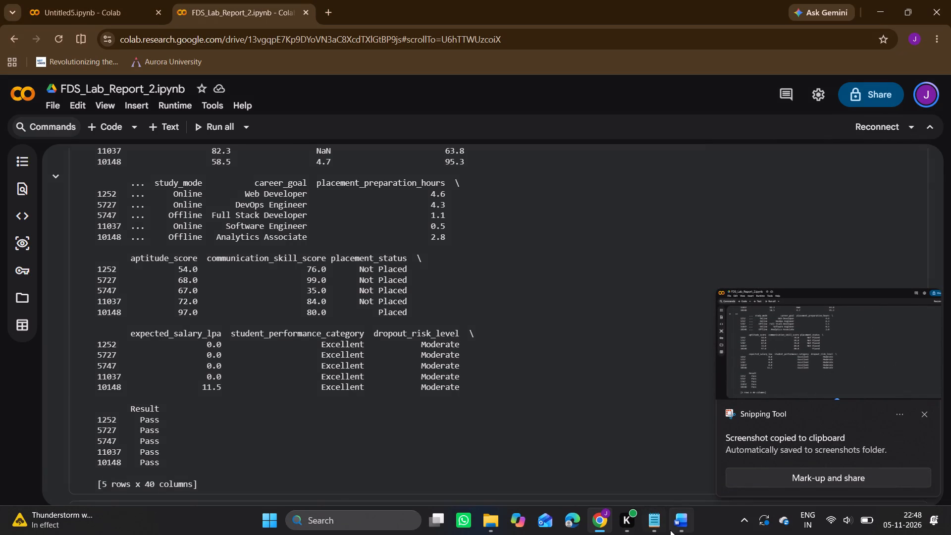
Switch to the Word report and replace the old picture above the student_df["Rank"] explanation with the new screenshot of the sorted output.
left_click(682, 529)
scroll(491, 376, "down", 2)
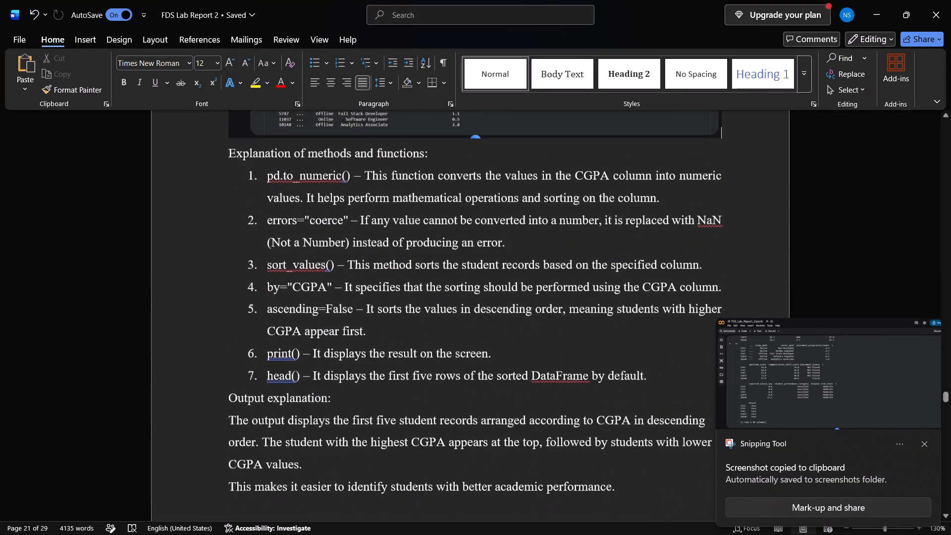
scroll(491, 376, "down", 3)
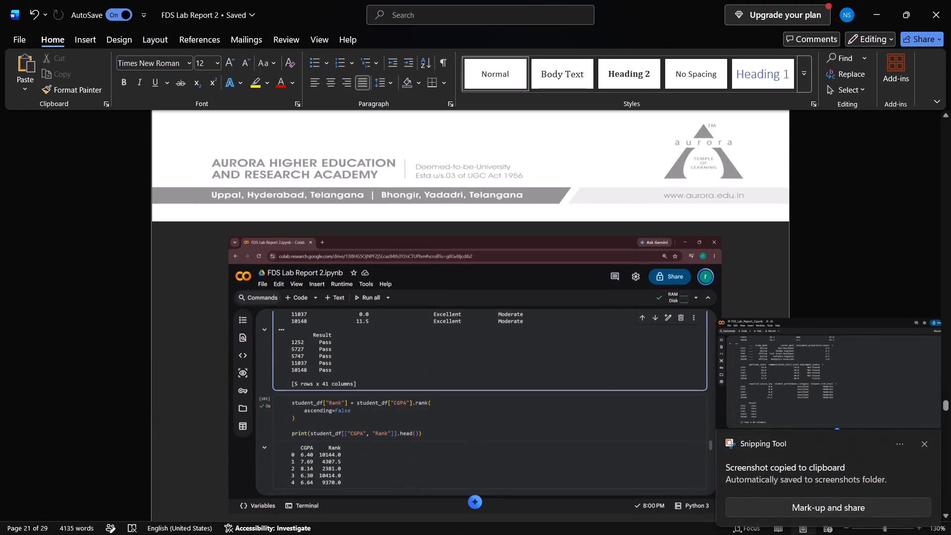
left_click(465, 381)
key("BackSpace")
key("ctrl+v")
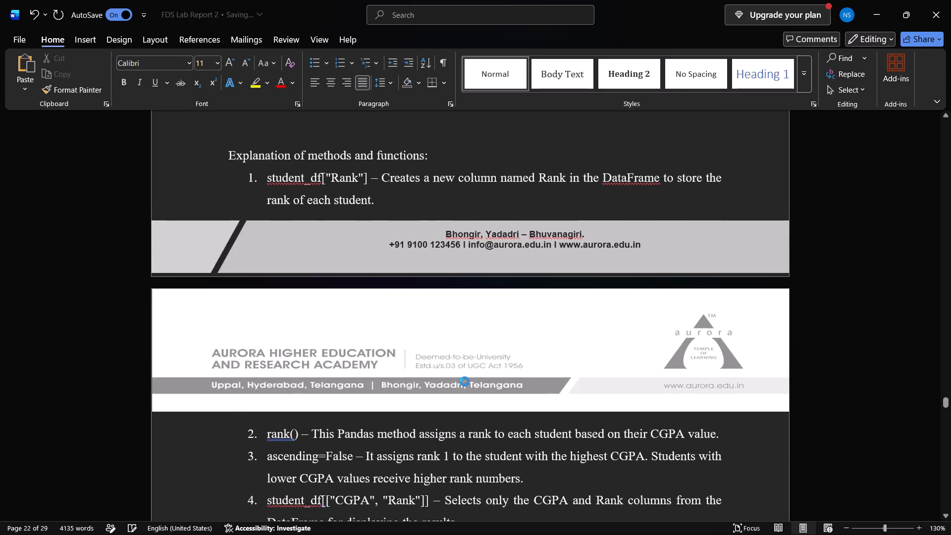
scroll(465, 381, "down", 2)
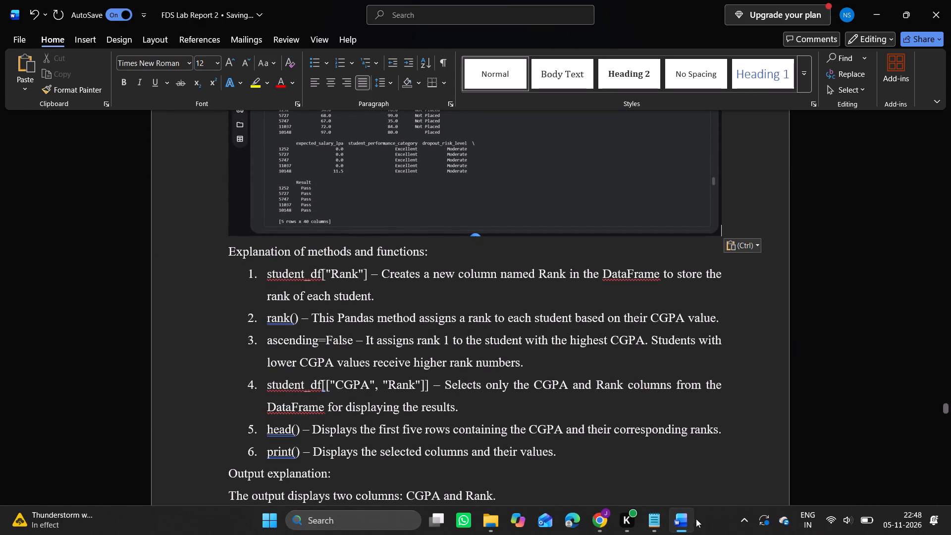
Switch to Chrome and screenshot the CGPA Rank cell and the Grouping groupby mean() cell with their outputs at 100% zoom, excluding the browser bars.
left_click(695, 520)
left_click(683, 515)
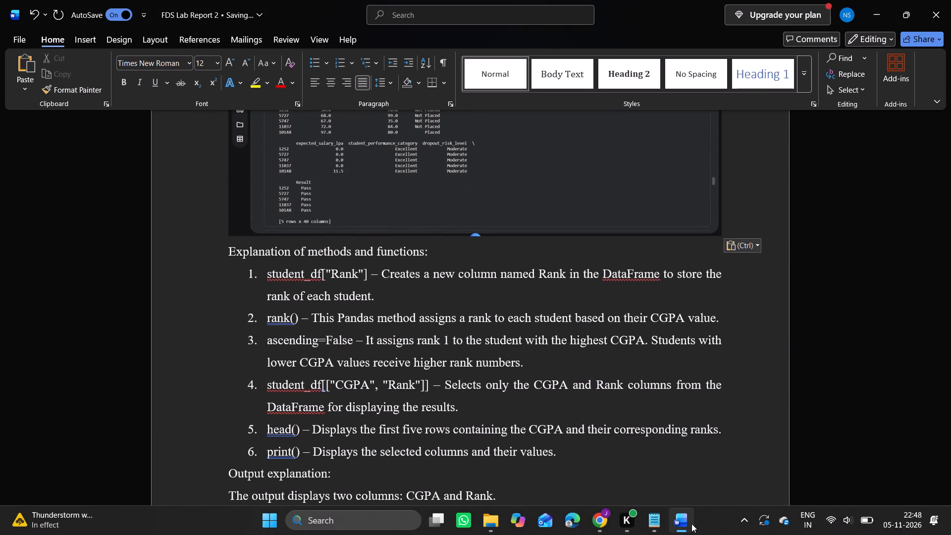
left_click(691, 524)
scroll(471, 394, "down", 2)
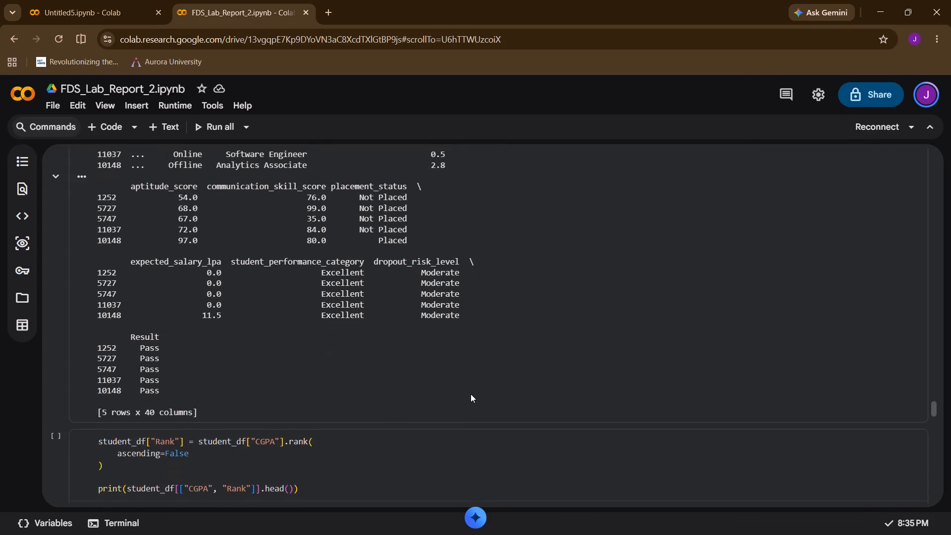
scroll(471, 394, "down", 3)
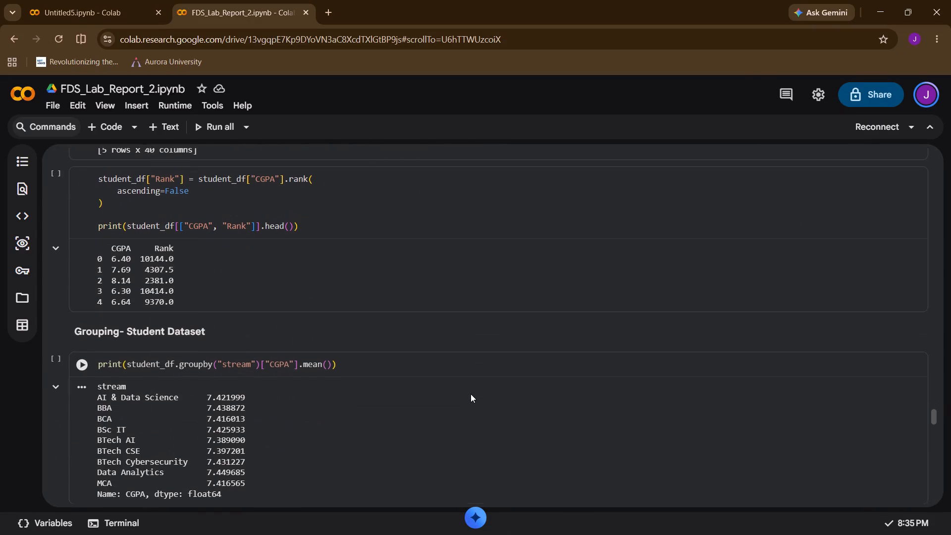
scroll(471, 394, "down", 2)
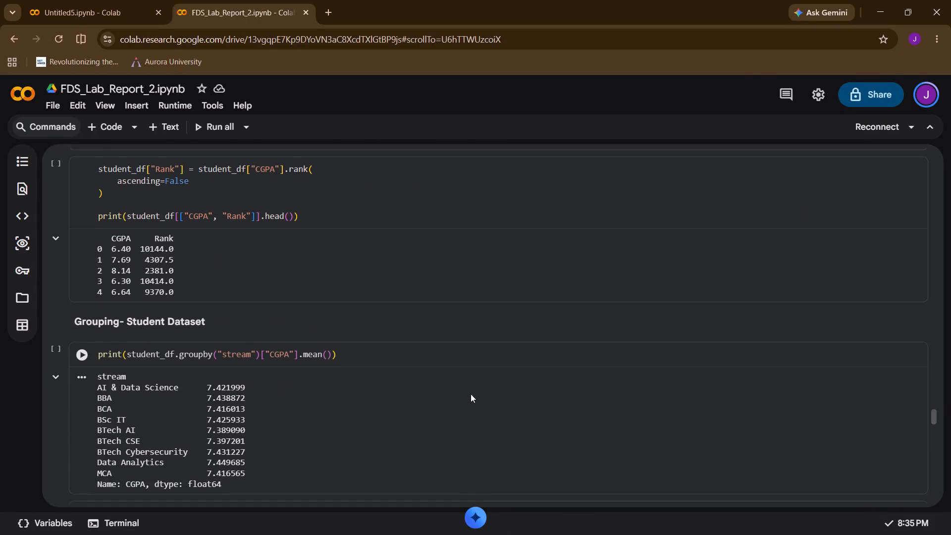
key("ctrl+minus")
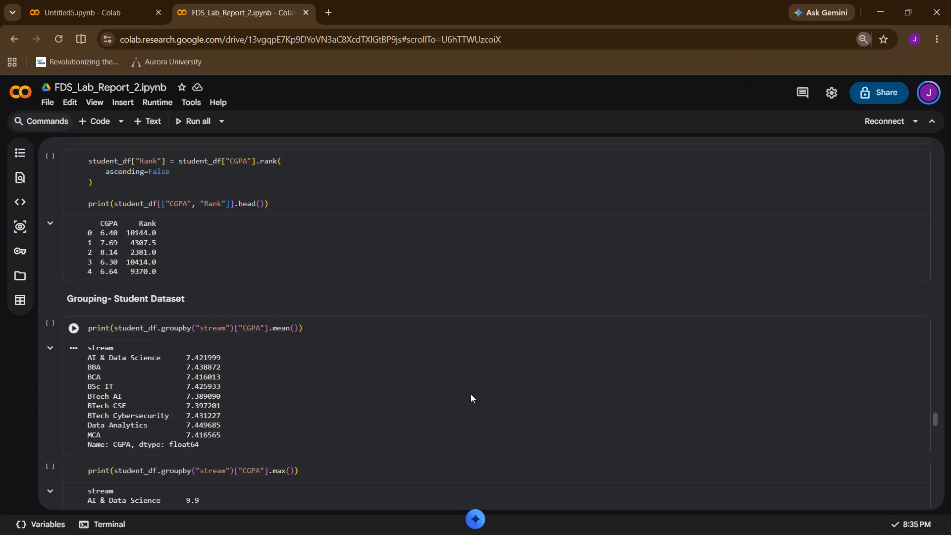
key("ctrl+plus")
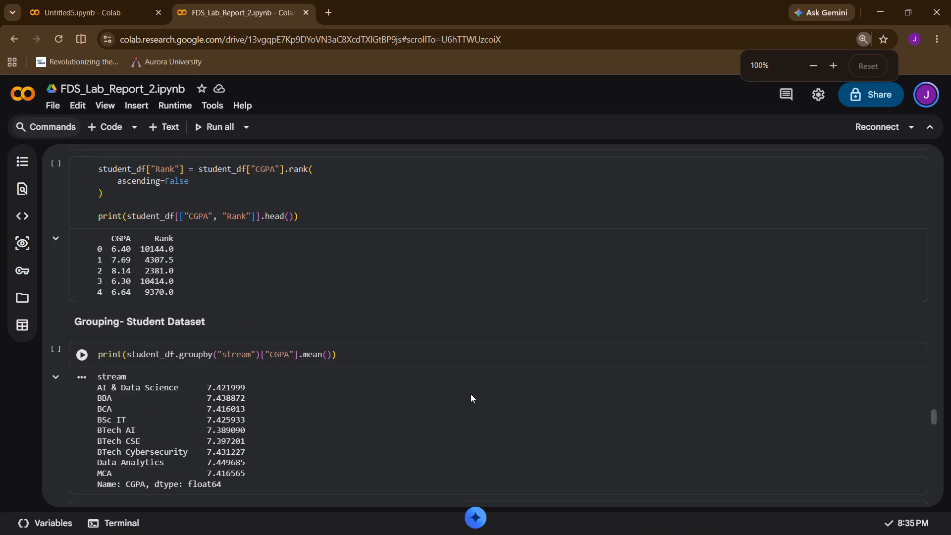
key("Print")
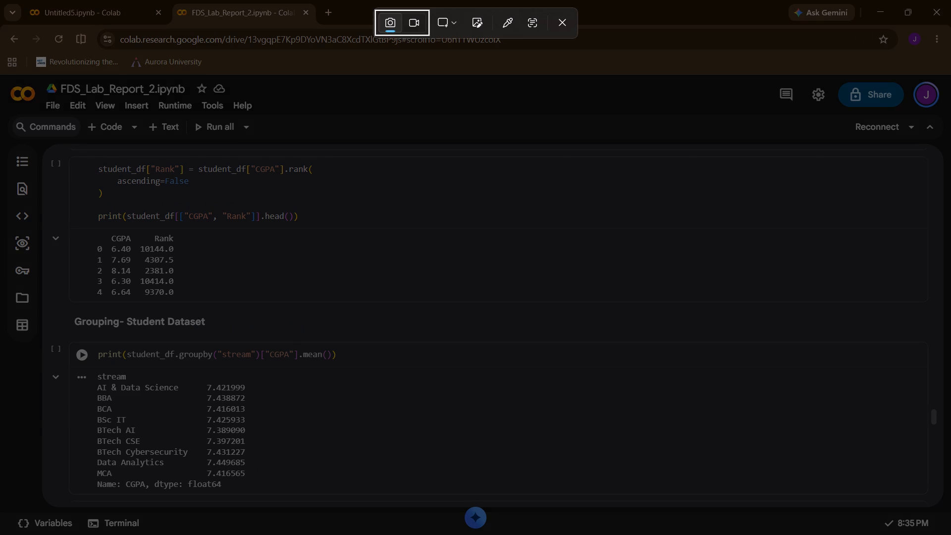
left_click_drag(0, 73, 925, 500)
scroll(625, 361, "right", 3)
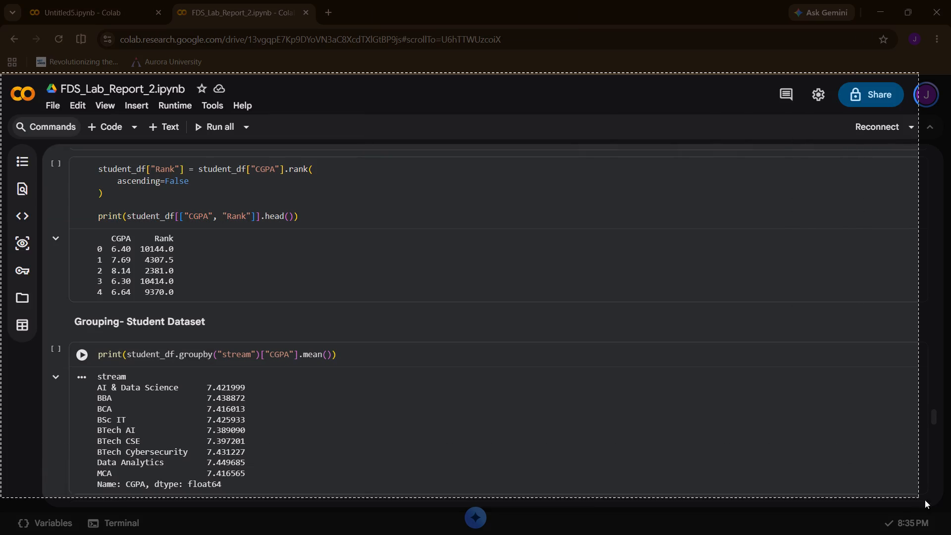
left_click_drag(925, 500, 950, 509)
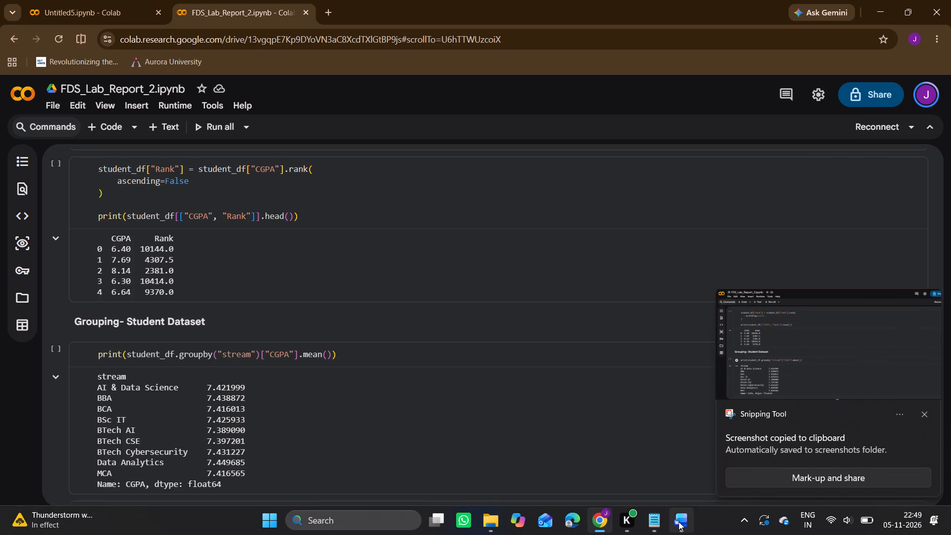
Switch to the Word report and replace the old Grouping picture above the student_df and groupby("stream") mean() explanation with the new screenshot.
left_click(679, 522)
scroll(478, 376, "down", 1)
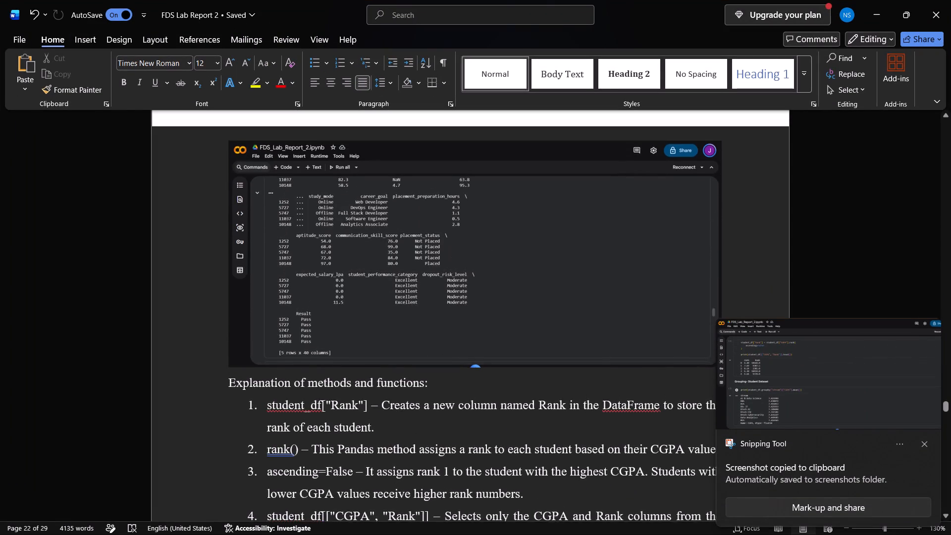
scroll(478, 376, "down", 3)
scroll(478, 376, "up", 1)
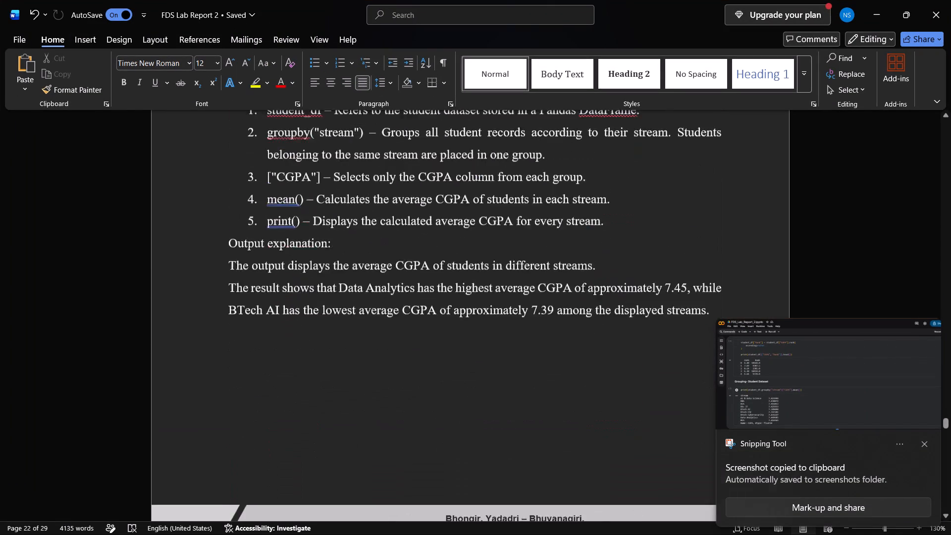
scroll(478, 376, "up", 2)
left_click(419, 333)
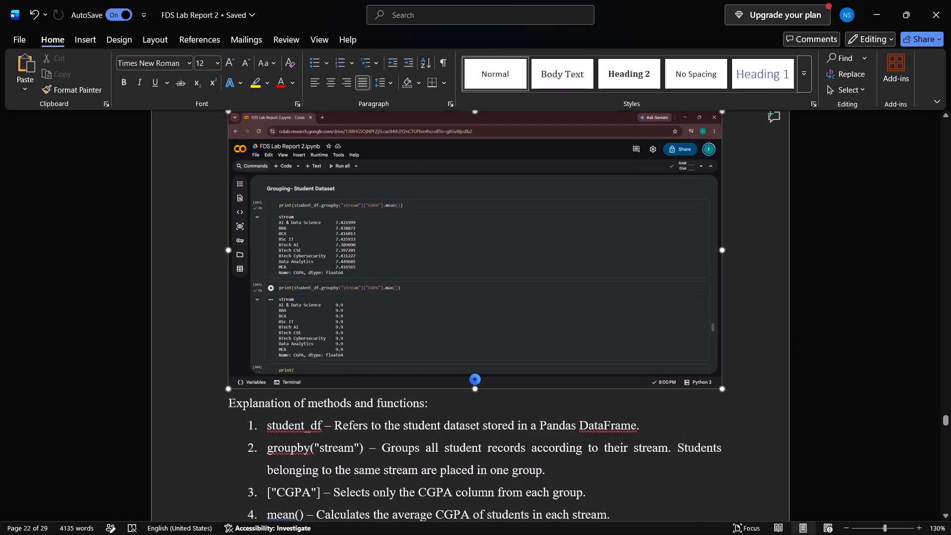
key("BackSpace")
key("ctrl+v")
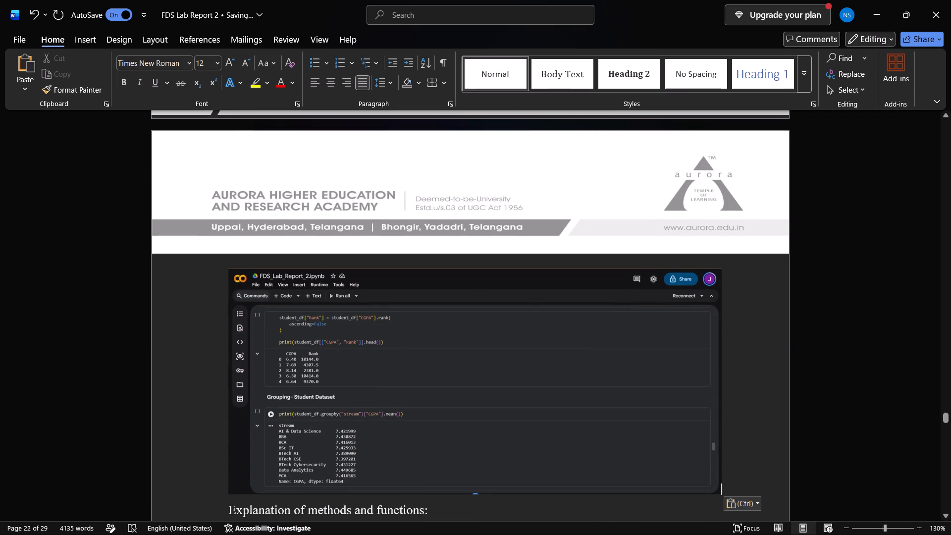
Select the report's old groupby max() and agg() picture, and screenshot the matching Colab cells and outputs in Chrome at 90% zoom, excluding the browser bars.
scroll(419, 333, "down", 1)
scroll(578, 460, "down", 4)
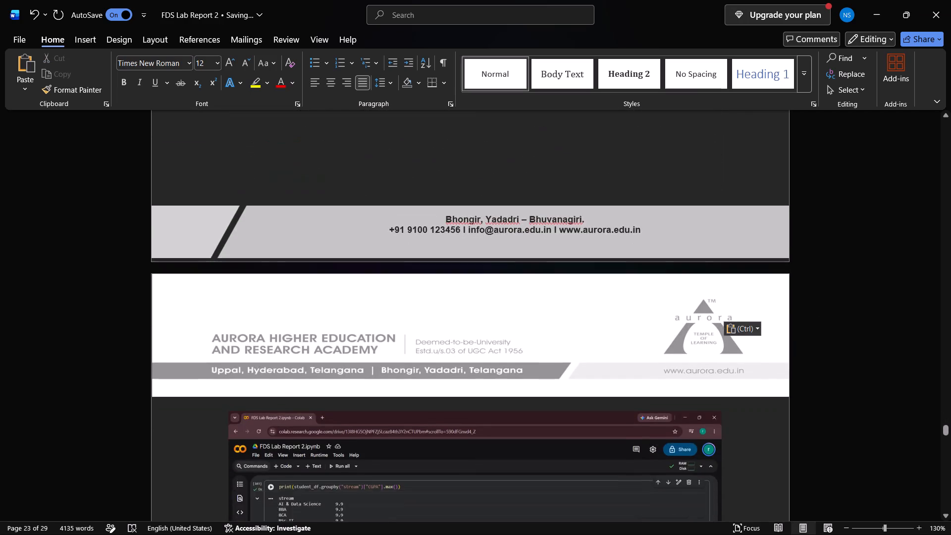
scroll(578, 460, "down", 2)
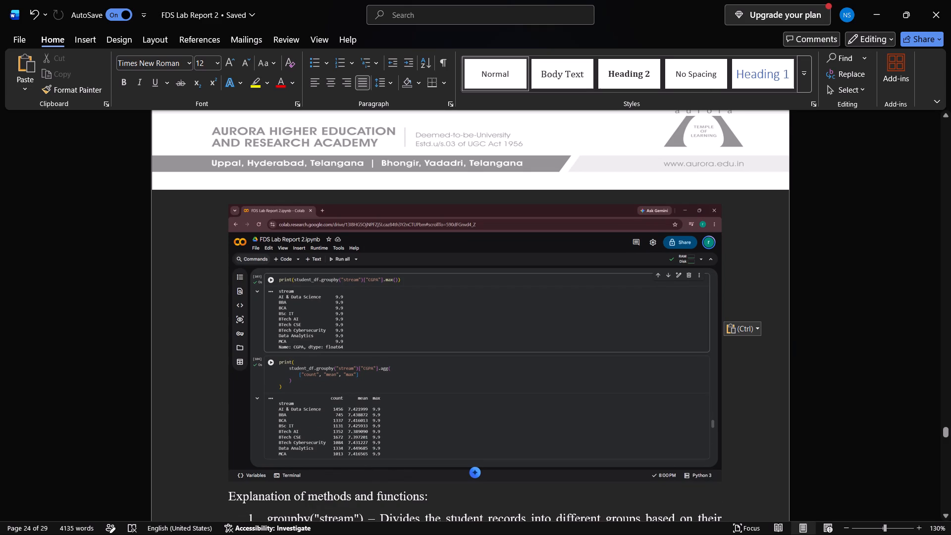
left_click_drag(567, 456, 544, 404)
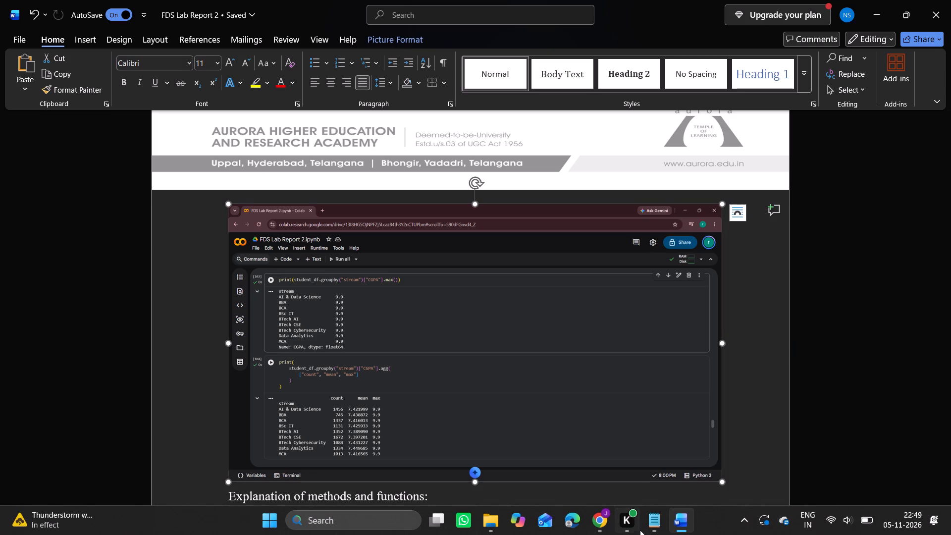
left_click(683, 525)
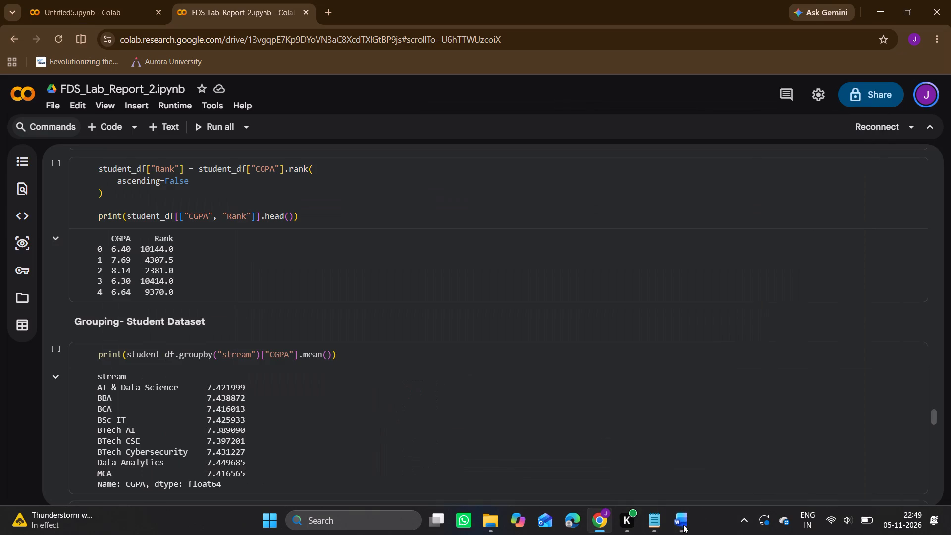
scroll(556, 414, "down", 3)
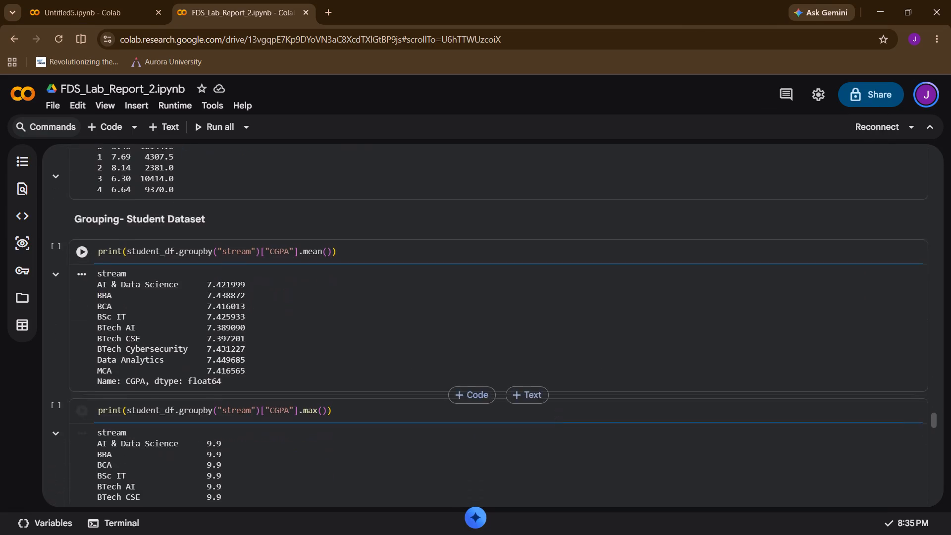
scroll(556, 414, "down", 4)
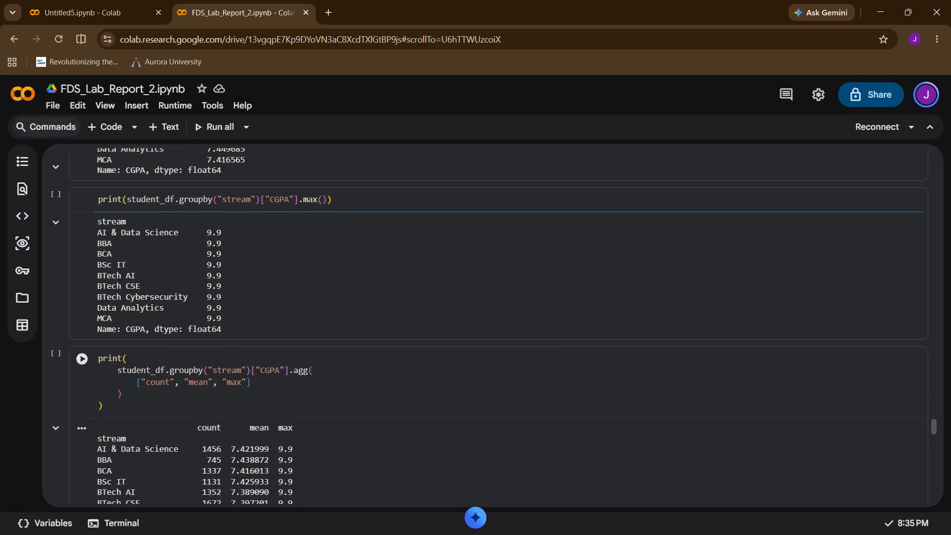
scroll(556, 414, "down", 3)
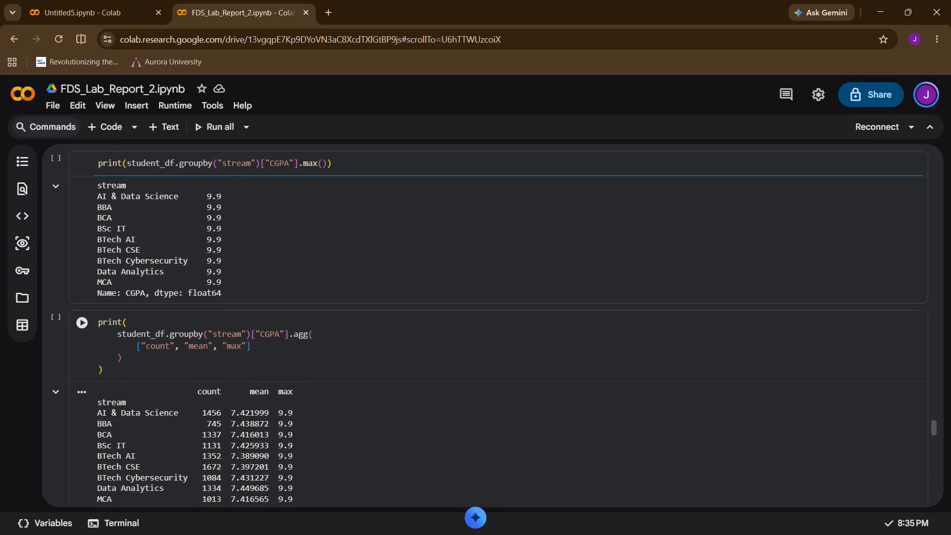
scroll(556, 414, "down", 2)
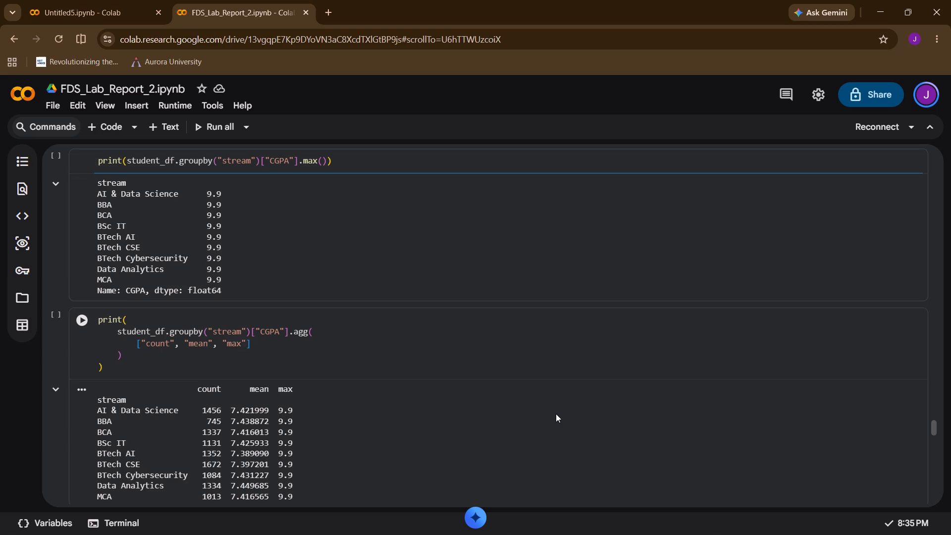
key("ctrl+minus")
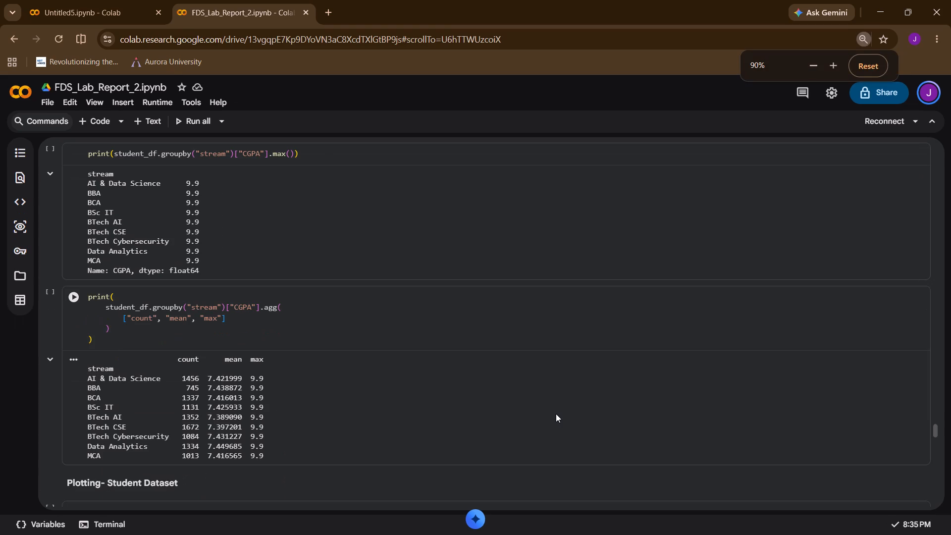
scroll(556, 414, "up", 1)
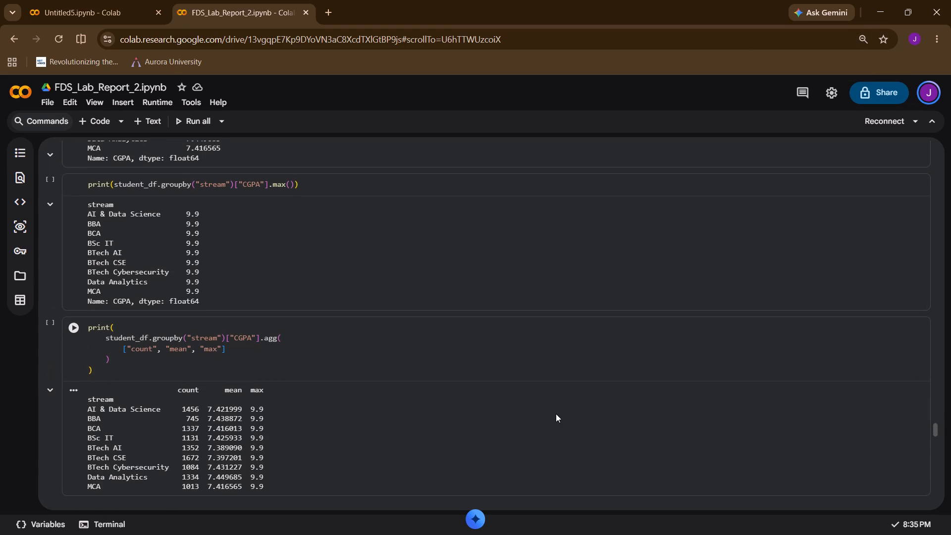
scroll(556, 414, "up", 1)
key("Print")
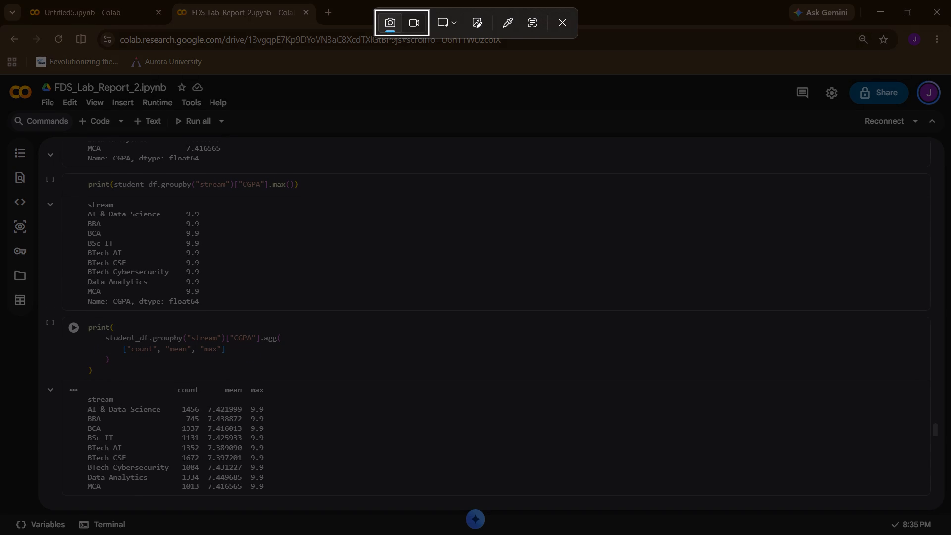
left_click_drag(1, 75, 821, 491)
scroll(331, 241, "right", 4)
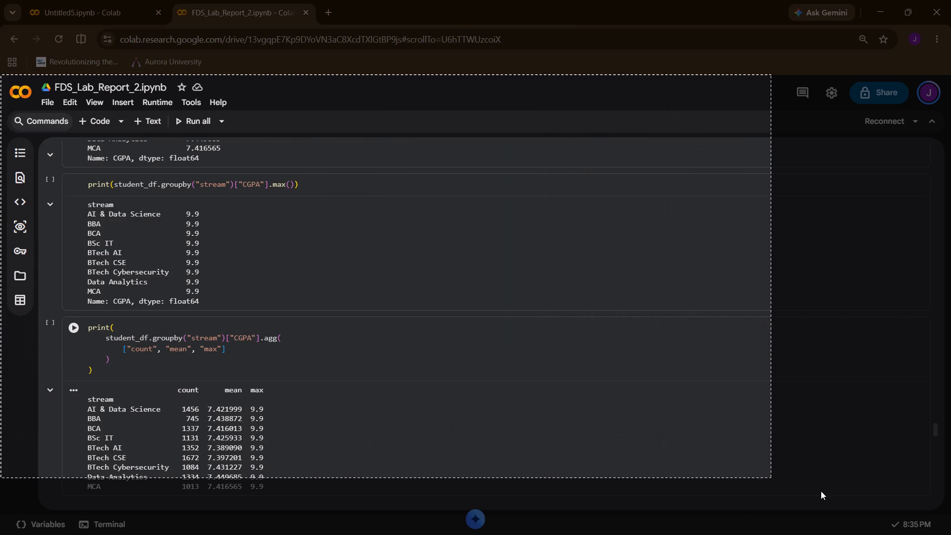
left_click_drag(821, 491, 950, 514)
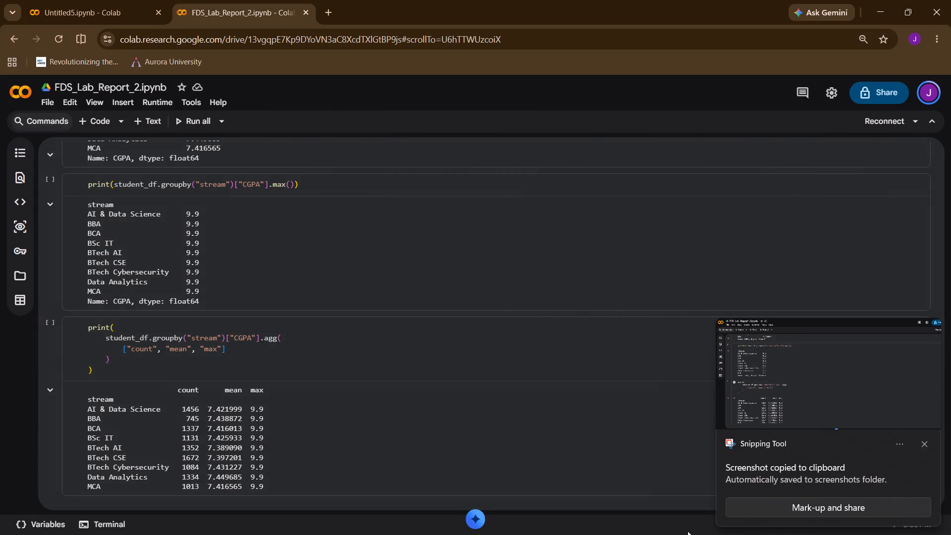
Switch to the Word report and replace the selected old max() and agg() picture with the new screenshot.
left_click(684, 529)
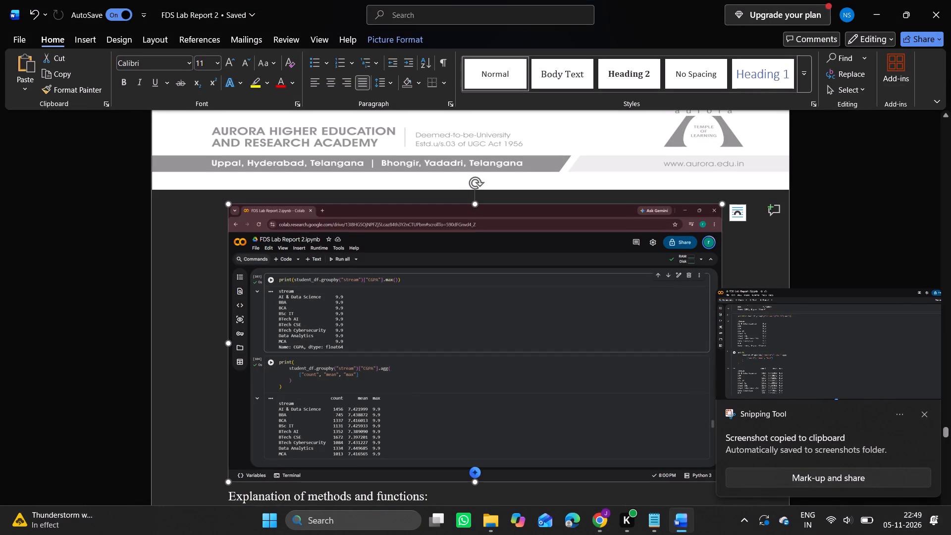
key("BackSpace")
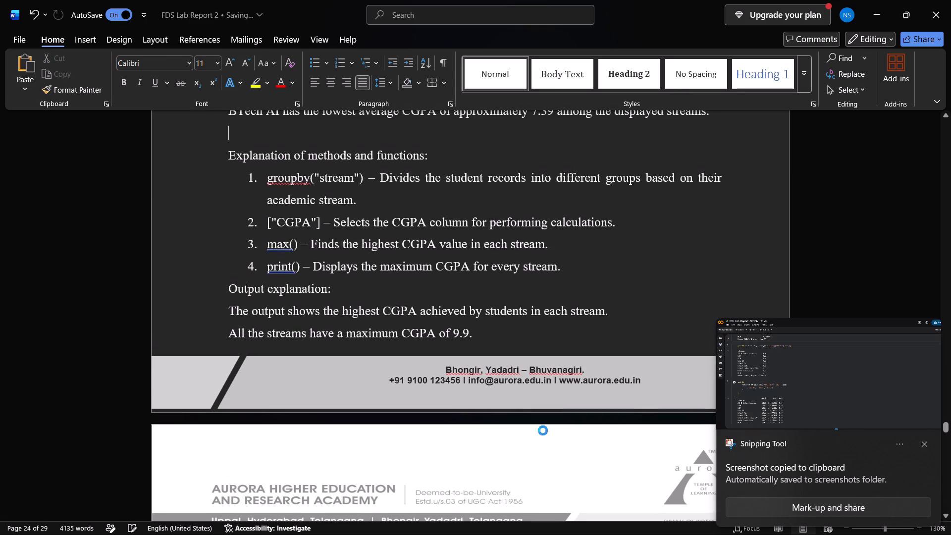
key("ctrl+v")
Find the report's old Average CGPA by Stream picture, then screenshot the matching Colab cell and chart in Chrome, zoomed out one level, excluding browser bars.
scroll(543, 430, "down", 2)
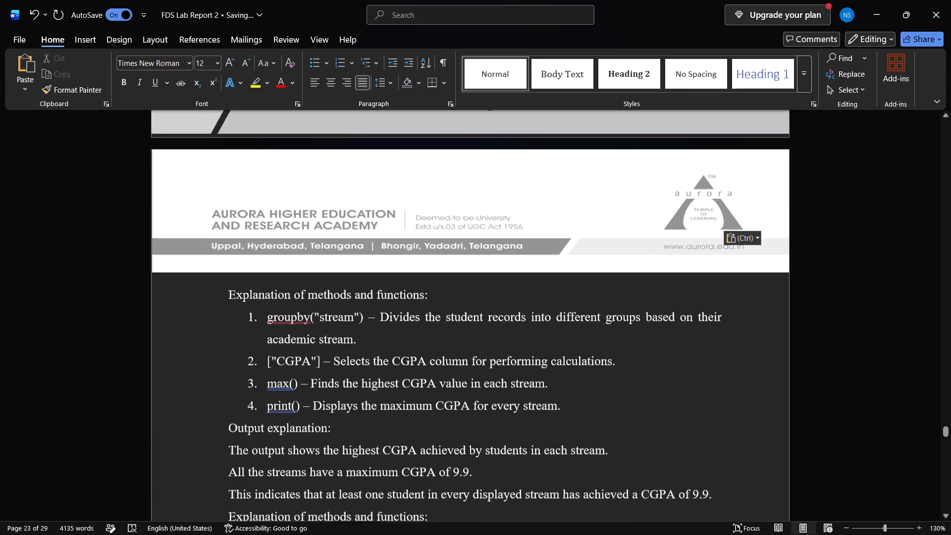
scroll(543, 430, "down", 3)
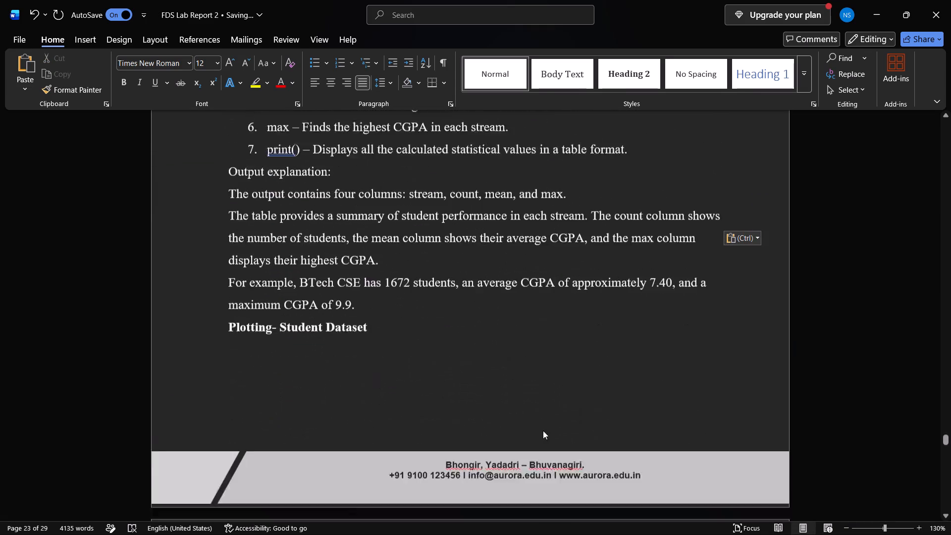
scroll(543, 430, "down", 2)
scroll(543, 430, "up", 1)
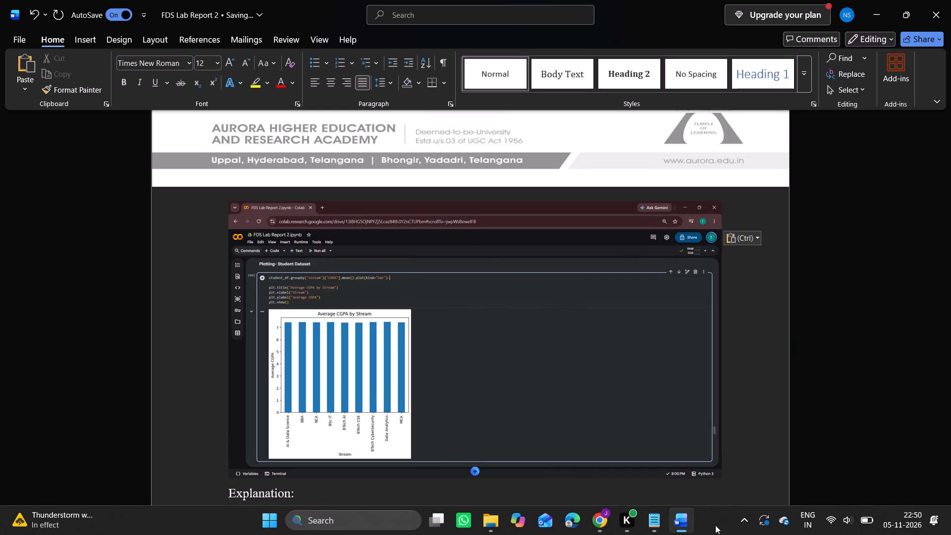
left_click(687, 521)
scroll(687, 521, "down", 1)
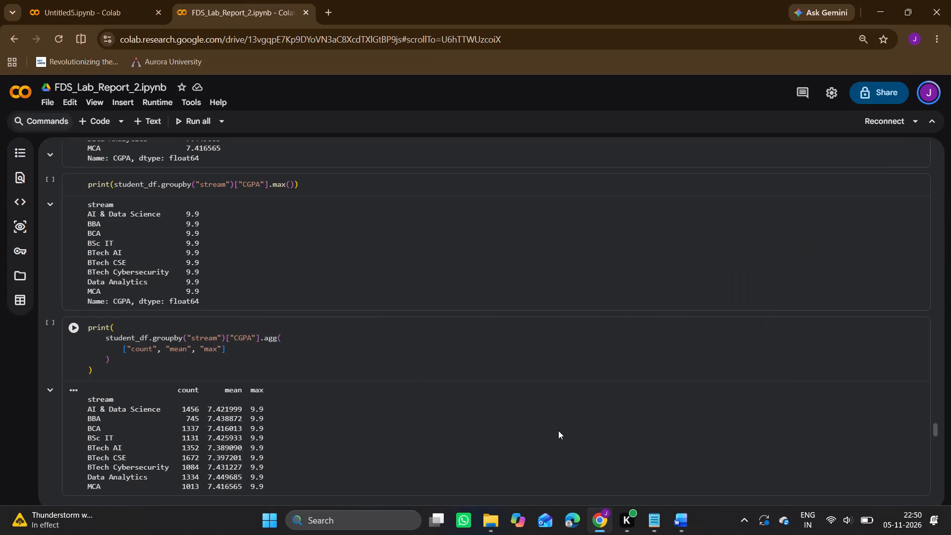
scroll(558, 430, "down", 2)
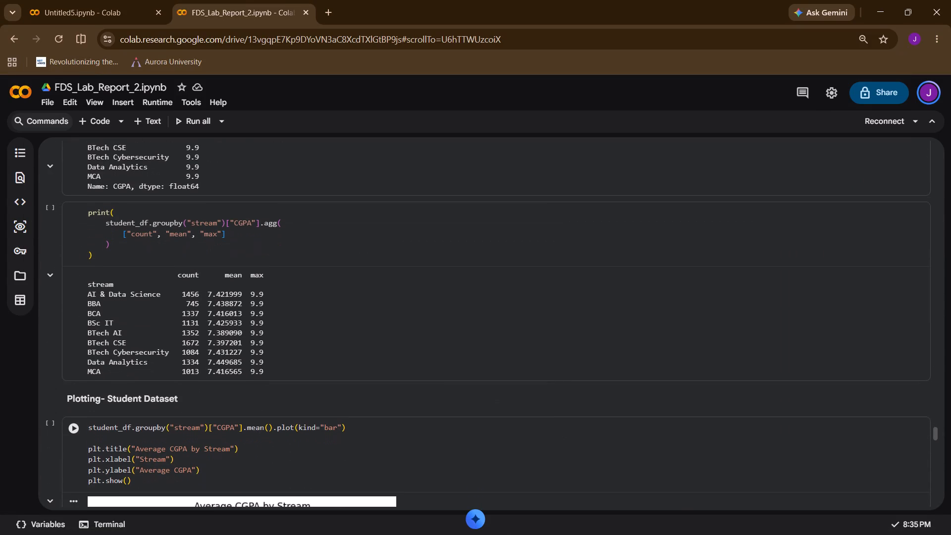
scroll(558, 430, "down", 2)
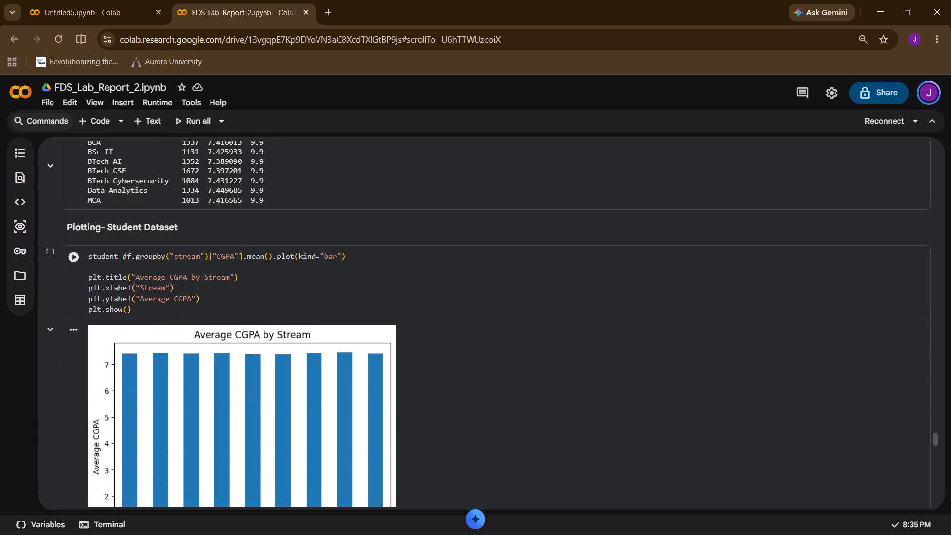
scroll(558, 430, "down", 3)
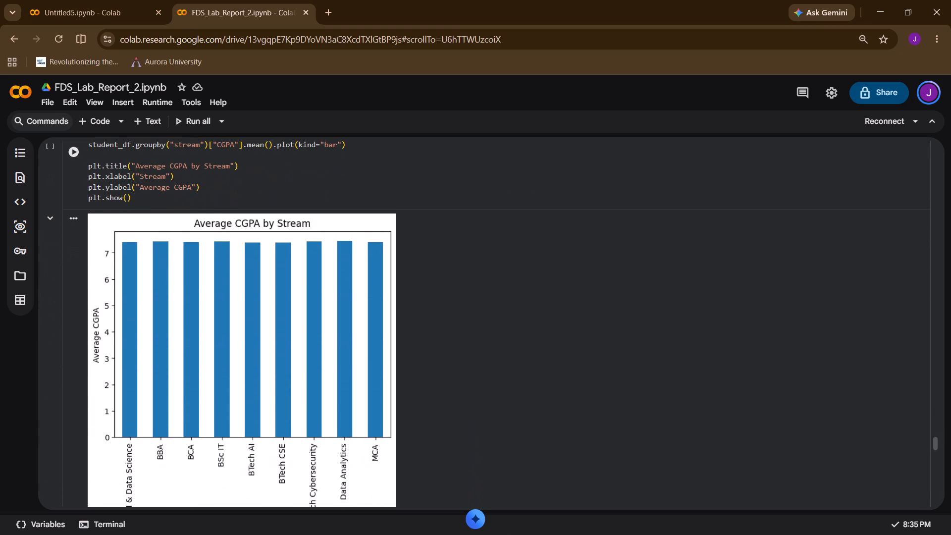
key("ctrl+minus")
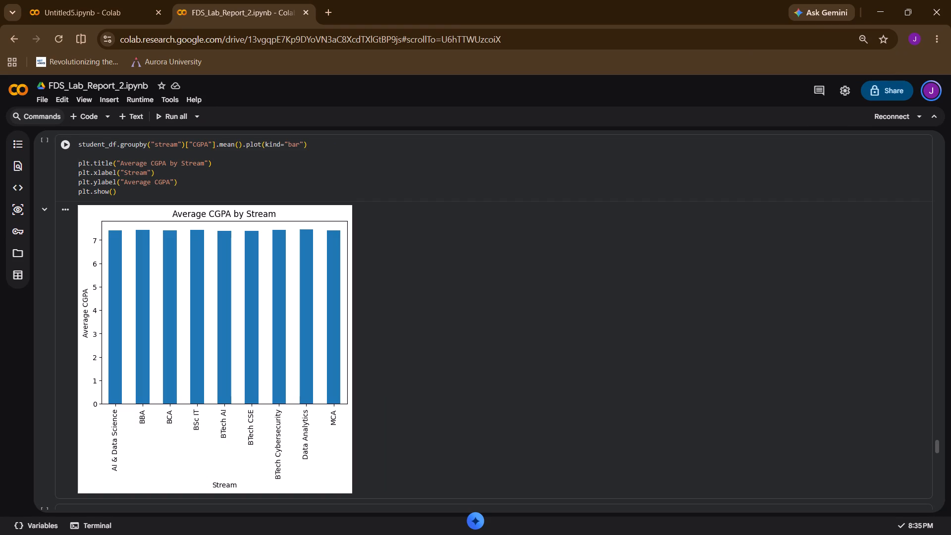
key("Print")
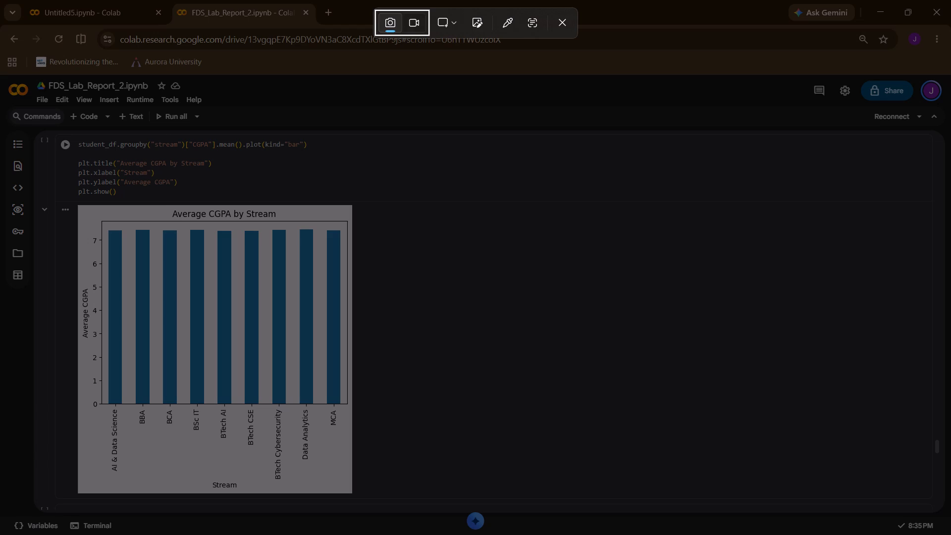
left_click_drag(1, 75, 851, 480)
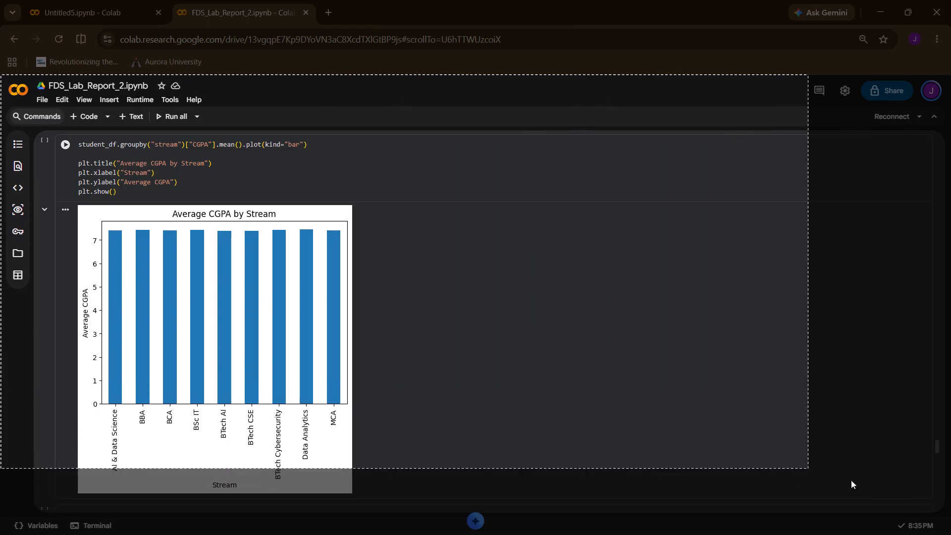
left_click_drag(851, 480, 950, 517)
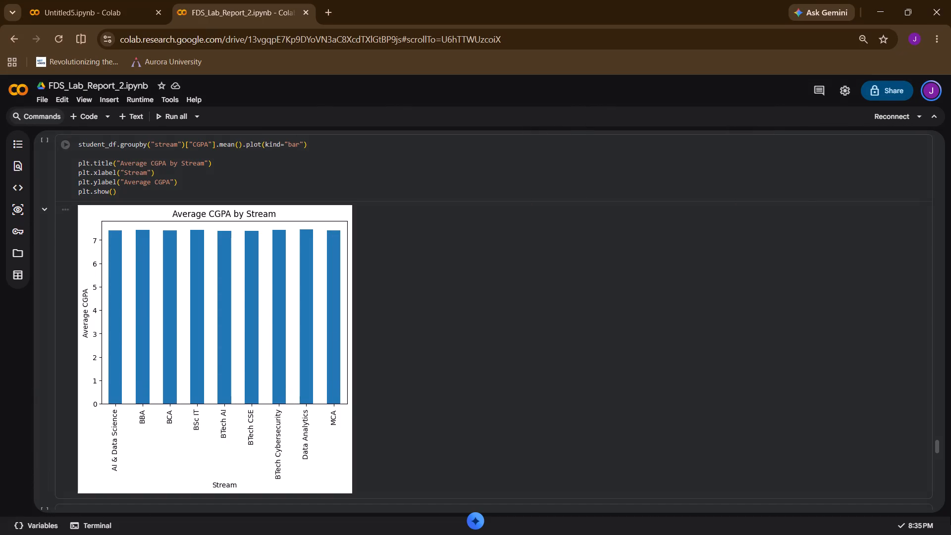
Switch to the Word report and replace the old Average CGPA by Stream bar chart picture with the new screenshot.
left_click(673, 527)
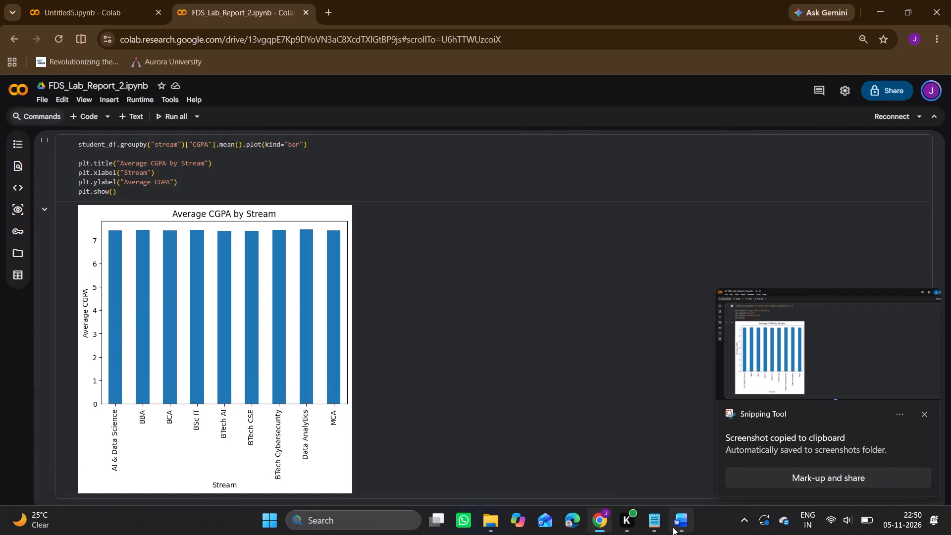
scroll(523, 434, "down", 1)
left_click(462, 366)
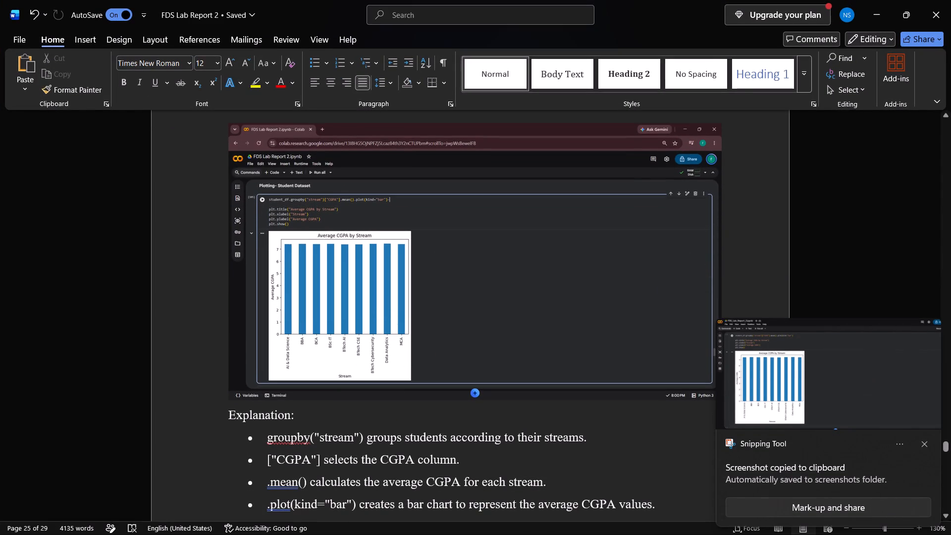
key("BackSpace")
key("ctrl+v")
Find the report's old CGPA Distribution picture, then screenshot the matching plt.hist cell and histogram in Chrome at 90% zoom, excluding the browser bars.
scroll(462, 366, "down", 4)
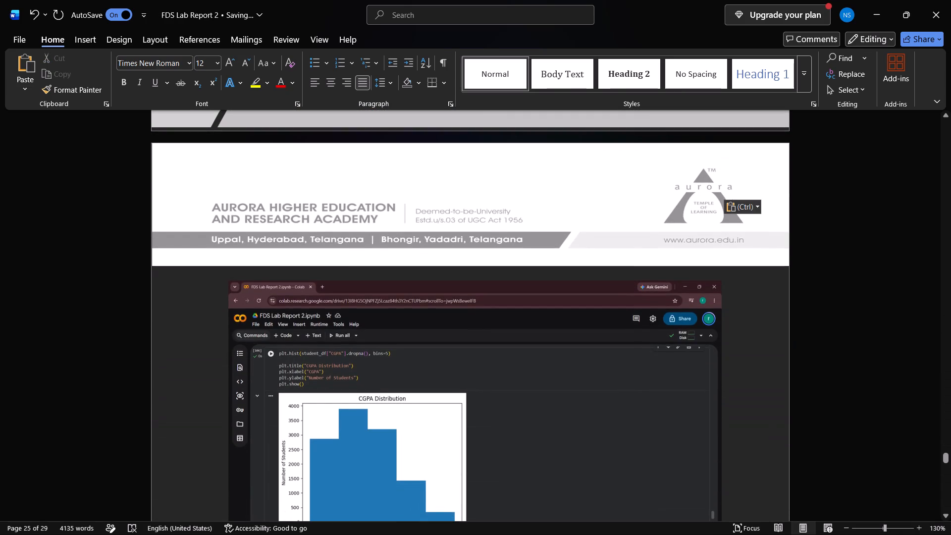
scroll(450, 316, "down", 1)
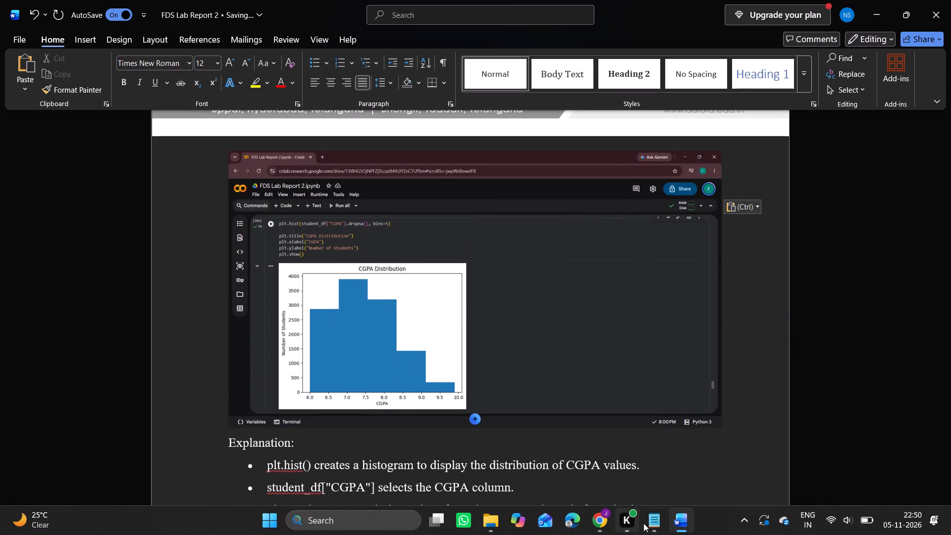
left_click(676, 515)
scroll(376, 407, "down", 3)
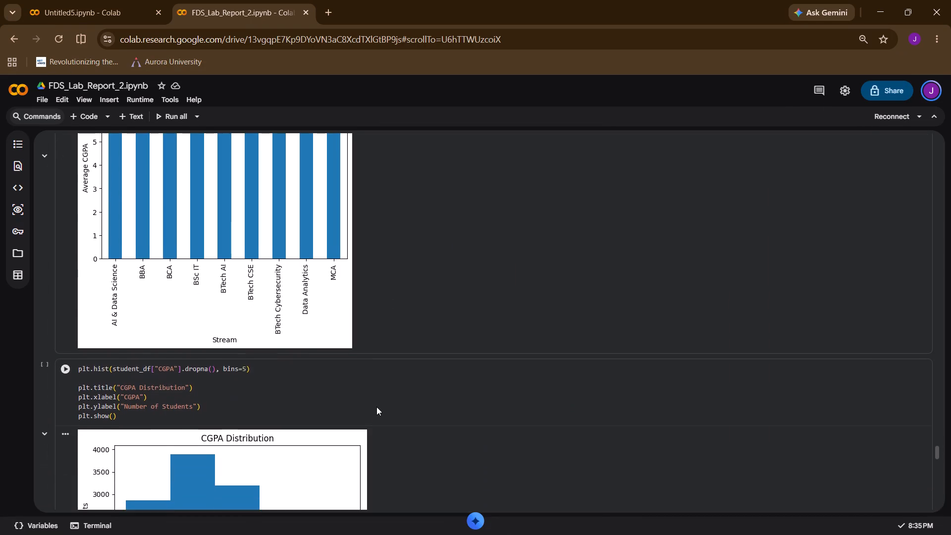
scroll(376, 407, "down", 2)
scroll(376, 407, "up", 1)
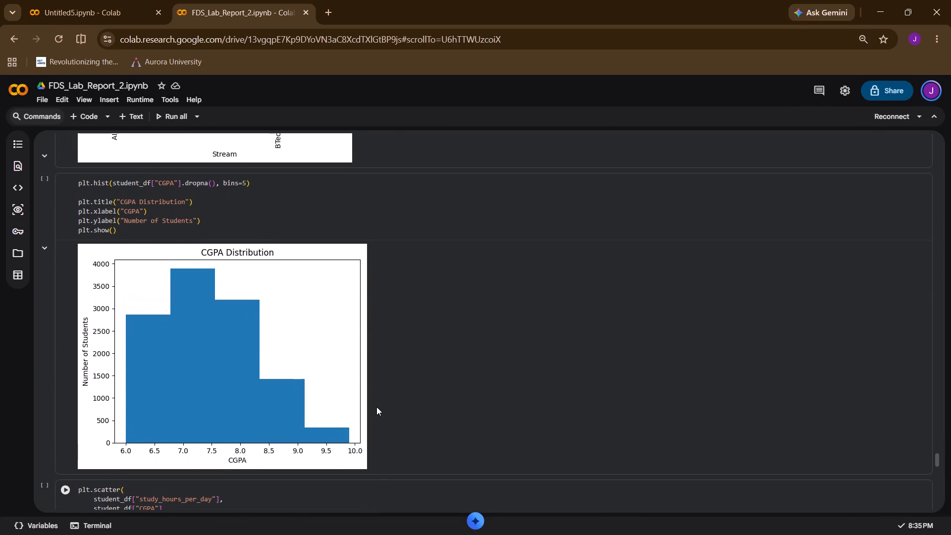
key("ctrl+plus")
scroll(376, 407, "down", 1)
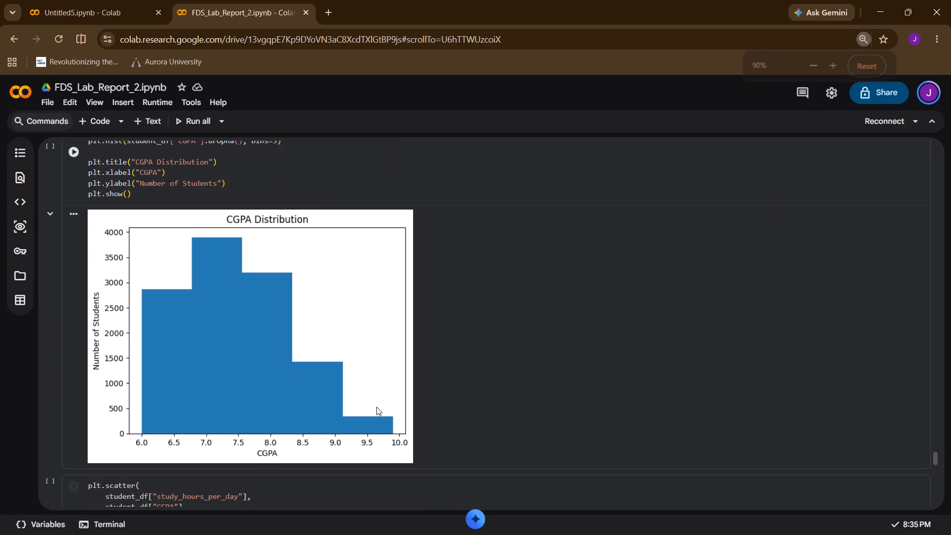
scroll(376, 407, "up", 1)
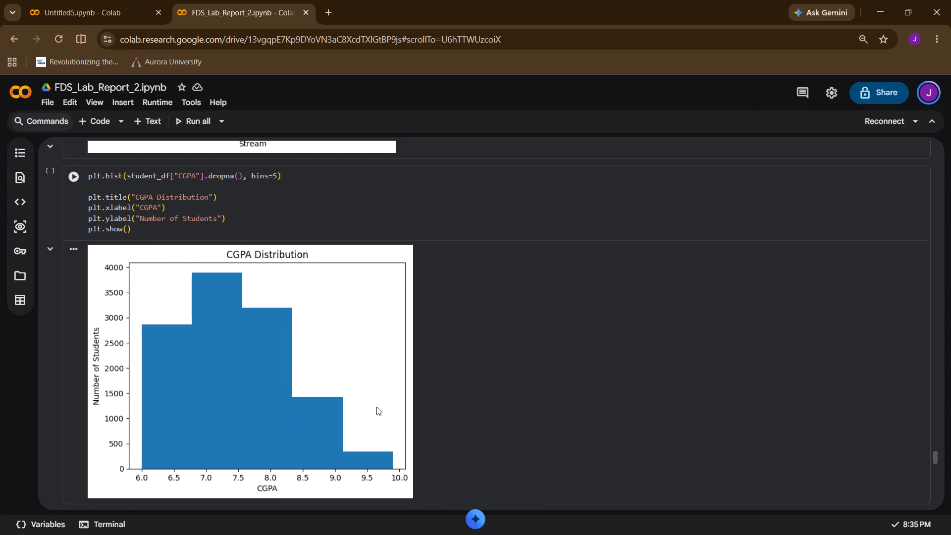
scroll(376, 407, "up", 3)
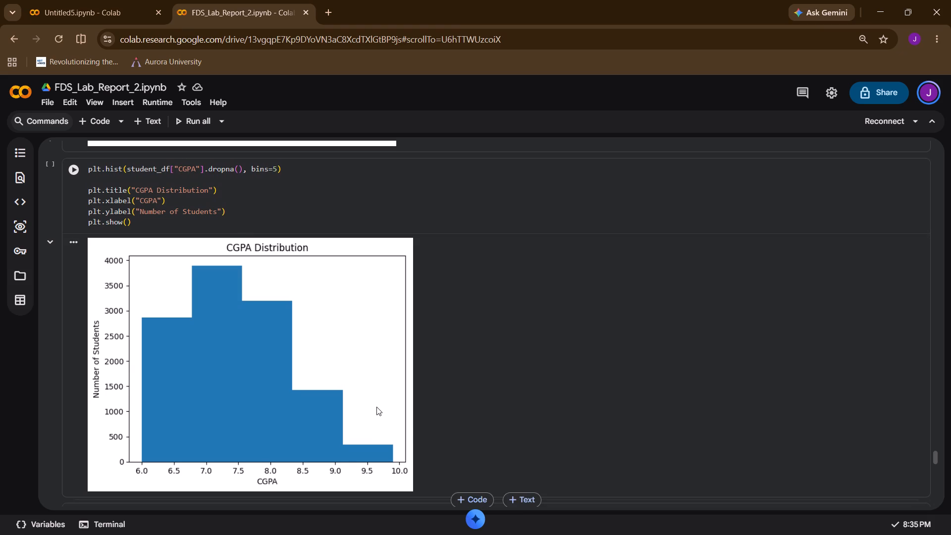
key("Print")
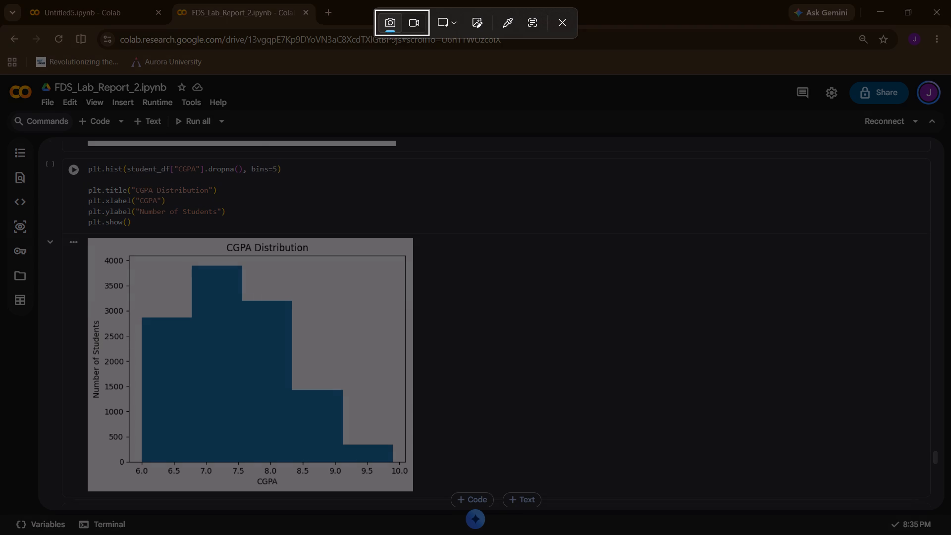
left_click_drag(0, 75, 898, 512)
scroll(422, 348, "right", 3)
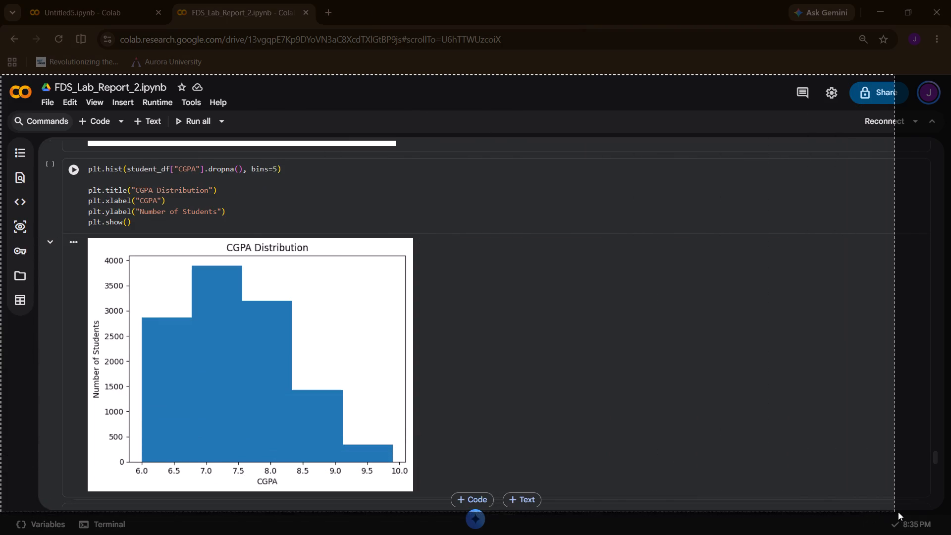
left_click_drag(898, 512, 950, 517)
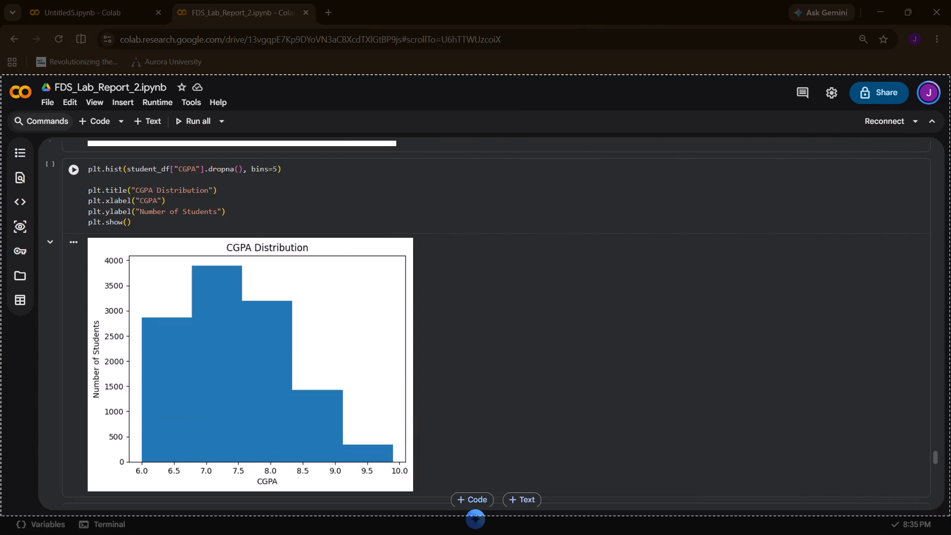
left_click_drag(950, 517, 950, 515)
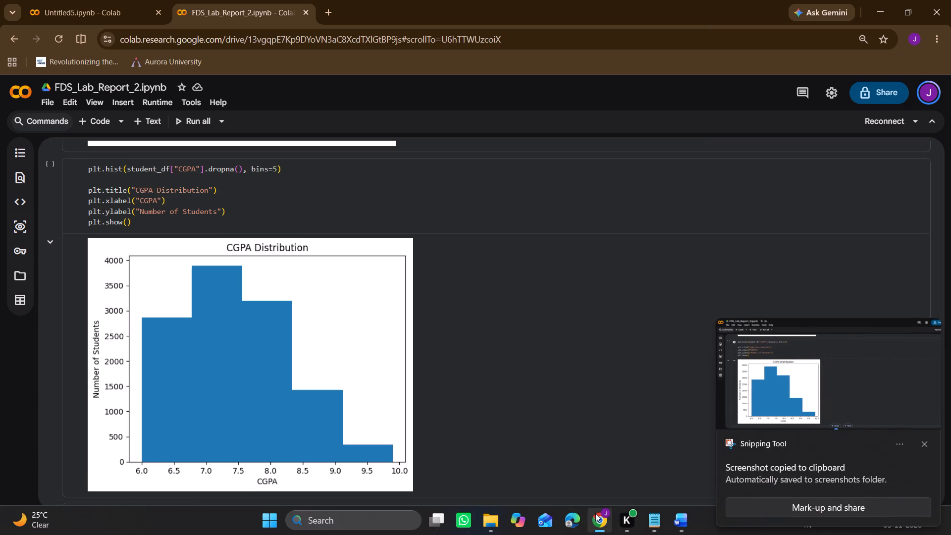
Switch to the Word report and replace the old CGPA Distribution picture above the plt.hist() explanation with the new screenshot.
left_click(691, 530)
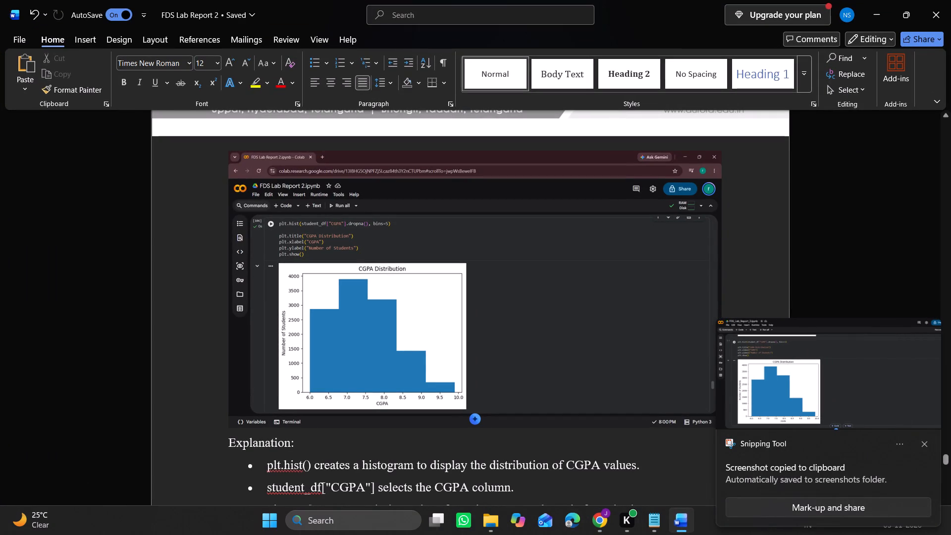
scroll(579, 438, "down", 1)
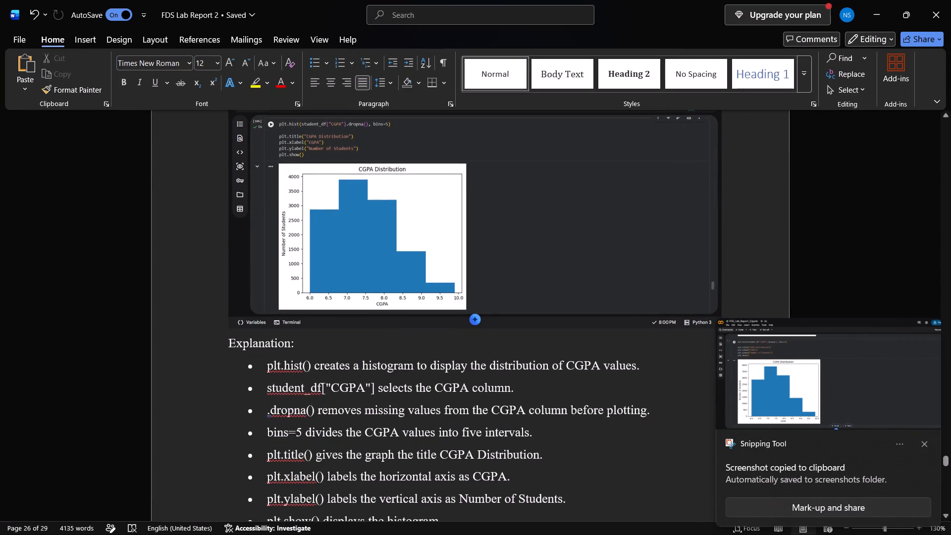
left_click(537, 300)
key("BackSpace")
key("ctrl+v")
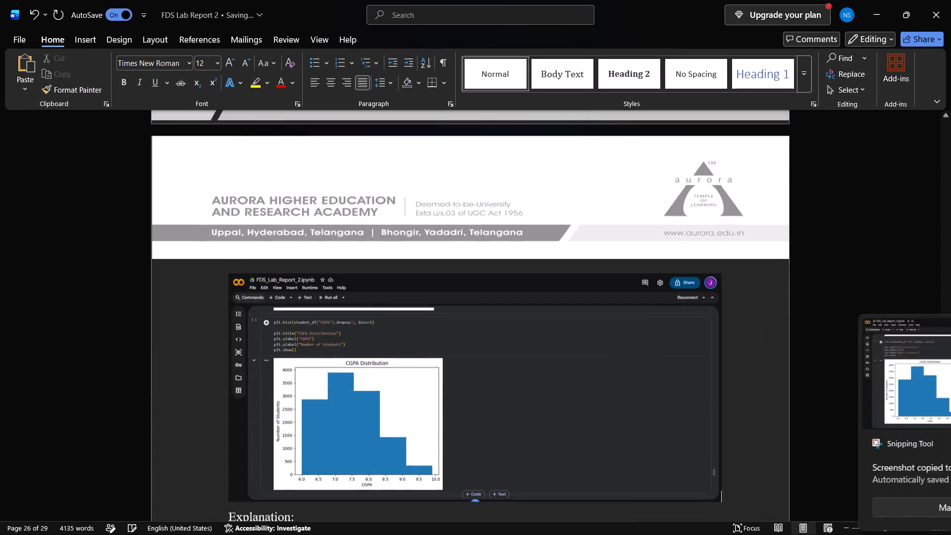
Find the report's old Study Hours vs CGPA picture, then switch to Chrome and frame the matching plt.scatter cell and plot for a screenshot.
scroll(537, 300, "down", 5)
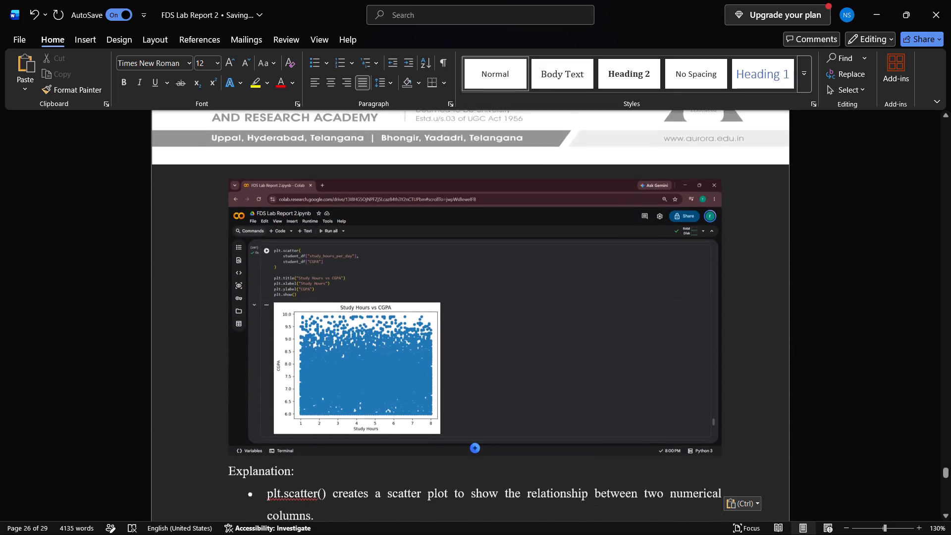
scroll(537, 300, "down", 1)
left_click(680, 519)
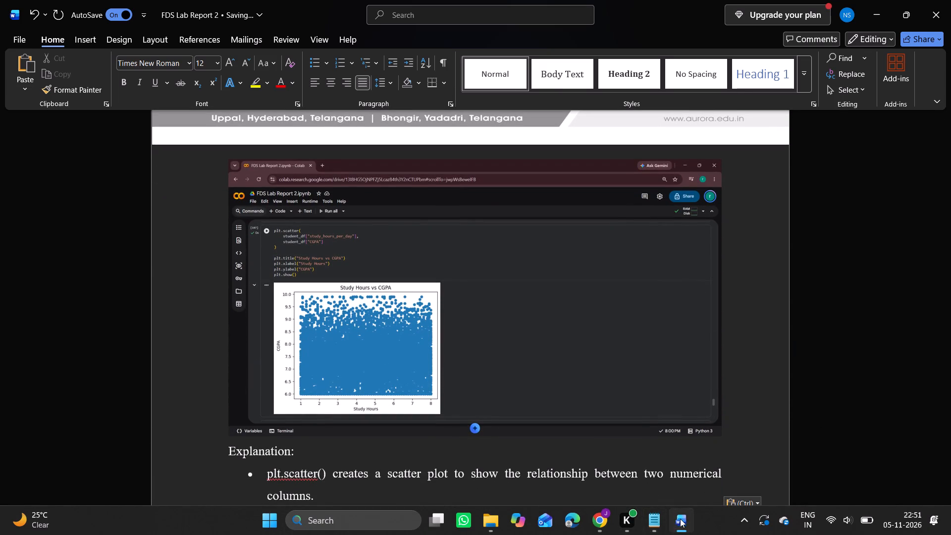
scroll(457, 420, "down", 3)
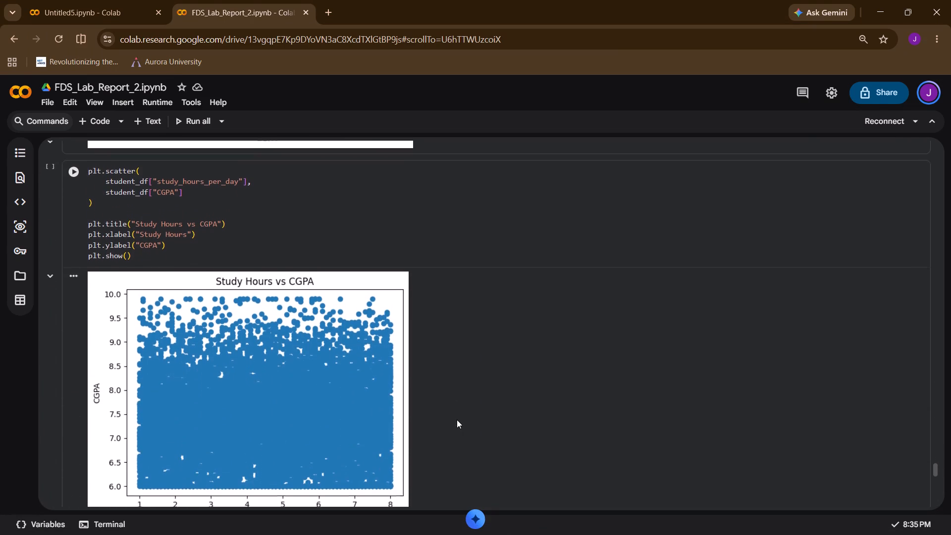
scroll(457, 420, "down", 3)
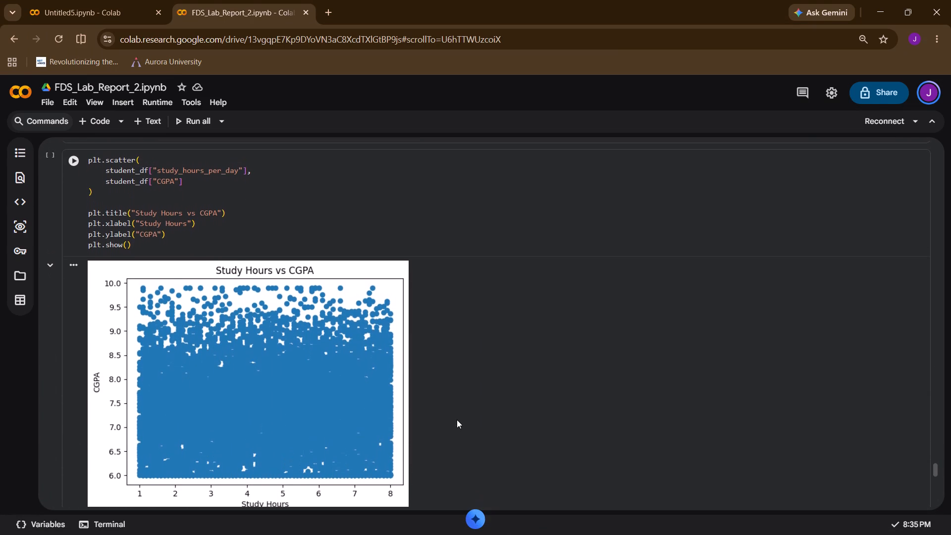
scroll(457, 420, "down", 1)
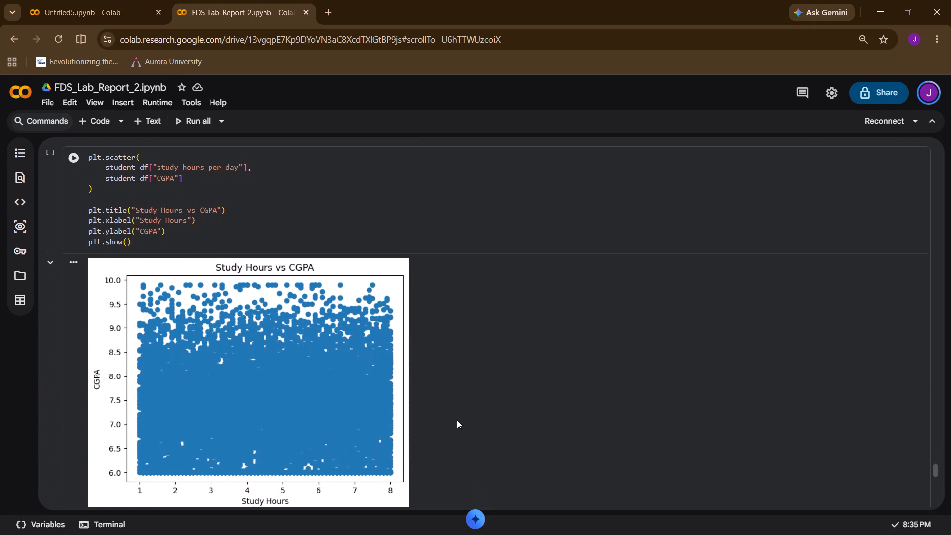
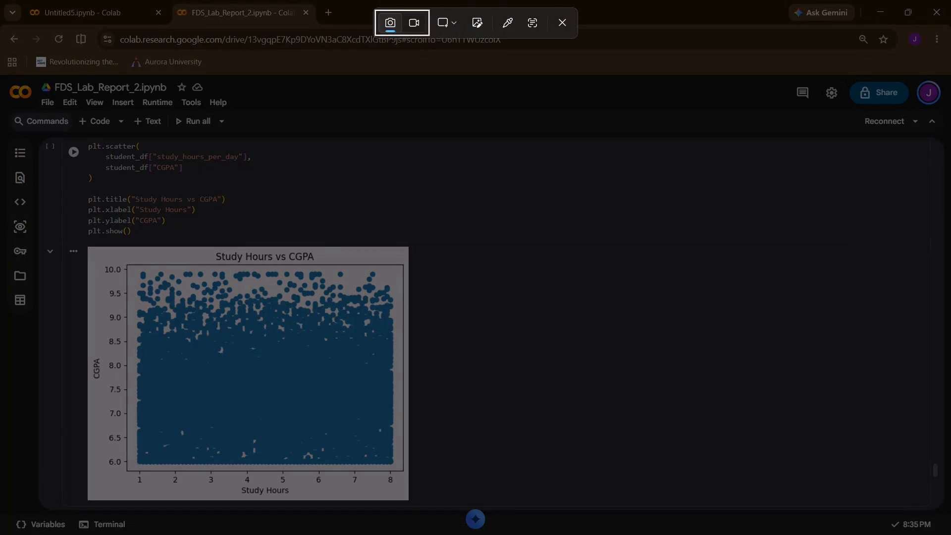
Capture a screenshot of the plt.scatter cell and its Study Hours vs CGPA plot, excluding the browser bars.
left_click_drag(0, 75, 845, 466)
scroll(425, 301, "right", 2)
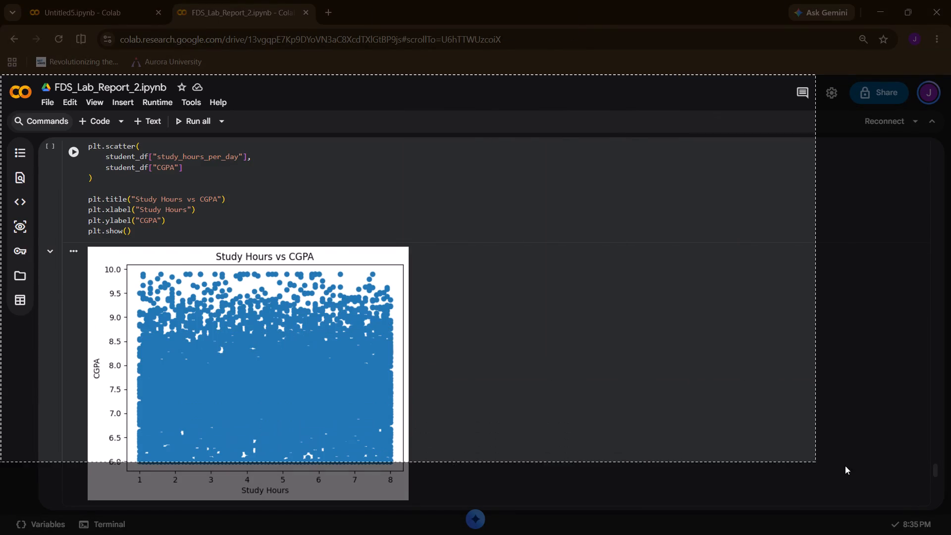
left_click_drag(845, 466, 950, 513)
scroll(872, 468, "right", 1)
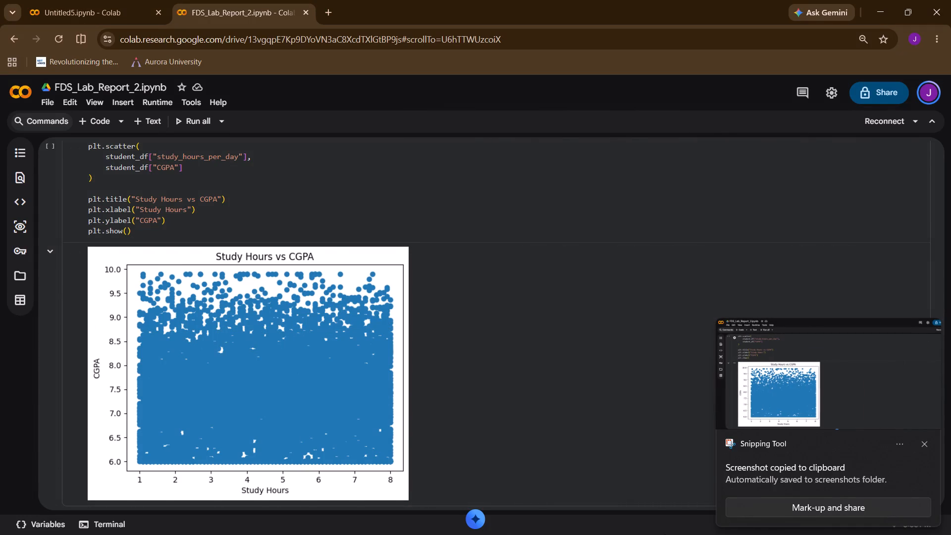
Switch to the Word report and replace the old Study Hours vs CGPA picture with the new screenshot.
left_click(686, 522)
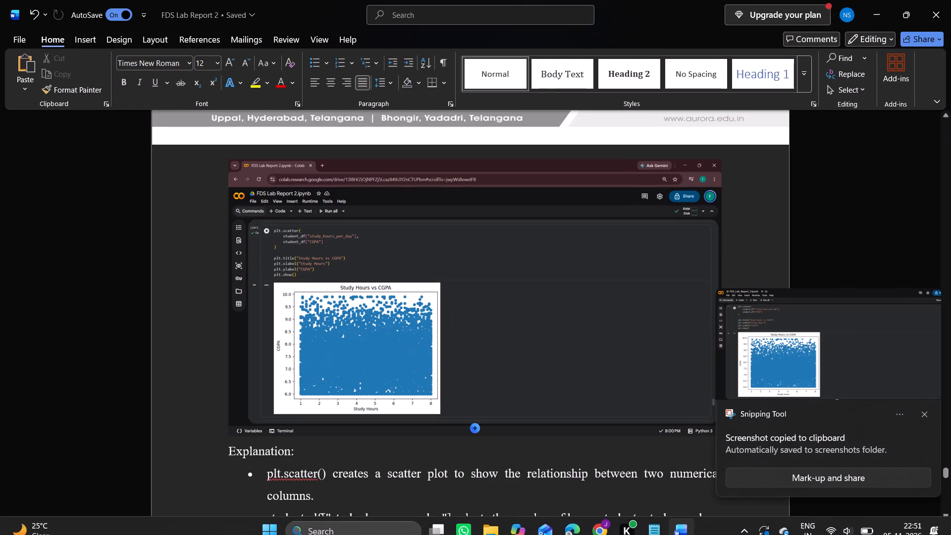
left_click(404, 339)
key("BackSpace")
key("ctrl+v")
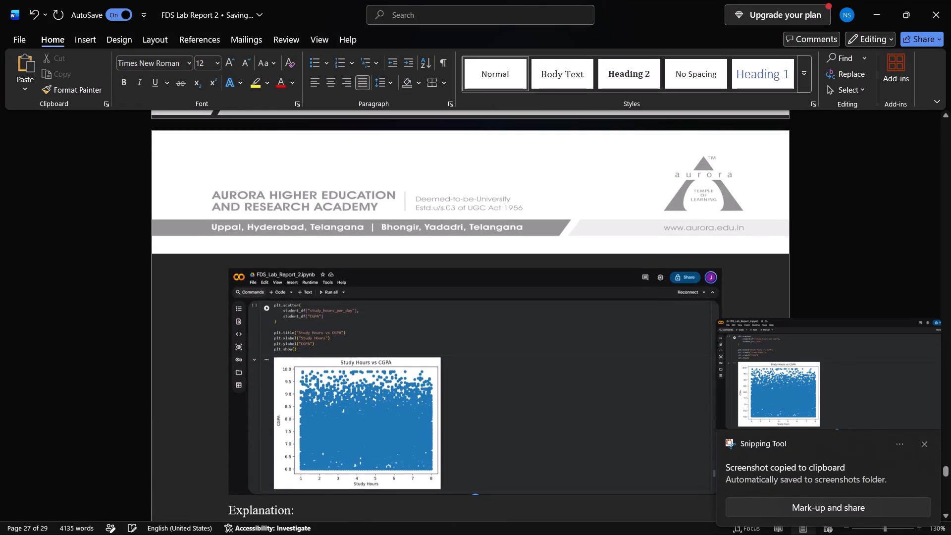
Find the report's old MinMaxScaler picture, then switch to Chrome and look through the notebook's remaining cells below the scatter plot.
scroll(404, 339, "down", 5)
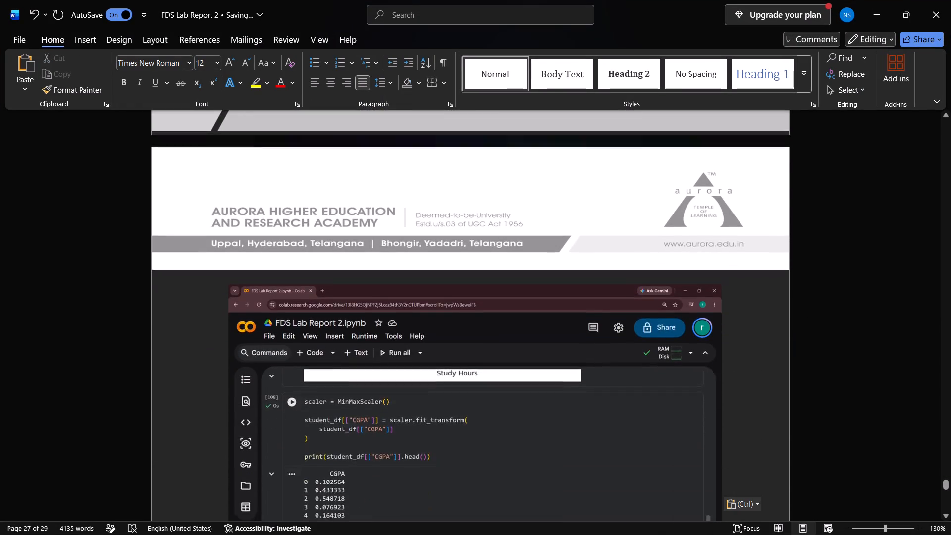
scroll(404, 339, "down", 1)
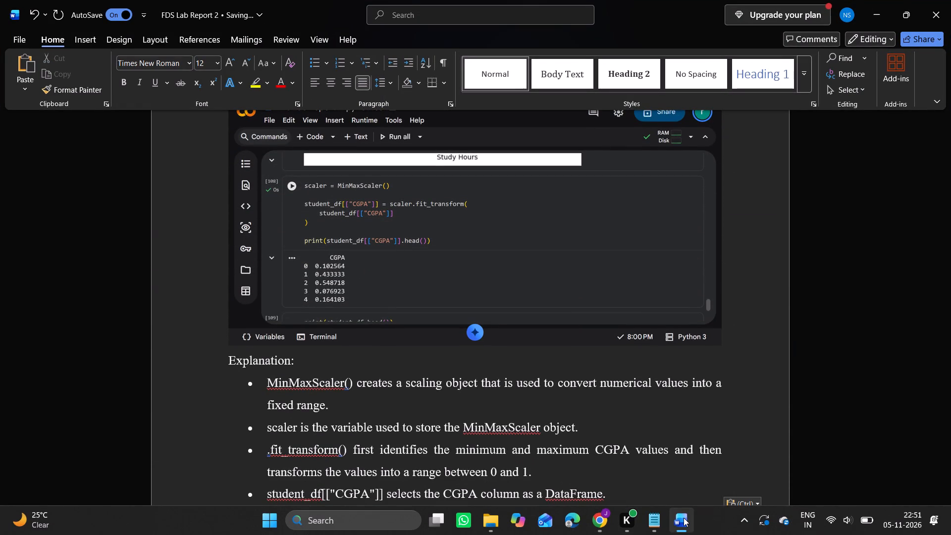
left_click(684, 518)
scroll(398, 397, "down", 3)
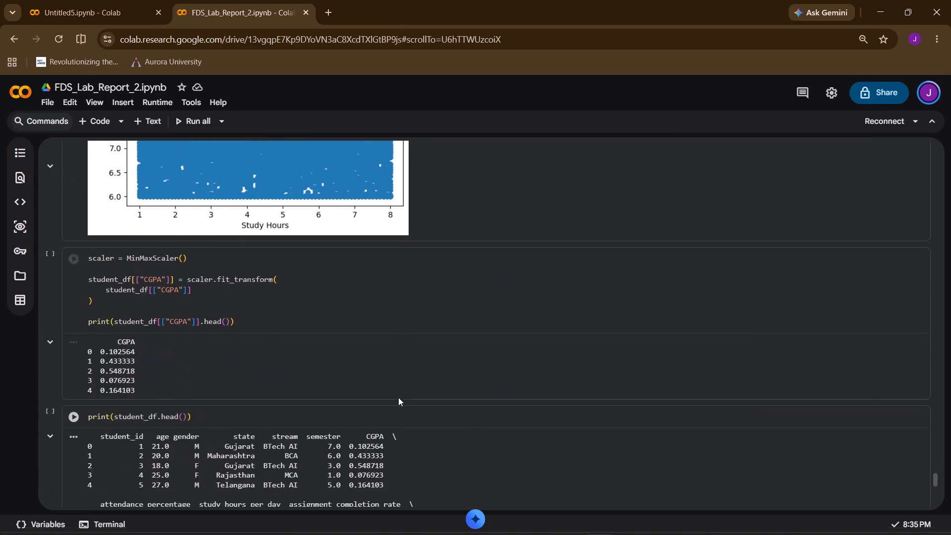
scroll(398, 397, "down", 6)
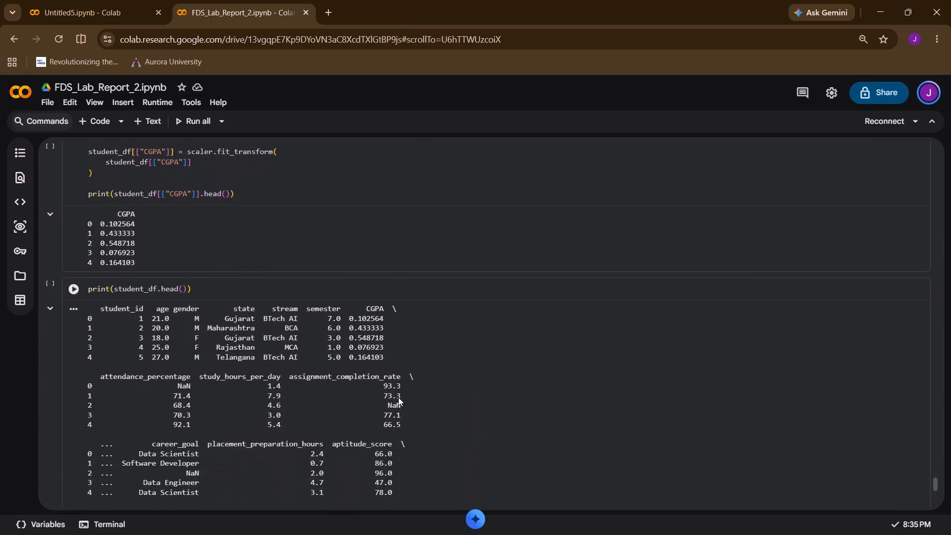
scroll(398, 397, "down", 4)
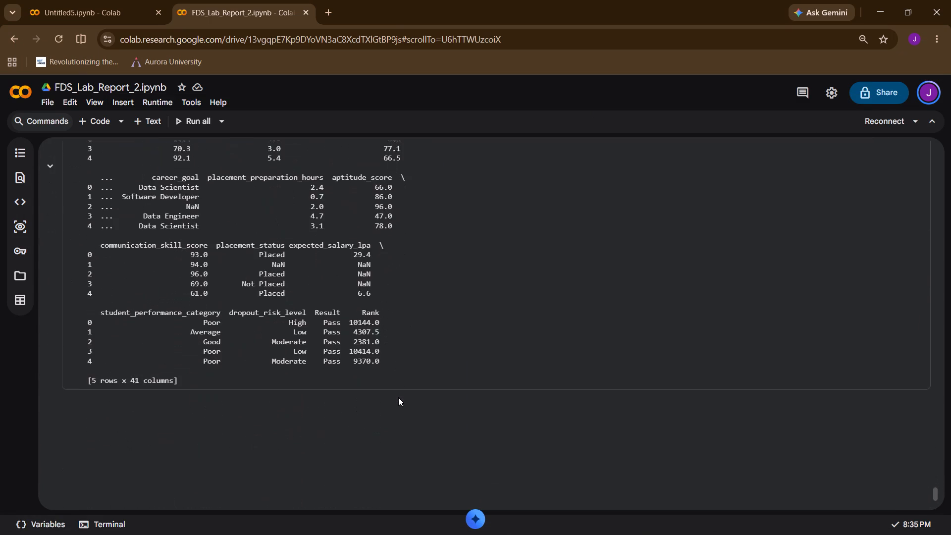
Screenshot the MinMaxScaler cell and its scaled CGPA output at 125% zoom, excluding the browser bars.
scroll(398, 397, "up", 6)
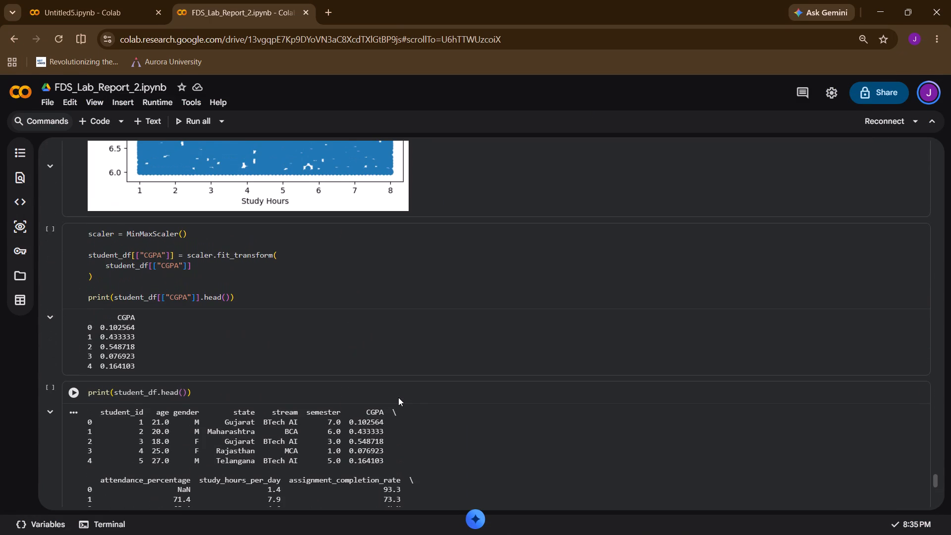
key("ctrl+plus")
key("ctrl+plus")
scroll(398, 397, "up", 1)
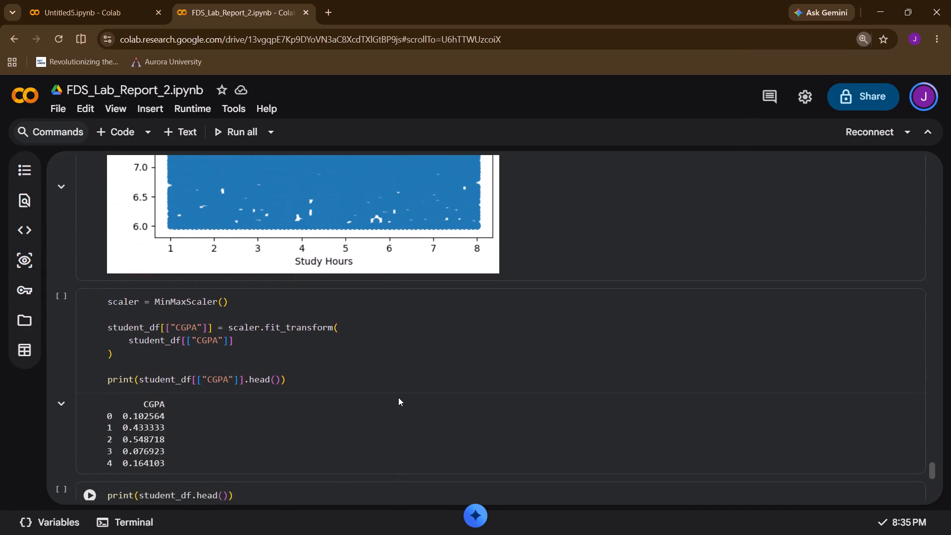
scroll(398, 397, "up", 2)
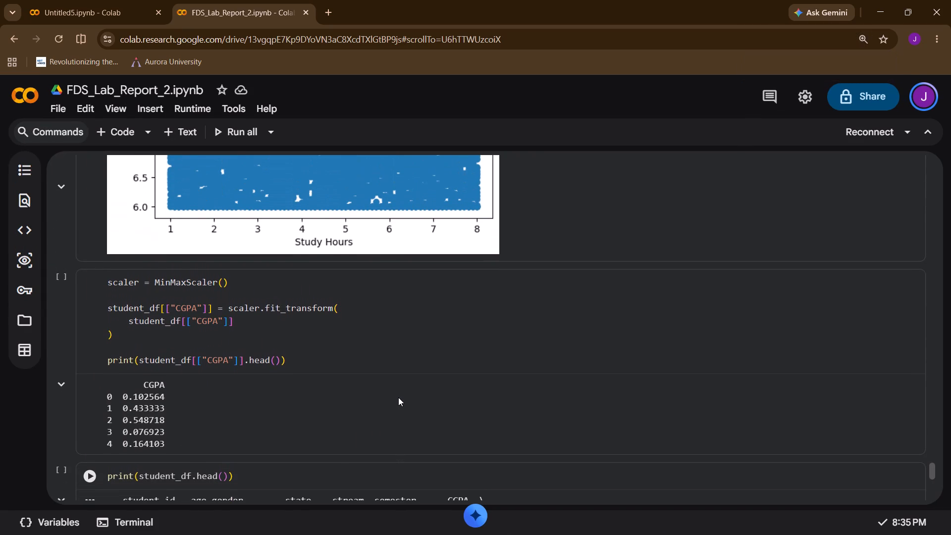
key("ctrl+plus")
scroll(371, 383, "up", 1)
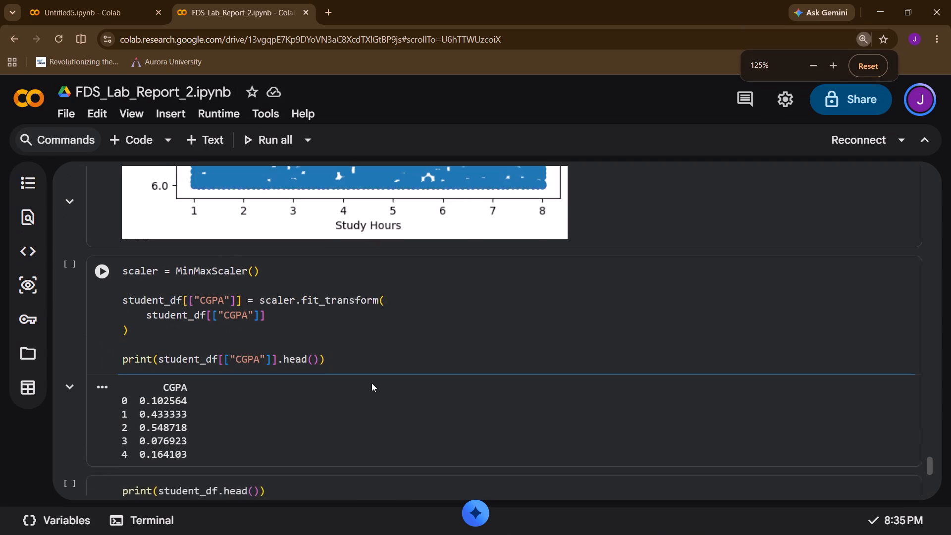
scroll(371, 383, "up", 1)
scroll(371, 383, "down", 1)
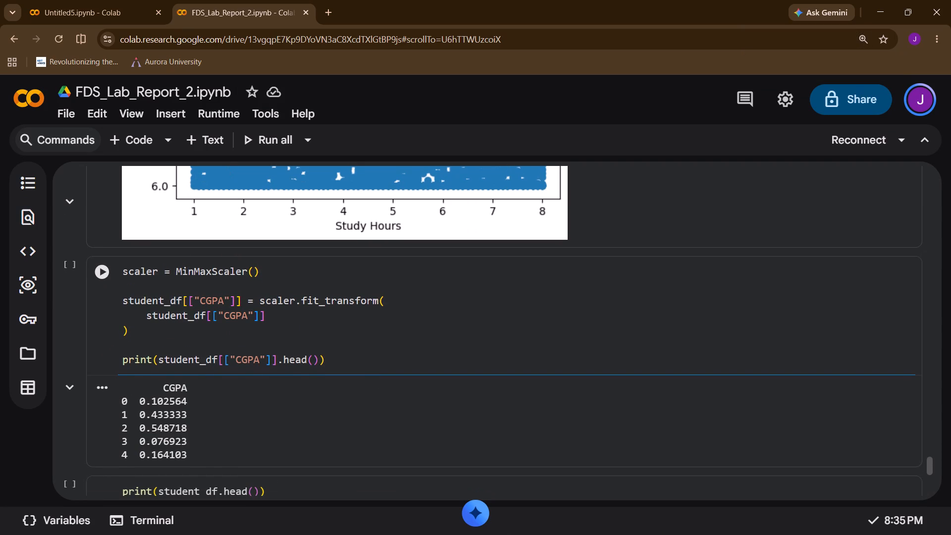
scroll(371, 383, "down", 1)
left_click(376, 470)
left_click(280, 454)
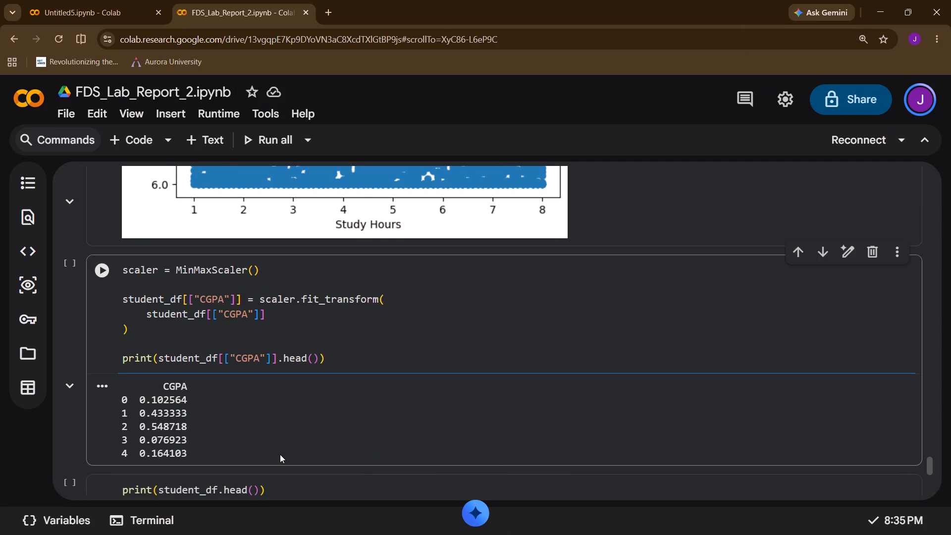
key("Print")
left_click_drag(3, 75, 950, 481)
scroll(581, 316, "right", 6)
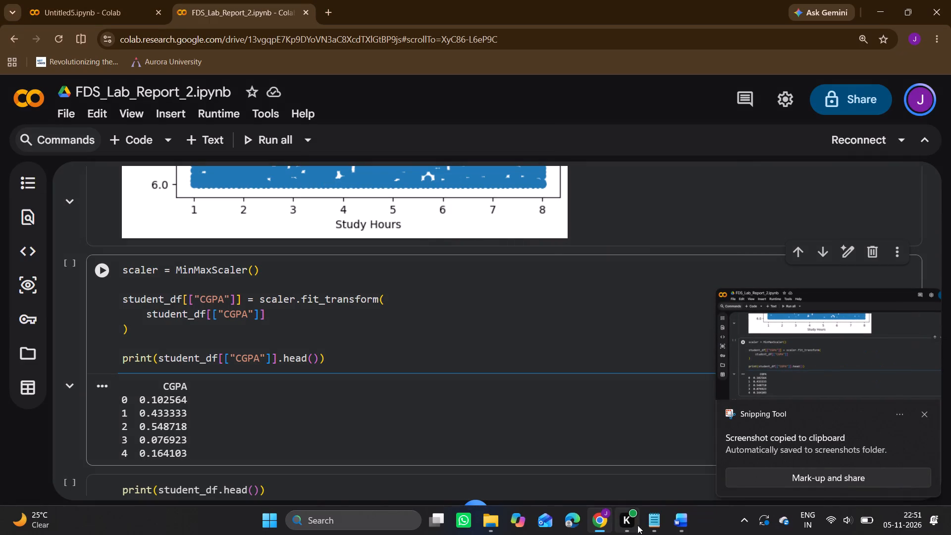
Switch to the Word report and replace the old MinMaxScaler picture with the new screenshot.
left_click(681, 517)
left_click(475, 302)
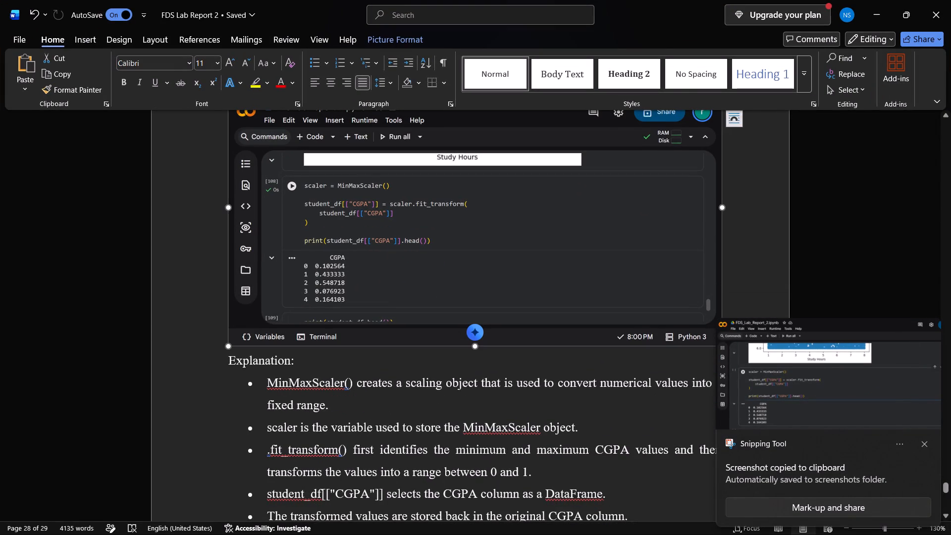
key("BackSpace")
key("ctrl+v")
Delete the report's old print(student_df.head()) picture that follows the MinMaxScaler section.
scroll(475, 302, "down", 1)
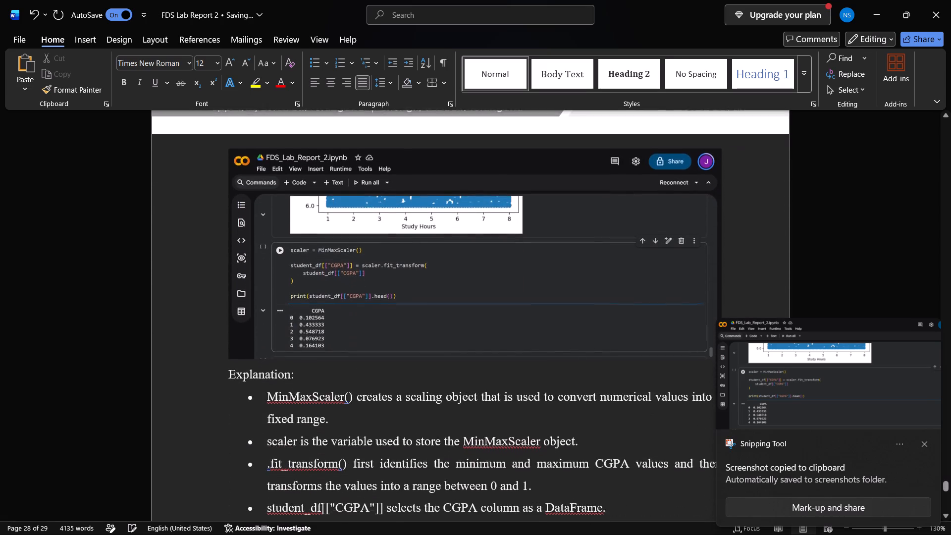
scroll(510, 450, "down", 2)
scroll(447, 385, "down", 2)
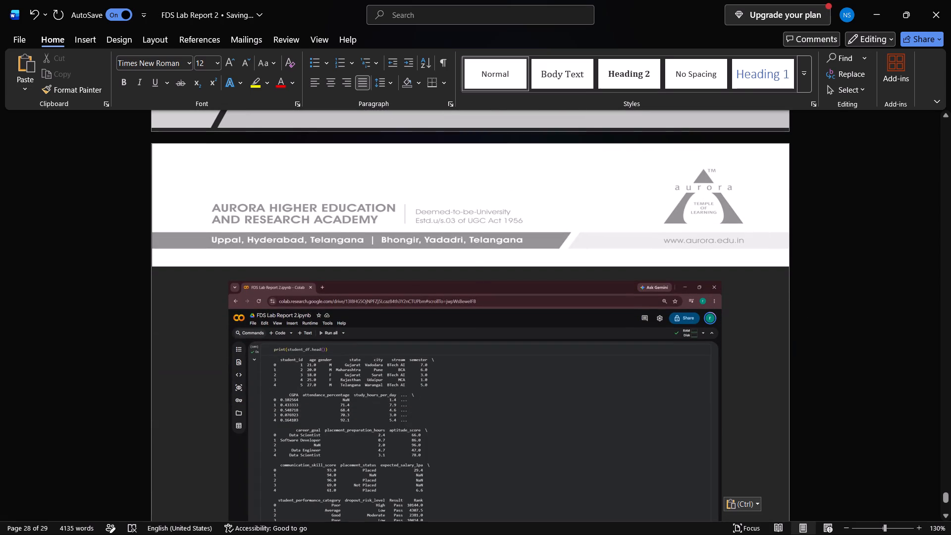
left_click(425, 392)
key("BackSpace")
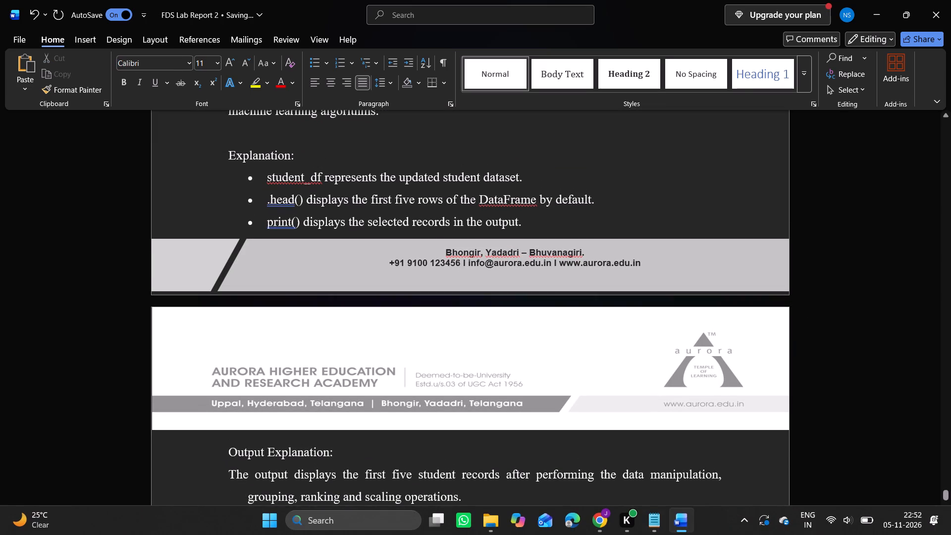
Switch to Chrome and screenshot the final print(student_df.head()) cell and its output at 90% zoom, excluding the browser bars.
left_click(689, 519)
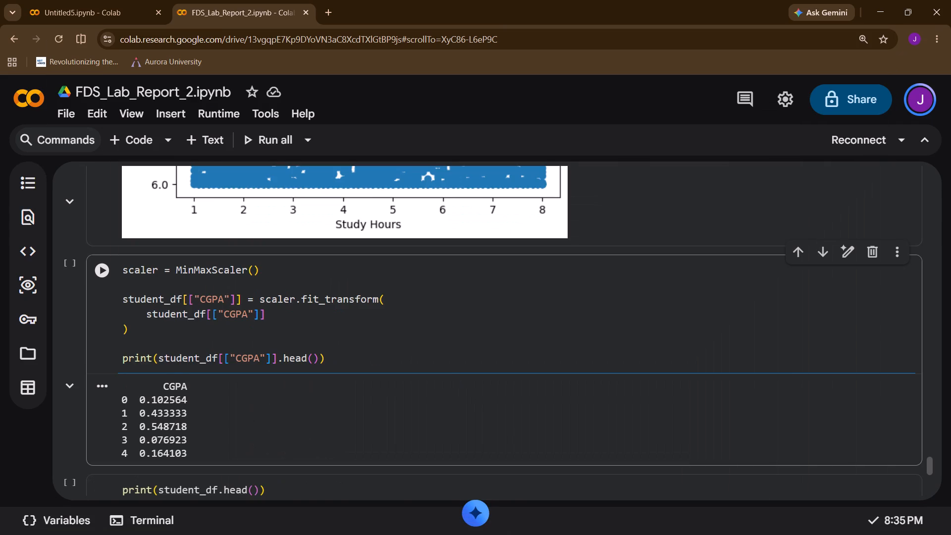
key("ctrl+minus")
key("ctrl+minus")
scroll(454, 366, "down", 1)
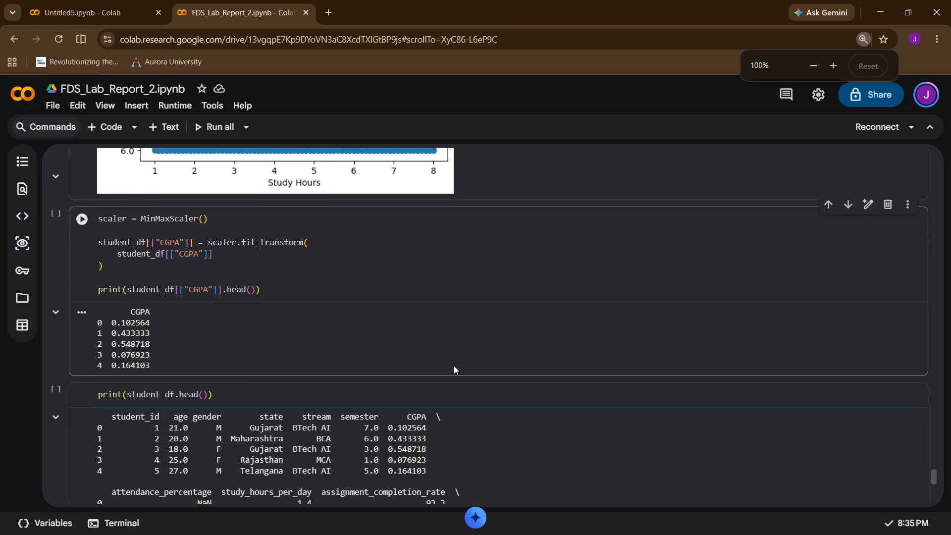
scroll(454, 366, "down", 2)
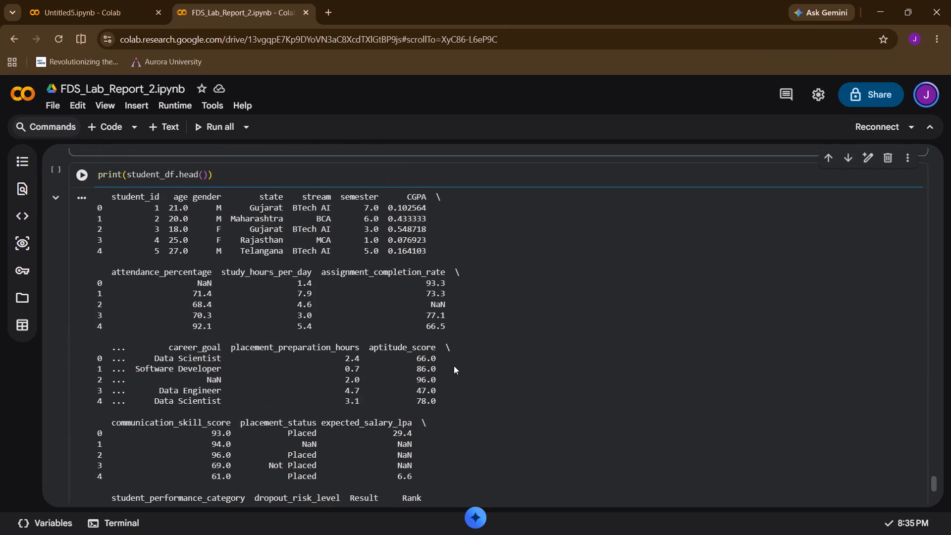
key("ctrl+minus")
scroll(454, 366, "down", 1)
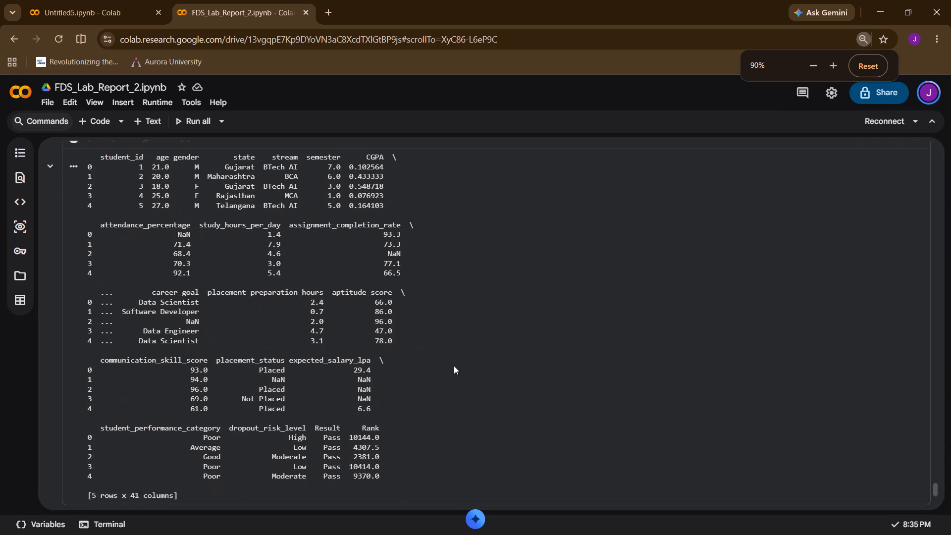
scroll(454, 366, "down", 2)
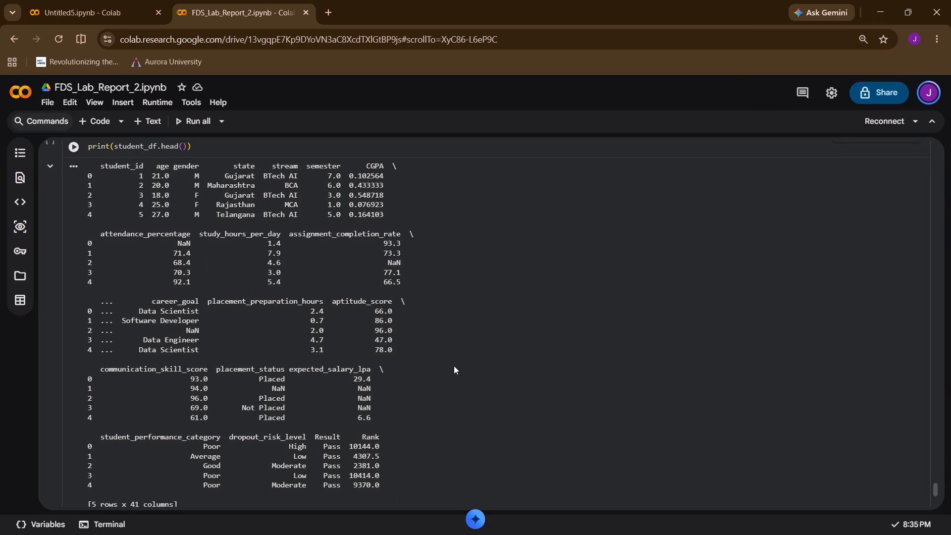
scroll(454, 366, "down", 1)
key("Print")
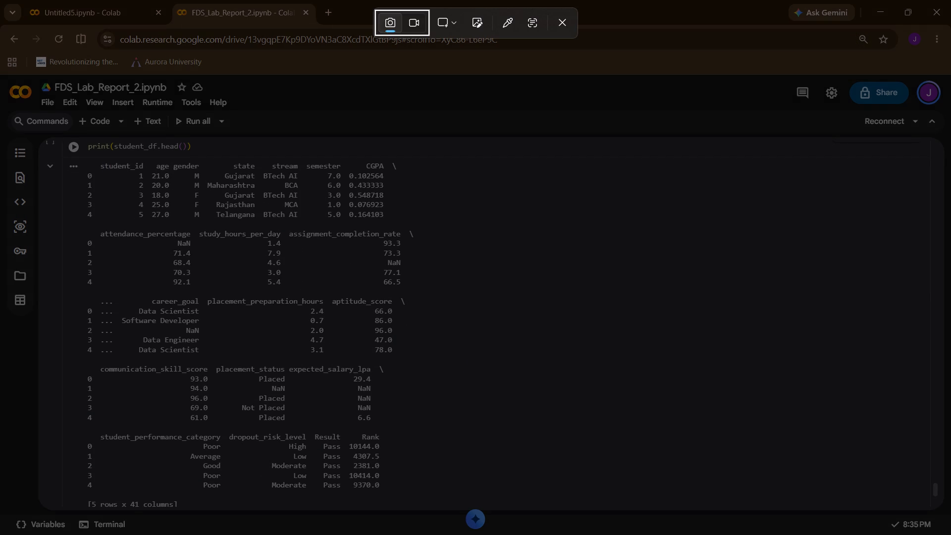
left_click_drag(1, 73, 722, 420)
scroll(541, 332, "right", 3)
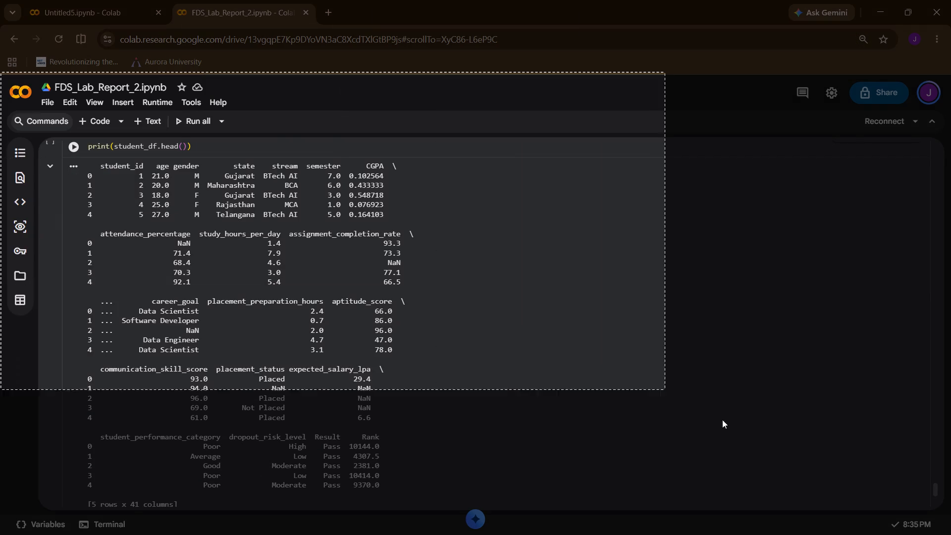
scroll(722, 420, "right", 2)
left_click_drag(722, 420, 950, 516)
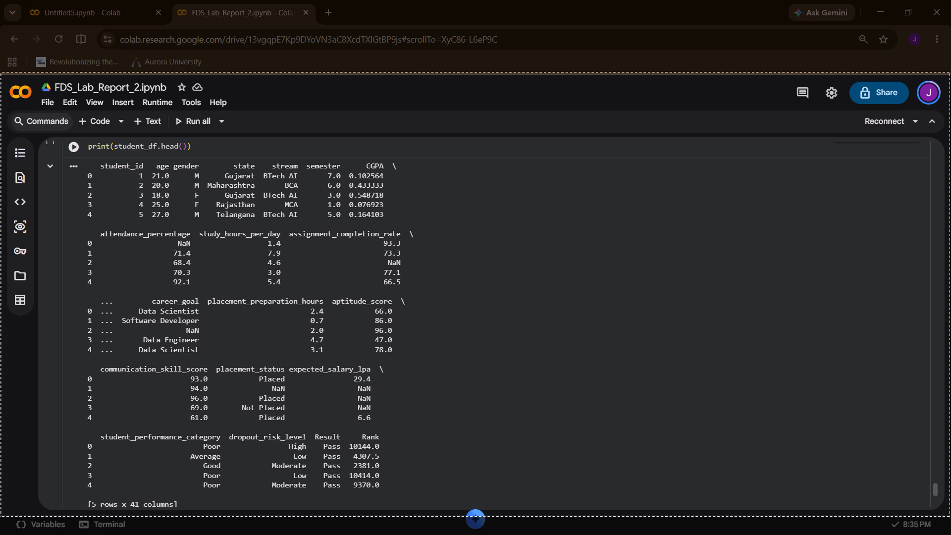
left_click_drag(950, 516, 950, 519)
scroll(542, 378, "up", 1)
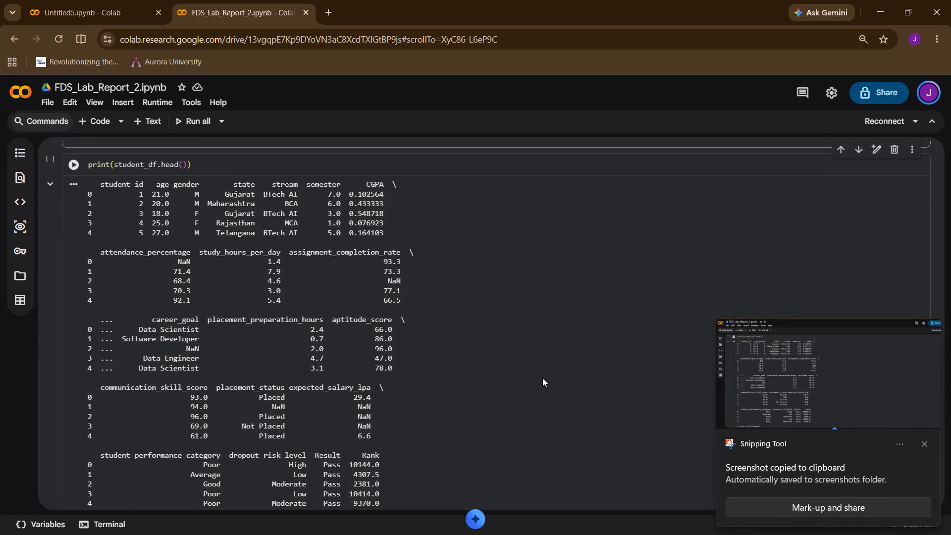
Switch to the Word report and paste the new screenshot on the empty line above the student_df and .head() explanation.
left_click(690, 522)
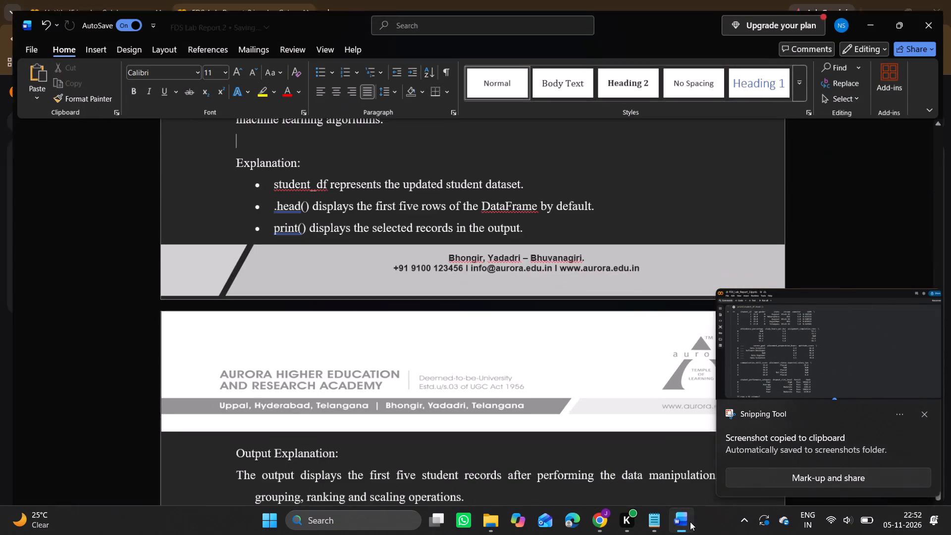
scroll(580, 459, "down", 1)
scroll(580, 459, "up", 1)
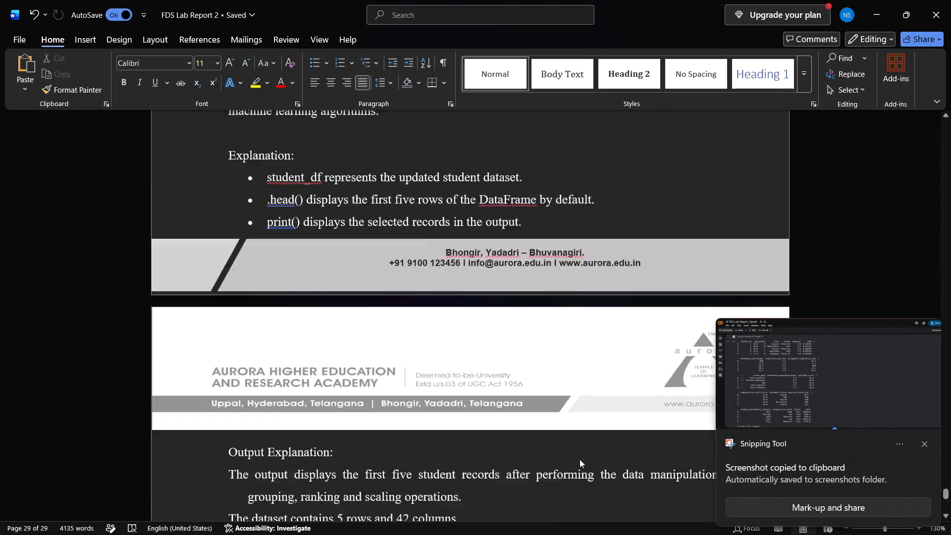
scroll(580, 459, "up", 1)
left_click(257, 243)
key("ctrl+v")
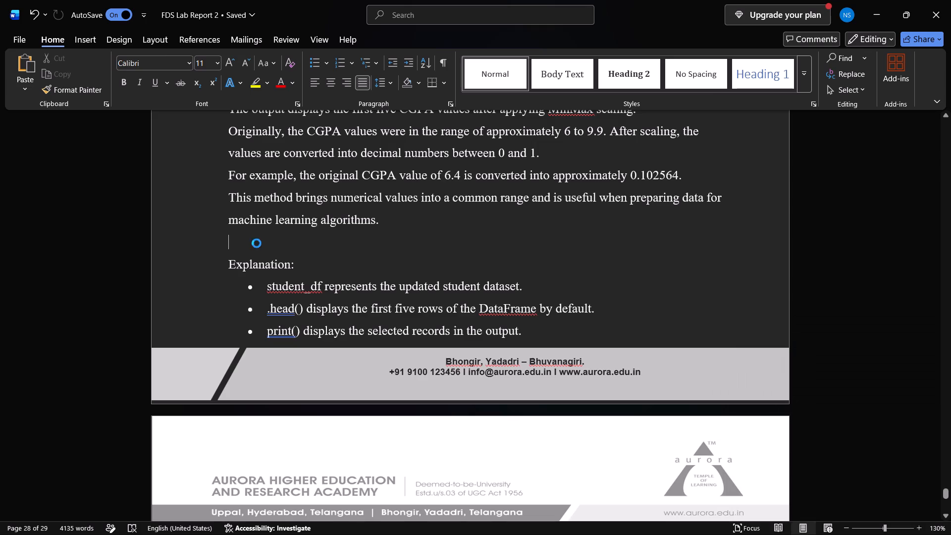
Review the report's notebook pictures and explanations from the last page back to the pd.read_csv() explanation, zoomed out to 110%.
scroll(257, 243, "up", 6)
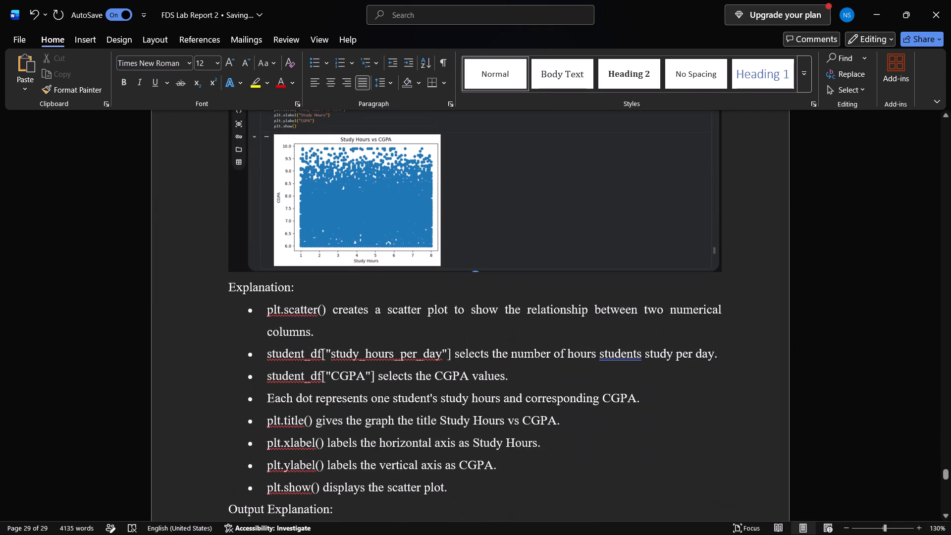
scroll(257, 243, "up", 10)
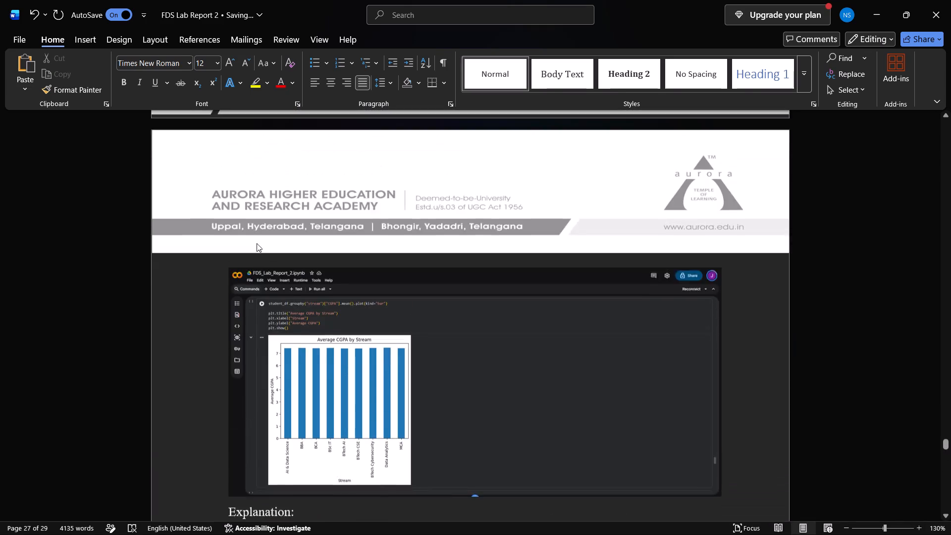
scroll(257, 243, "up", 9)
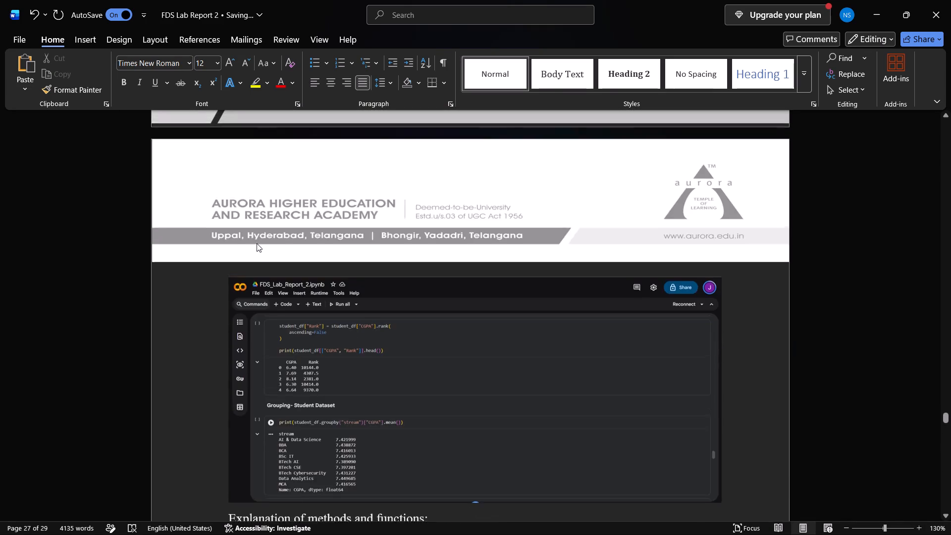
scroll(257, 243, "up", 14)
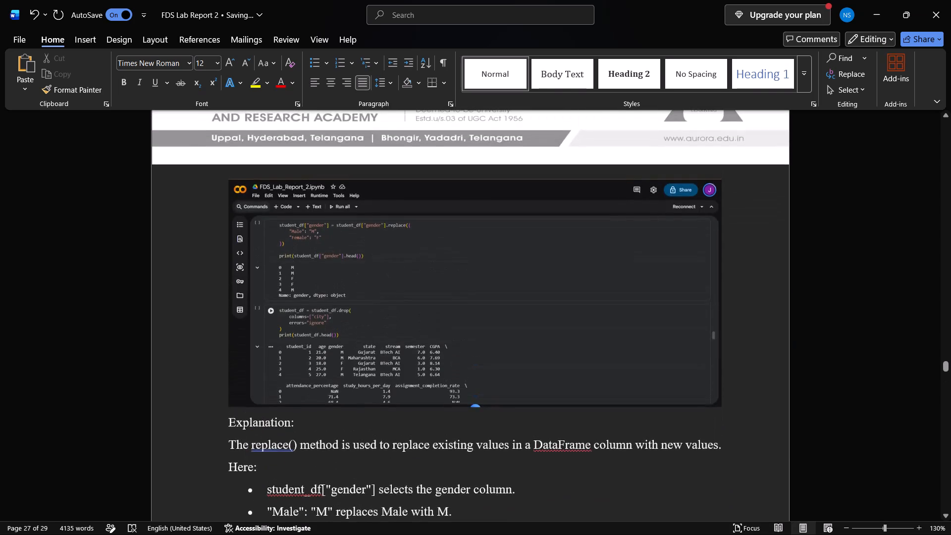
scroll(257, 243, "down", 2, "ctrl")
scroll(257, 243, "up", 7)
scroll(257, 243, "up", 19)
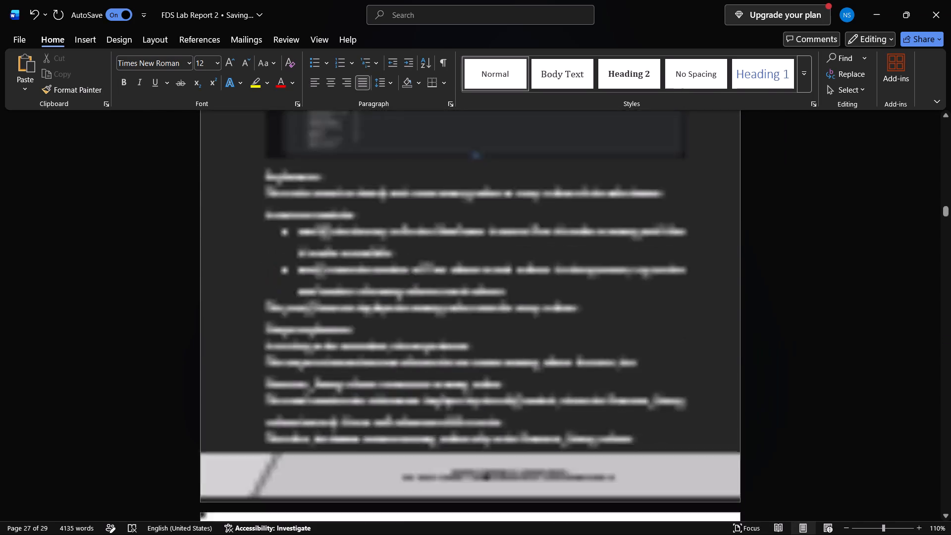
scroll(257, 243, "up", 5)
scroll(257, 243, "down", 2)
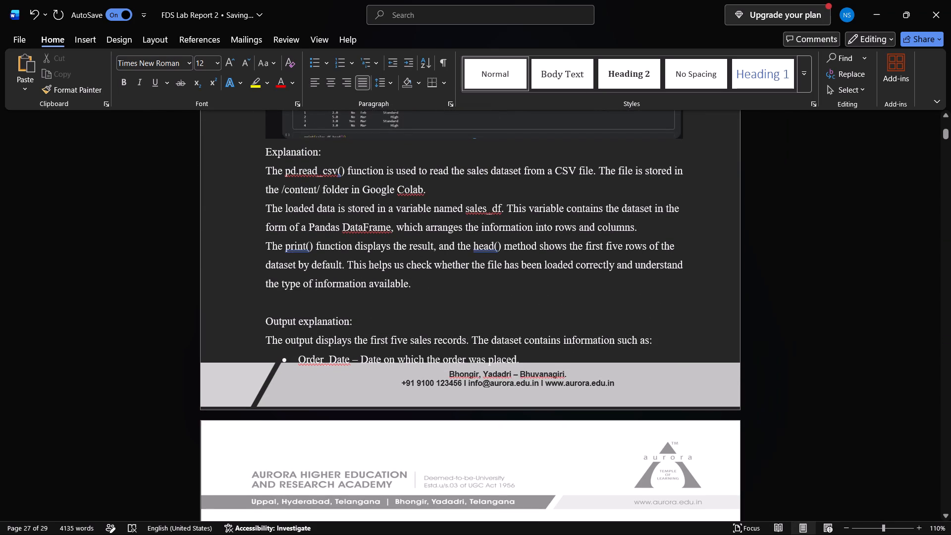
Delete the pd.read_csv() explanation paragraphs and the blank line after them, keeping the Explanation and Output explanation headings.
left_click_drag(265, 174, 446, 283)
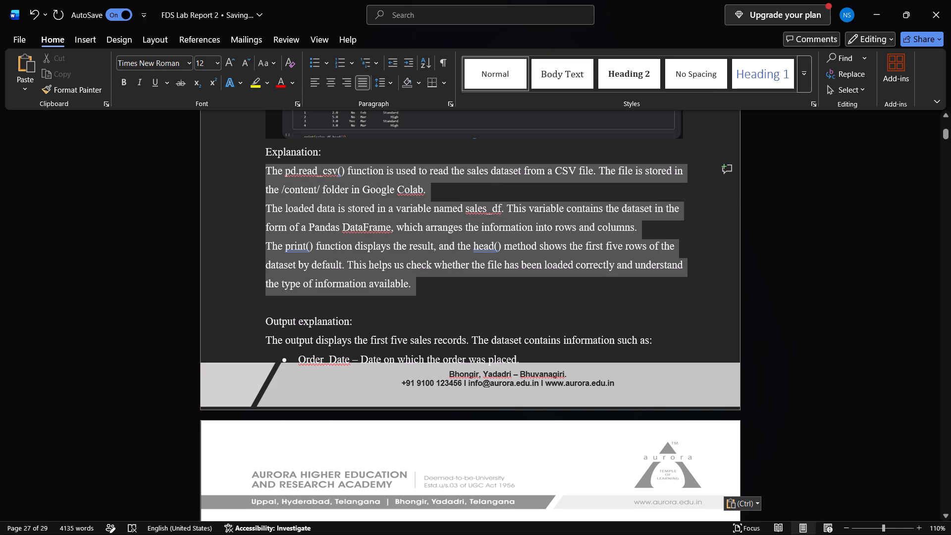
left_click_drag(446, 283, 453, 285)
left_click_drag(453, 285, 537, 365)
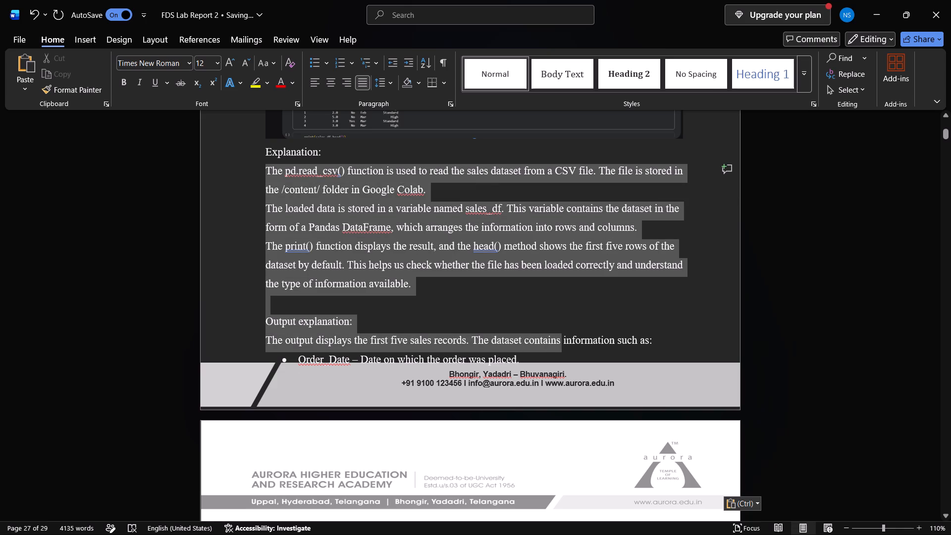
left_click_drag(537, 365, 502, 297)
key("BackSpace")
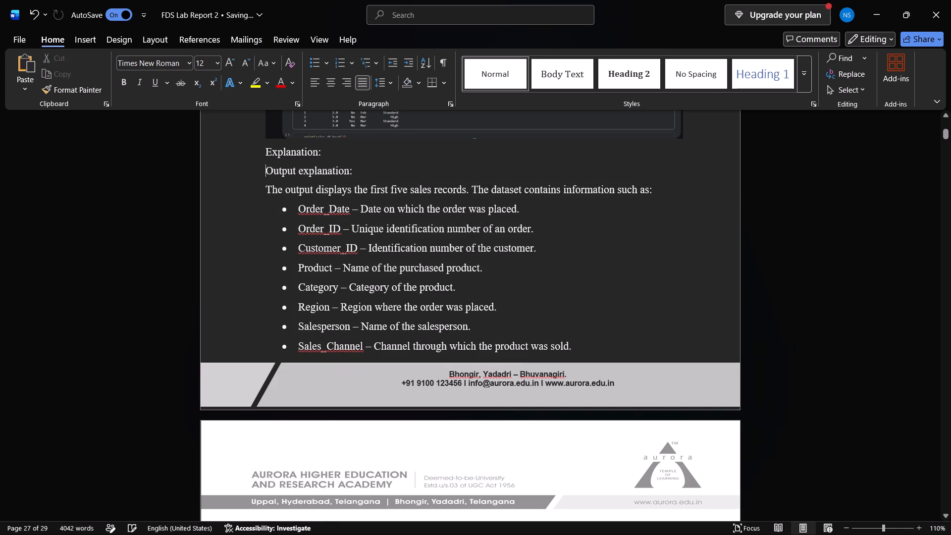
Delete the text under the first Output explanation heading, from the five sales records sentence and column bullets through "further analysis.".
scroll(486, 295, "down", 2)
scroll(541, 461, "down", 1)
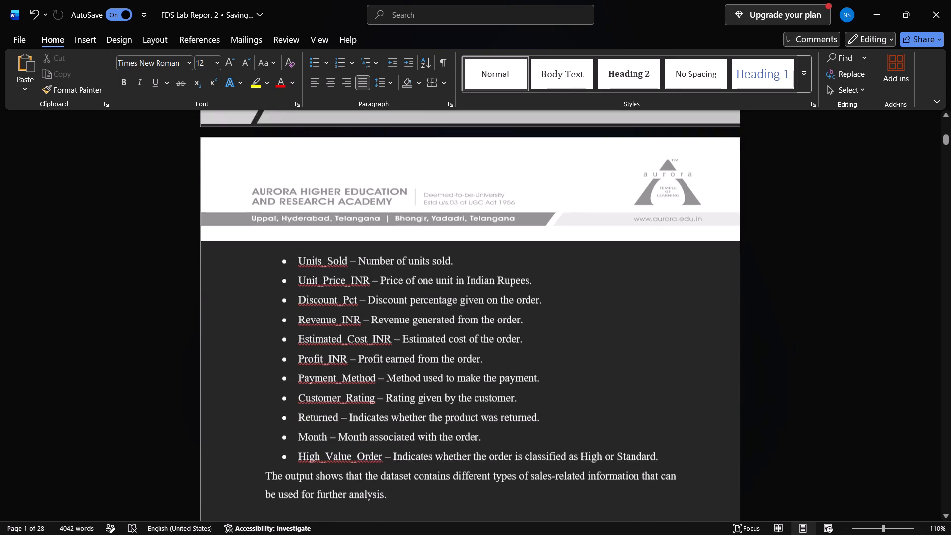
scroll(541, 461, "down", 1)
left_click_drag(414, 462, 306, 232)
scroll(319, 291, "down", 1)
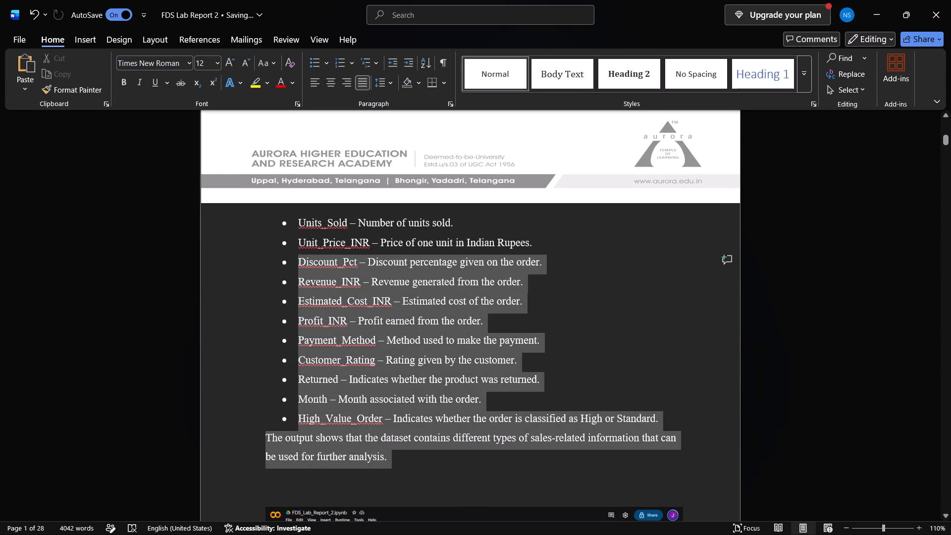
scroll(306, 232, "down", 1)
left_click_drag(306, 232, 286, 115)
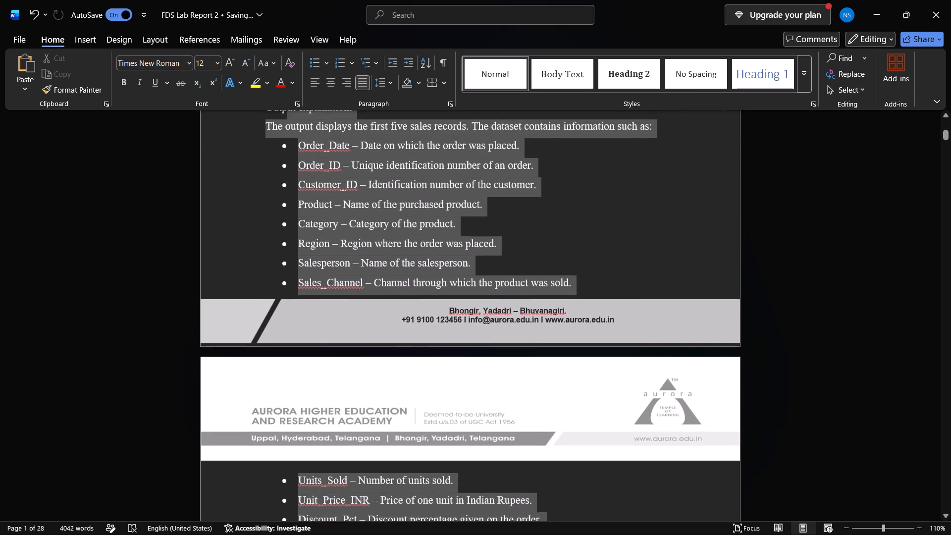
left_click_drag(286, 115, 268, 180)
key("BackSpace")
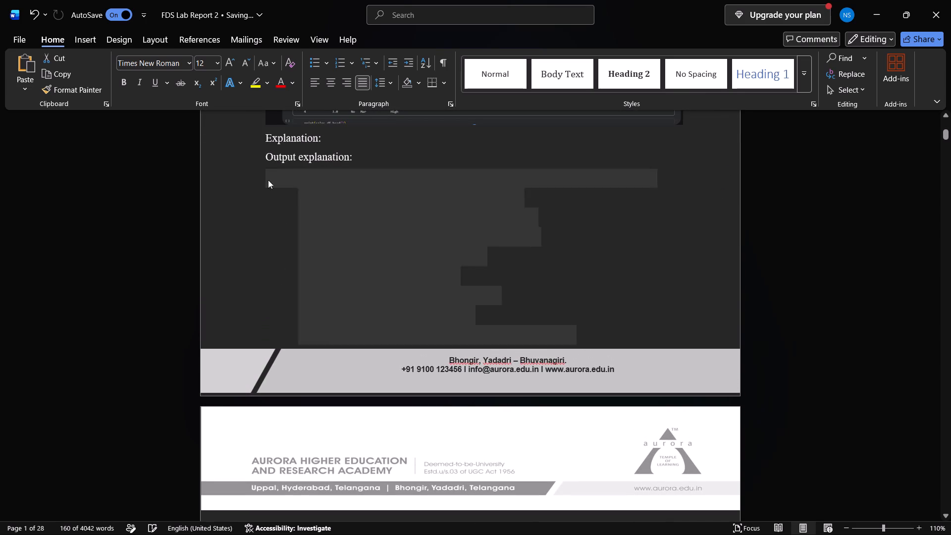
Delete the head() method explanation together with its Output explanation heading and text, keeping only the Explanation heading.
scroll(268, 180, "down", 2)
scroll(299, 346, "down", 1)
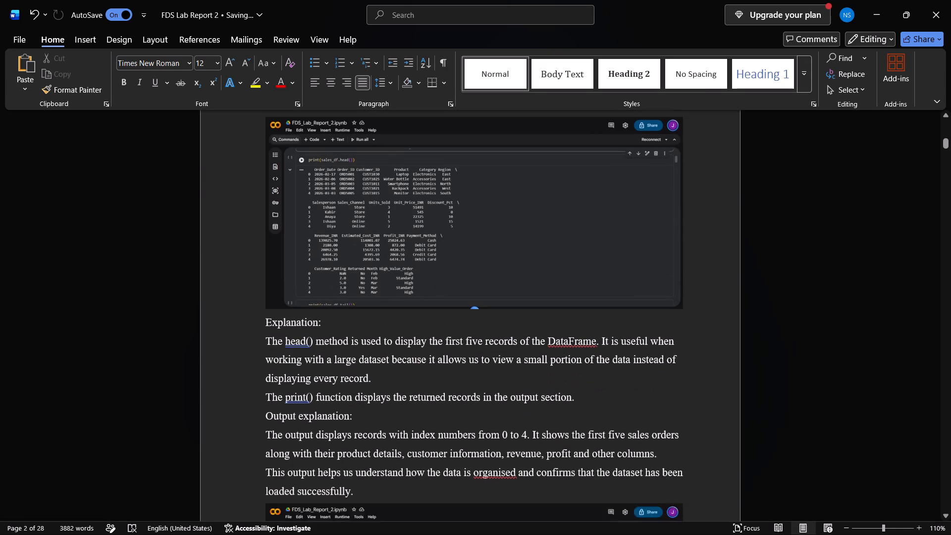
scroll(299, 346, "down", 1)
left_click_drag(369, 361, 255, 225)
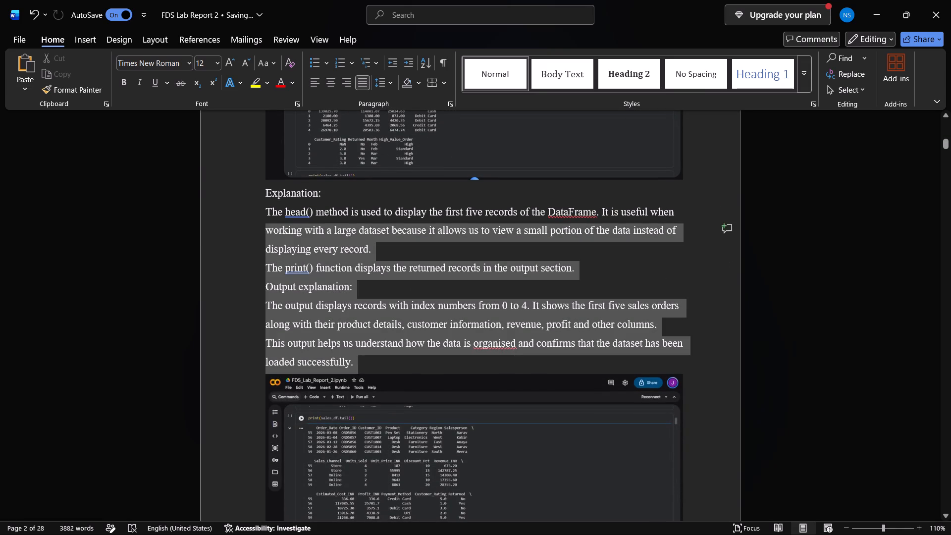
left_click_drag(255, 225, 256, 216)
key("BackSpace")
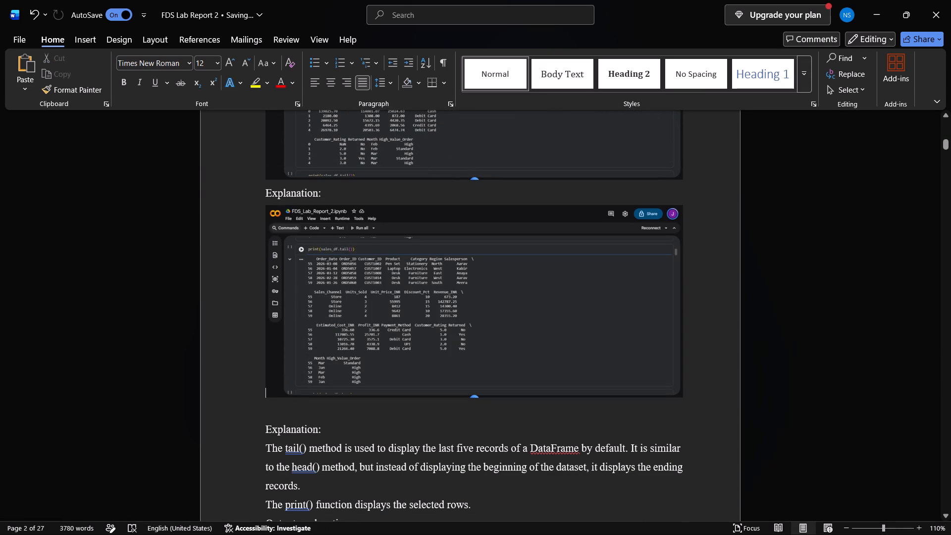
Delete the text from the tail() method explanation through the shape attribute explanation, keeping the Explanation heading above it.
scroll(315, 314, "down", 2)
scroll(362, 392, "down", 1)
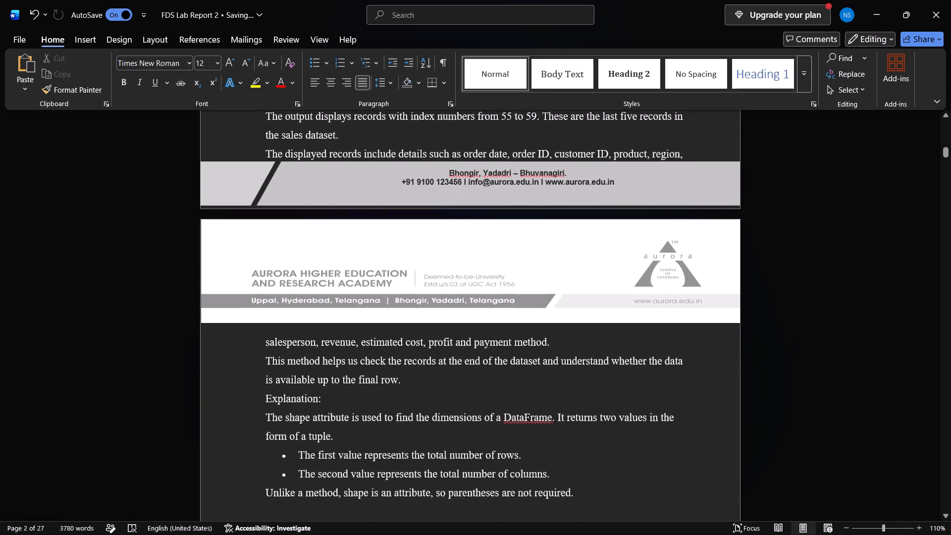
scroll(454, 458, "down", 1)
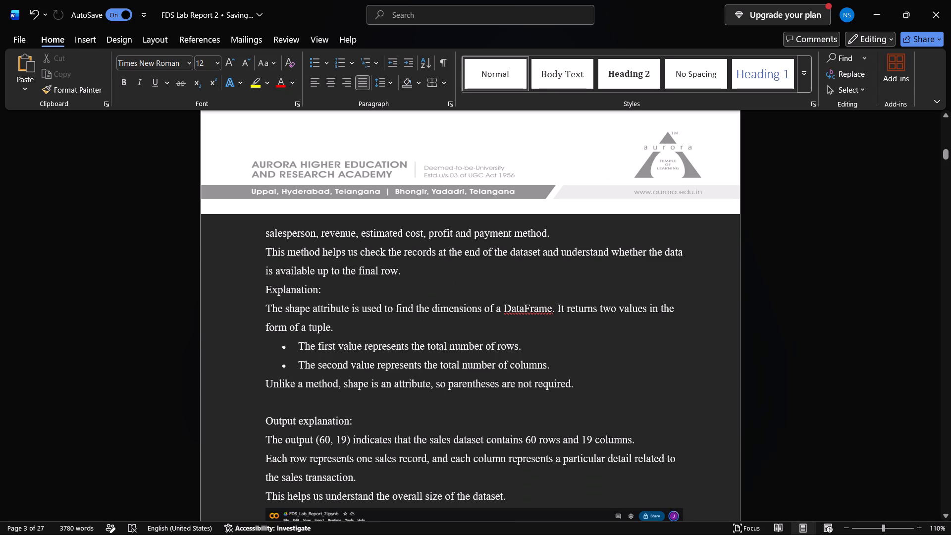
left_click_drag(583, 389, 279, 338)
scroll(270, 217, "down", 2)
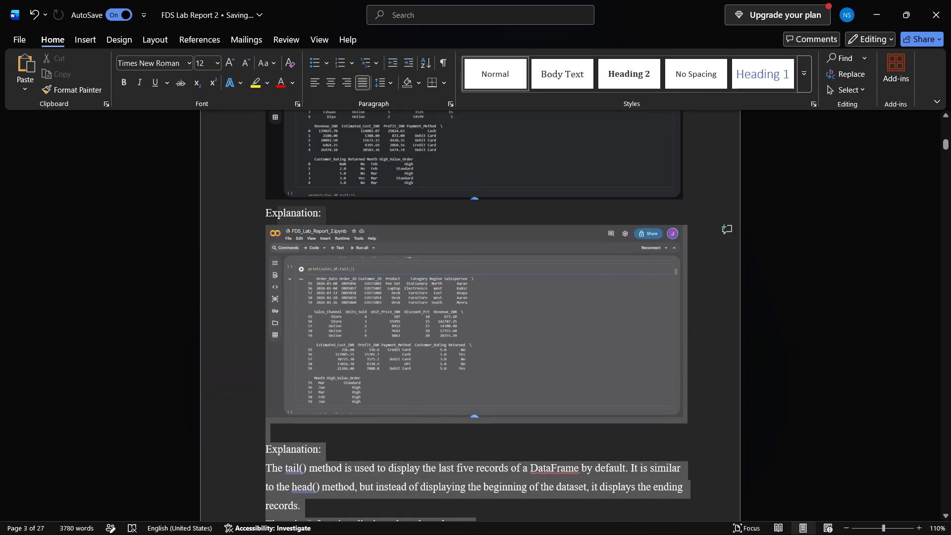
left_click_drag(279, 338, 269, 473)
key("BackSpace")
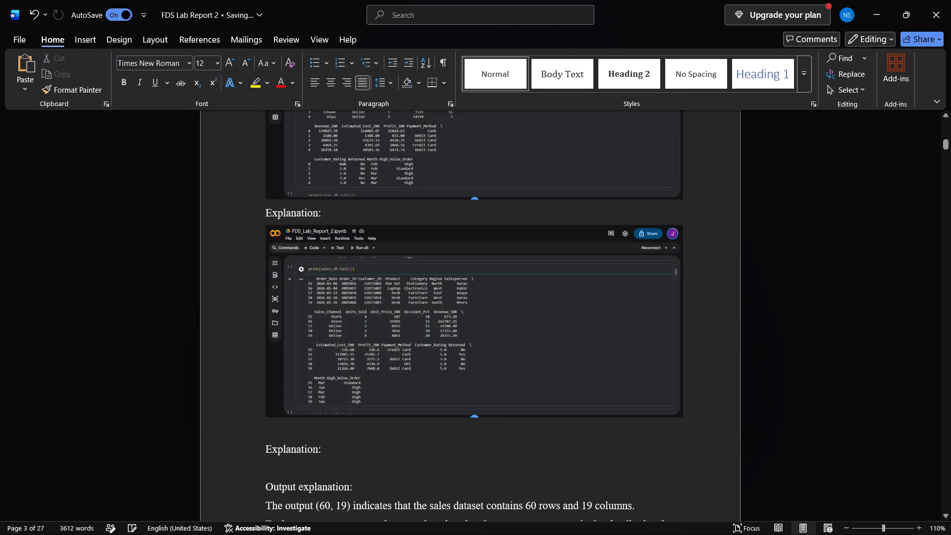
Delete the paragraphs about the (60, 19) output and dataset size under the Output explanation heading.
scroll(269, 473, "down", 1)
scroll(526, 308, "down", 1)
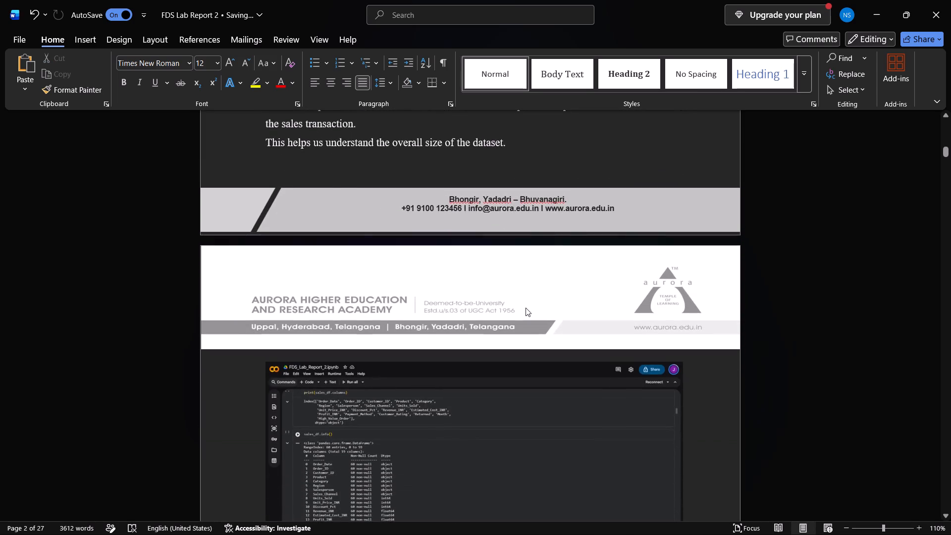
scroll(526, 308, "up", 1)
left_click_drag(523, 293, 329, 241)
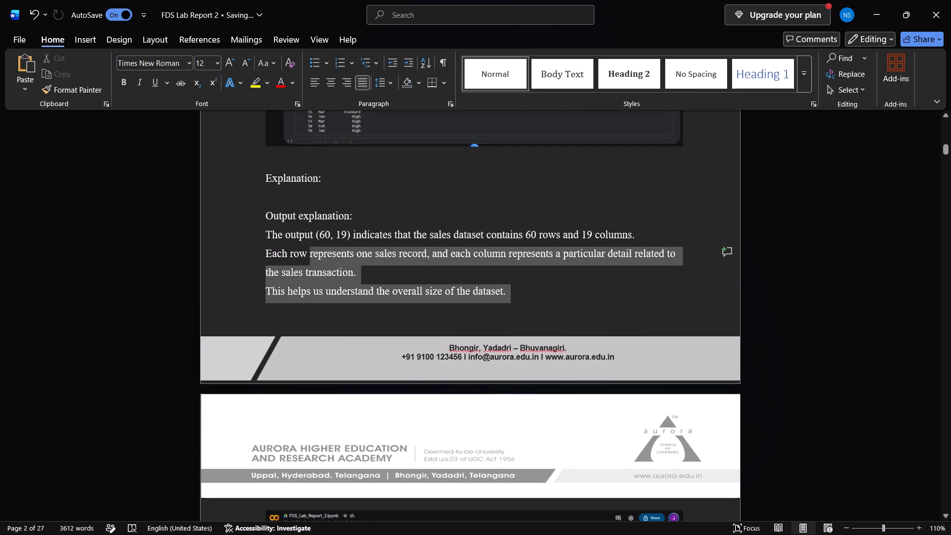
left_click_drag(329, 241, 259, 237)
key("BackSpace")
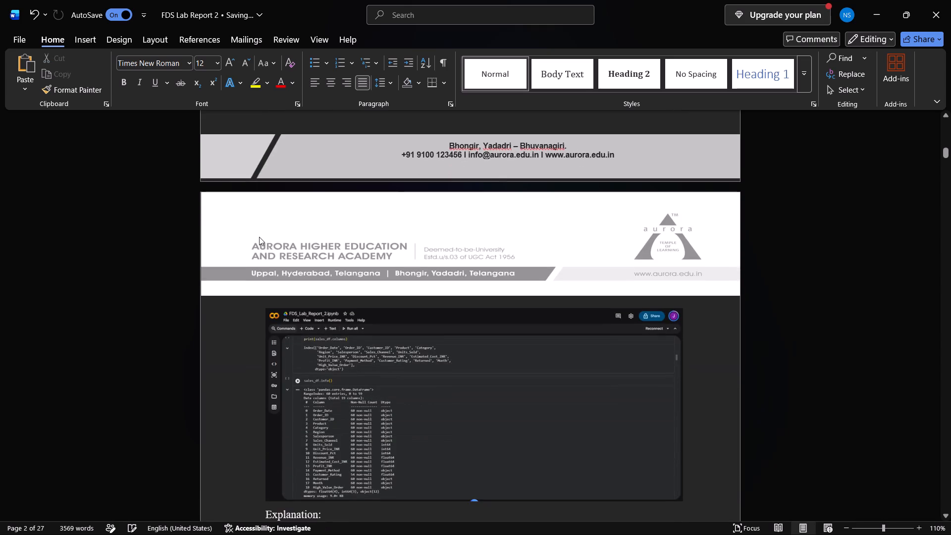
Delete the columns attribute explanation paragraphs under the Explanation heading, through the print() sentence.
scroll(259, 237, "down", 1)
left_click_drag(261, 267, 306, 348)
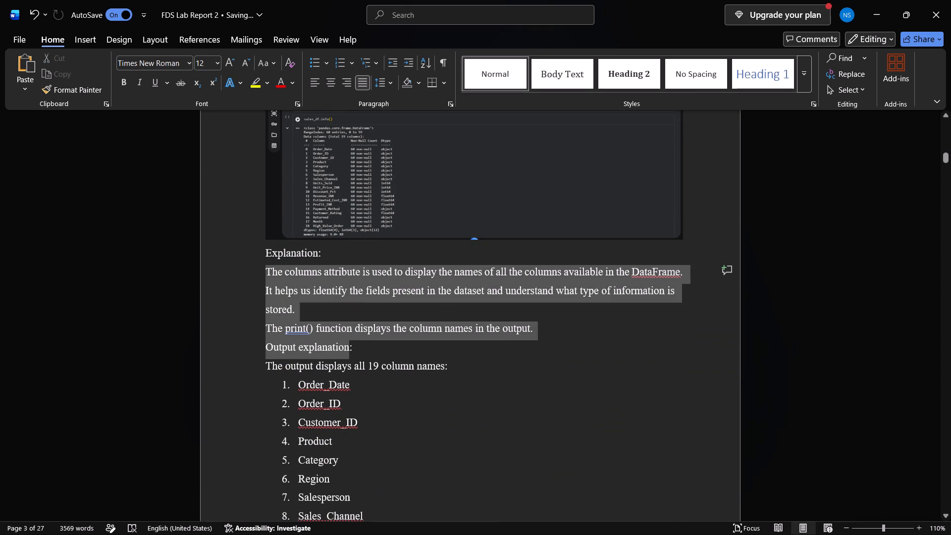
left_click_drag(306, 348, 534, 329)
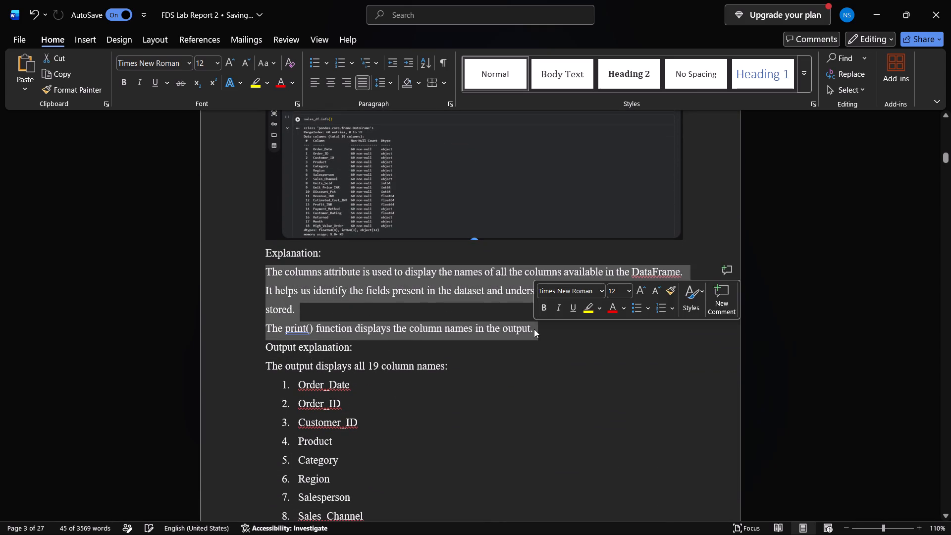
key("BackSpace")
Delete the column-names output text, its numbered list and the dtype='object' note, keeping the Output explanation heading.
scroll(454, 448, "down", 3)
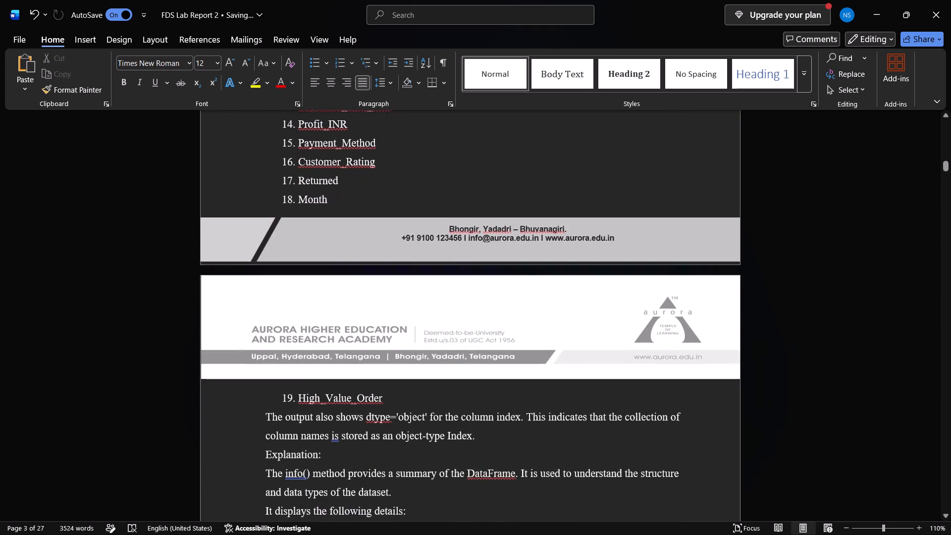
scroll(454, 448, "down", 1)
scroll(408, 415, "down", 1)
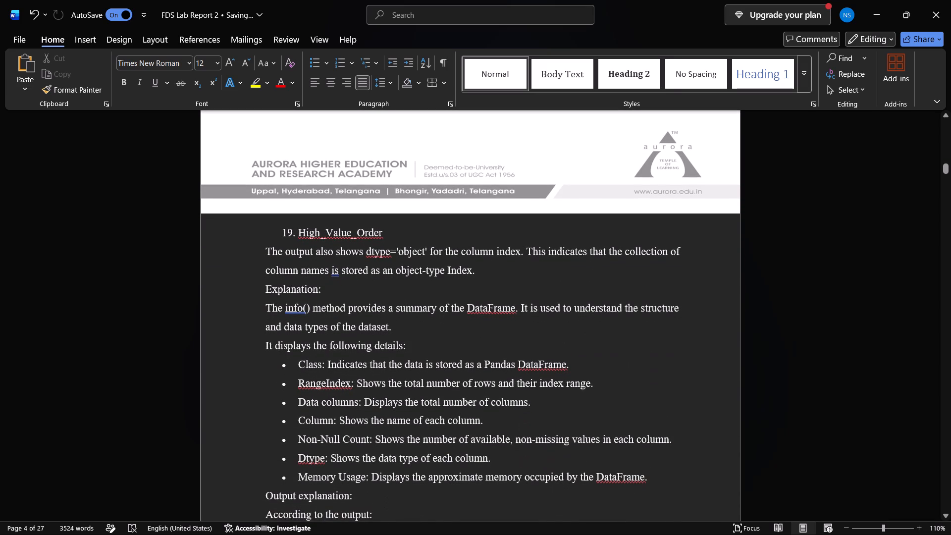
left_click_drag(486, 275, 266, 81)
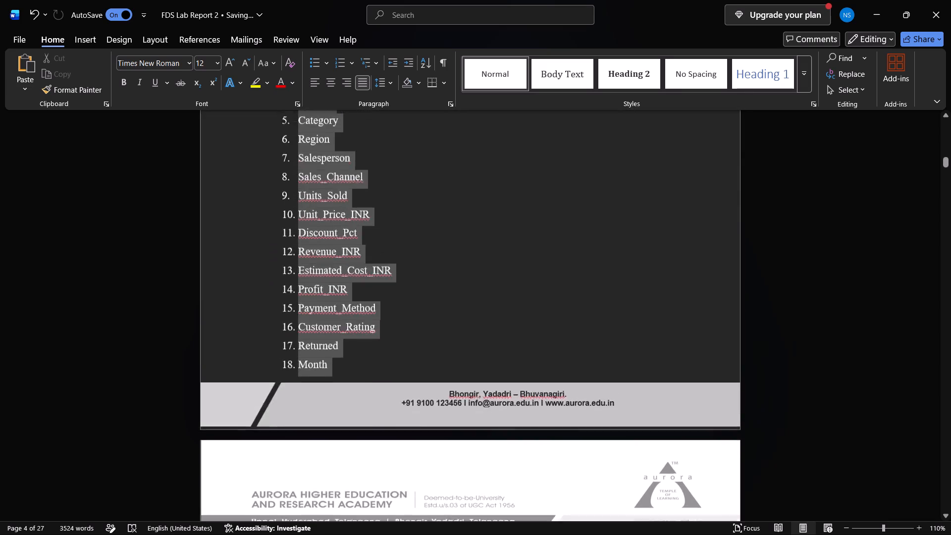
left_click_drag(266, 81, 262, 226)
key("BackSpace")
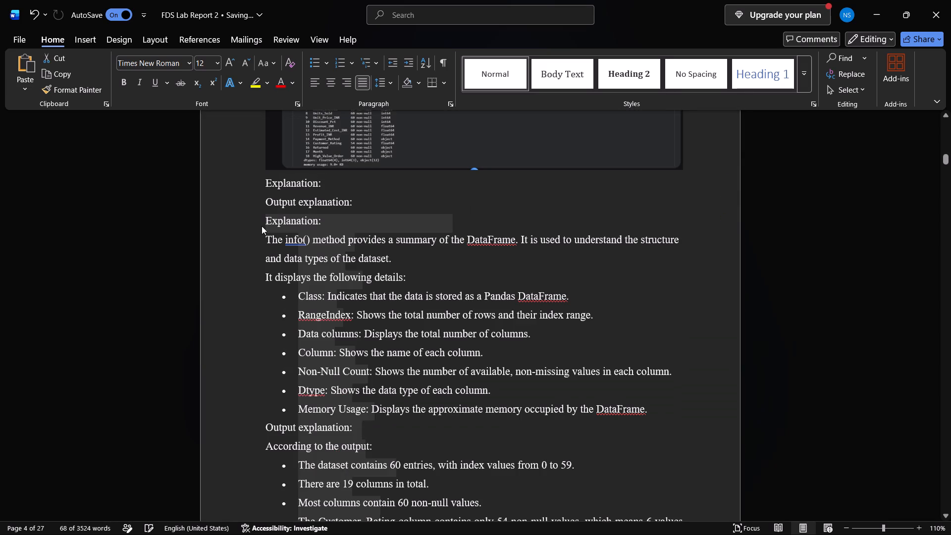
Delete the info() method explanation and its list of displayed details, from Class through Memory Usage.
left_click_drag(268, 242, 346, 302)
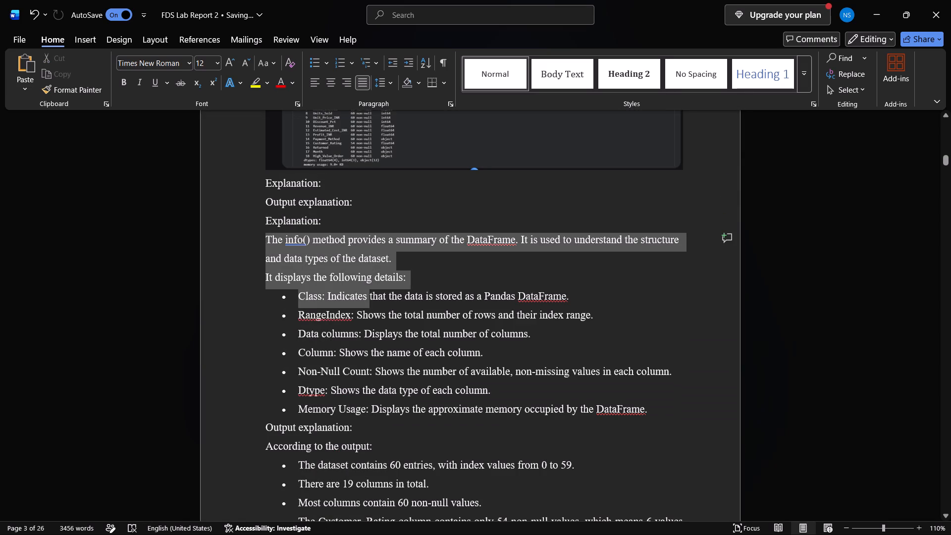
left_click_drag(346, 302, 656, 420)
scroll(387, 349, "up", 1)
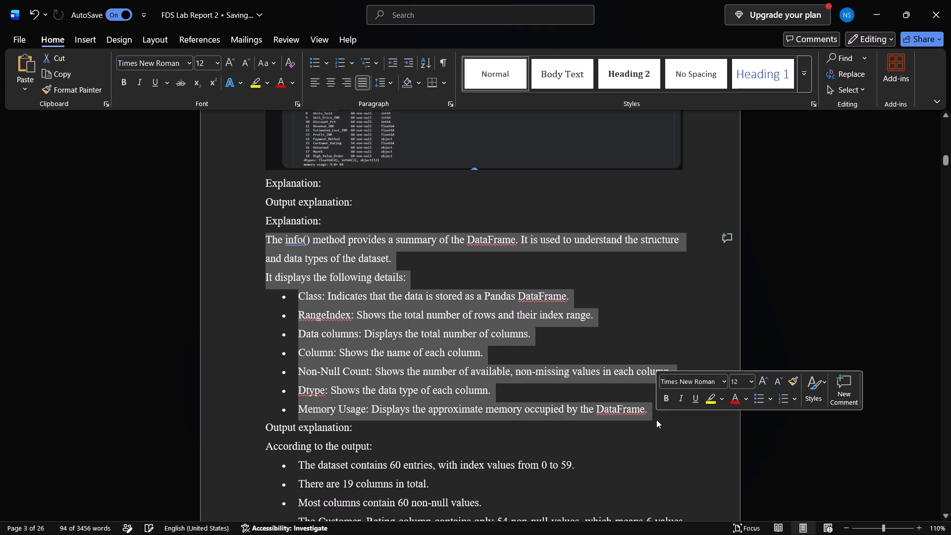
key("BackSpace")
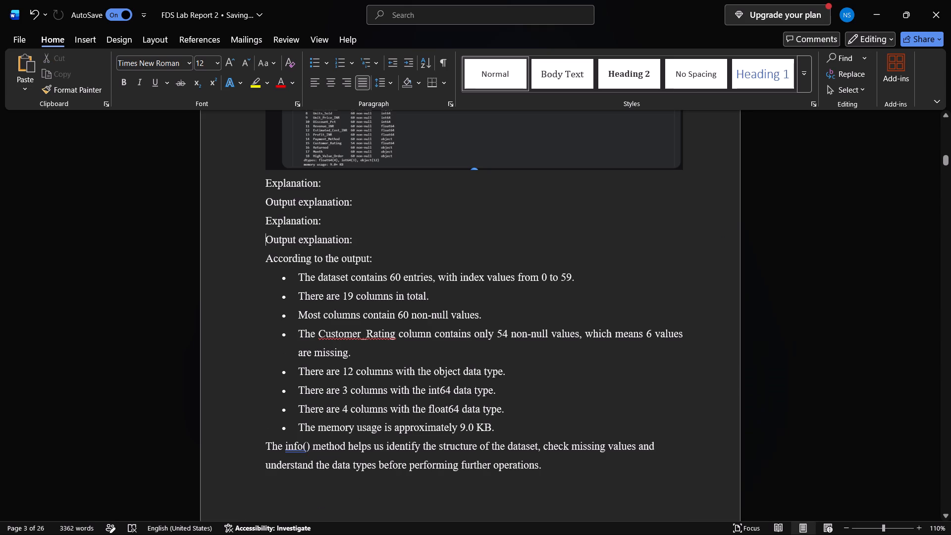
Delete the info() output text, from "According to the output:" through the closing info() paragraph, keeping the Output explanation heading.
left_click_drag(265, 262, 543, 442)
scroll(475, 359, "right", 1)
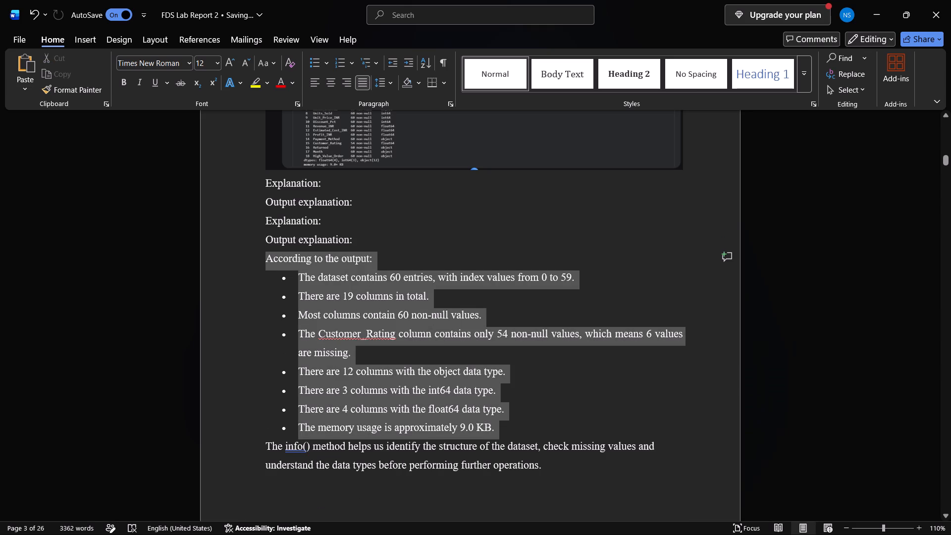
left_click_drag(543, 442, 483, 241)
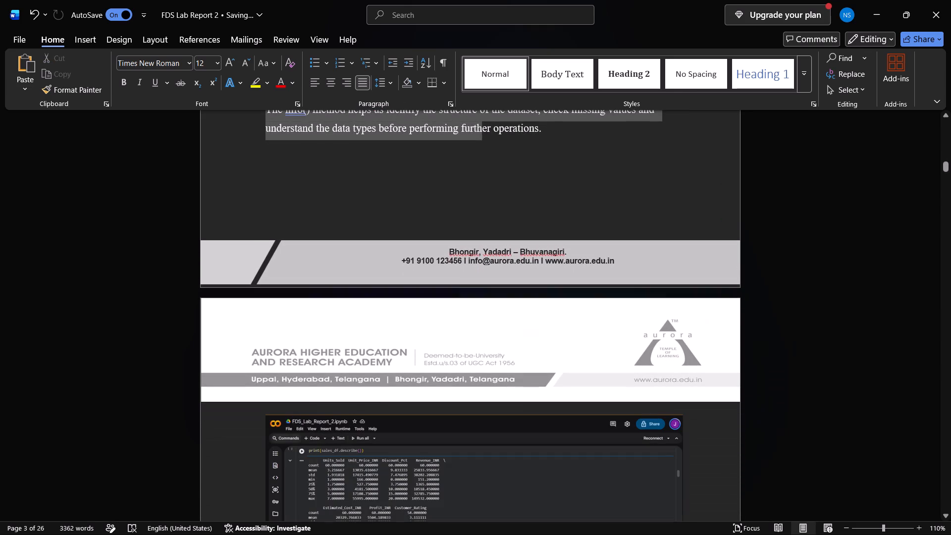
left_click_drag(483, 241, 571, 148)
key("BackSpace")
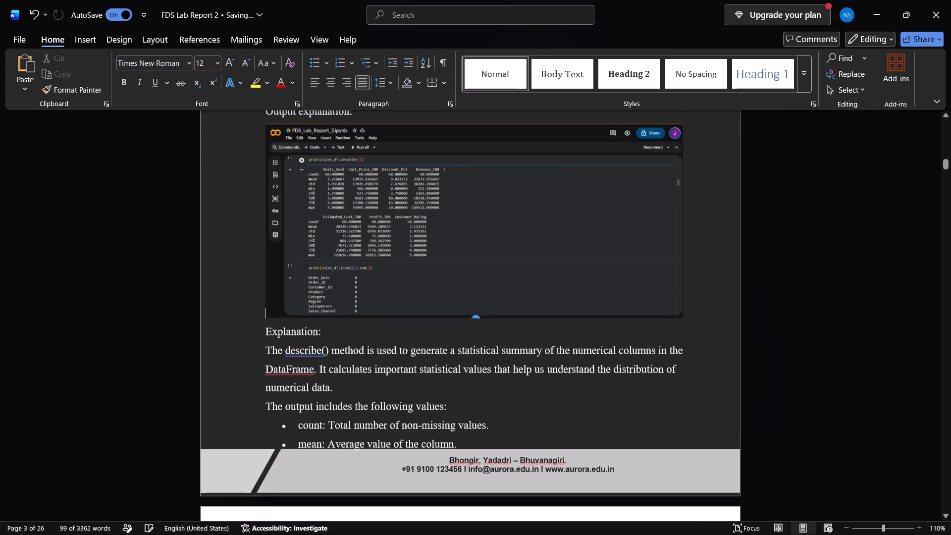
Delete the duplicate Explanation and Output explanation headings just above the describe() screenshot.
scroll(571, 148, "up", 2)
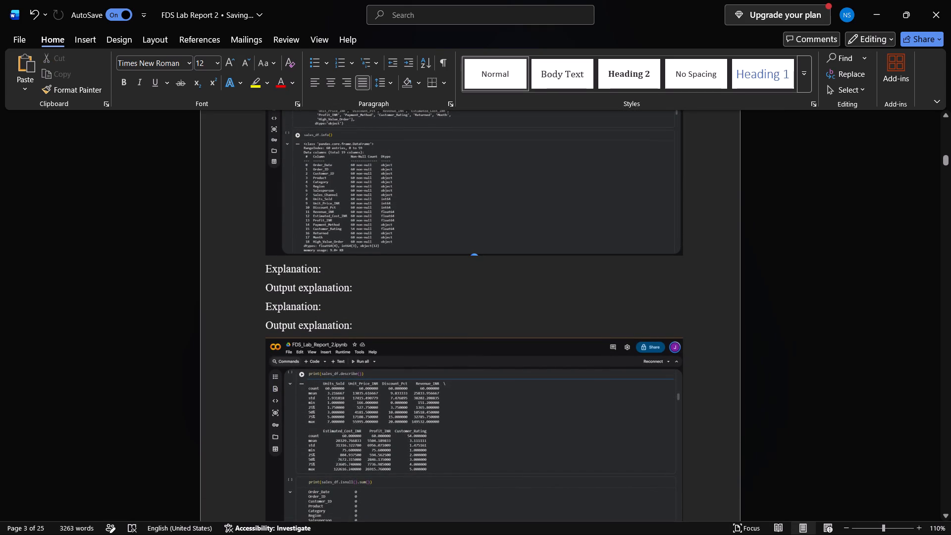
left_click_drag(369, 328, 264, 309)
key("BackSpace")
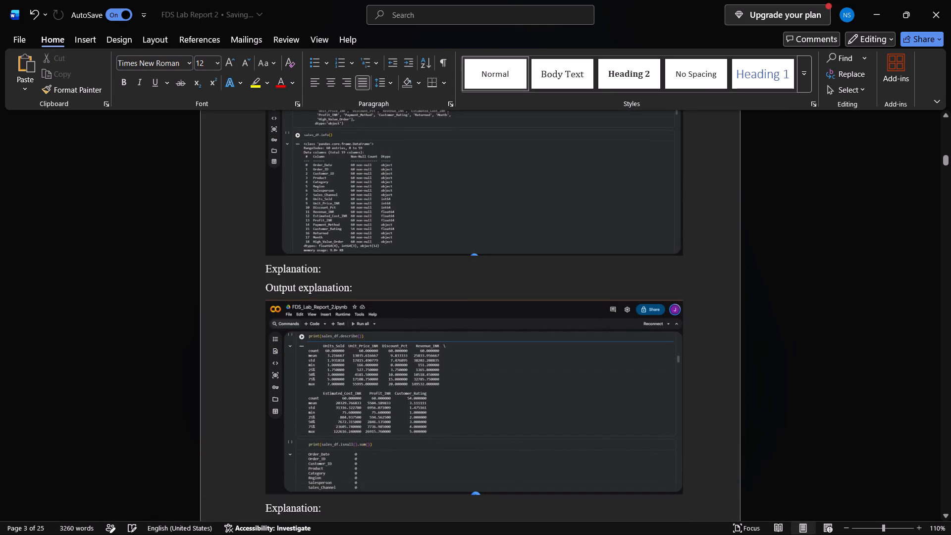
Delete the describe() method paragraph and the list of output values from count through max, keeping the Explanation heading.
scroll(264, 309, "down", 1)
scroll(336, 391, "down", 1)
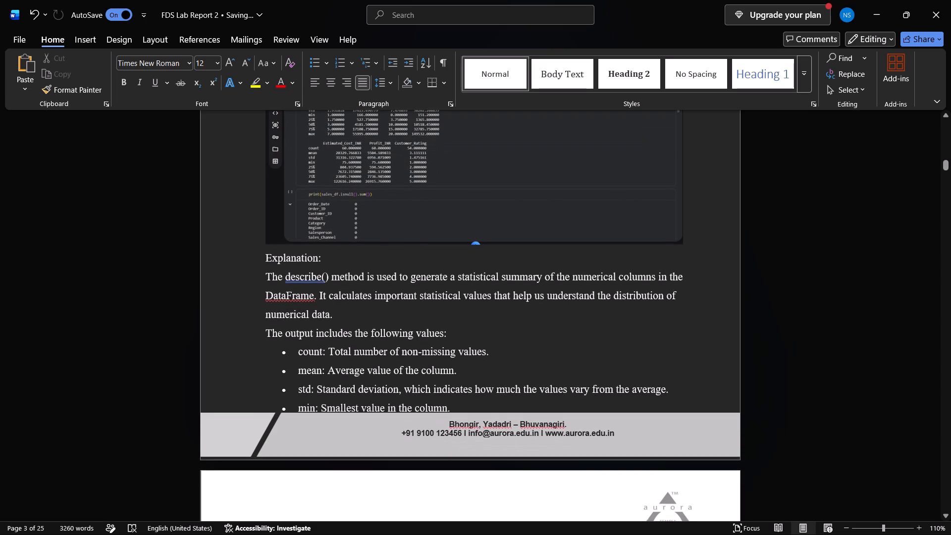
left_click_drag(332, 314, 263, 283)
key("BackSpace")
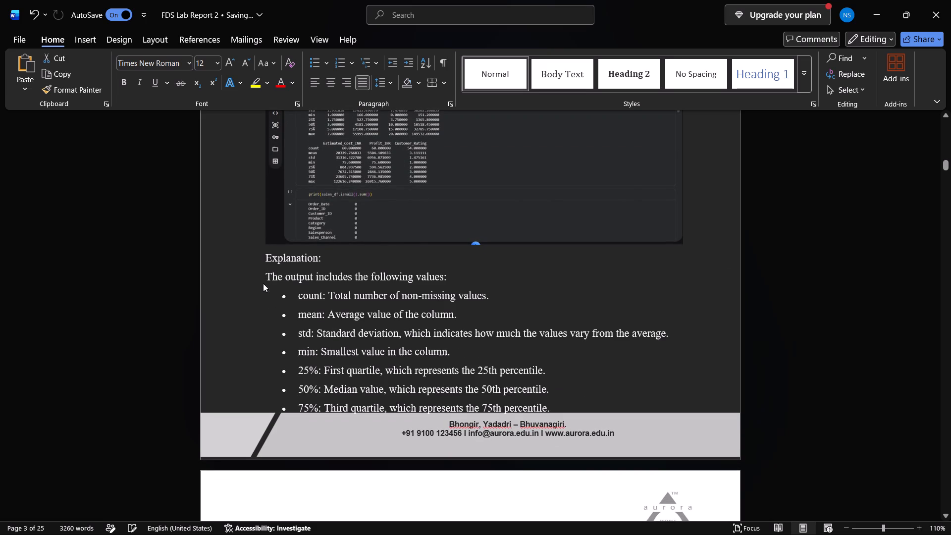
scroll(375, 295, "down", 1)
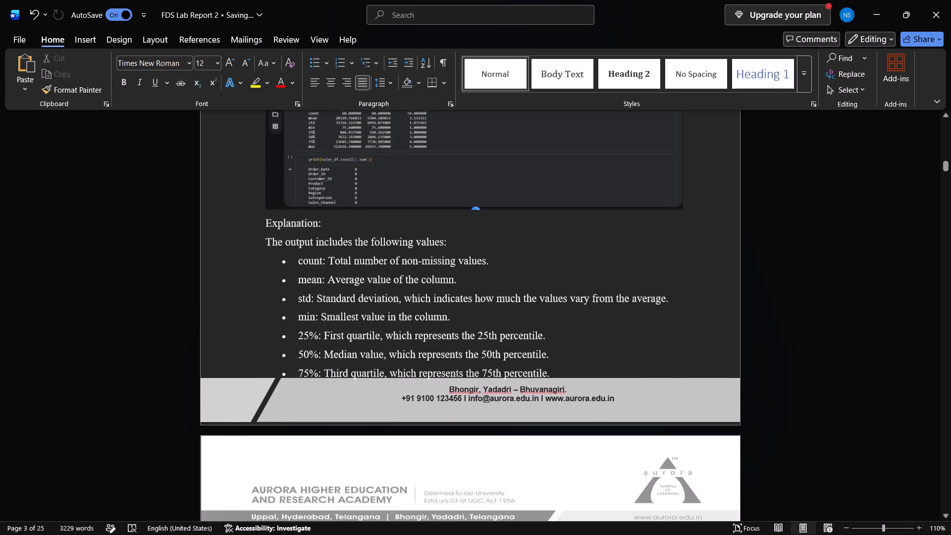
scroll(375, 295, "down", 2)
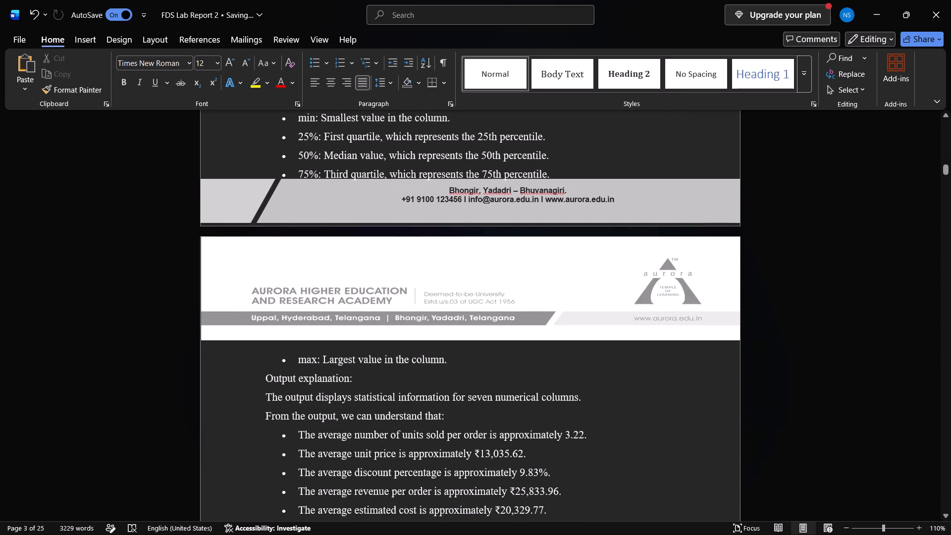
left_click_drag(452, 364, 265, 89)
scroll(288, 230, "down", 1)
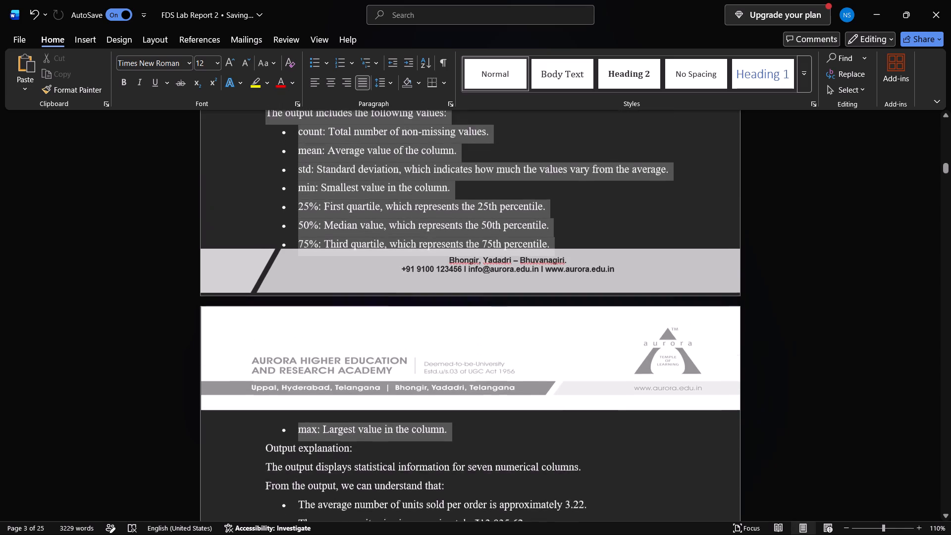
left_click_drag(265, 89, 260, 194)
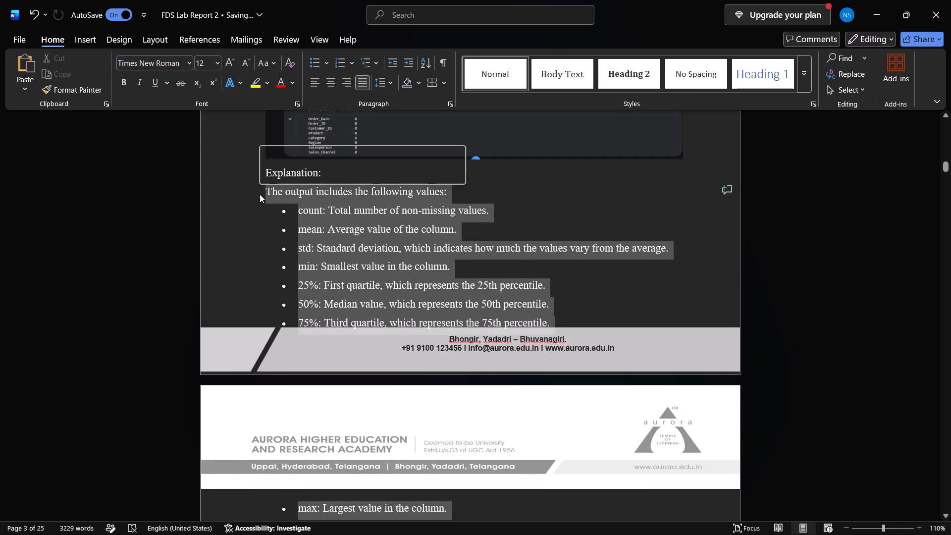
key("BackSpace")
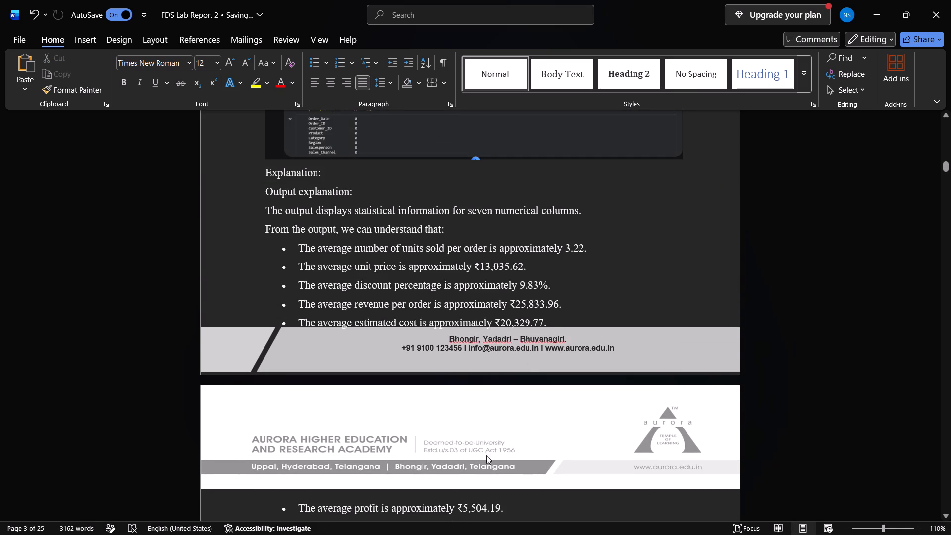
Delete the describe() output text, from the seven numerical columns sentence through the statistical summary paragraph, keeping the Output explanation heading.
left_click_drag(521, 501, 234, 215)
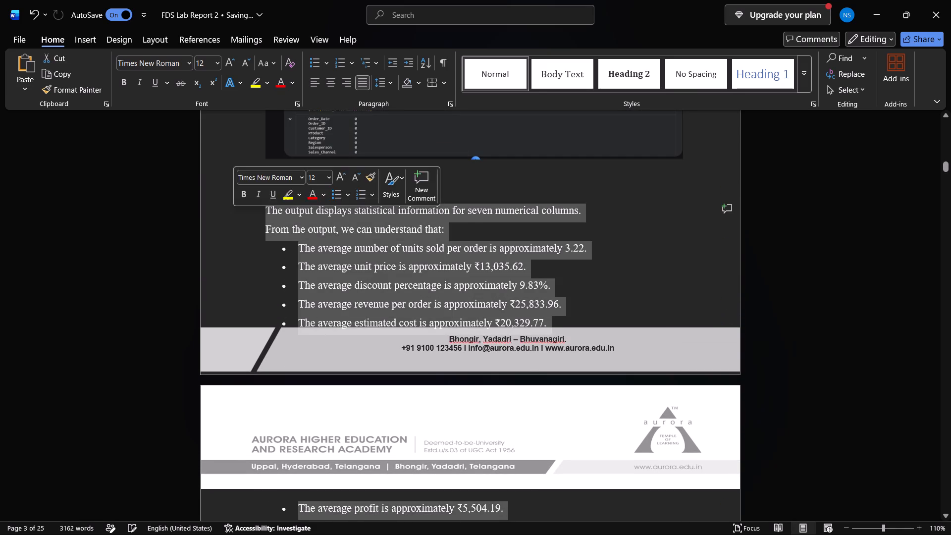
key("BackSpace")
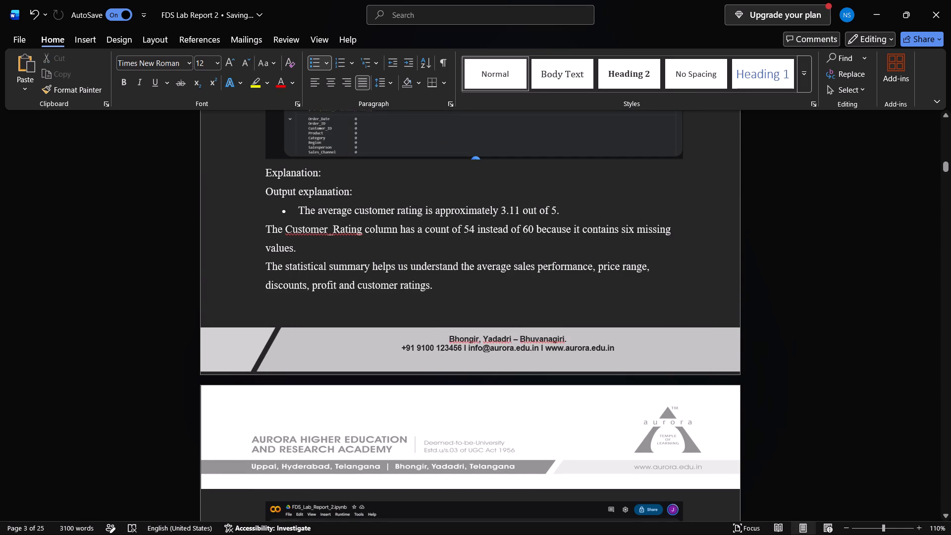
left_click_drag(446, 286, 293, 207)
key("BackSpace")
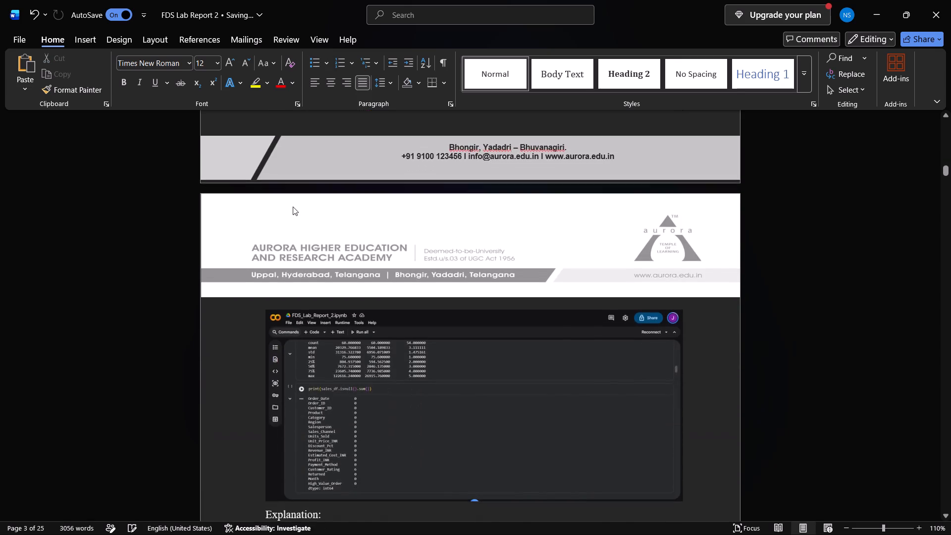
Delete the missing-values explanation covering isnull(), sum() and print(), keeping the Explanation heading.
scroll(293, 207, "down", 2)
left_click_drag(269, 248, 360, 288)
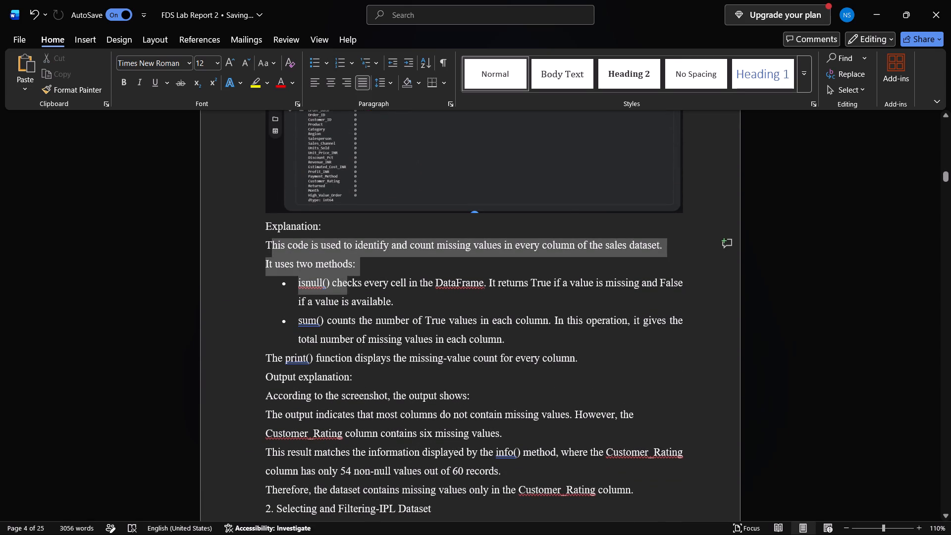
left_click_drag(360, 288, 592, 361)
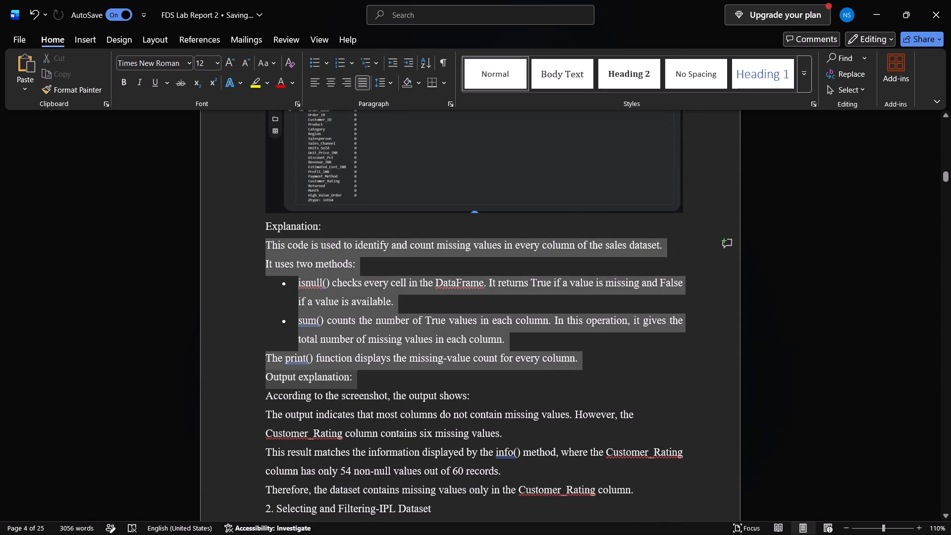
left_click_drag(592, 361, 592, 357)
key("BackSpace")
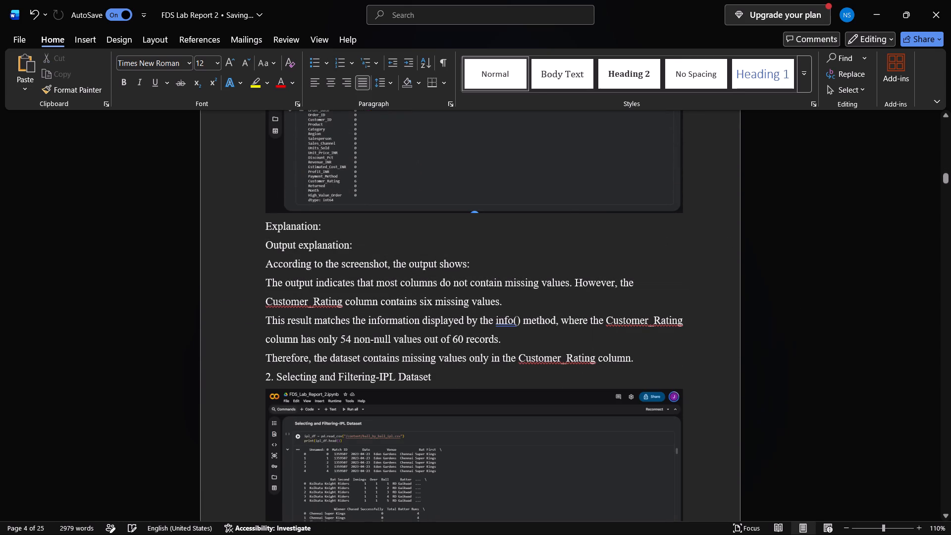
Delete the missing-values output paragraphs above the "2. Selecting and Filtering-IPL Dataset" heading, keeping the Output explanation heading.
left_click_drag(476, 371, 313, 293)
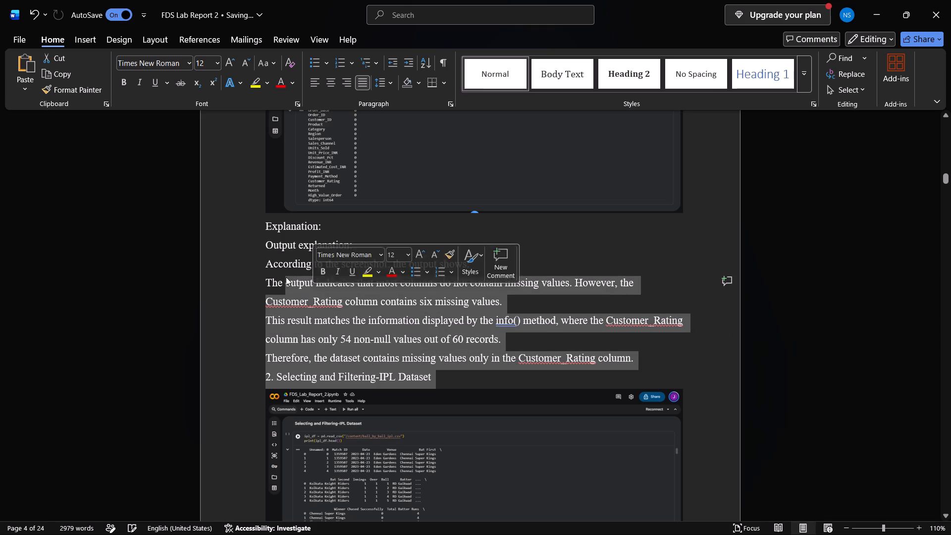
left_click_drag(264, 263, 573, 346)
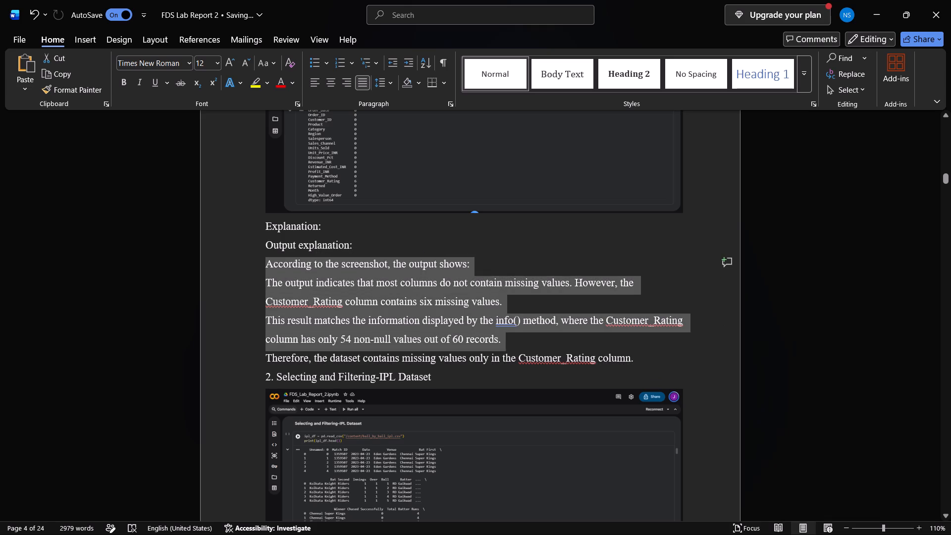
left_click_drag(573, 346, 647, 358)
key("BackSpace")
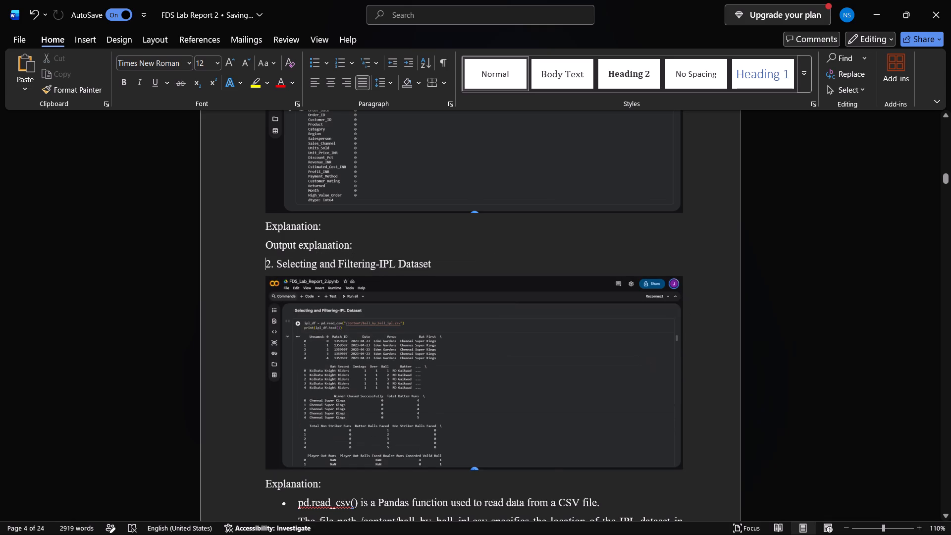
Delete the pd.read_csv() bullets and the IPL ball-by-ball output paragraphs, keeping the Explanation and Output explanation headings.
scroll(484, 268, "down", 1)
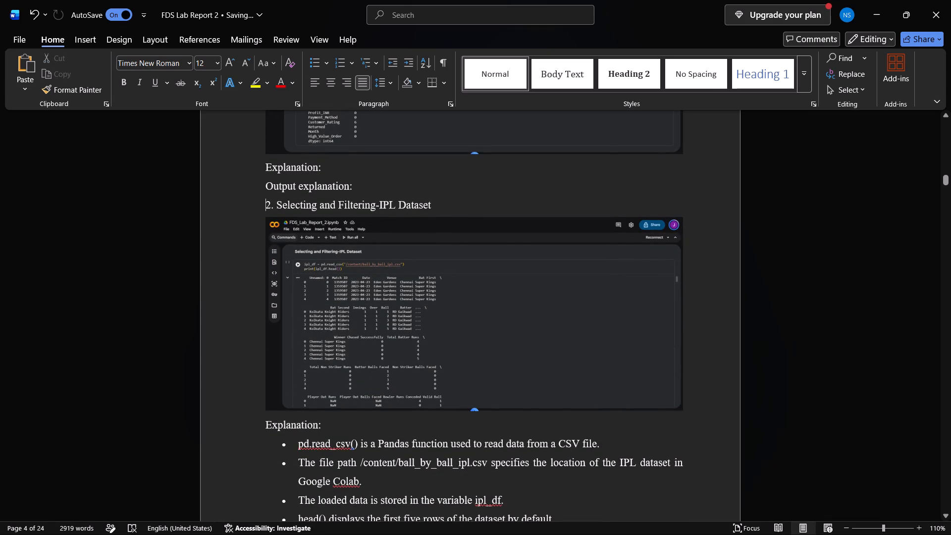
scroll(383, 357, "down", 2)
left_click_drag(277, 150, 516, 257)
key("BackSpace")
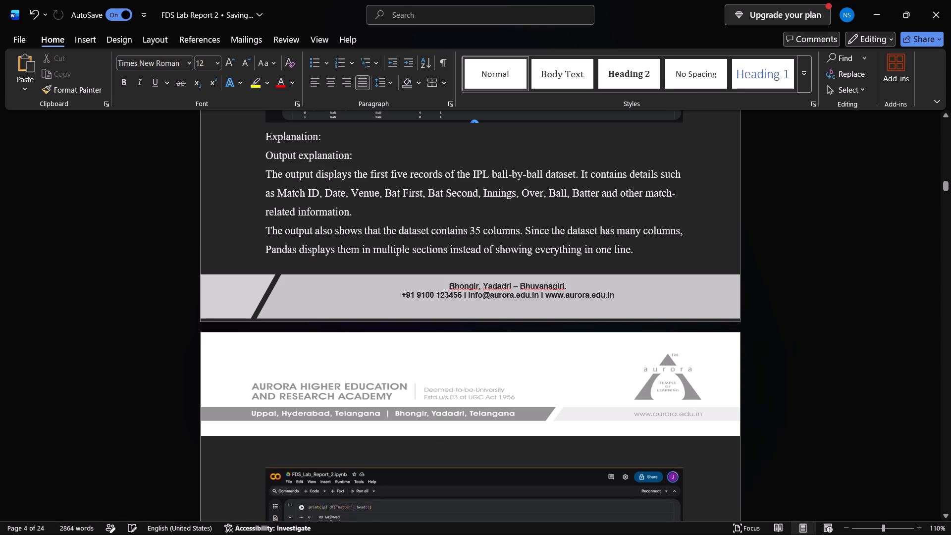
left_click_drag(656, 246, 368, 179)
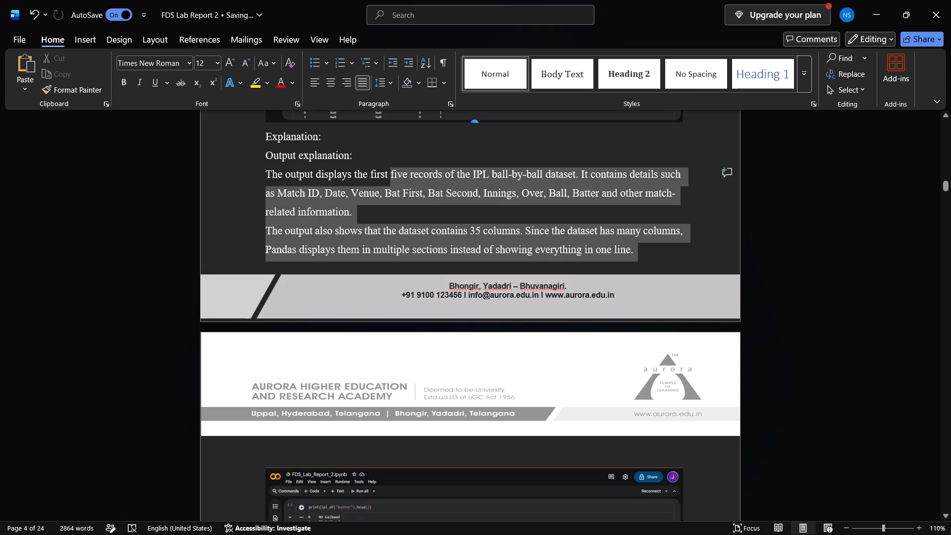
left_click_drag(368, 179, 263, 176)
key("BackSpace")
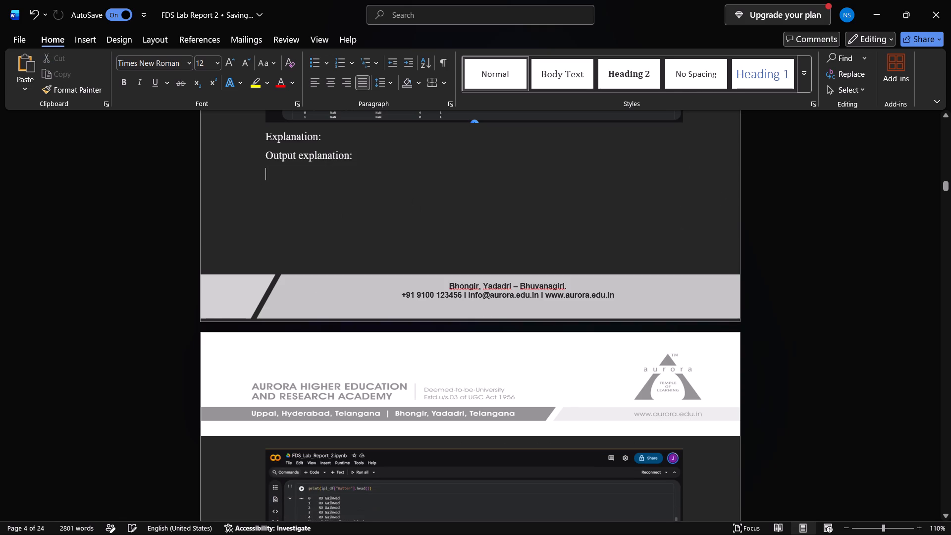
Delete the Batter column selection bullets and the first five batter names output text, keeping both headings.
scroll(263, 176, "down", 2)
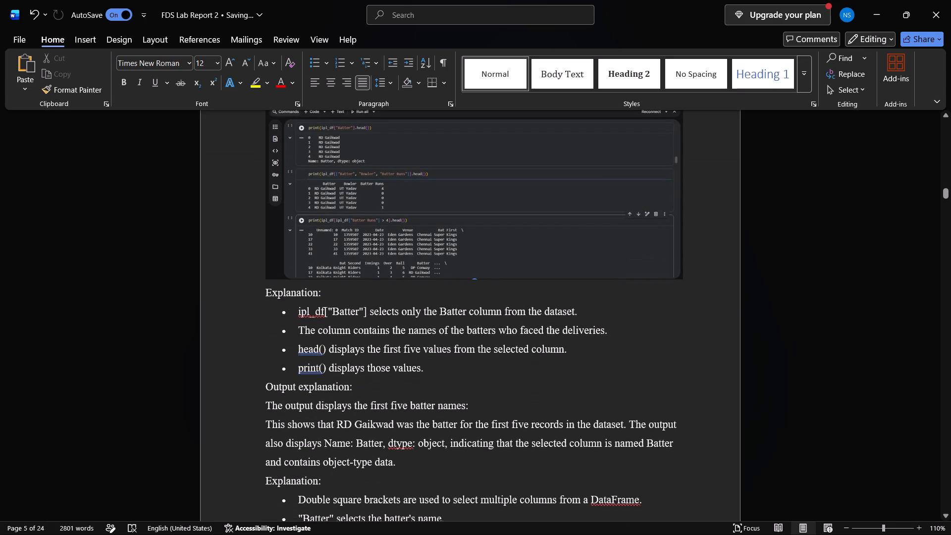
left_click_drag(432, 376, 291, 311)
key("BackSpace")
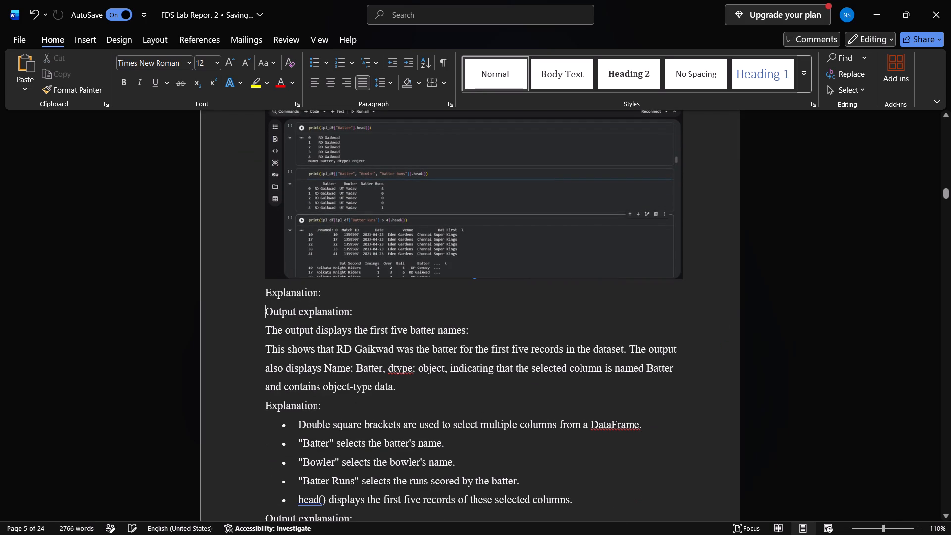
left_click_drag(404, 387, 265, 333)
key("BackSpace")
Delete the whole multiple-column selection explanation for Batter, Bowler and Batter Runs, including its Explanation and Output explanation headings.
scroll(410, 482, "down", 1)
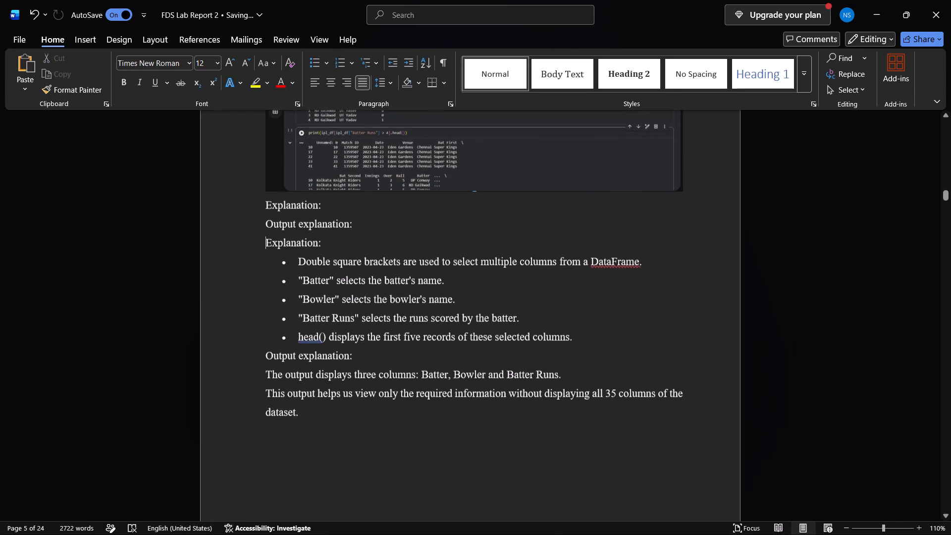
left_click_drag(305, 416, 258, 251)
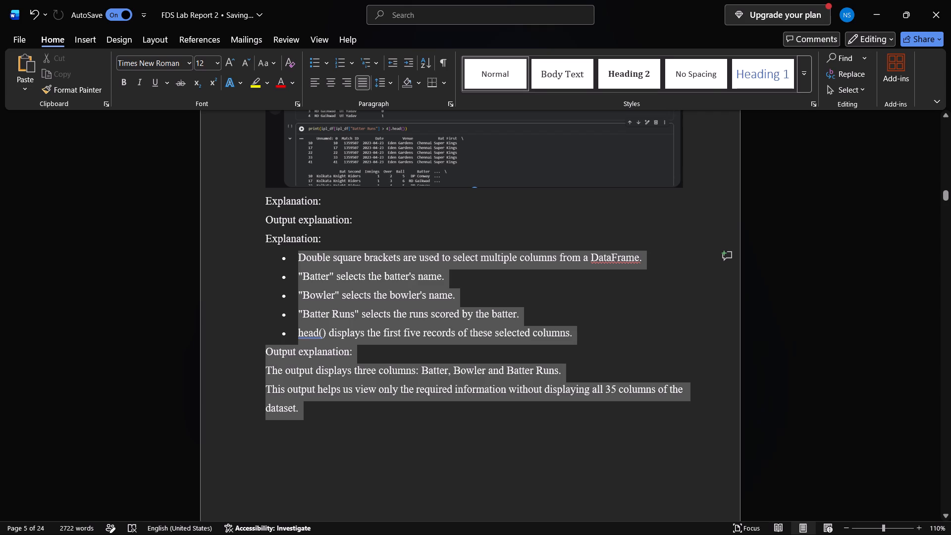
left_click_drag(258, 251, 258, 245)
key("BackSpace")
Delete the Batter Runs > 4 filter bullets and the output paragraphs about the matching records, keeping both headings.
scroll(258, 245, "down", 1)
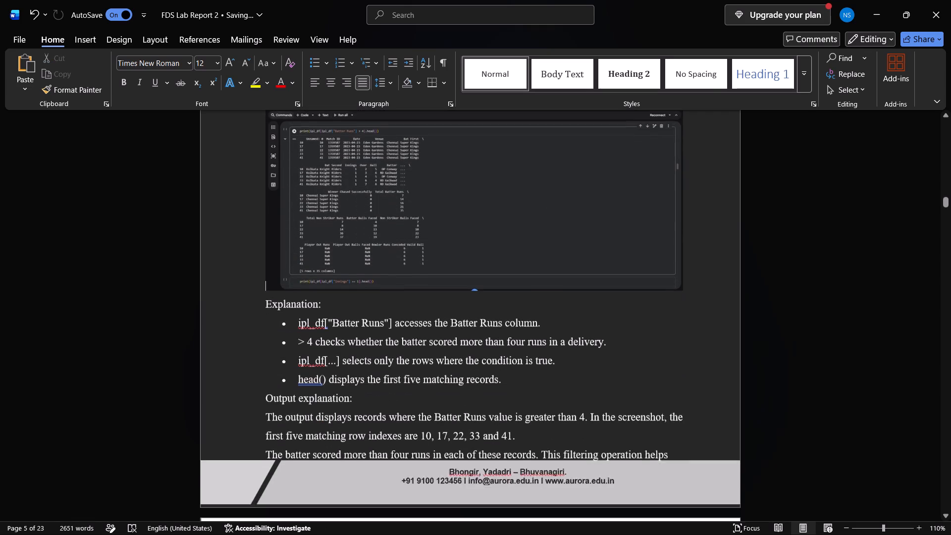
left_click_drag(286, 287, 411, 375)
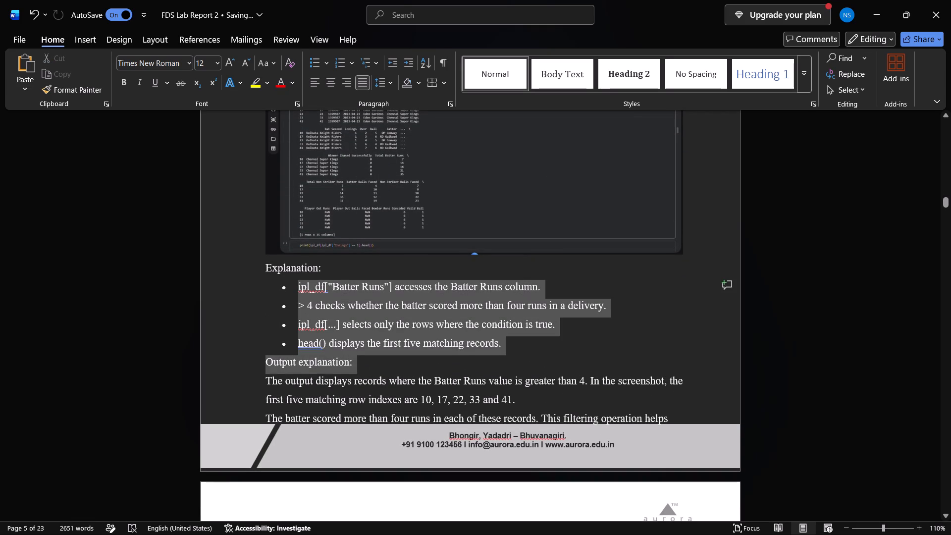
left_click_drag(411, 375, 531, 353)
key("BackSpace")
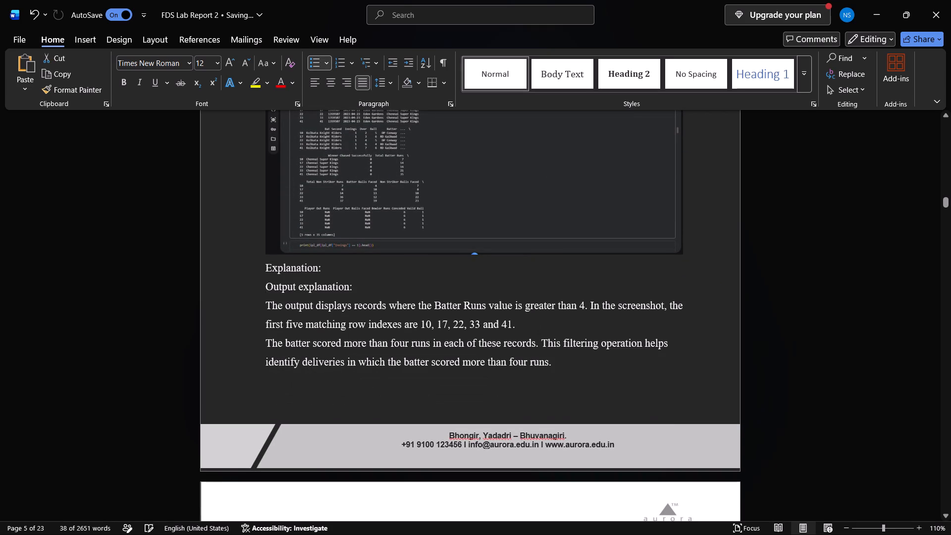
left_click_drag(557, 365, 475, 356)
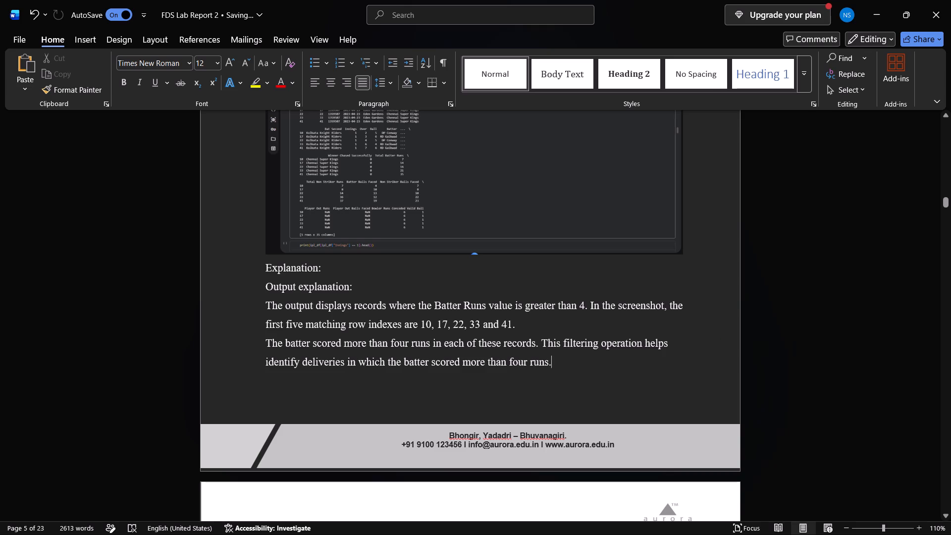
left_click_drag(475, 356, 266, 306)
key("BackSpace")
Delete the Innings == 1 filter bullets and the output paragraphs about first-innings records, keeping the Explanation and Output explanation headings.
scroll(266, 306, "down", 1)
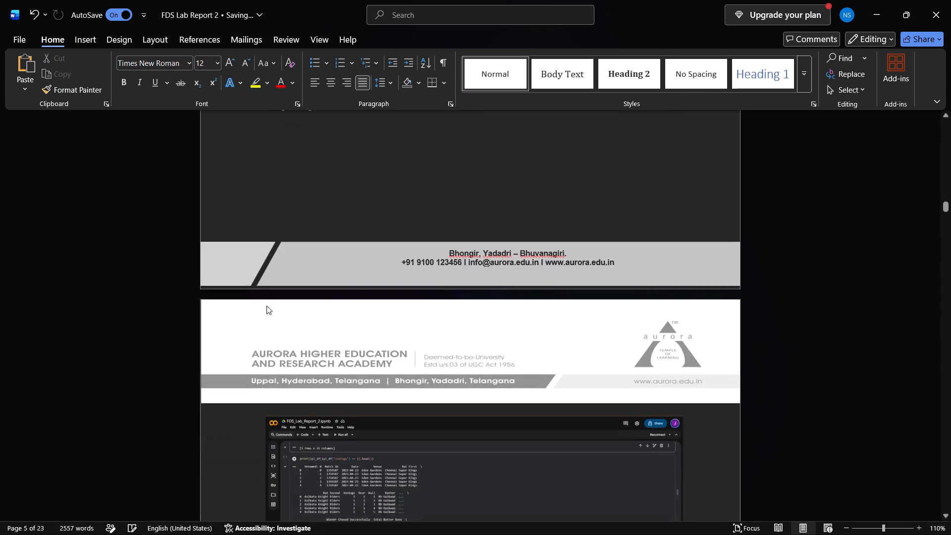
scroll(266, 306, "down", 2)
scroll(376, 293, "up", 1)
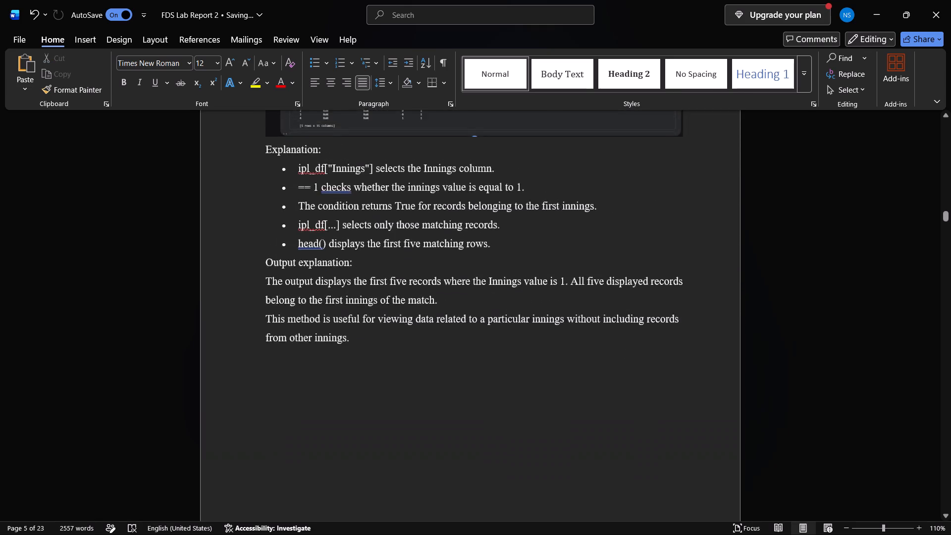
scroll(376, 293, "up", 1)
left_click_drag(500, 314, 268, 238)
key("BackSpace")
left_click_drag(366, 324, 252, 263)
key("BackSpace")
Delete the bullets and output text for the combined Batter Runs >= 4 AND Innings == 1 filter, keeping both headings.
scroll(252, 263, "down", 1)
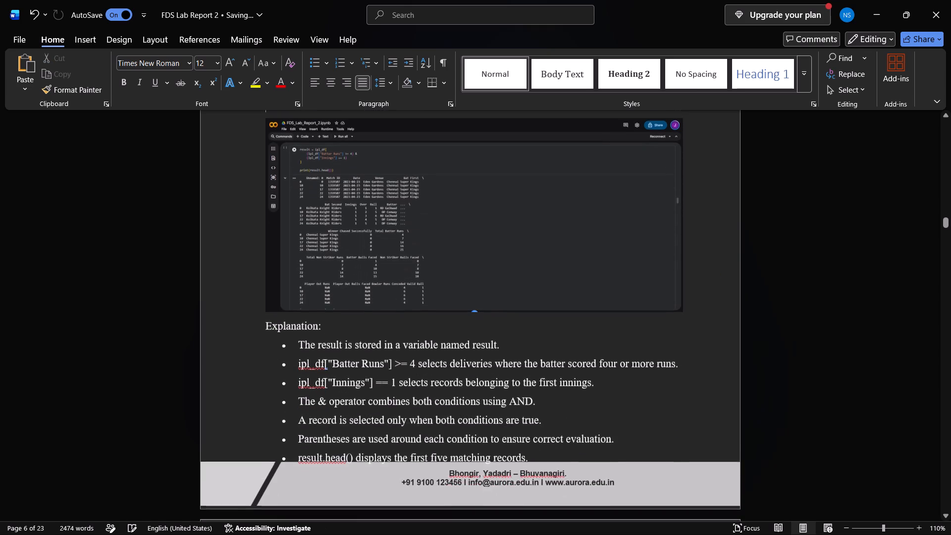
scroll(252, 263, "down", 1)
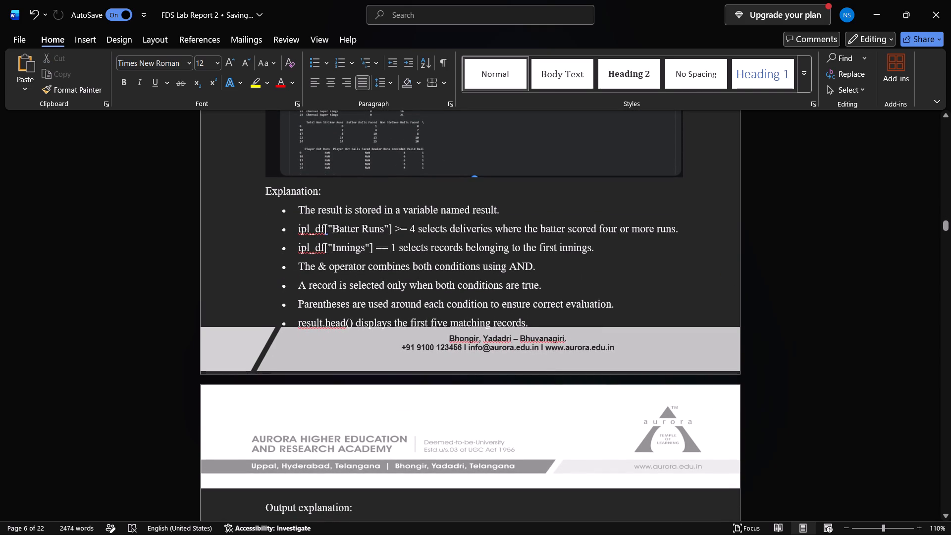
left_click_drag(282, 212, 270, 275)
key("ctrl+z")
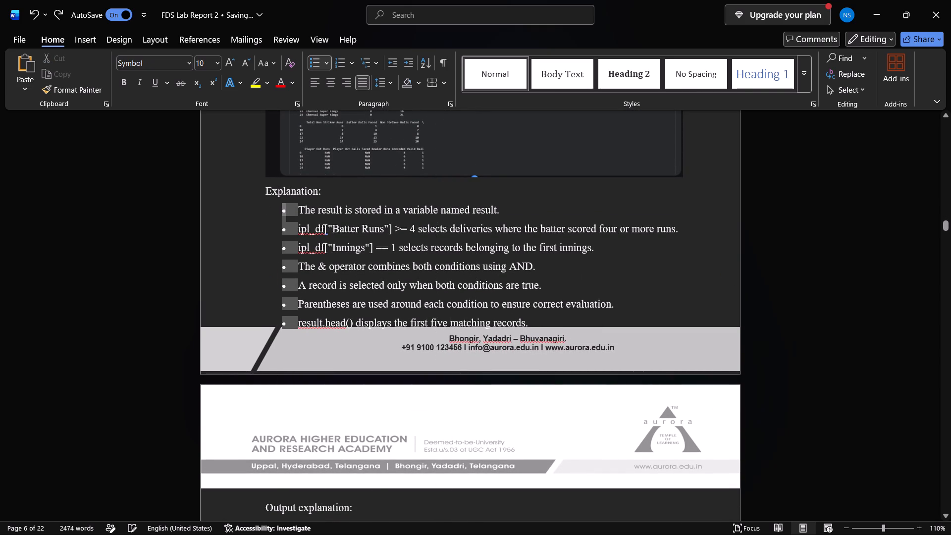
left_click_drag(541, 320, 300, 213)
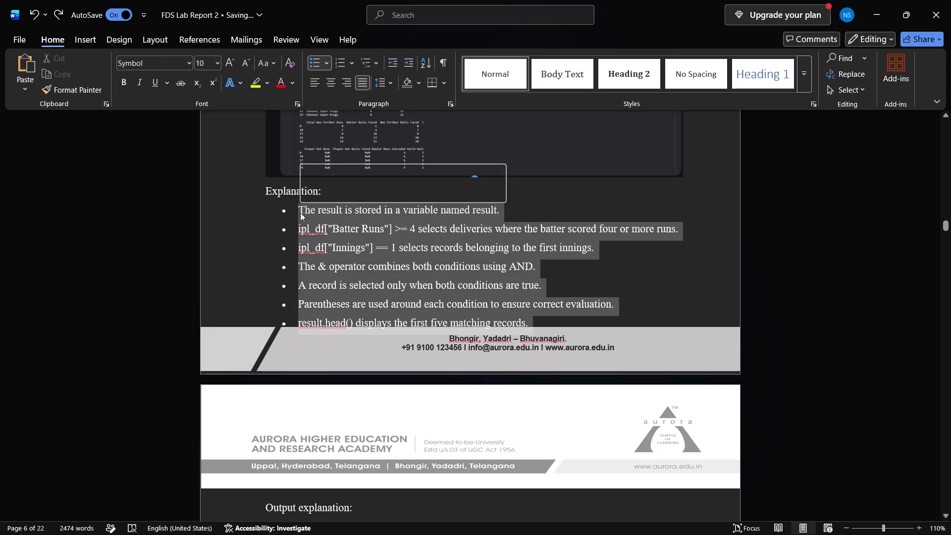
key("BackSpace")
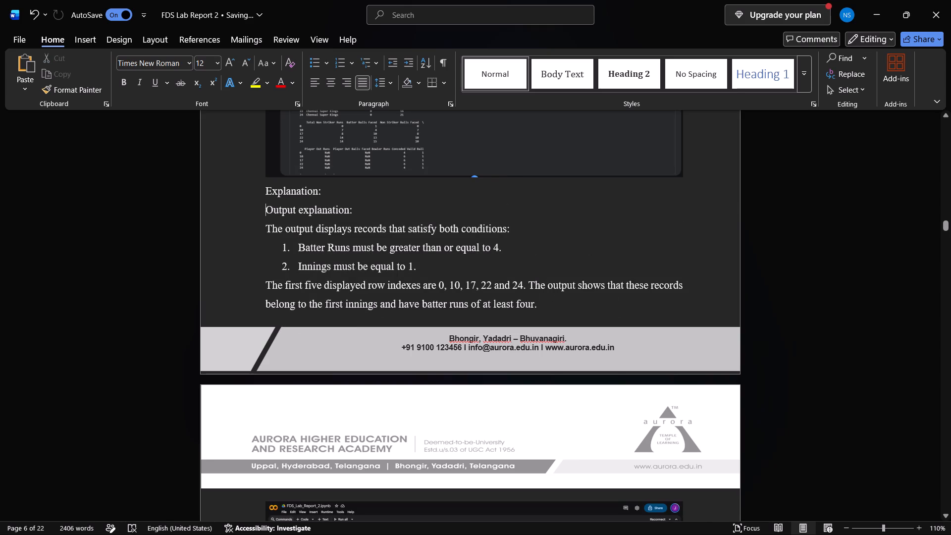
left_click_drag(545, 311, 257, 229)
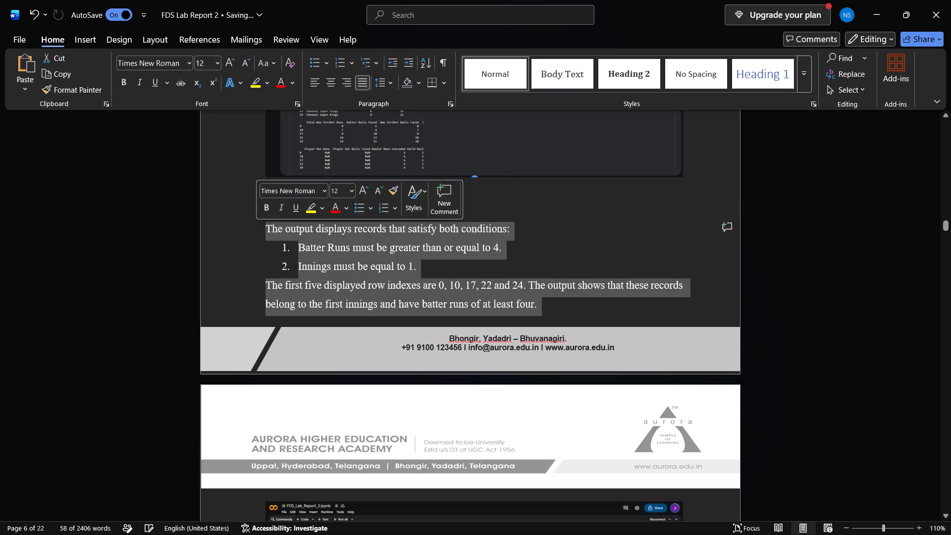
key("BackSpace")
Delete the bullets and output paragraphs for the OR filter on Batter Runs of 4 or 6, keeping both headings.
scroll(257, 229, "down", 3)
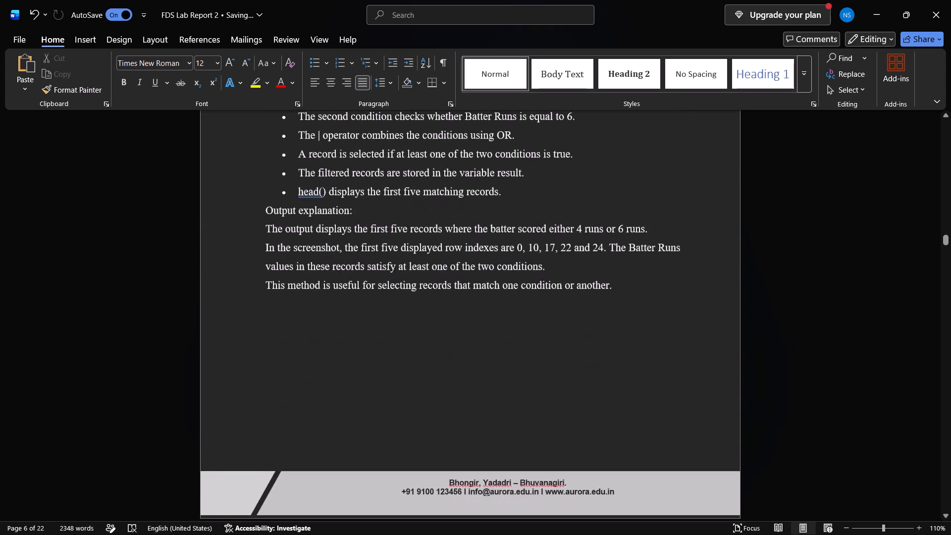
scroll(307, 233, "up", 1)
left_click_drag(293, 195, 473, 273)
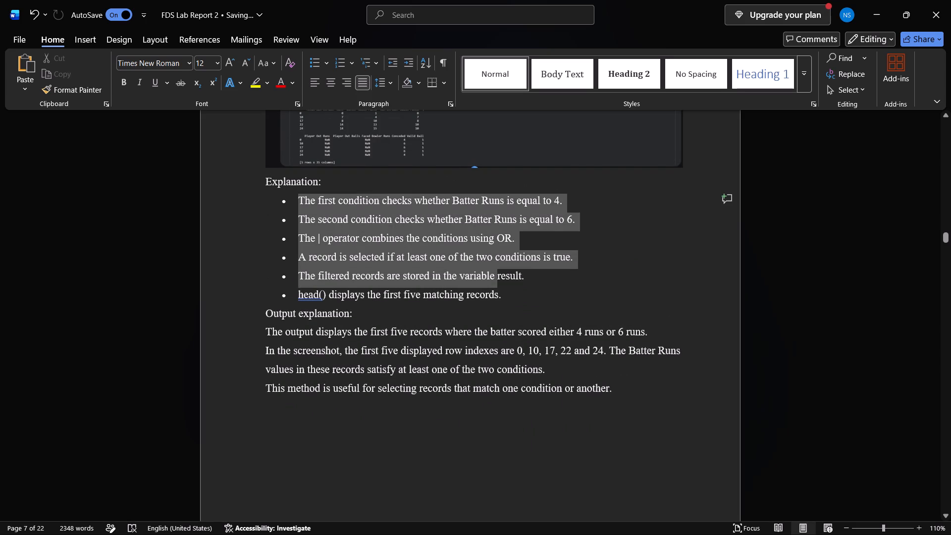
left_click_drag(473, 273, 501, 295)
key("BackSpace")
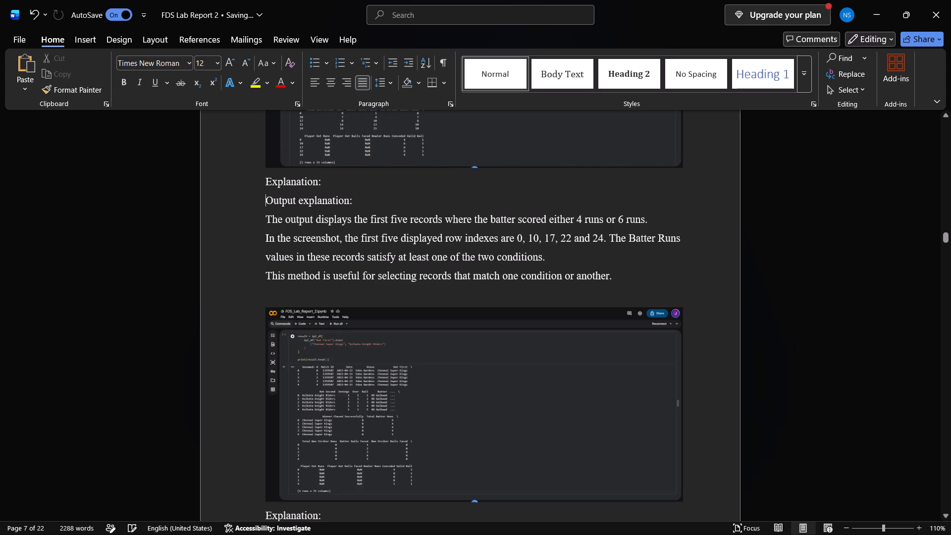
left_click(616, 281)
left_click_drag(613, 284, 249, 227)
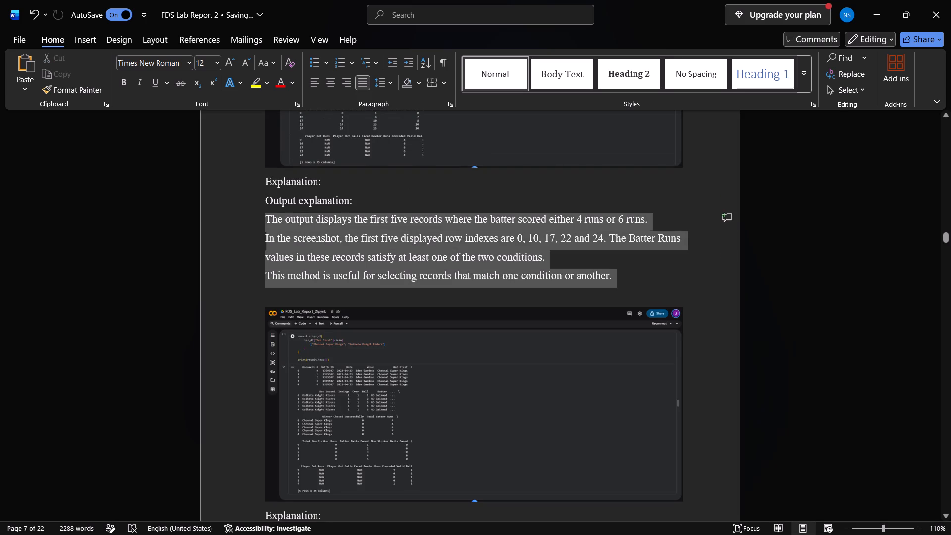
left_click_drag(249, 227, 251, 229)
key("BackSpace")
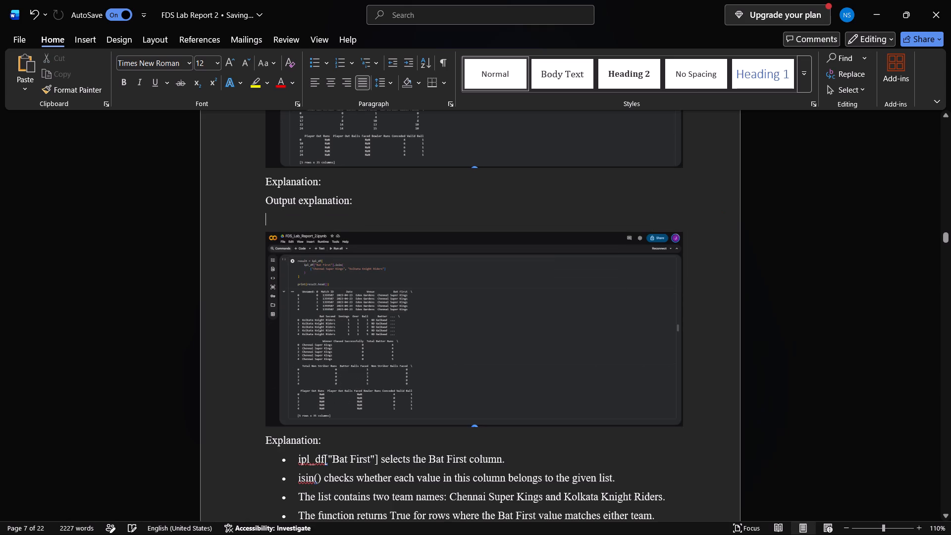
Delete the first six bullets explaining the Bat First isin() filter, leaving the head() bullet.
scroll(251, 229, "down", 1)
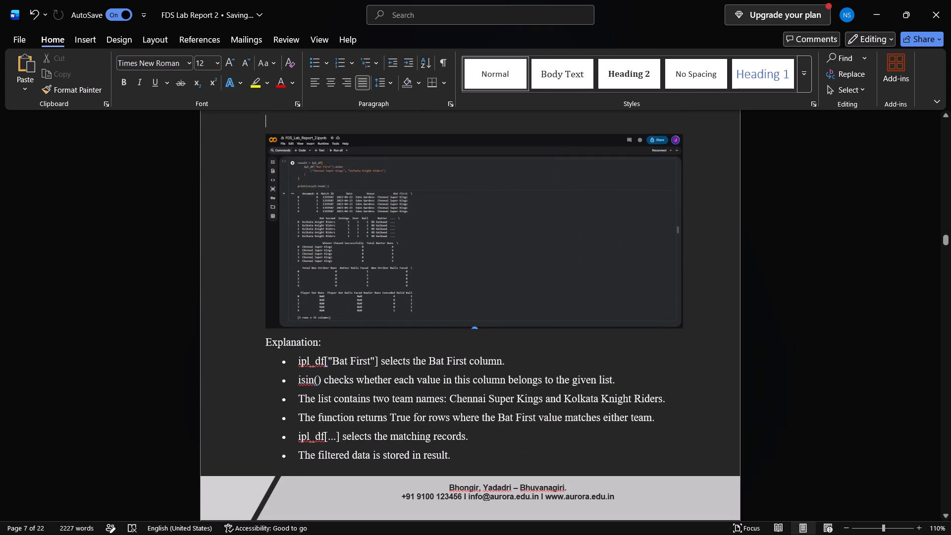
scroll(251, 229, "down", 1)
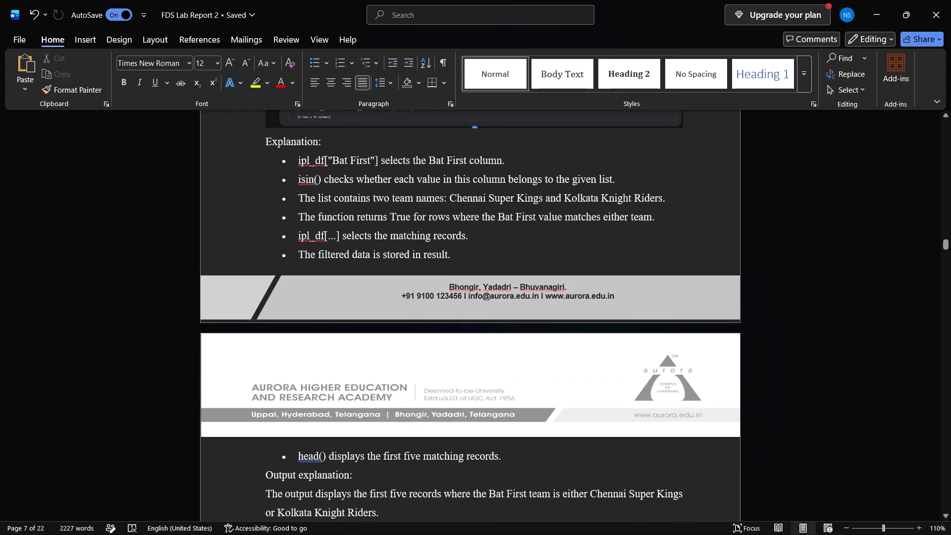
left_click_drag(454, 254, 300, 162)
key("BackSpace")
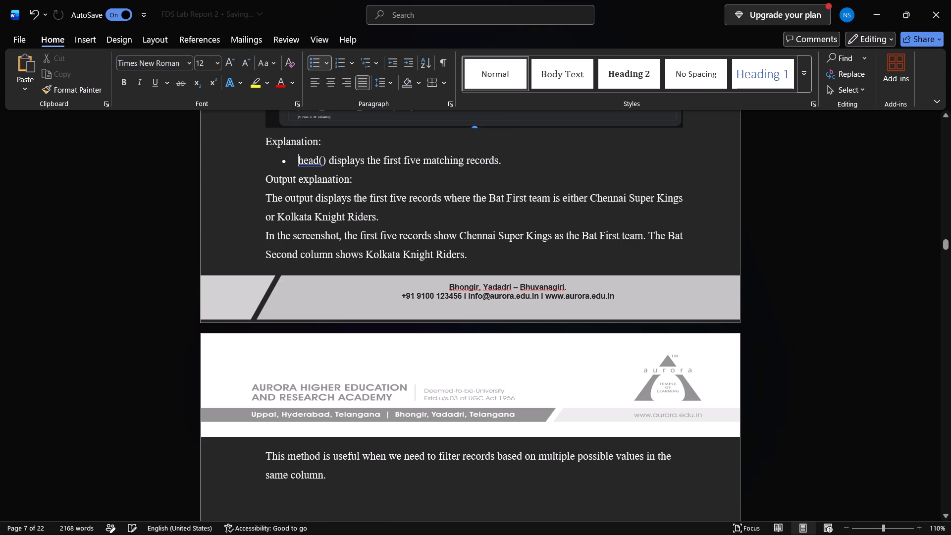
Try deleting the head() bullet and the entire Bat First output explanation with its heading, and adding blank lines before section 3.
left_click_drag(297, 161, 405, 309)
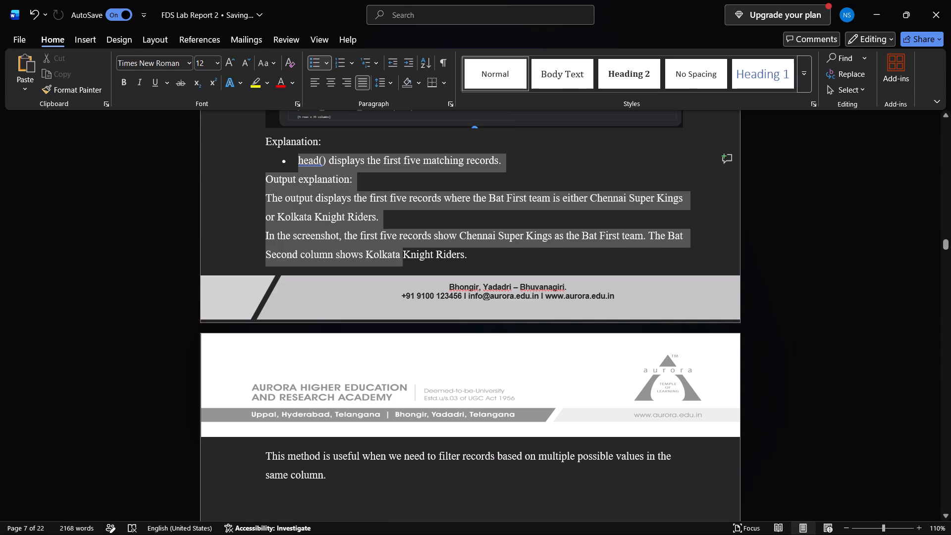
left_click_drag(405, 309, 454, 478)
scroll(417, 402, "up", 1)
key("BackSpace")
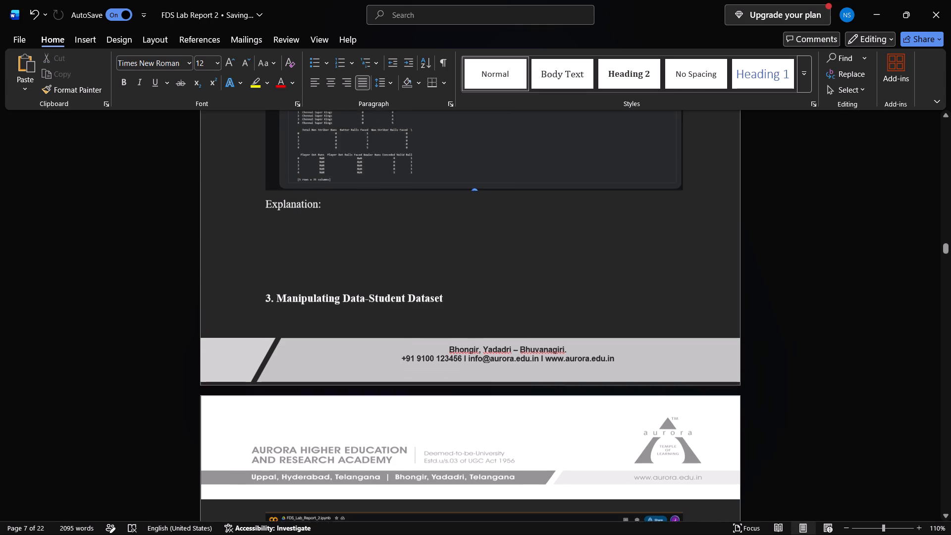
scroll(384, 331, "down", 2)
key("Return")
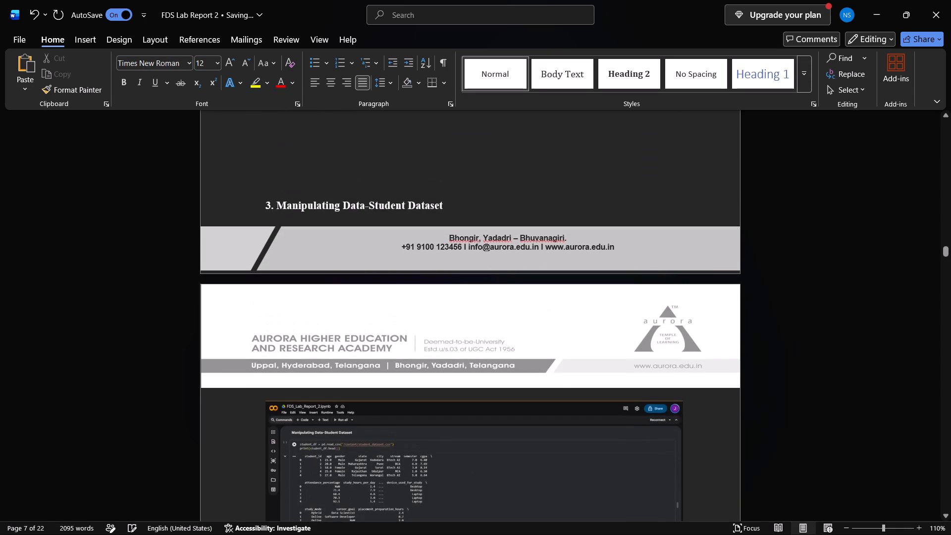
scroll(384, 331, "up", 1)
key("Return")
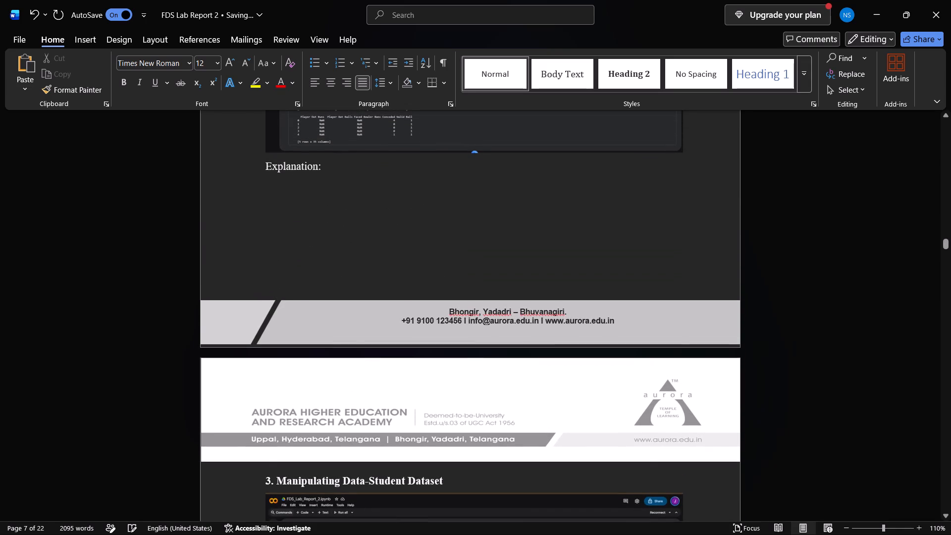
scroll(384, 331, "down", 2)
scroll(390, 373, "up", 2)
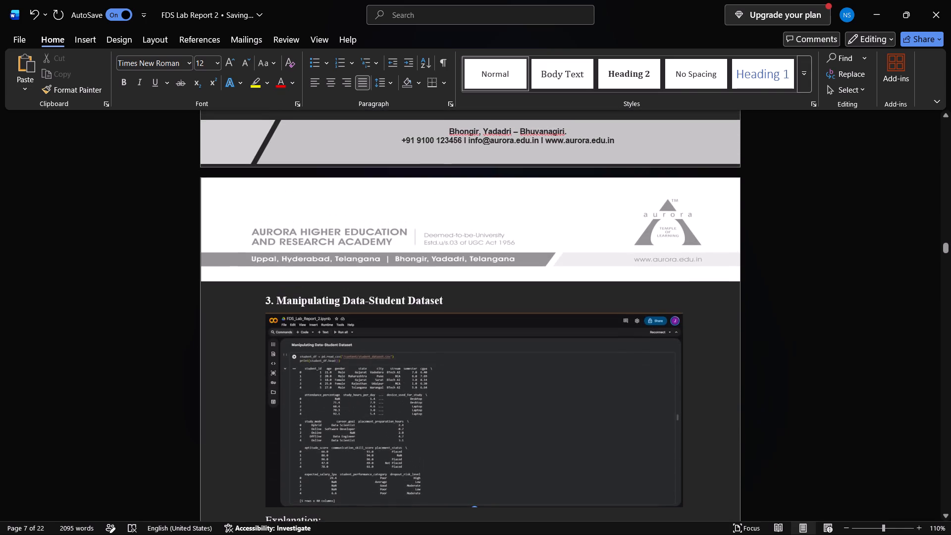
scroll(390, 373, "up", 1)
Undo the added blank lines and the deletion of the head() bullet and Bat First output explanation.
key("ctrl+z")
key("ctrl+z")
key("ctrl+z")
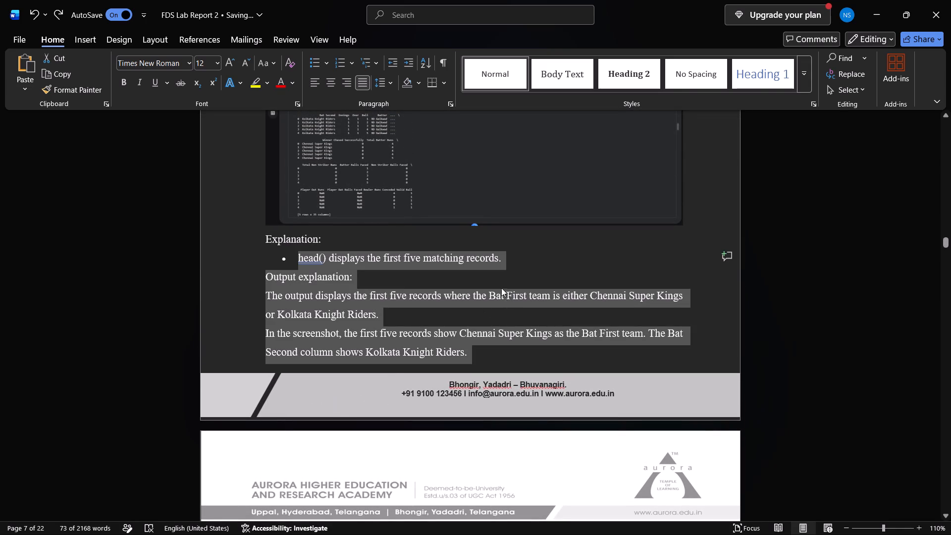
Delete the remaining head() bullet and the Bat First output paragraphs, keeping the Explanation and Output explanation headings.
left_click(523, 268)
left_click_drag(523, 268, 261, 261)
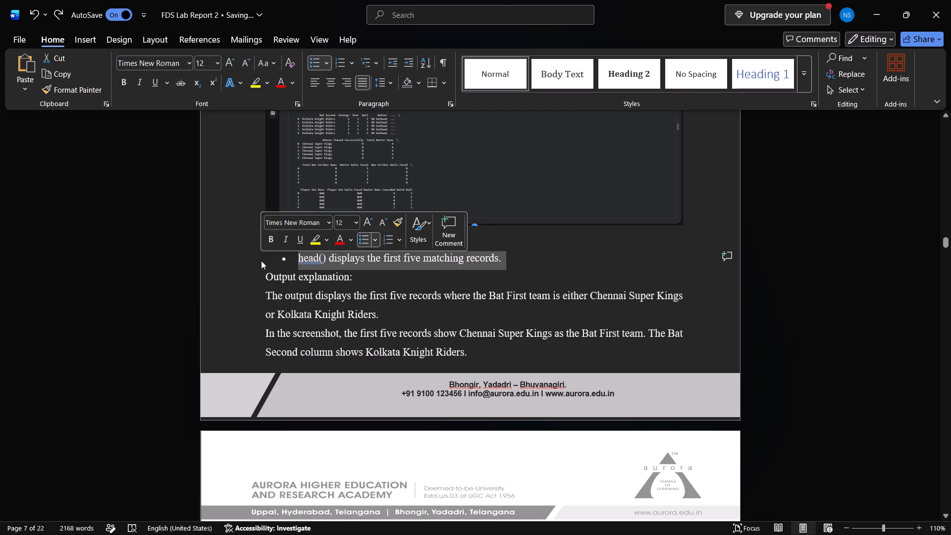
key("BackSpace")
left_click_drag(681, 345, 256, 275)
key("BackSpace")
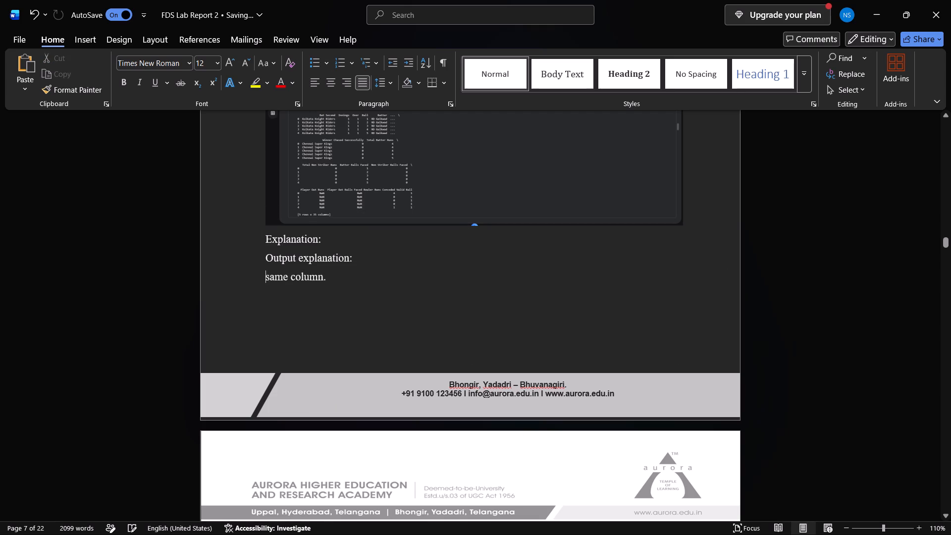
left_click_drag(338, 281, 249, 280)
key("BackSpace")
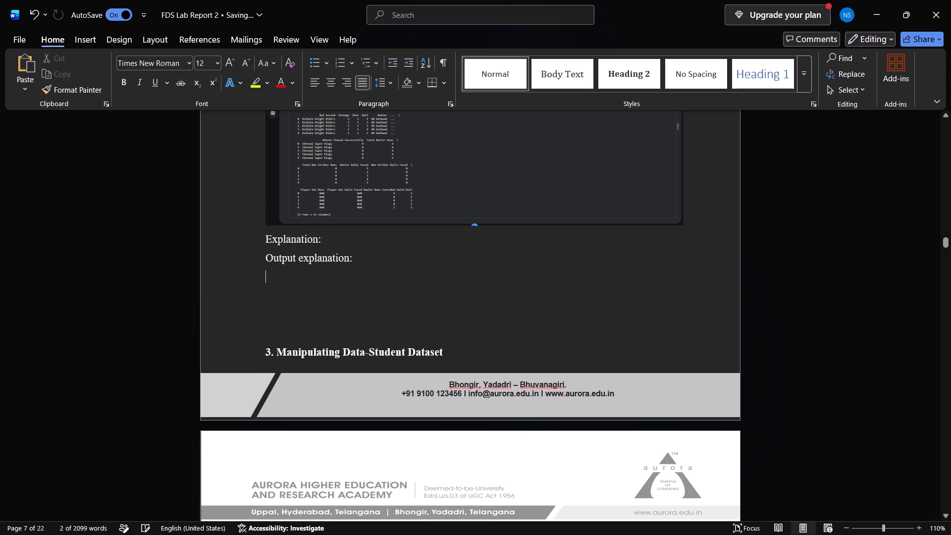
Add blank space below the Bat First output heading to move the section 3 Manipulating Data-Student Dataset heading to the next page.
scroll(249, 280, "down", 1)
key("Return")
Delete the pd.read_csv() bullets and the student records output paragraphs in section 3, keeping both headings.
scroll(249, 280, "down", 1)
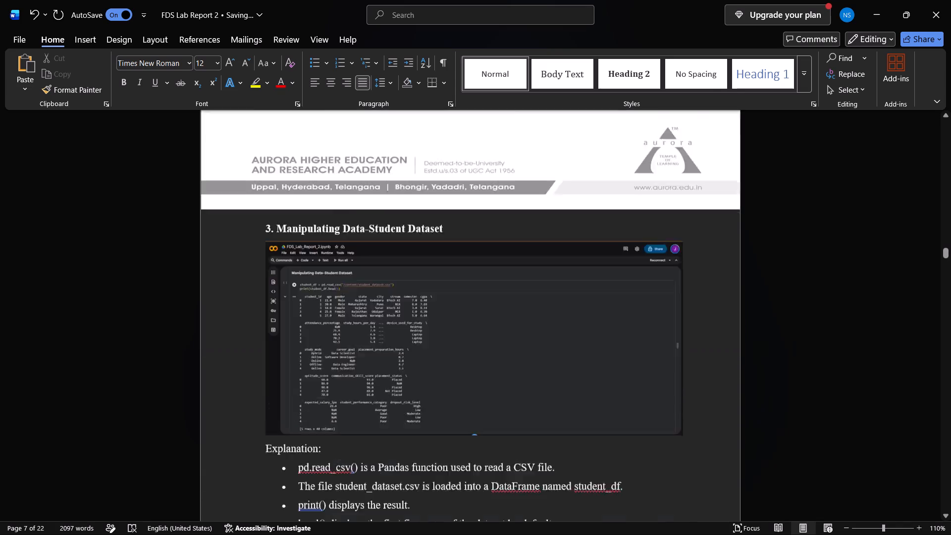
scroll(249, 280, "down", 1)
left_click_drag(579, 366, 300, 310)
key("BackSpace")
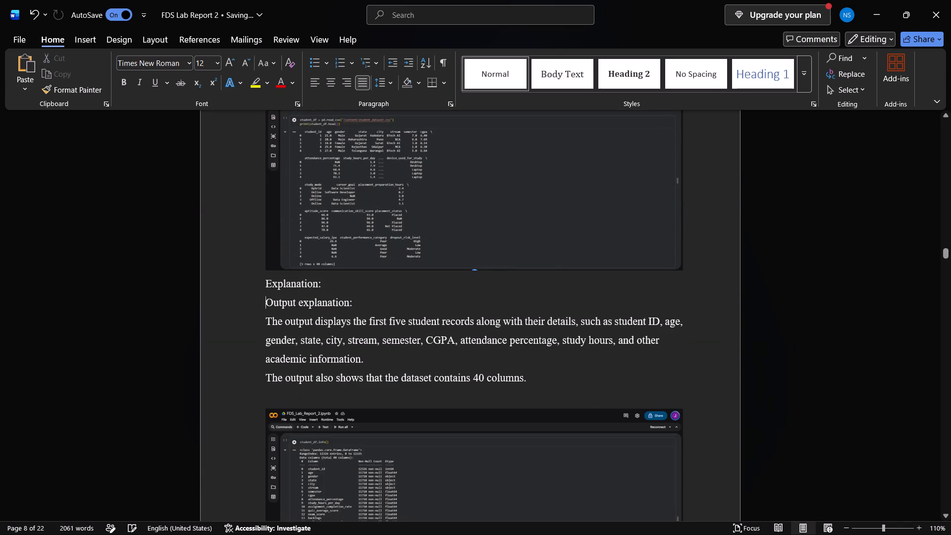
left_click_drag(543, 376, 245, 335)
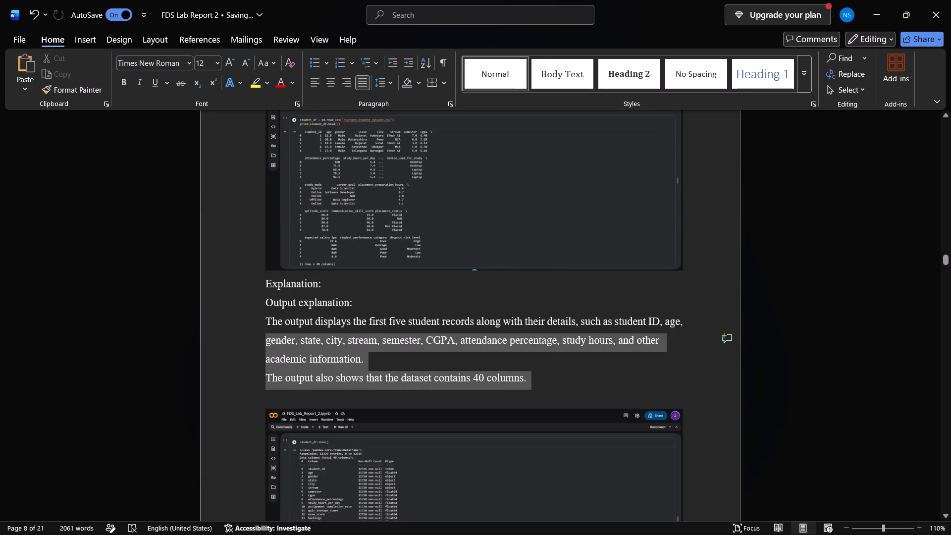
left_click_drag(245, 335, 247, 328)
key("BackSpace")
Delete the info() method explanation and its output text on data types and missing values, keeping both headings.
scroll(247, 328, "down", 3)
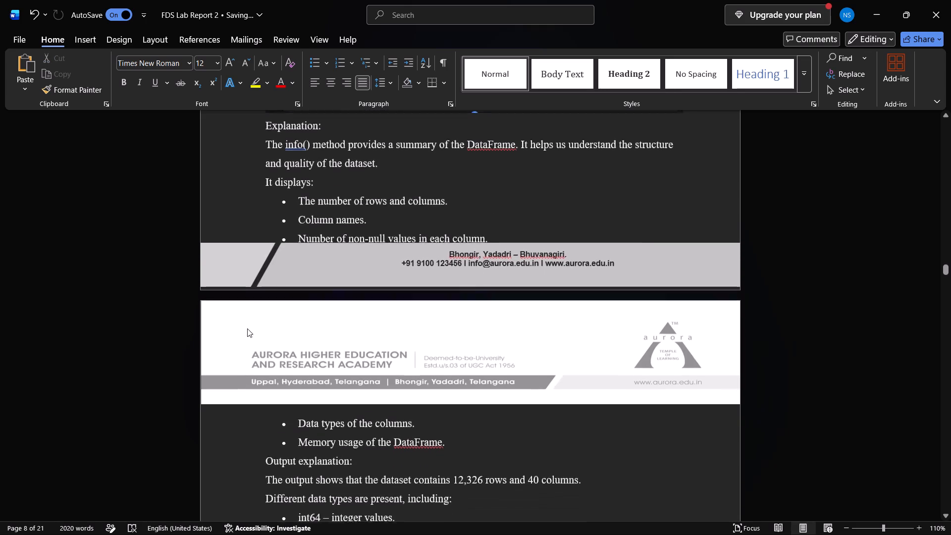
scroll(247, 328, "down", 1)
left_click_drag(266, 135, 400, 318)
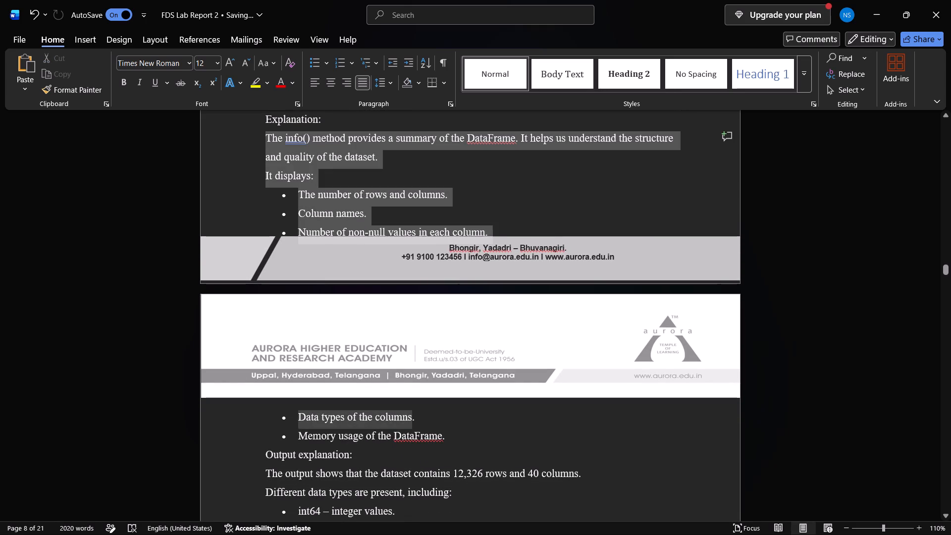
left_click_drag(400, 318, 475, 445)
scroll(404, 322, "up", 2)
key("BackSpace")
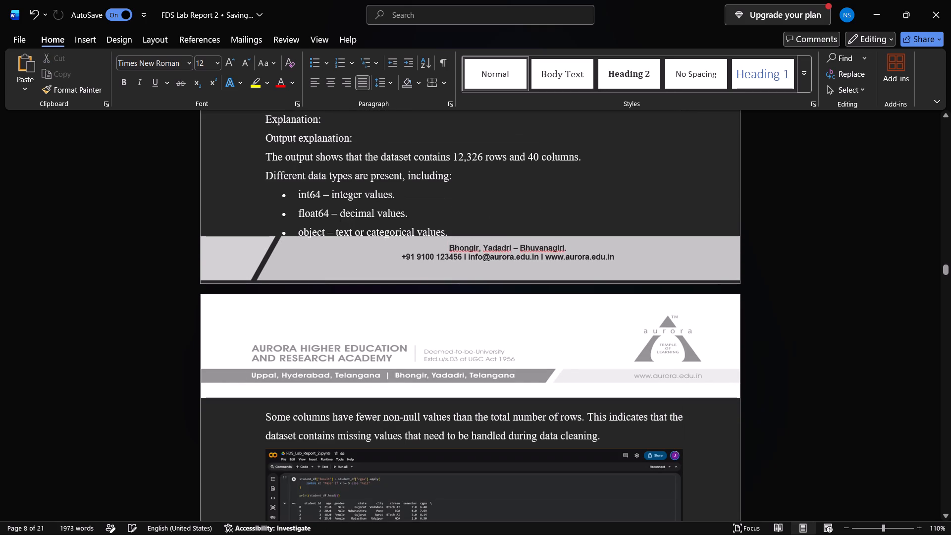
left_click_drag(608, 441, 254, 195)
scroll(291, 243, "down", 1)
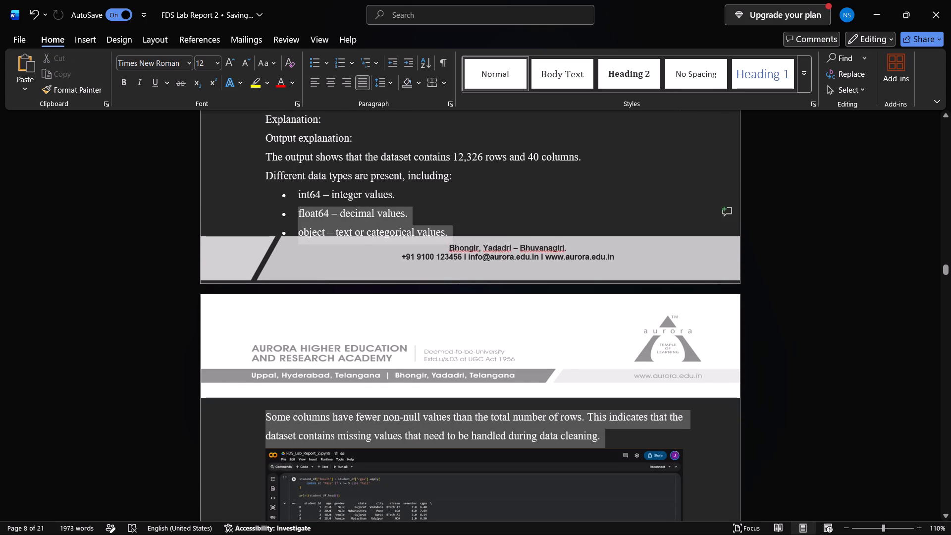
left_click_drag(254, 195, 261, 166)
key("BackSpace")
Delete the apply() and lambda bullets and the Result column output paragraphs, keeping the Explanation and Output explanation headings.
scroll(261, 166, "down", 1)
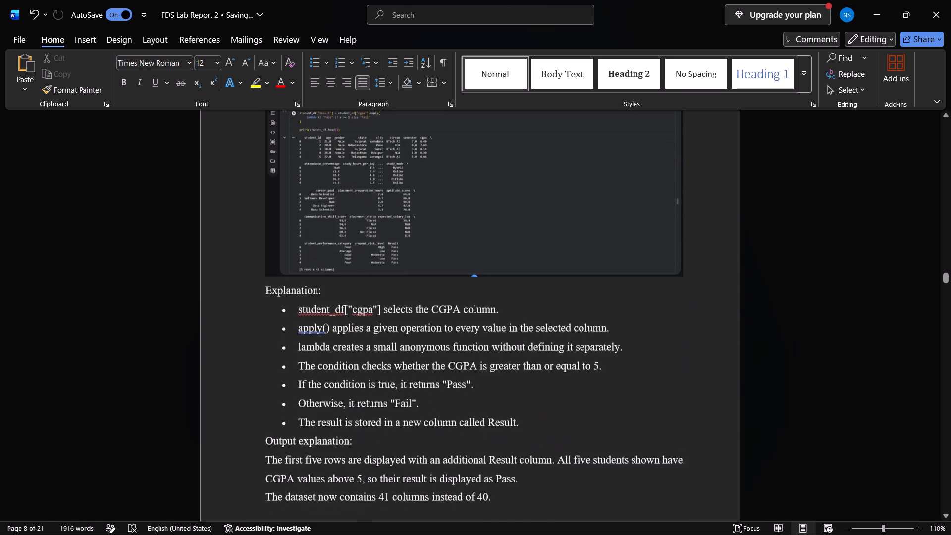
left_click_drag(527, 410, 462, 394)
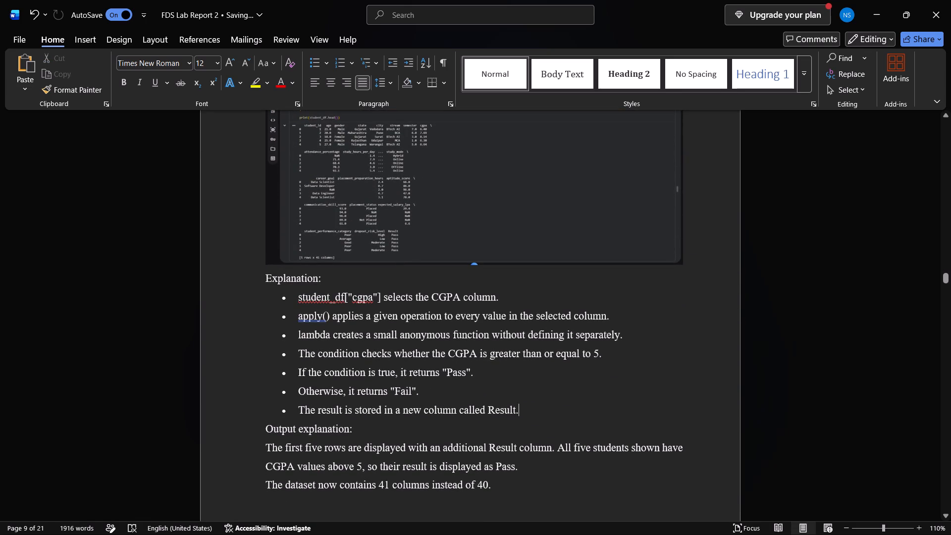
left_click_drag(462, 394, 295, 306)
key("BackSpace")
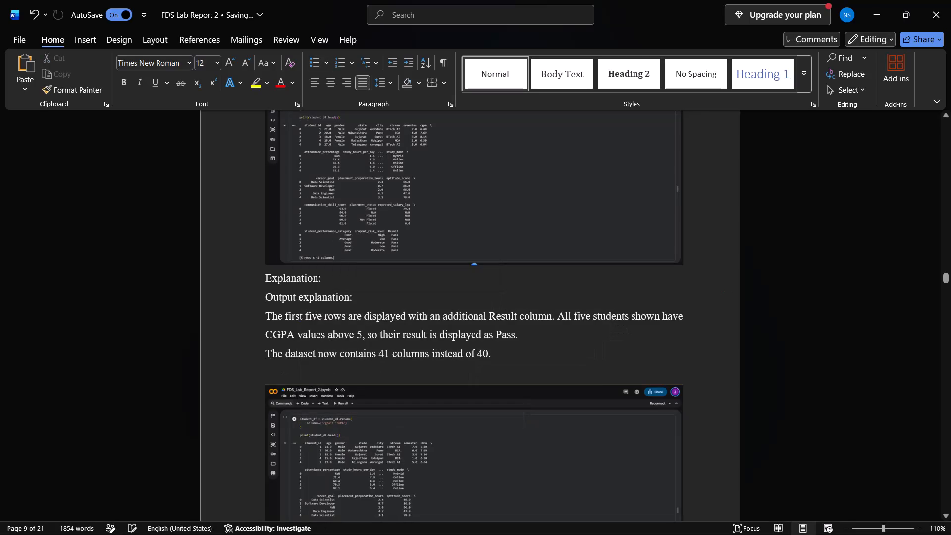
left_click_drag(502, 355, 259, 315)
key("BackSpace")
Delete the rename() method explanation with its bullets and the output text below it, keeping both headings.
scroll(341, 311, "down", 2)
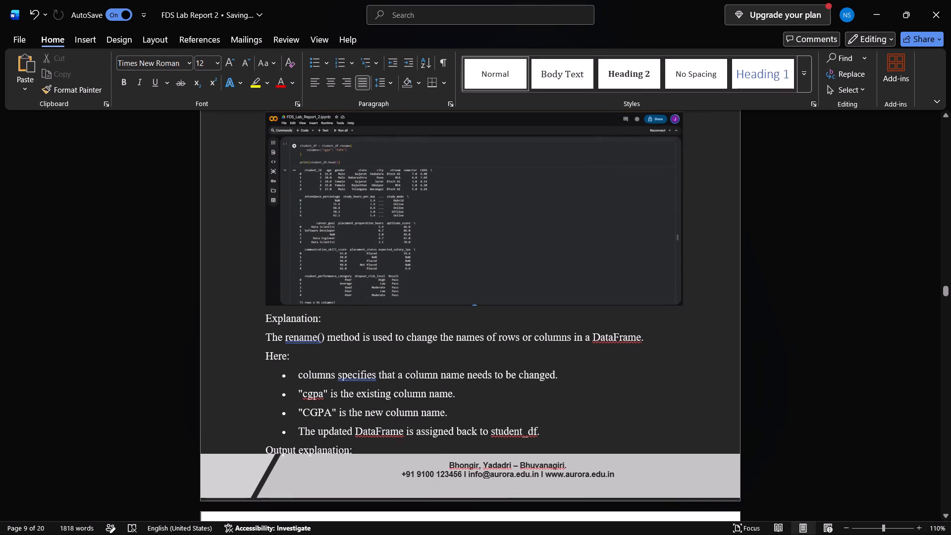
left_click_drag(266, 335, 562, 433)
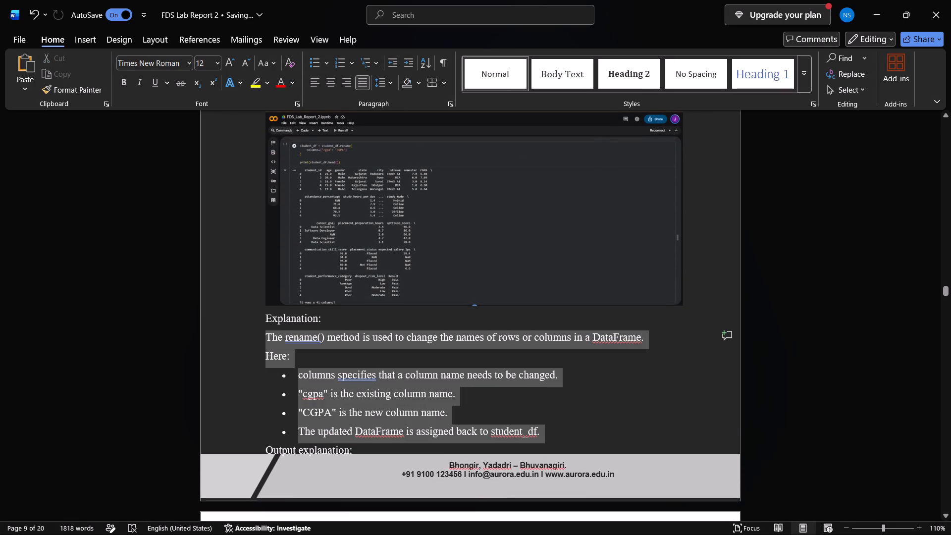
left_click_drag(562, 433, 564, 434)
key("BackSpace")
left_click_drag(614, 399, 268, 362)
key("BackSpace")
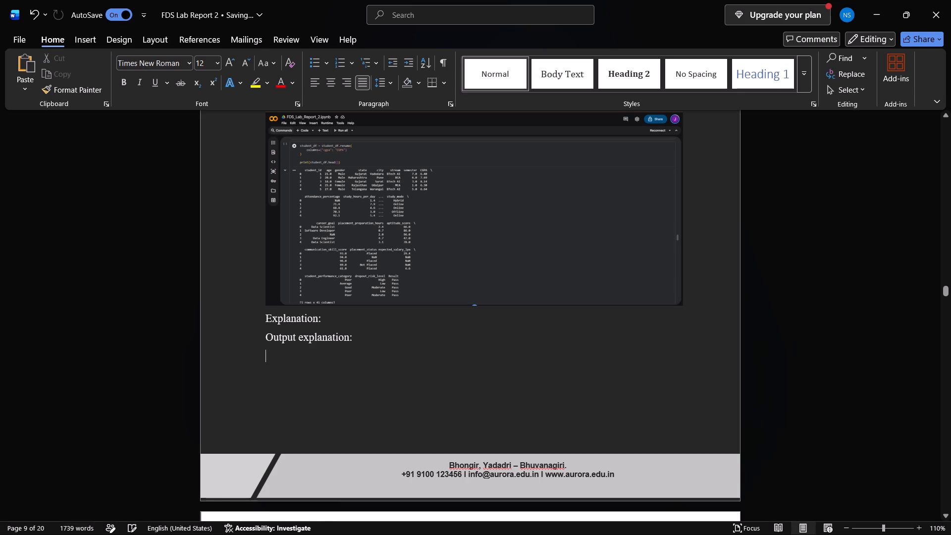
Delete the replace() method explanation for the gender column and its output sentences, keeping both headings.
scroll(268, 362, "down", 3)
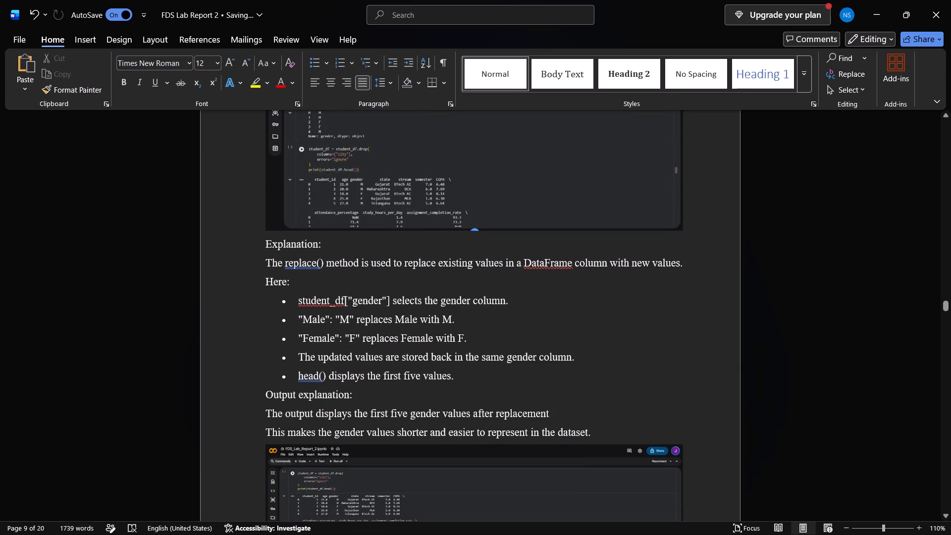
left_click_drag(267, 266, 471, 378)
key("BackSpace")
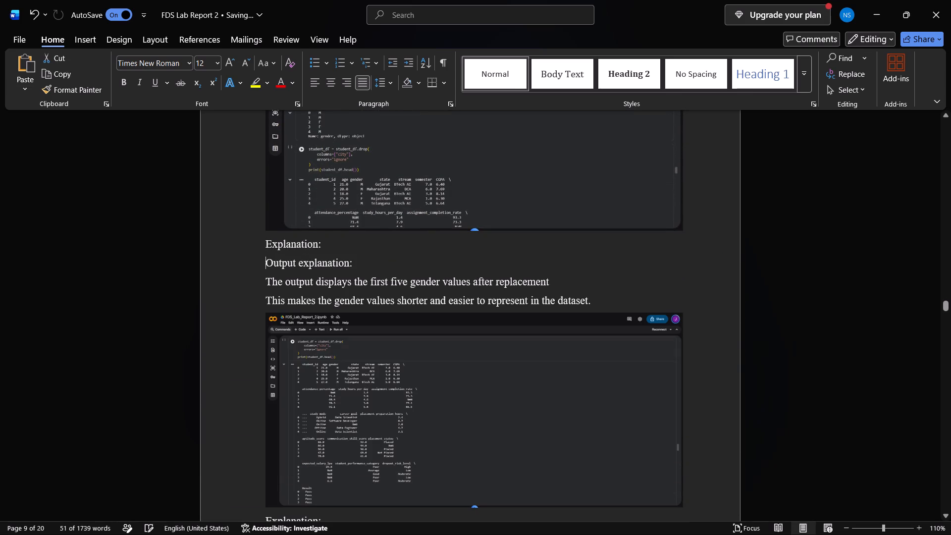
left_click_drag(603, 306, 318, 305)
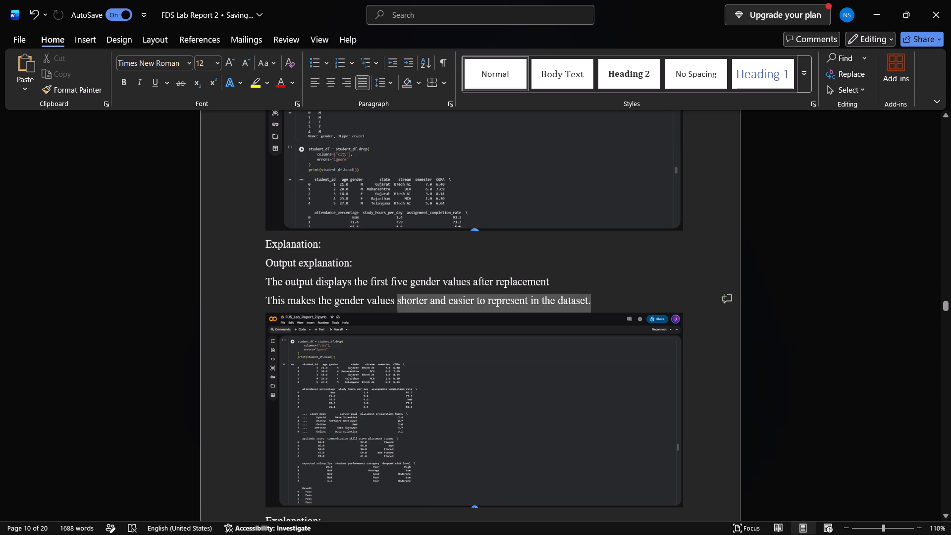
left_click_drag(318, 305, 246, 289)
key("BackSpace")
Delete the drop() method explanation and the output paragraphs about the city column and errors="ignore", keeping both headings.
scroll(246, 289, "down", 1)
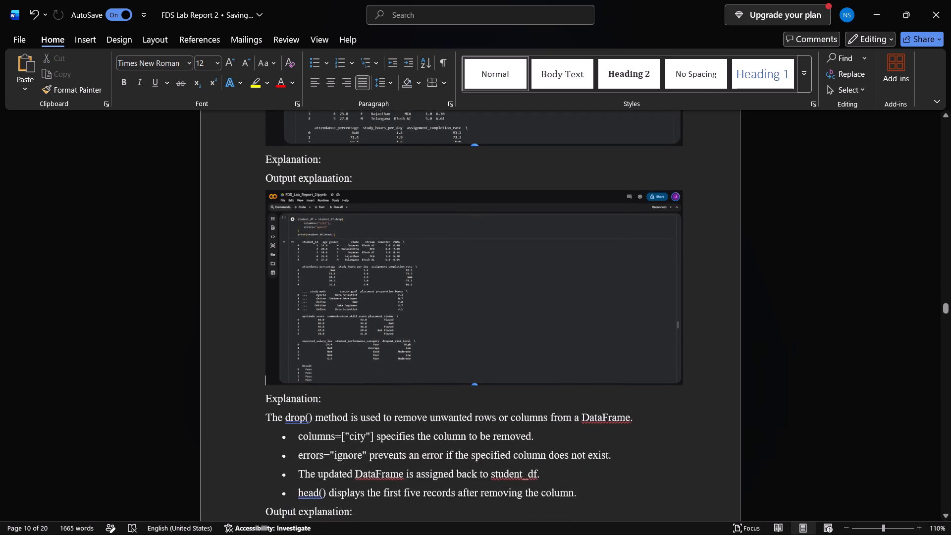
scroll(322, 399, "down", 1)
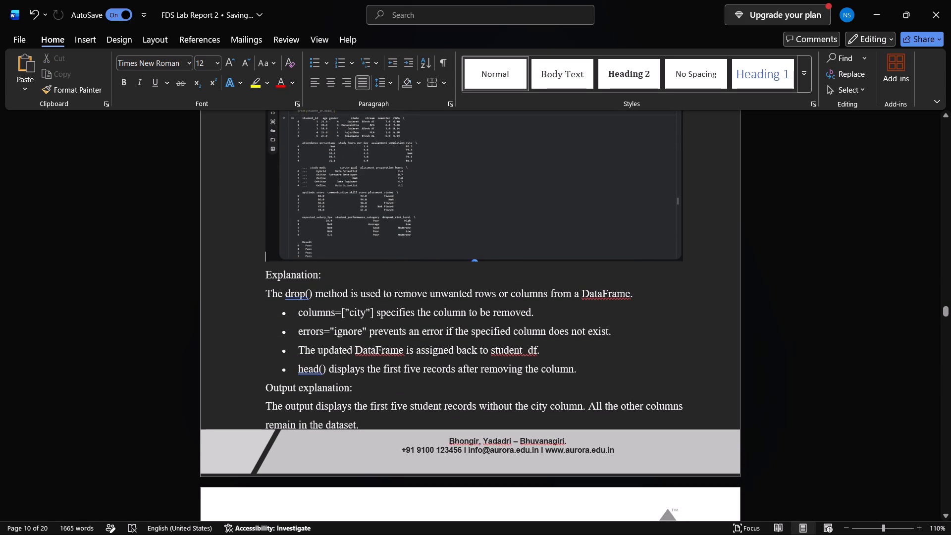
left_click_drag(584, 368, 201, 296)
key("BackSpace")
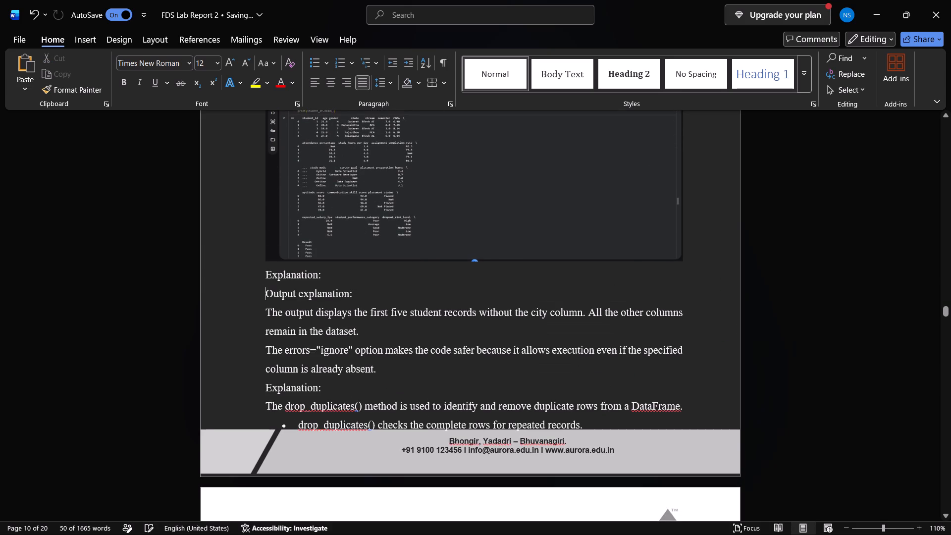
left_click_drag(383, 379, 324, 351)
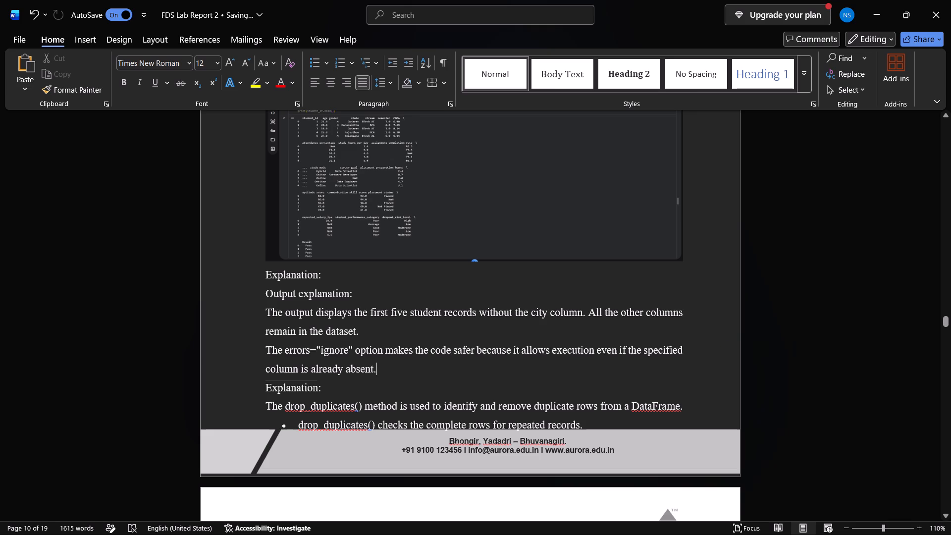
left_click_drag(324, 351, 252, 319)
key("BackSpace")
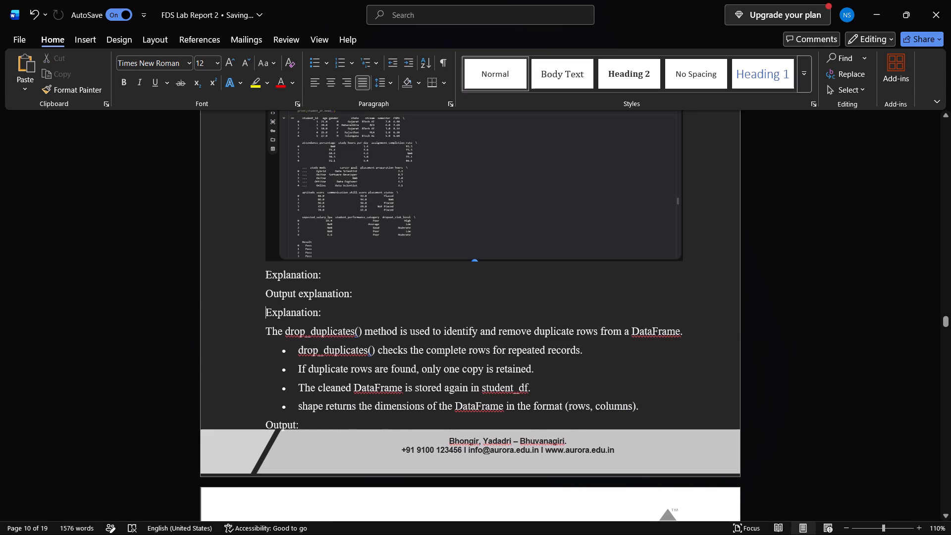
Delete the entire drop_duplicates() explanation and output block, including its Explanation and Output headings.
left_click_drag(267, 313, 380, 534)
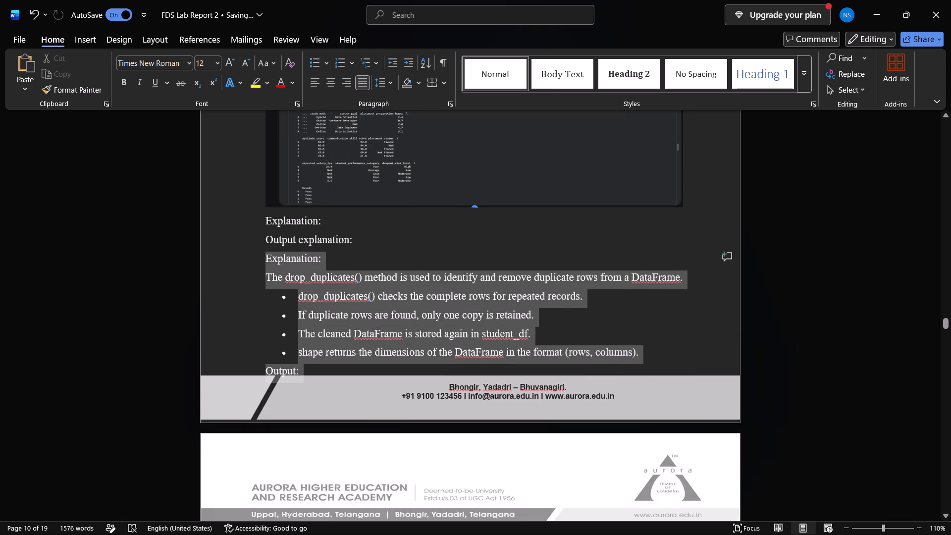
left_click_drag(380, 534, 407, 419)
key("BackSpace")
Delete the numbered pd.to_numeric() and sort_values() list and the CGPA sorting output paragraphs, keeping both headings.
scroll(407, 419, "down", 1)
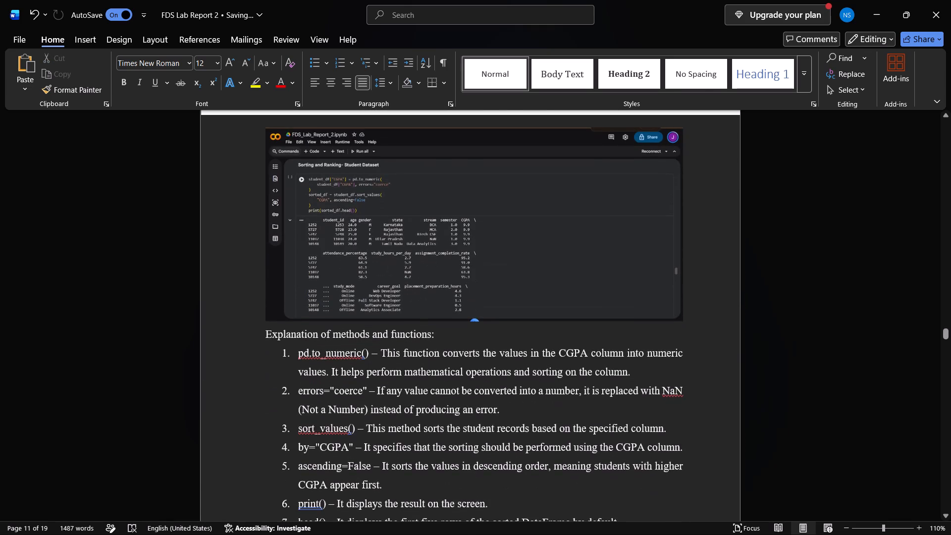
scroll(371, 374, "down", 1)
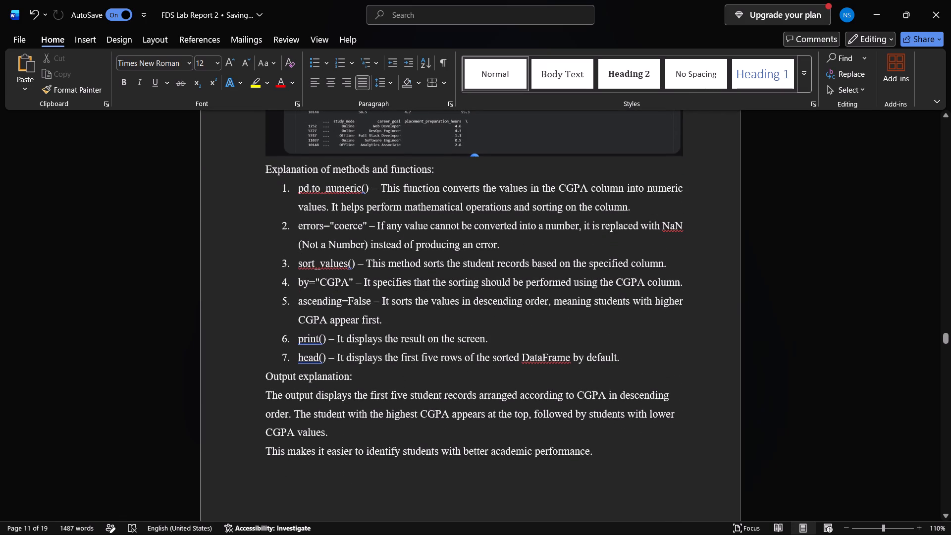
left_click_drag(630, 356, 283, 157)
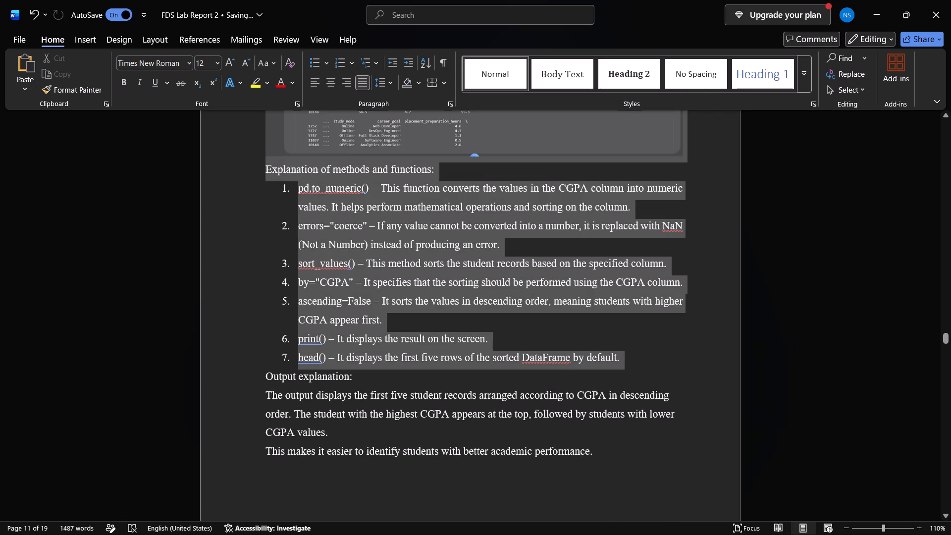
left_click_drag(283, 157, 300, 188)
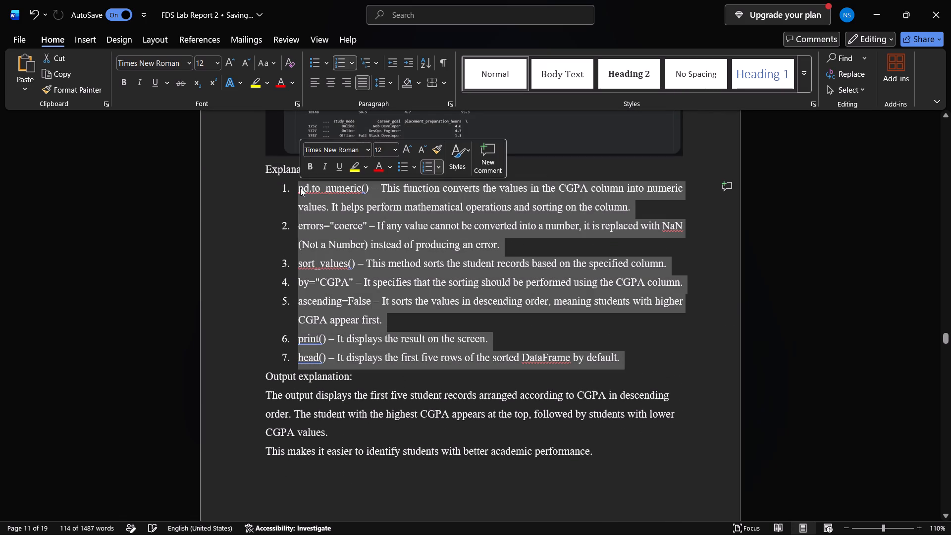
key("BackSpace")
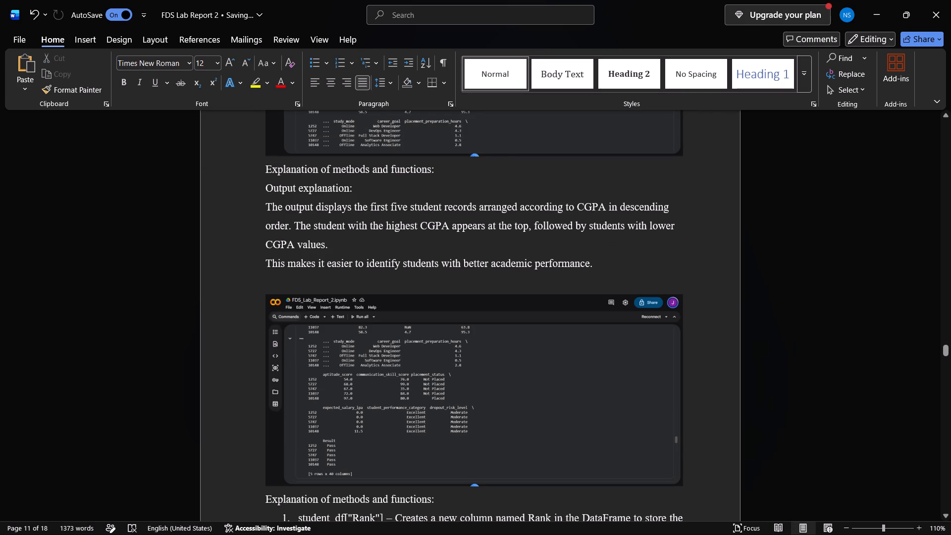
left_click(604, 269)
left_click_drag(604, 268, 267, 214)
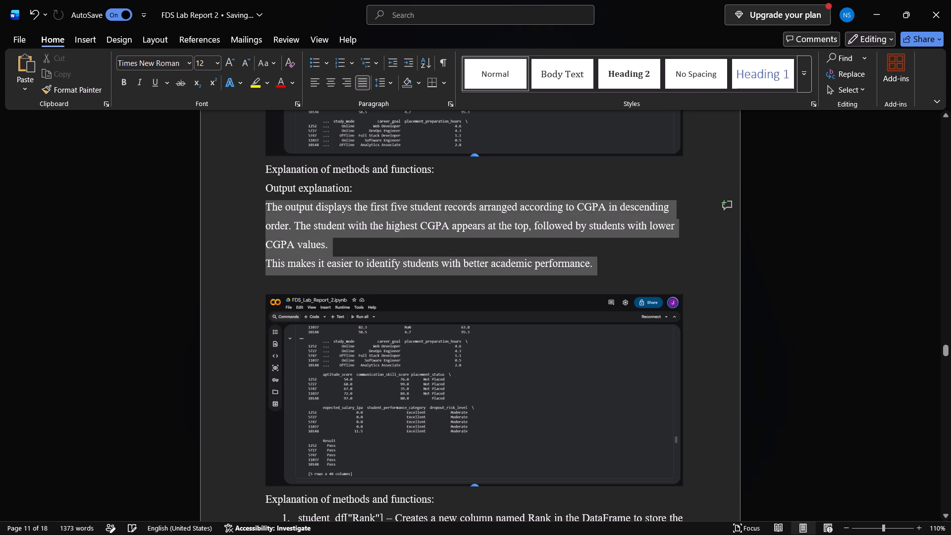
left_click_drag(267, 214, 269, 214)
key("BackSpace")
Delete the numbered rank() explanation list and the CGPA and Rank output paragraphs, keeping both headings.
scroll(269, 214, "down", 1)
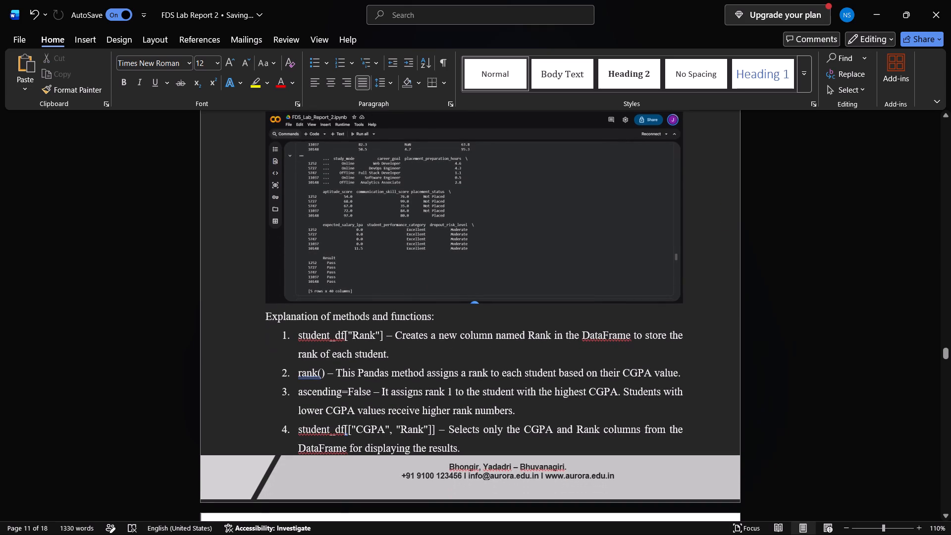
left_click_drag(281, 338, 424, 528)
scroll(376, 427, "up", 1)
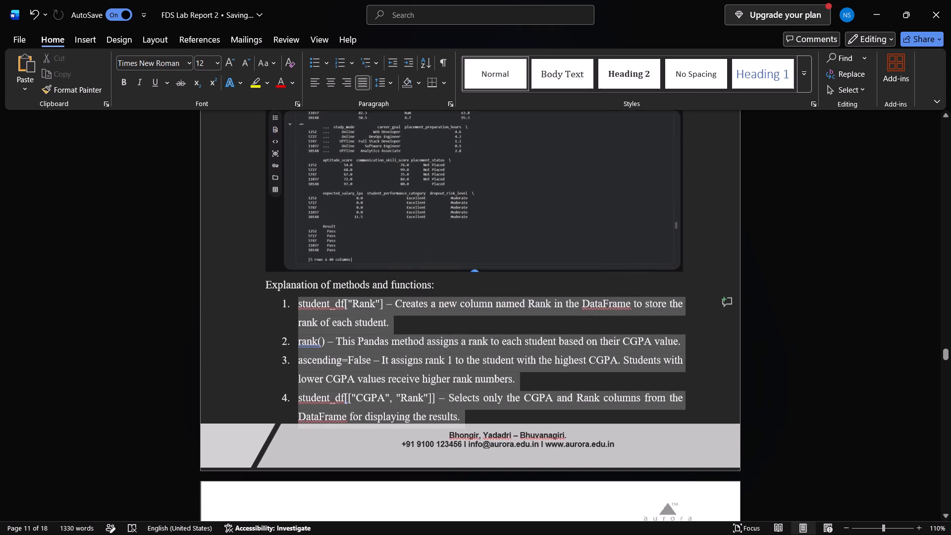
left_click_drag(424, 528, 534, 388)
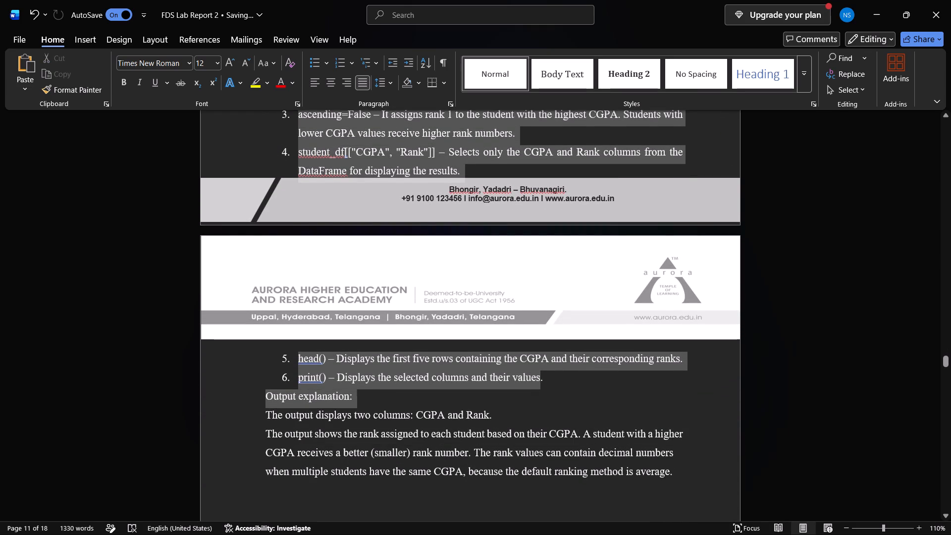
left_click_drag(534, 388, 555, 385)
key("BackSpace")
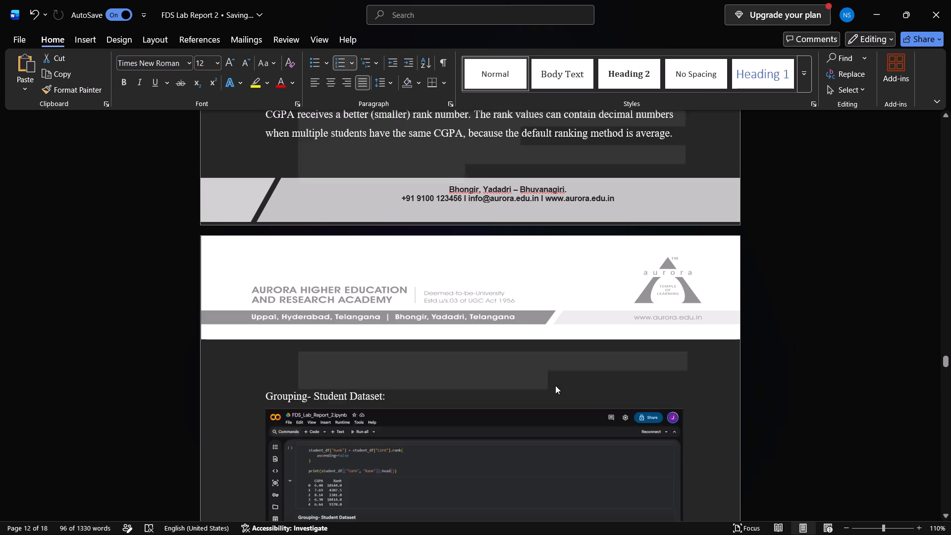
scroll(555, 385, "up", 1)
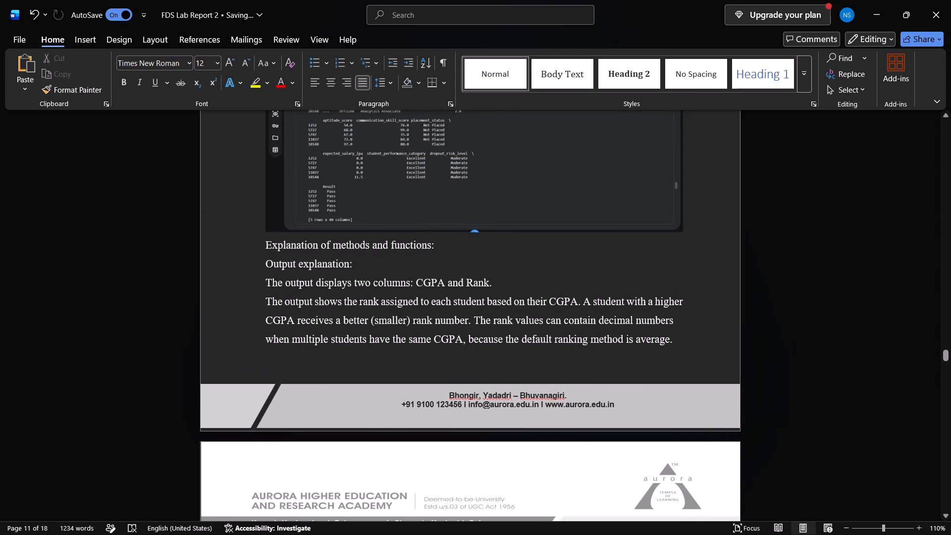
left_click_drag(689, 349, 239, 293)
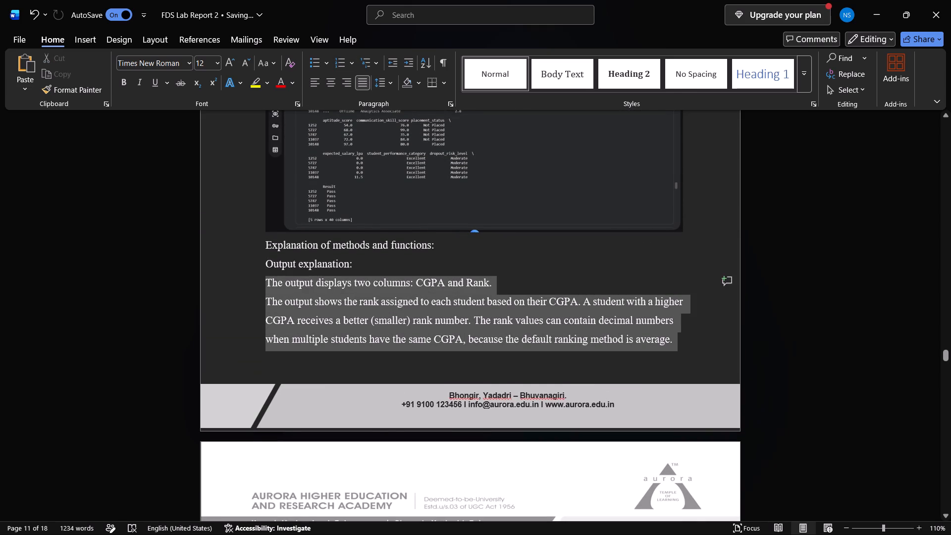
left_click_drag(239, 293, 247, 285)
key("BackSpace")
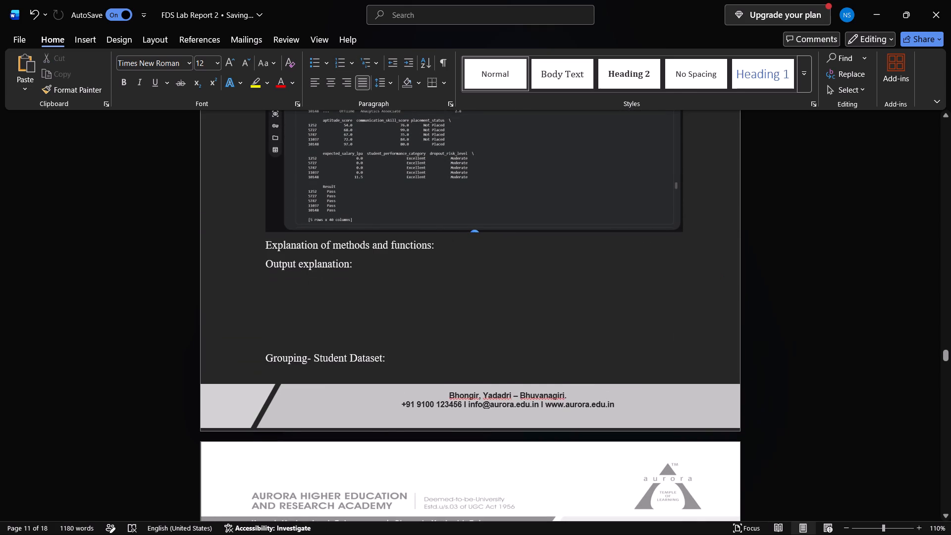
Add two blank lines below the ranking Output explanation heading to move the Grouping- Student Dataset heading to the next page.
key("Return")
key("Return")
Delete the numbered groupby("stream") mean() list and the average CGPA output paragraphs in the Grouping section, keeping both headings.
scroll(299, 315, "down", 1)
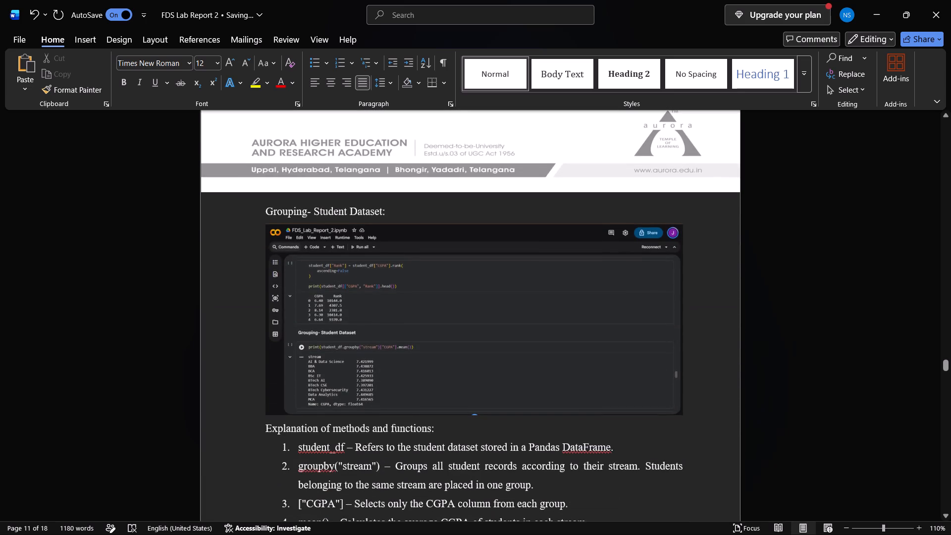
scroll(299, 315, "down", 1)
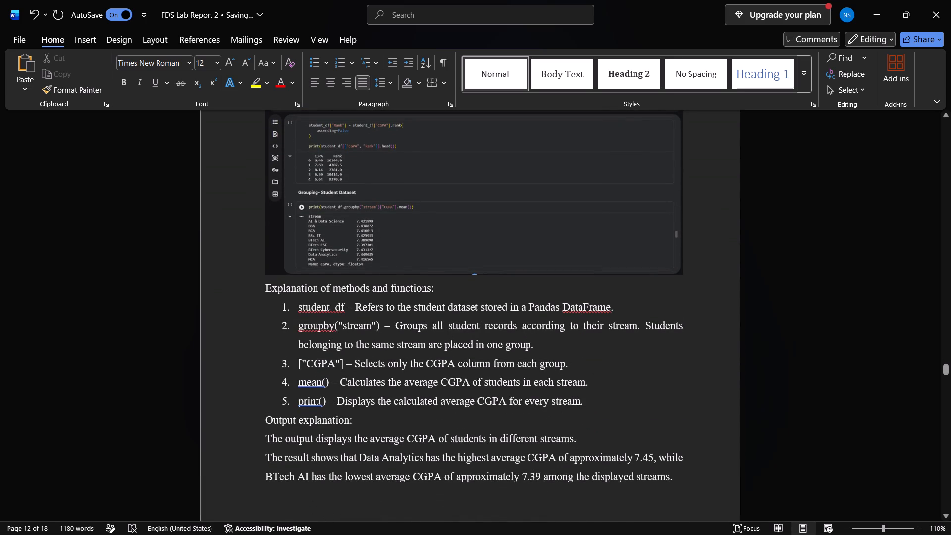
left_click_drag(595, 405, 299, 308)
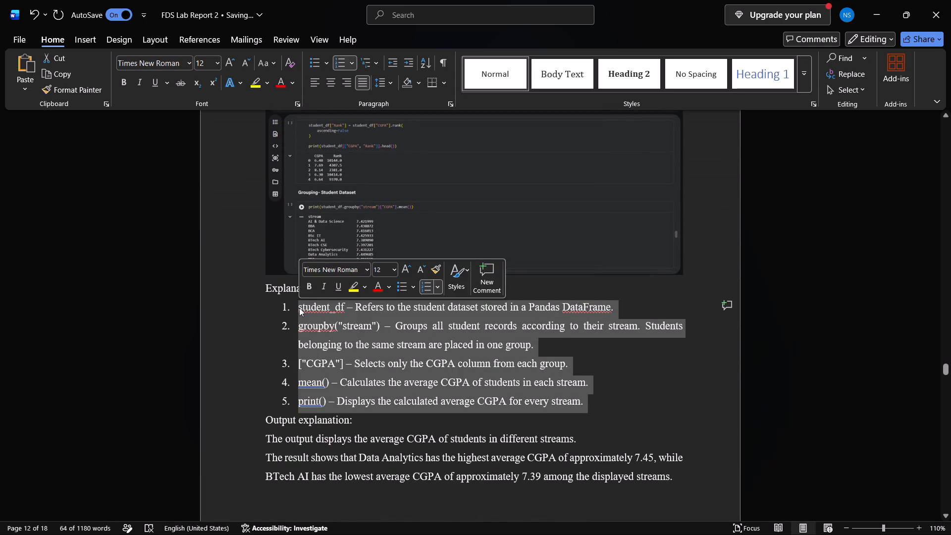
key("BackSpace")
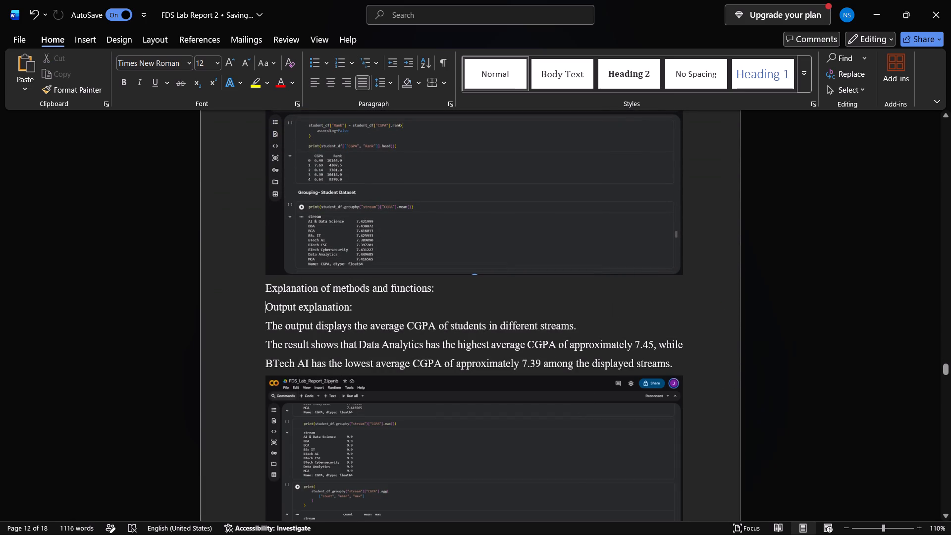
left_click_drag(686, 364, 284, 333)
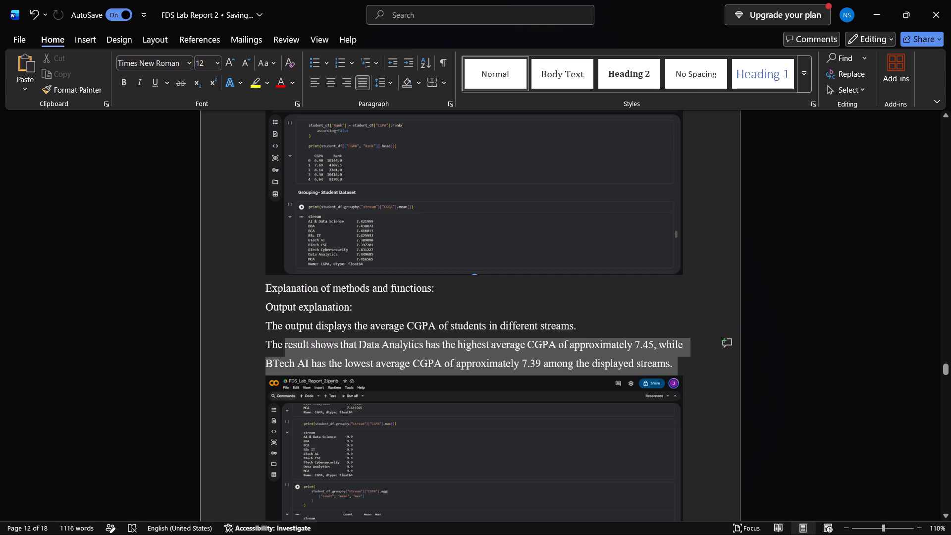
left_click_drag(284, 333, 267, 332)
key("BackSpace")
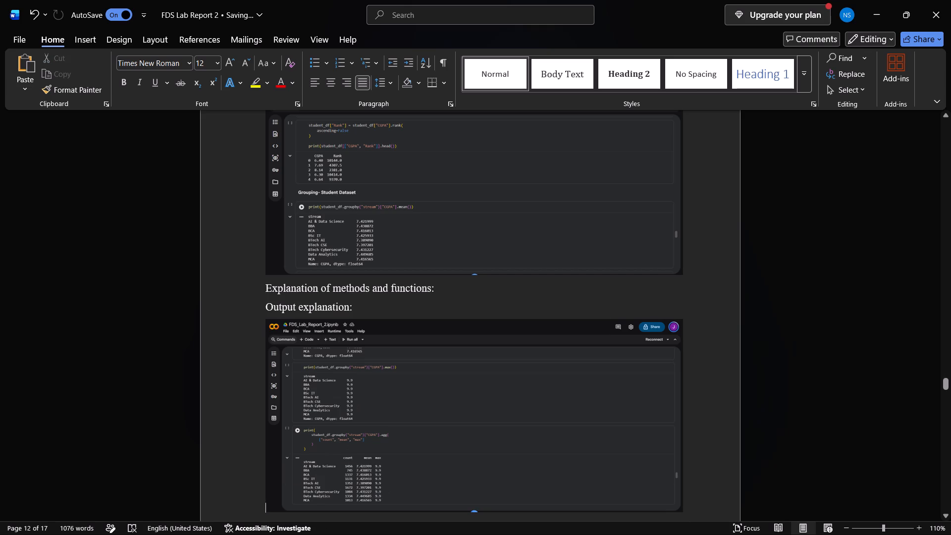
Delete the numbered groupby("stream") max() list below the count, mean and max screenshot, keeping the Explanation of methods and functions heading.
scroll(335, 248, "down", 2)
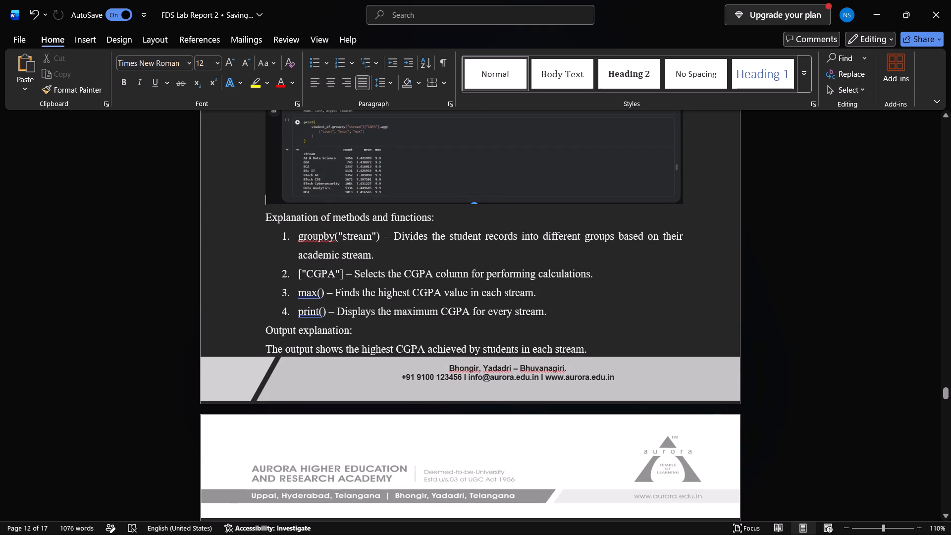
left_click_drag(555, 317, 285, 244)
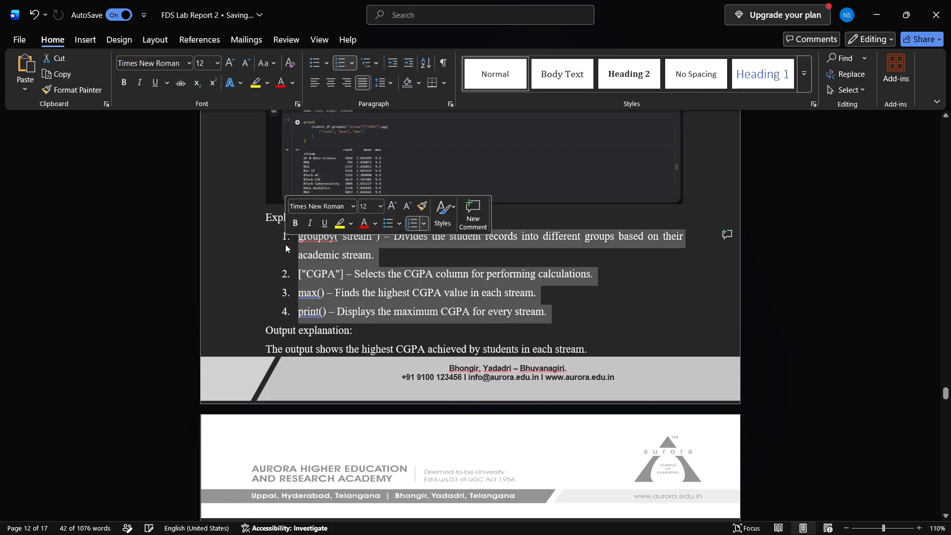
key("BackSpace")
Delete the numbered agg() explanation list and the paragraphs on the stream, count, mean and max output, keeping both headings.
scroll(510, 327, "down", 1)
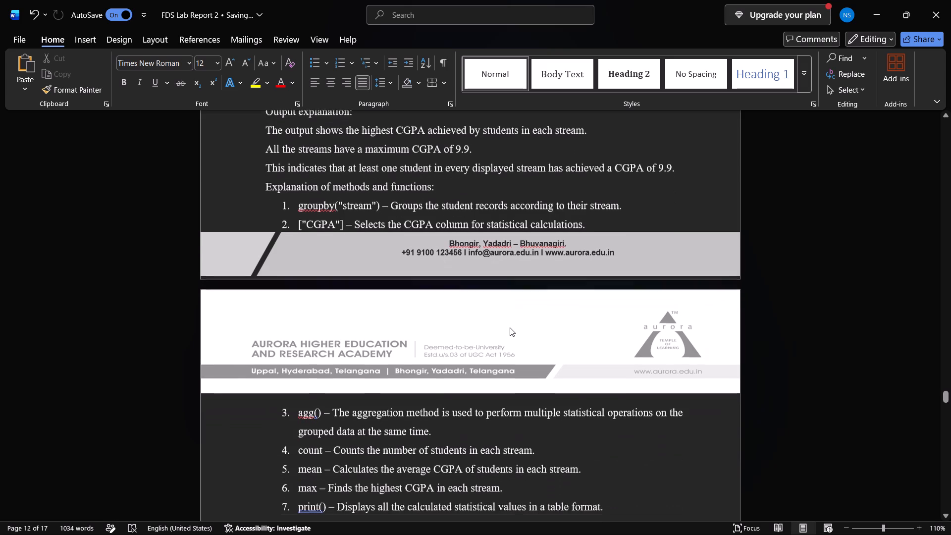
scroll(510, 327, "down", 1)
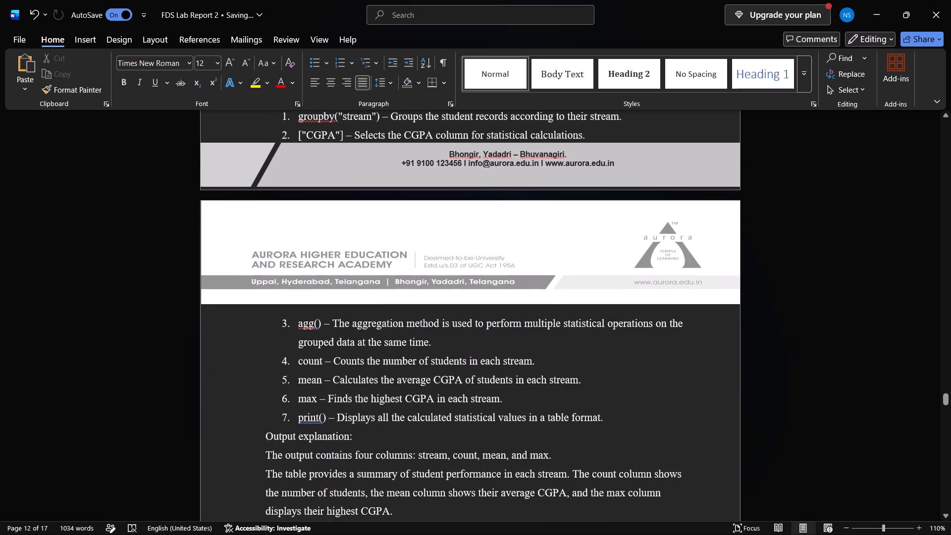
left_click_drag(620, 422, 558, 414)
left_click_drag(558, 414, 293, 305)
scroll(359, 325, "down", 1)
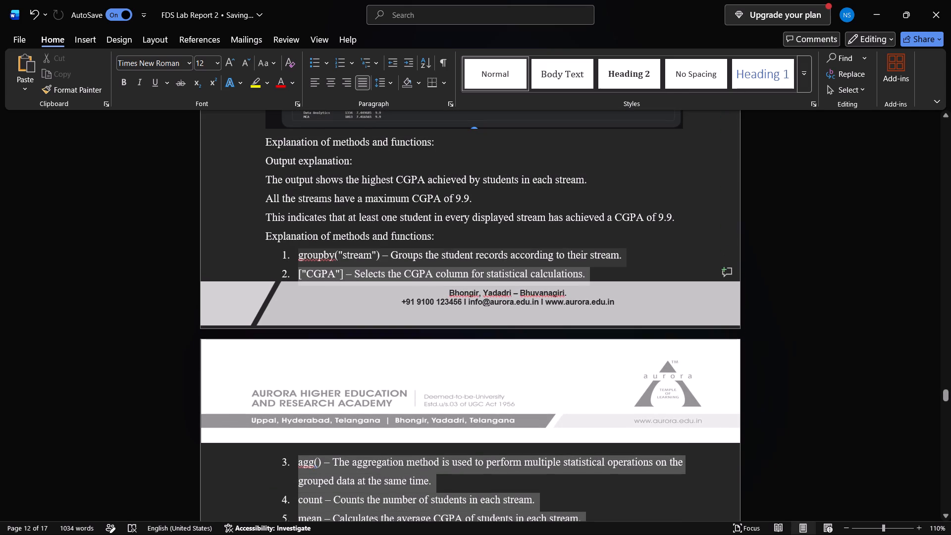
left_click_drag(293, 305, 294, 262)
key("BackSpace")
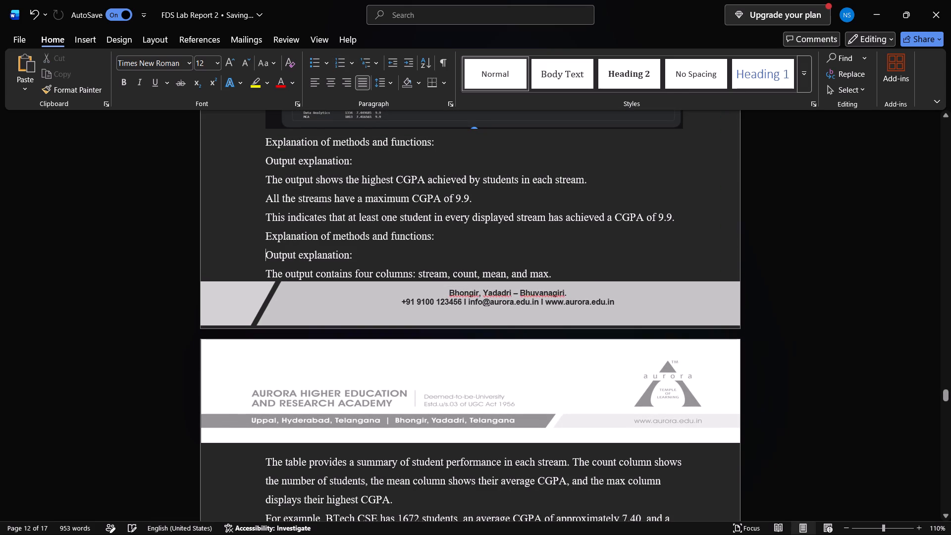
left_click_drag(264, 278, 432, 534)
scroll(369, 440, "up", 1)
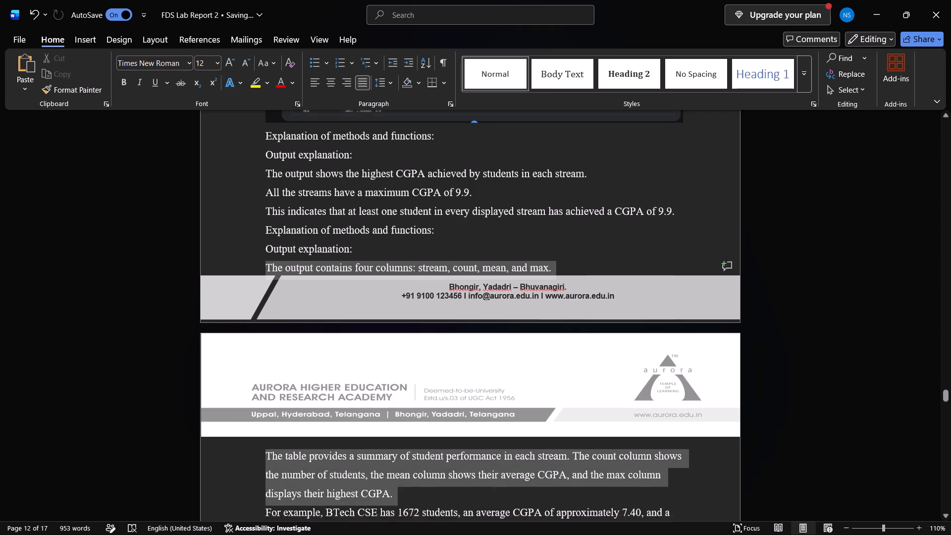
left_click_drag(432, 534, 395, 401)
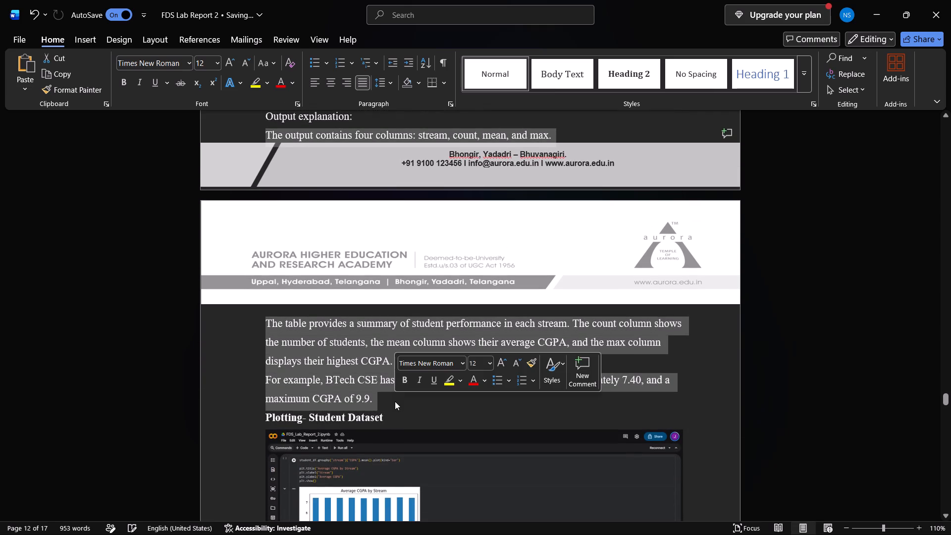
key("BackSpace")
Add a blank line before the Plotting- Student Dataset heading to start it on the next page.
scroll(395, 401, "up", 1)
key("Return")
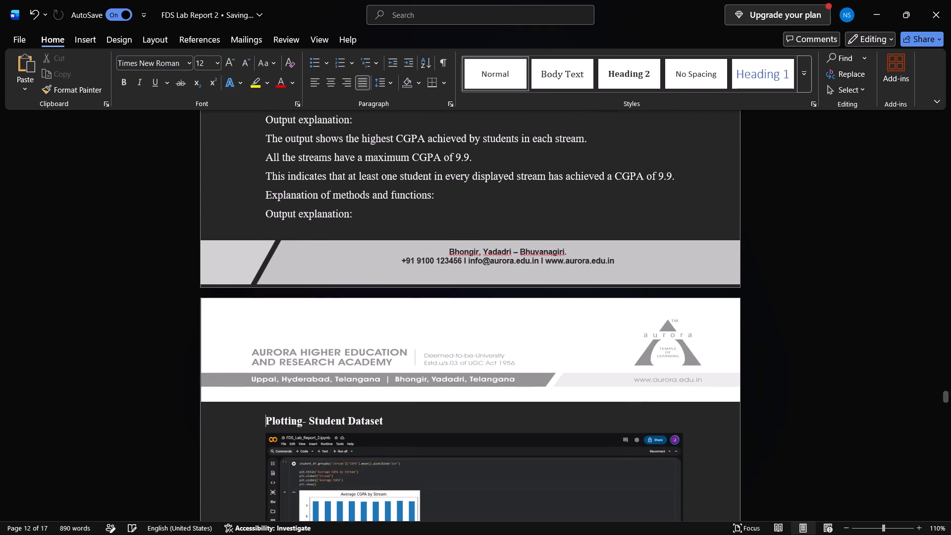
Delete the bulleted explanation and the output paragraphs below the Average CGPA by Stream bar chart, keeping both headings.
scroll(395, 401, "down", 3)
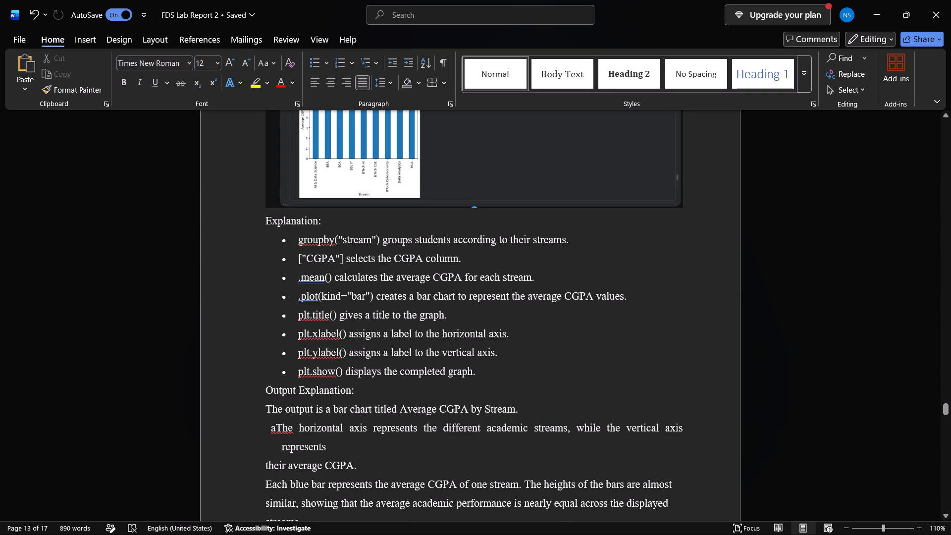
left_click_drag(499, 369, 298, 237)
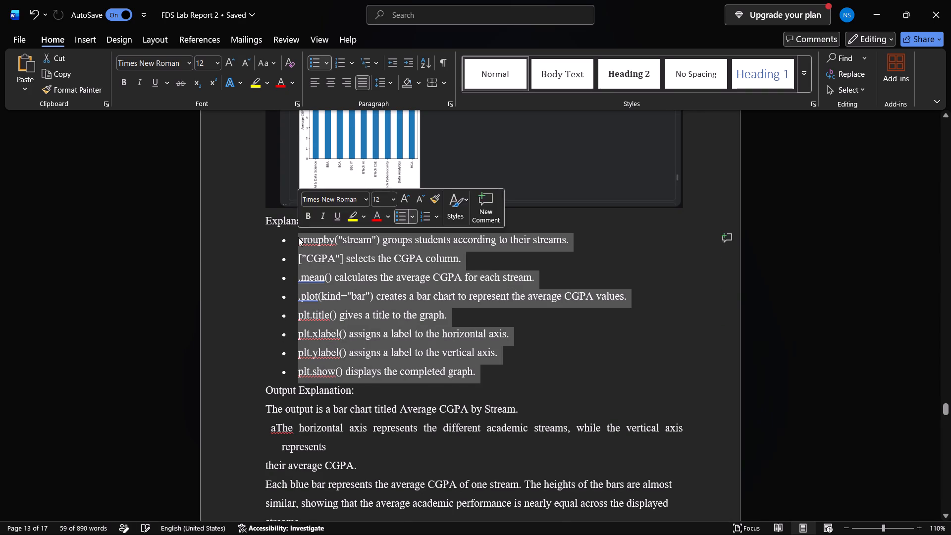
key("BackSpace")
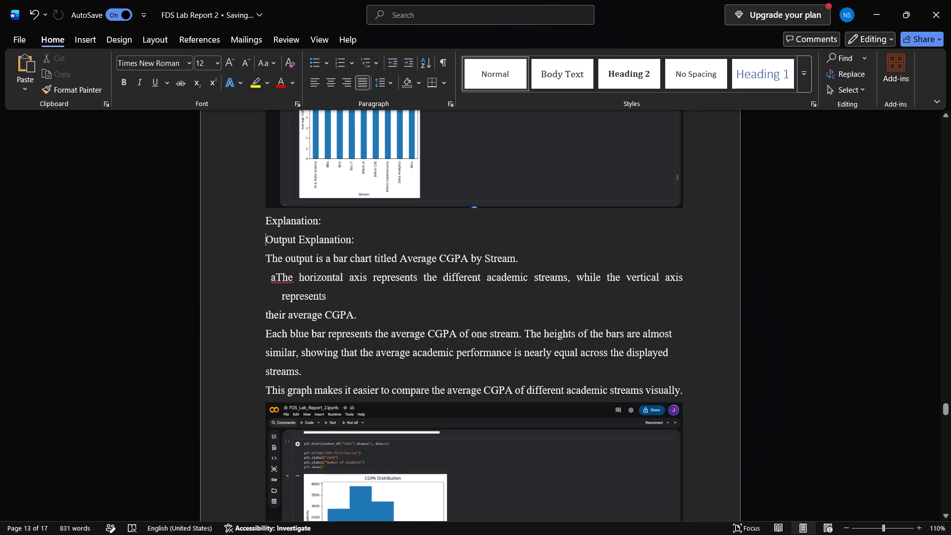
left_click_drag(689, 393, 294, 273)
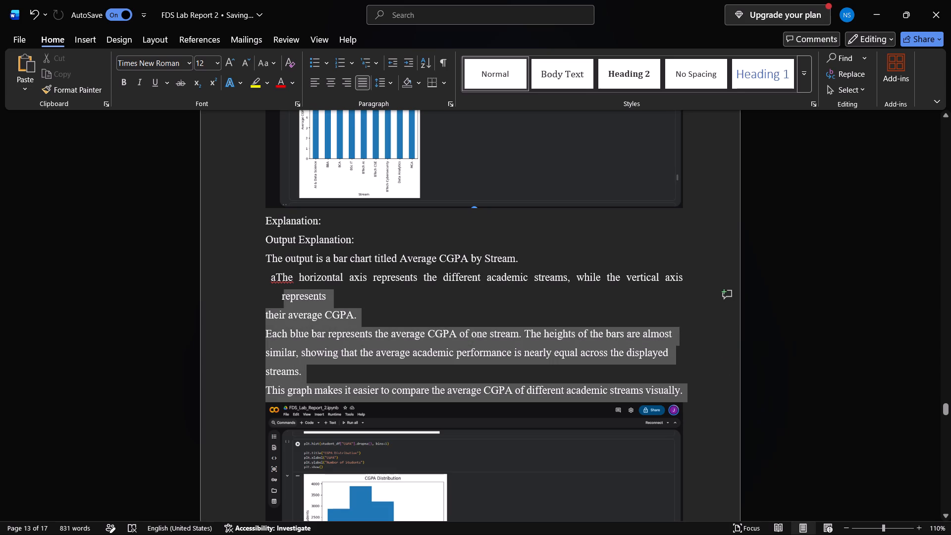
left_click_drag(294, 273, 260, 262)
key("BackSpace")
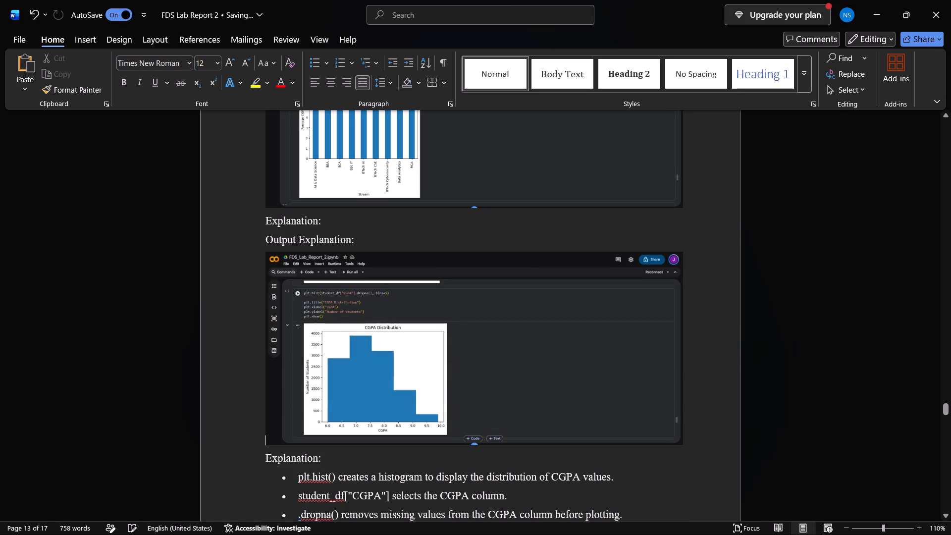
Delete all the plt.hist() explanation bullets below the CGPA Distribution histogram, including the plt.show() one, keeping the Explanation heading.
scroll(260, 262, "down", 2)
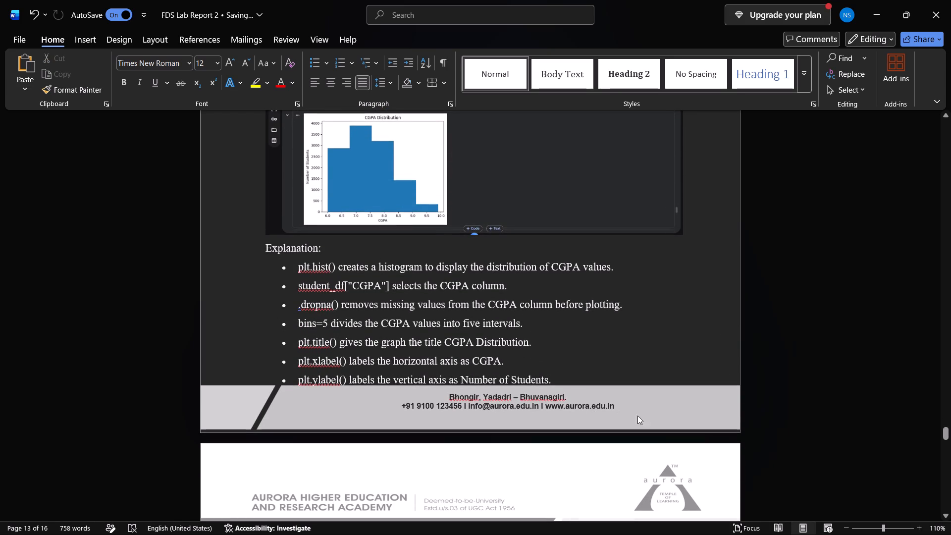
left_click_drag(555, 379, 363, 330)
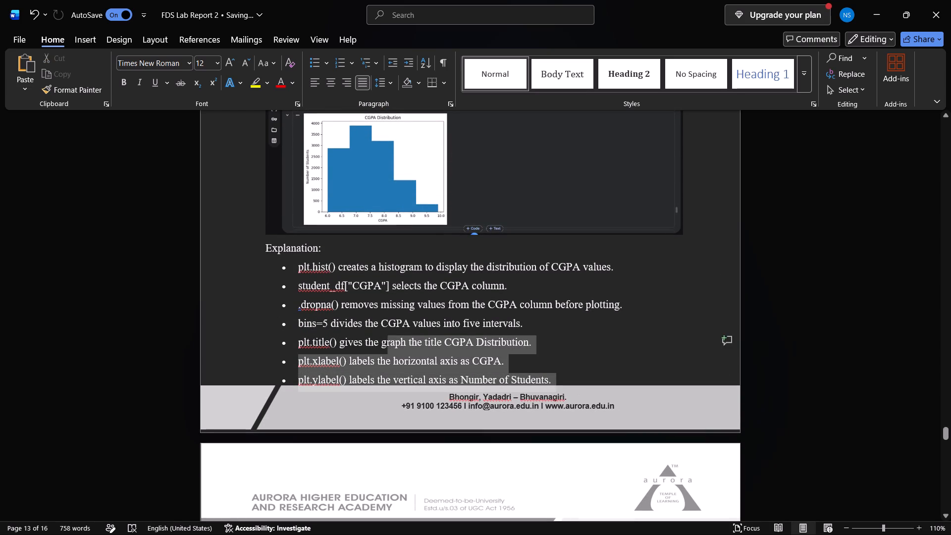
left_click_drag(363, 330, 299, 273)
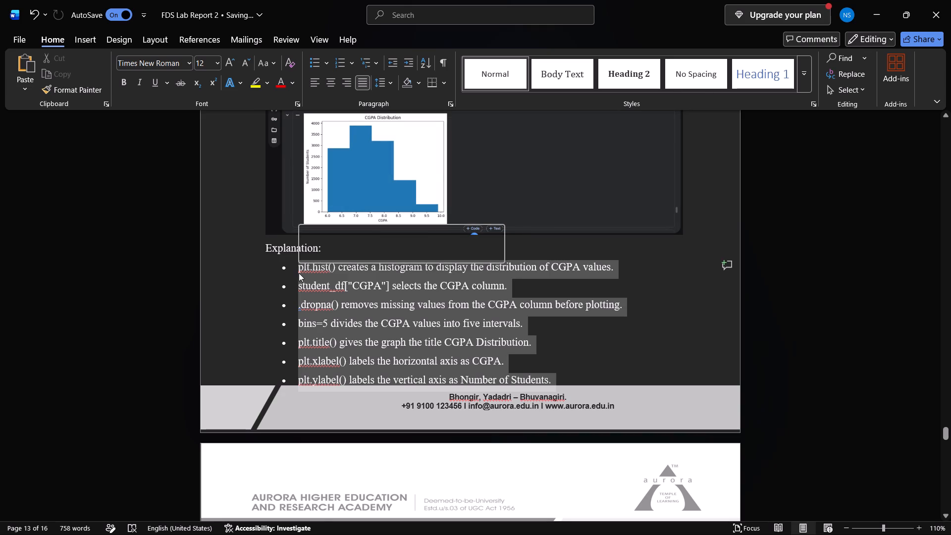
key("BackSpace")
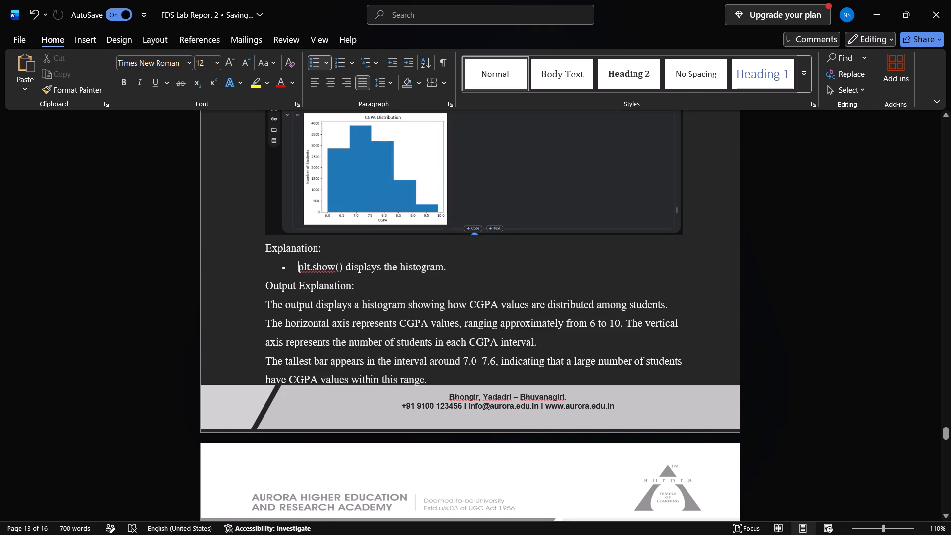
scroll(299, 273, "down", 1)
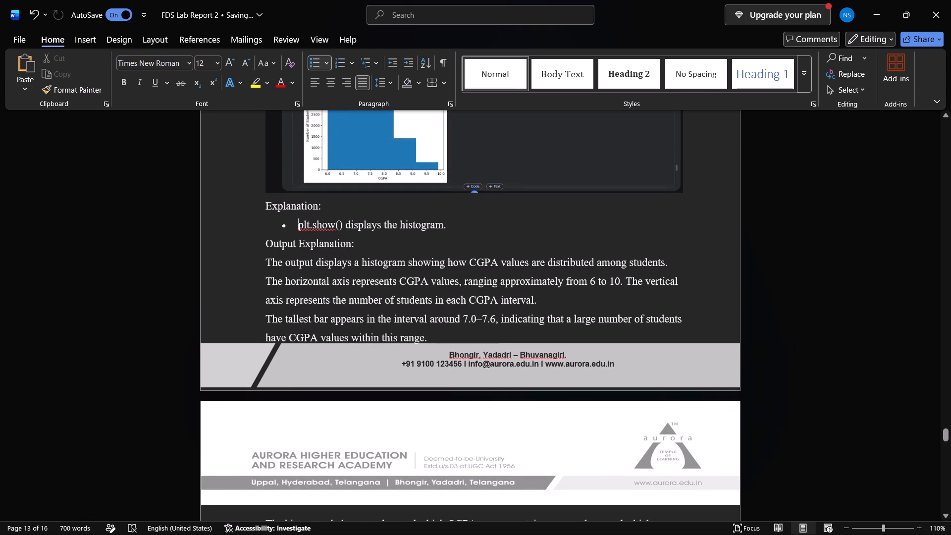
left_click_drag(449, 225, 280, 219)
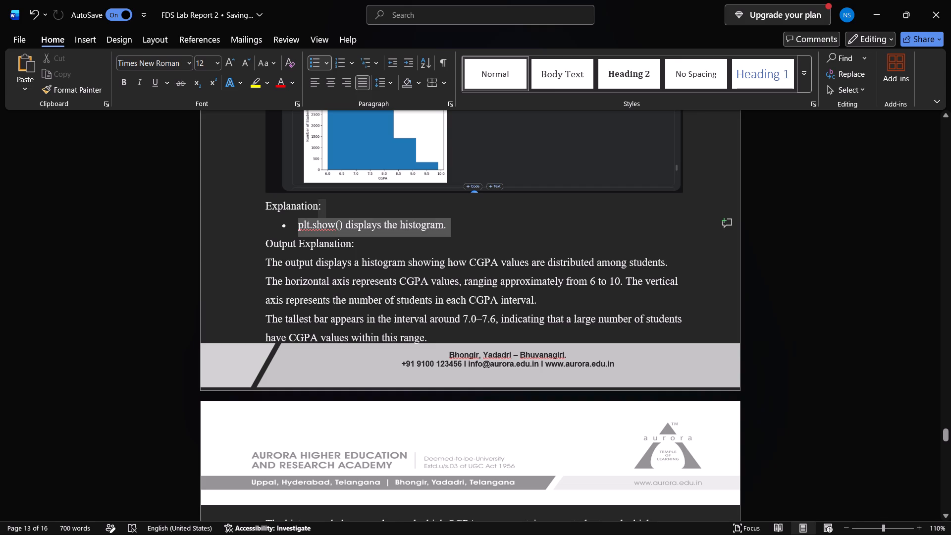
left_click_drag(280, 219, 281, 220)
key("BackSpace")
Delete the histogram output paragraphs that run onto the following page, keeping the Output Explanation heading.
scroll(317, 283, "down", 1)
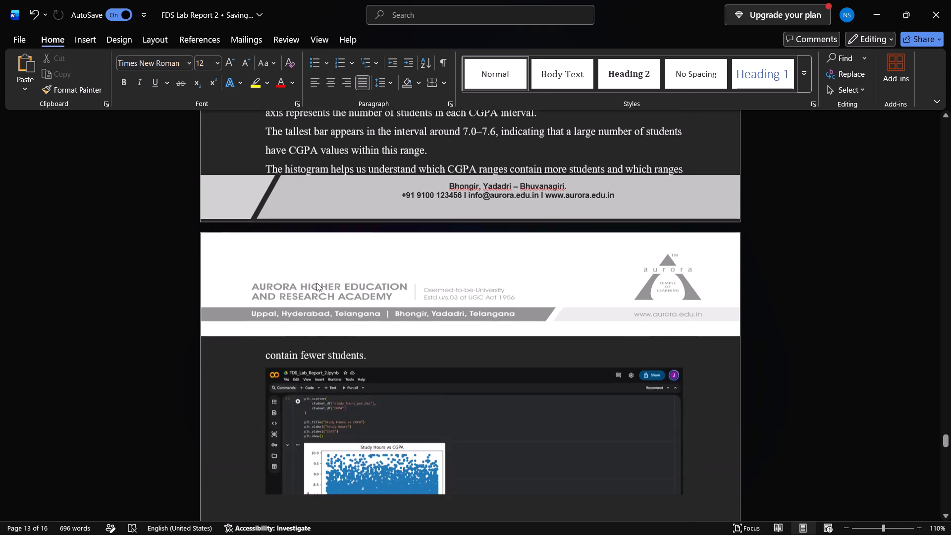
scroll(317, 283, "up", 1)
scroll(356, 444, "down", 1)
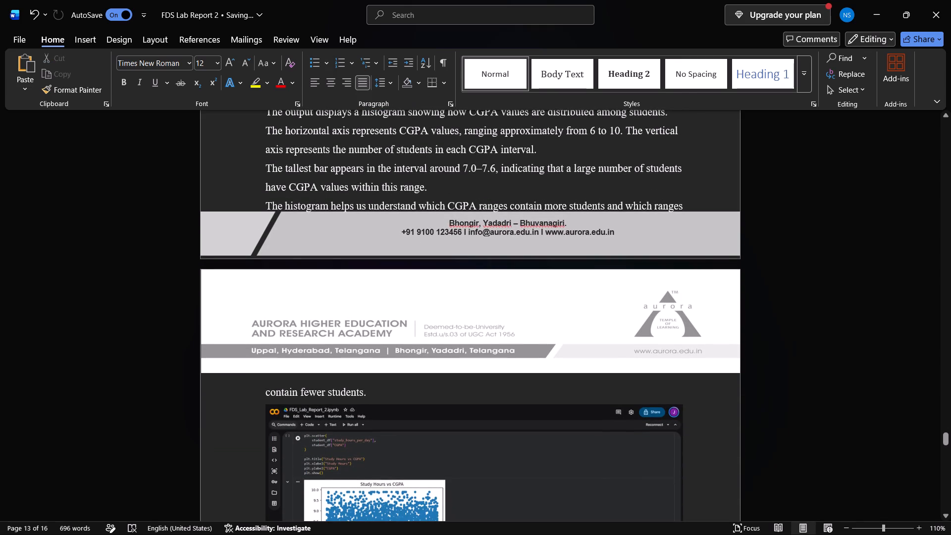
left_click_drag(375, 397, 257, 113)
scroll(297, 283, "down", 2)
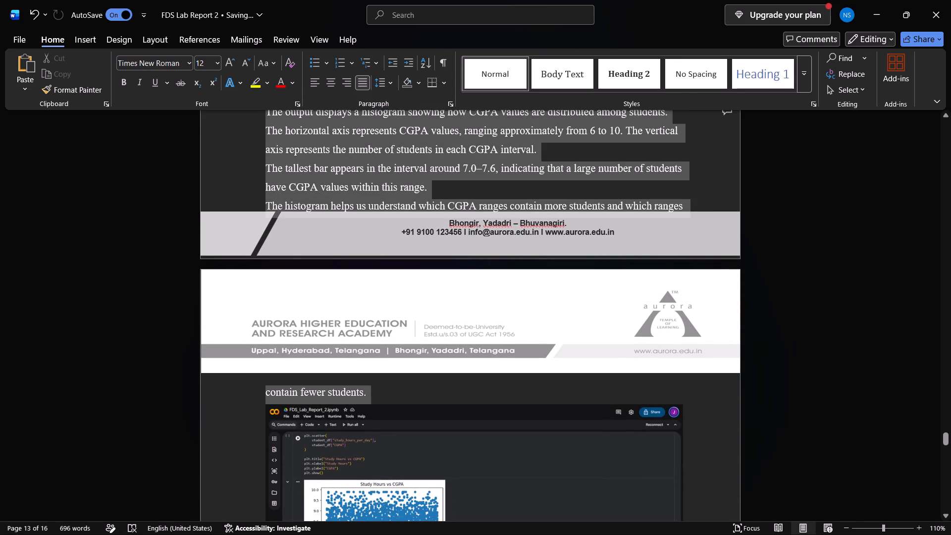
left_click_drag(257, 113, 263, 267)
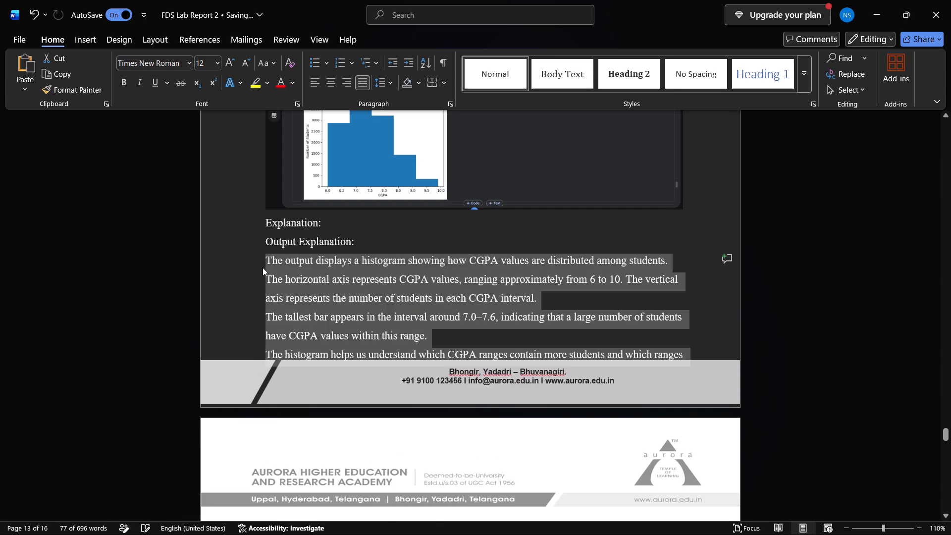
key("BackSpace")
Delete the plt.scatter() bullets and the output paragraphs below the Study Hours vs CGPA scatter plot, keeping both headings.
scroll(263, 267, "down", 2)
left_click_drag(299, 230, 473, 391)
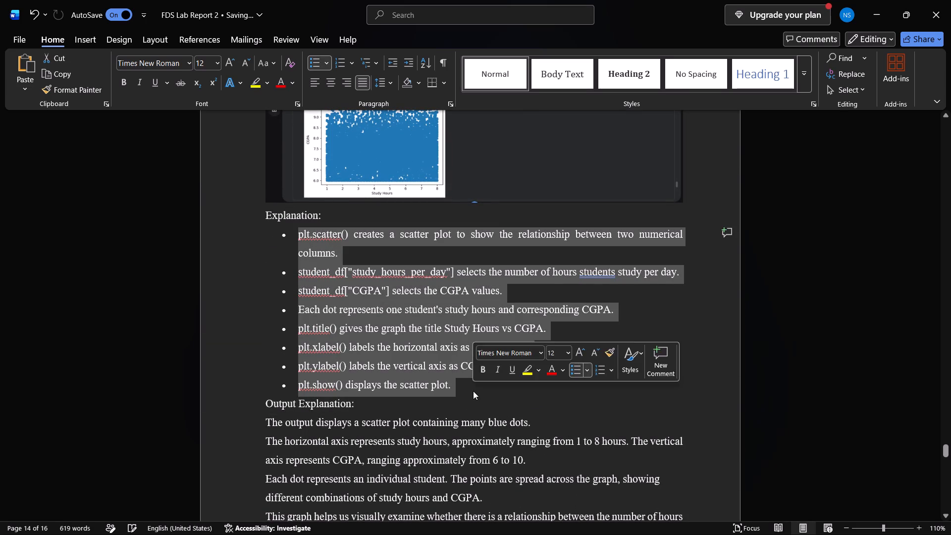
key("BackSpace")
left_click_drag(483, 359, 377, 328)
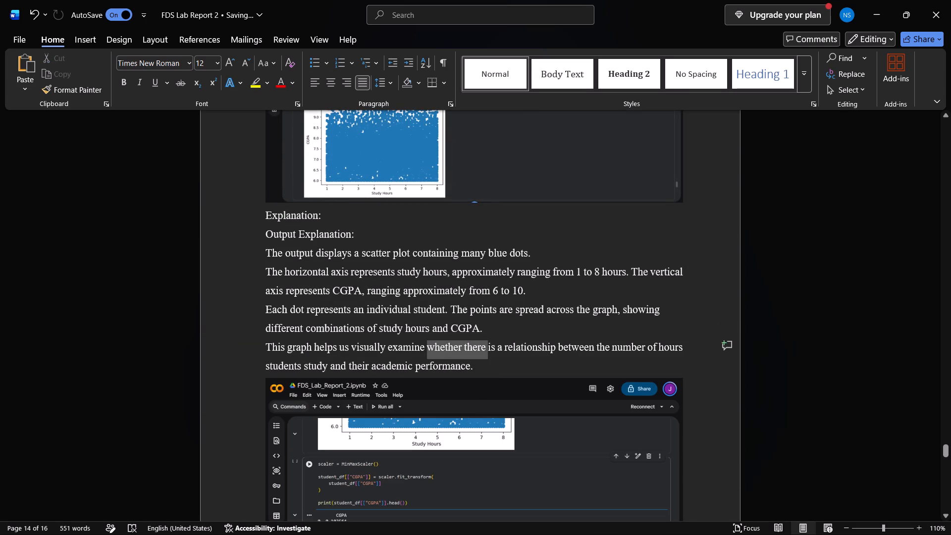
left_click_drag(377, 328, 253, 260)
key("BackSpace")
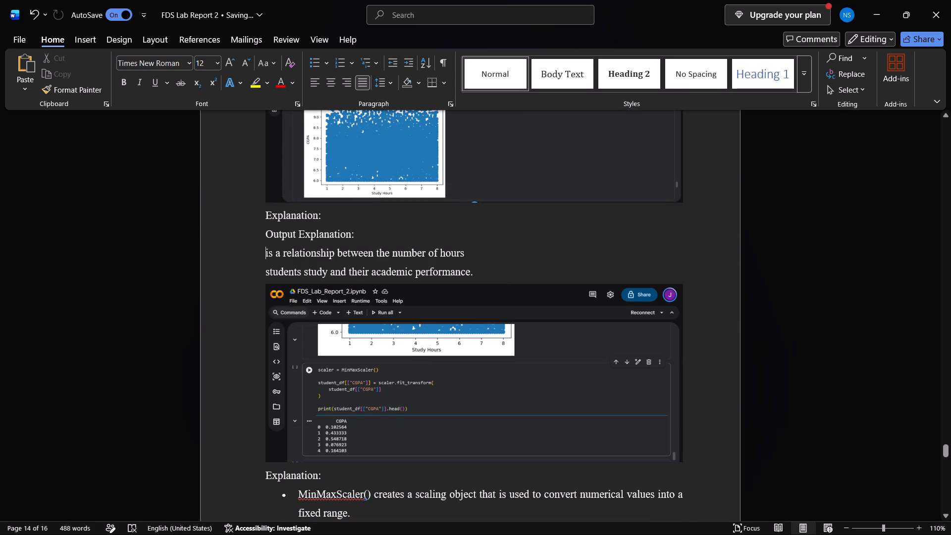
left_click_drag(487, 269, 260, 251)
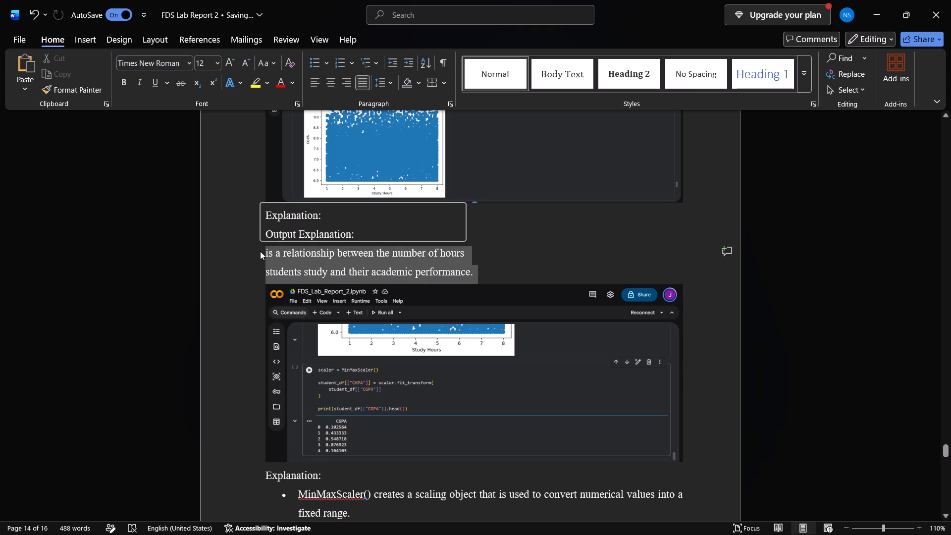
key("BackSpace")
Delete the MinMaxScaler() bullets and the MinMax scaling output paragraphs, keeping the Explanation and Output Explanation headings.
scroll(260, 251, "down", 1)
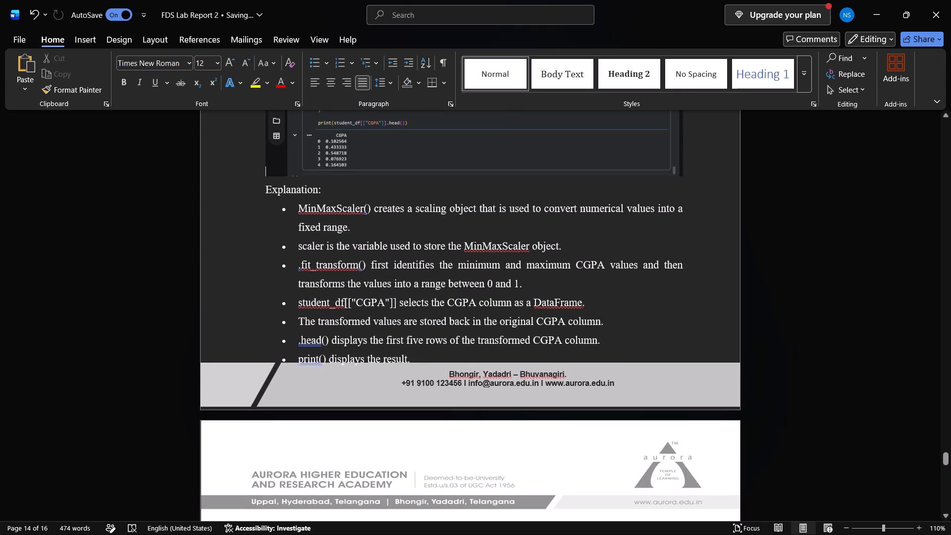
left_click_drag(433, 361, 298, 215)
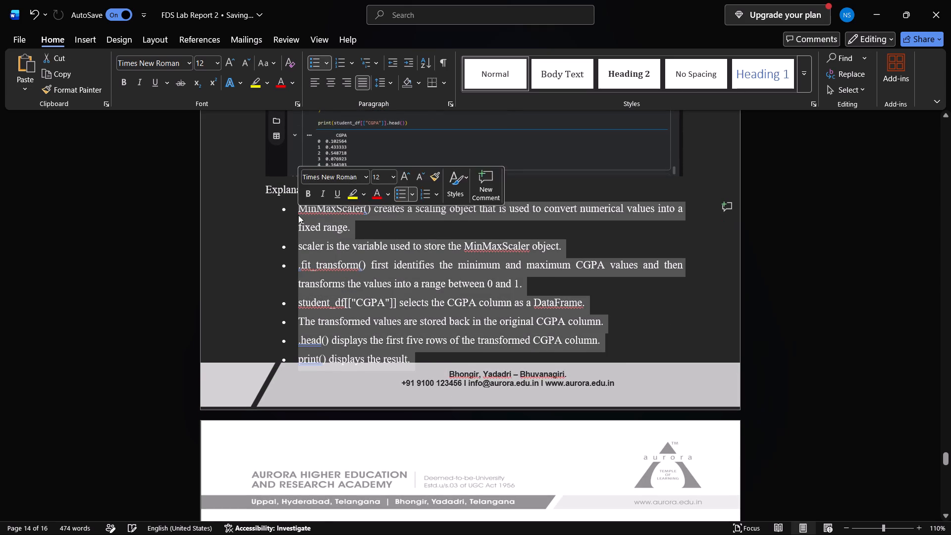
key("BackSpace")
left_click_drag(402, 322, 296, 269)
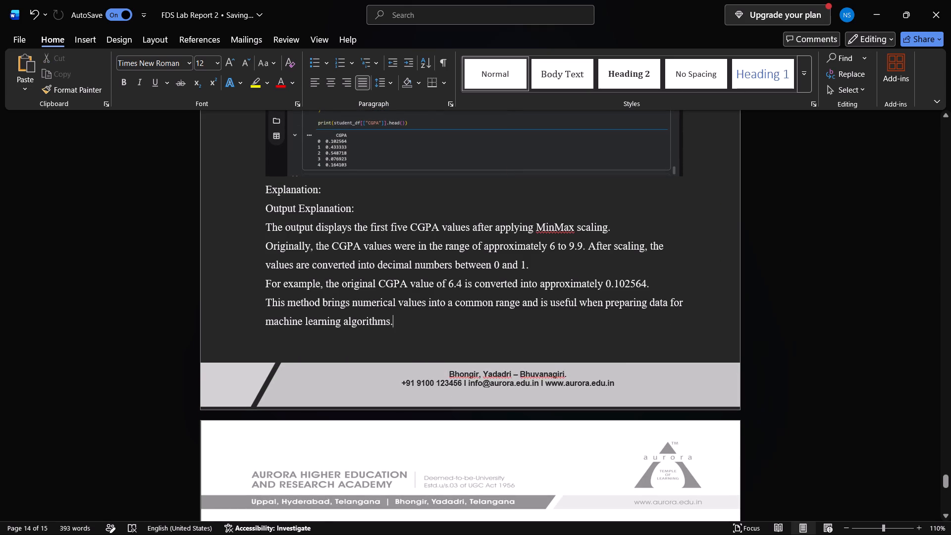
left_click_drag(296, 269, 264, 234)
key("BackSpace")
Delete the output paragraphs and the student_df, .head() and print() bullets below the final student_df.head() screenshot, keeping both headings.
scroll(264, 234, "down", 1)
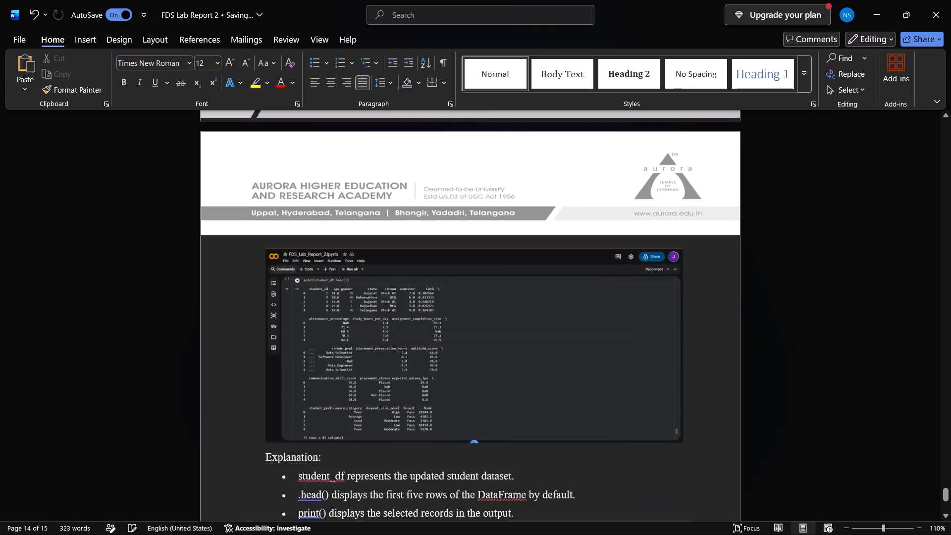
scroll(264, 234, "down", 1)
scroll(382, 373, "down", 1)
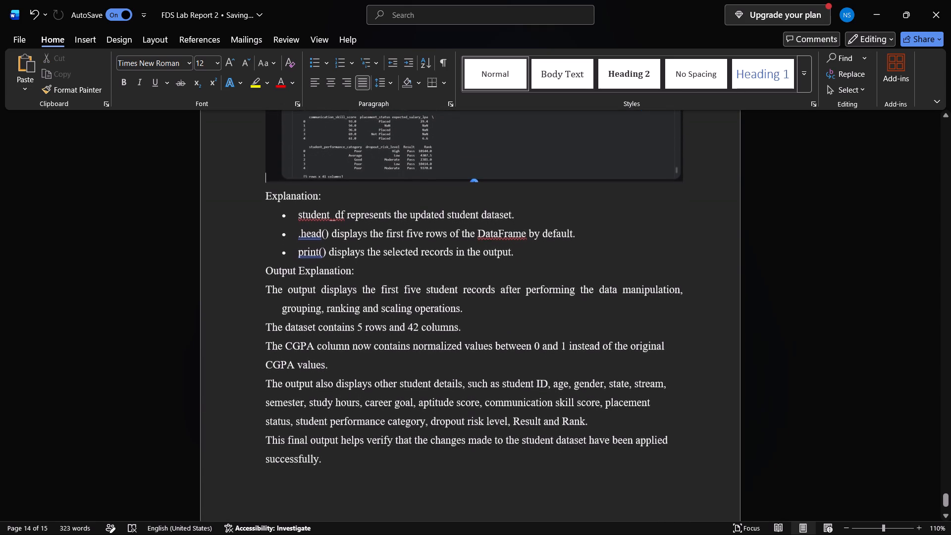
left_click_drag(342, 464, 264, 293)
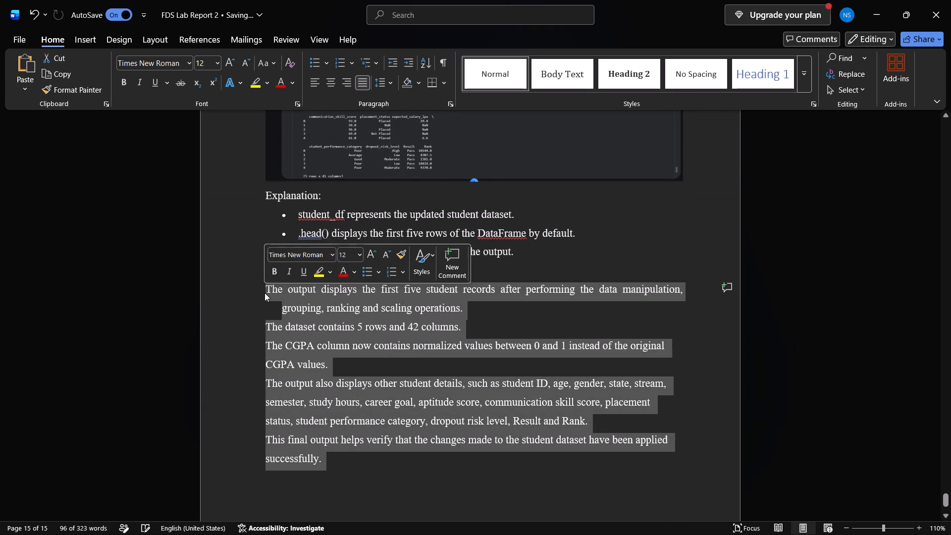
key("BackSpace")
left_click_drag(527, 253, 323, 215)
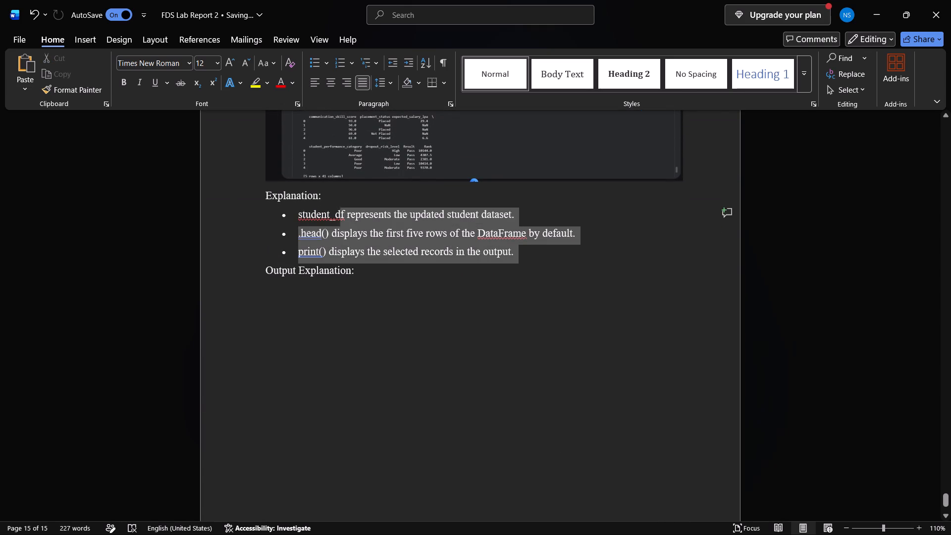
left_click_drag(323, 215, 301, 212)
key("BackSpace")
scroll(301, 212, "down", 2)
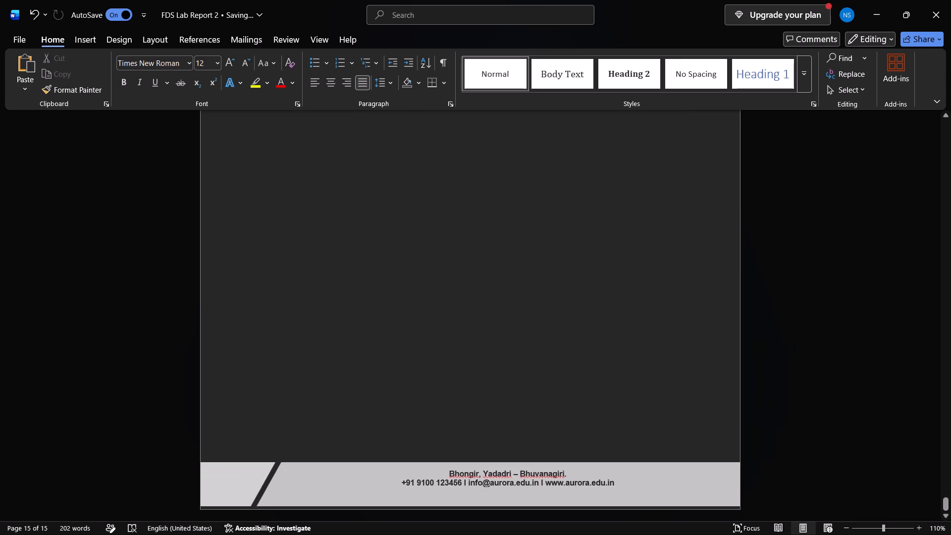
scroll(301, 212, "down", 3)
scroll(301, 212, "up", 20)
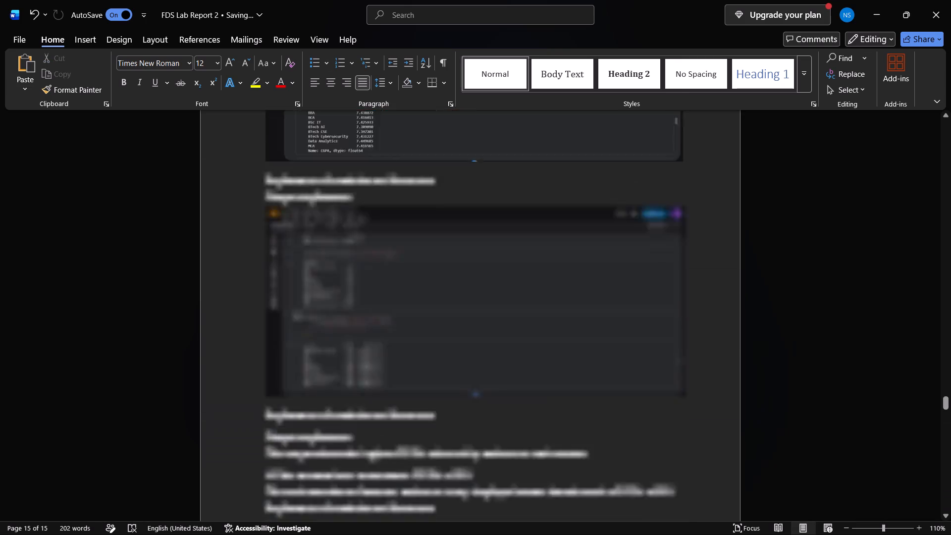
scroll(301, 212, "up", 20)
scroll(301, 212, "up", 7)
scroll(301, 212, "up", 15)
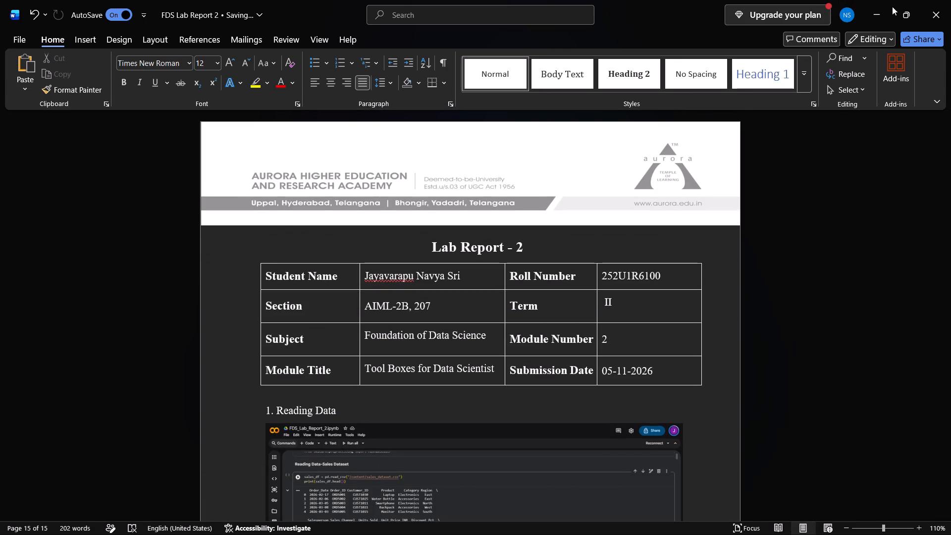
Bring up the Colab notebook beside the report, close its browser window and the Documents folder window, and maximize the report.
left_click(832, 96)
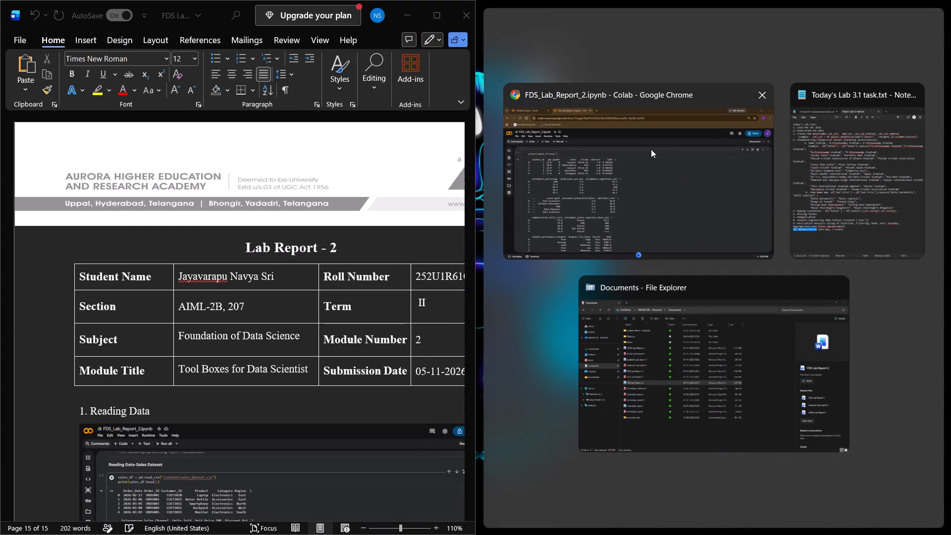
left_click(678, 170)
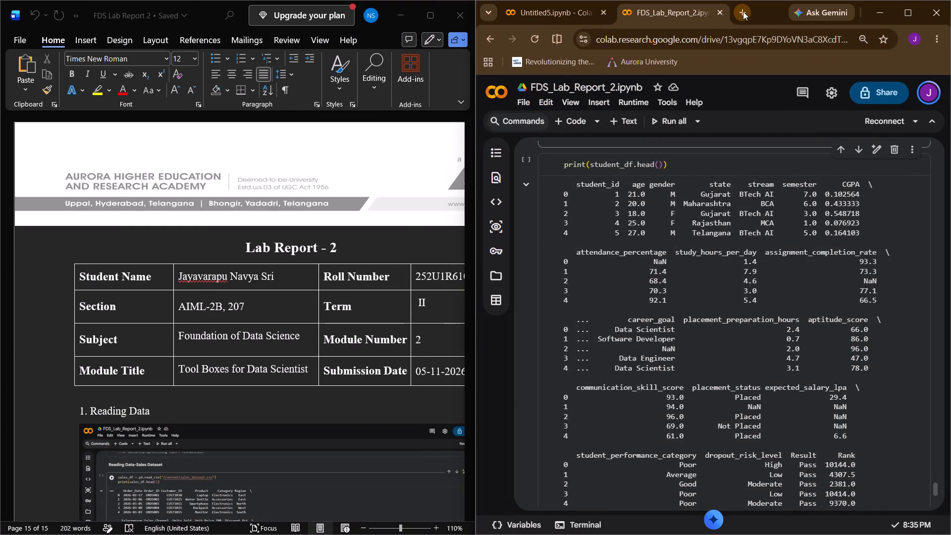
left_click(939, 7)
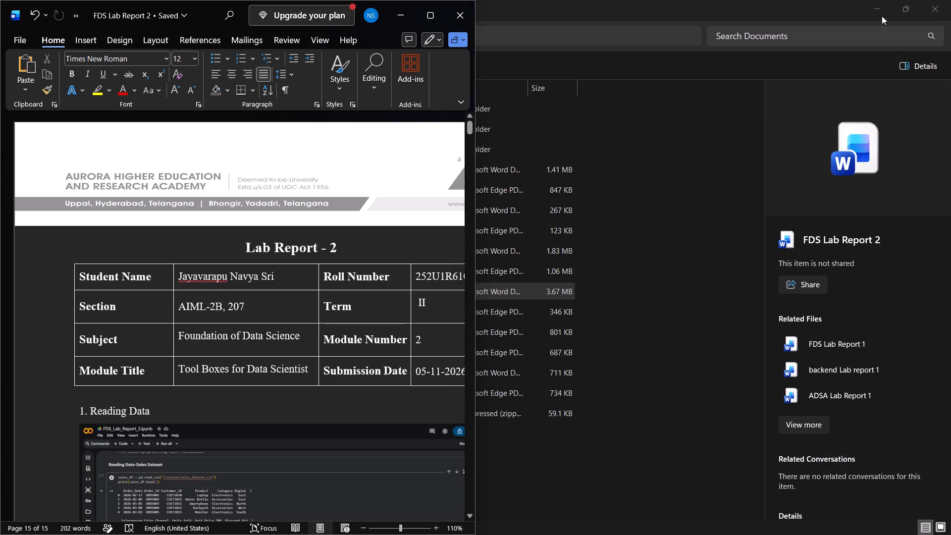
left_click(950, 12)
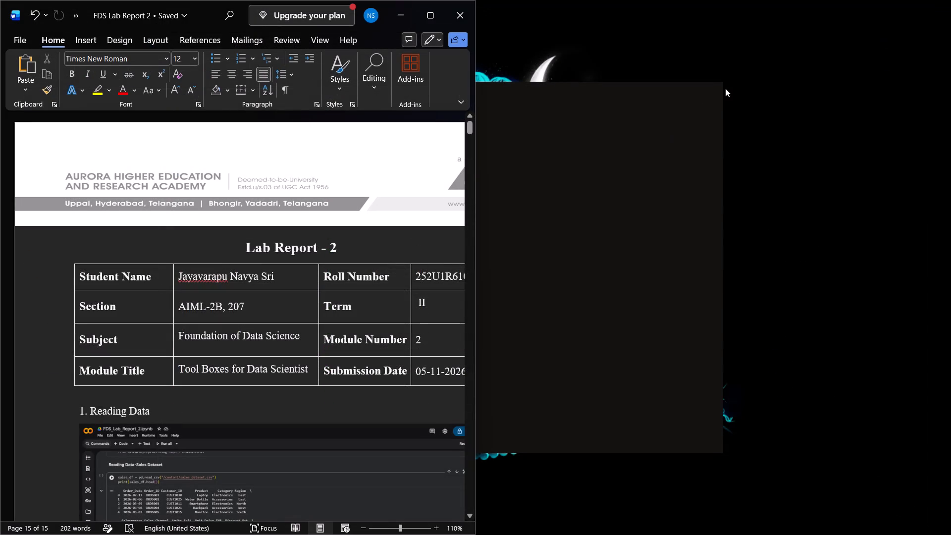
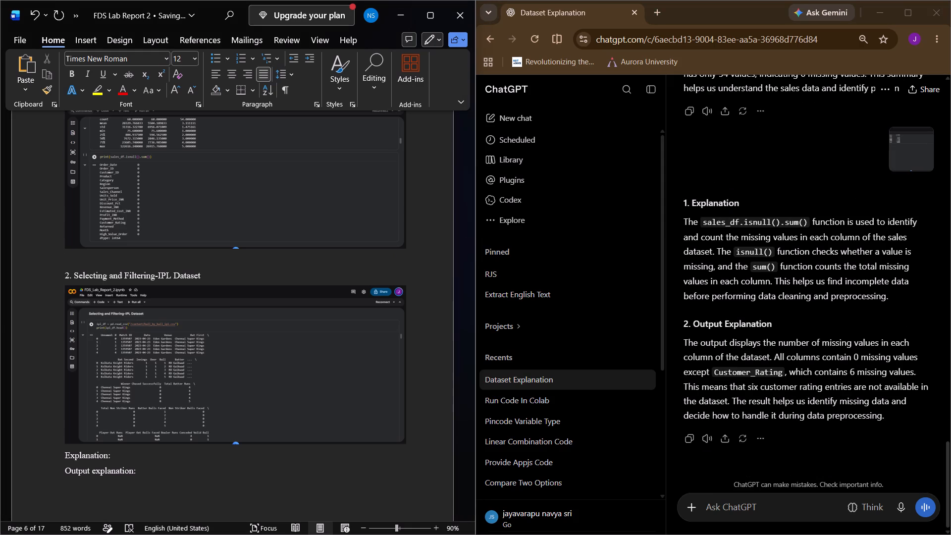
left_click_drag(684, 198, 909, 420)
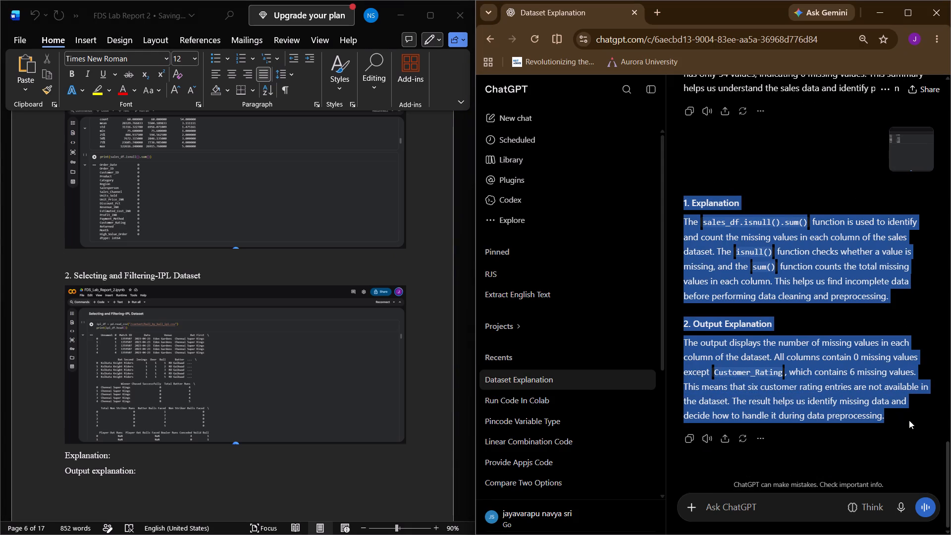
key("ctrl+Down")
key("ctrl+c")
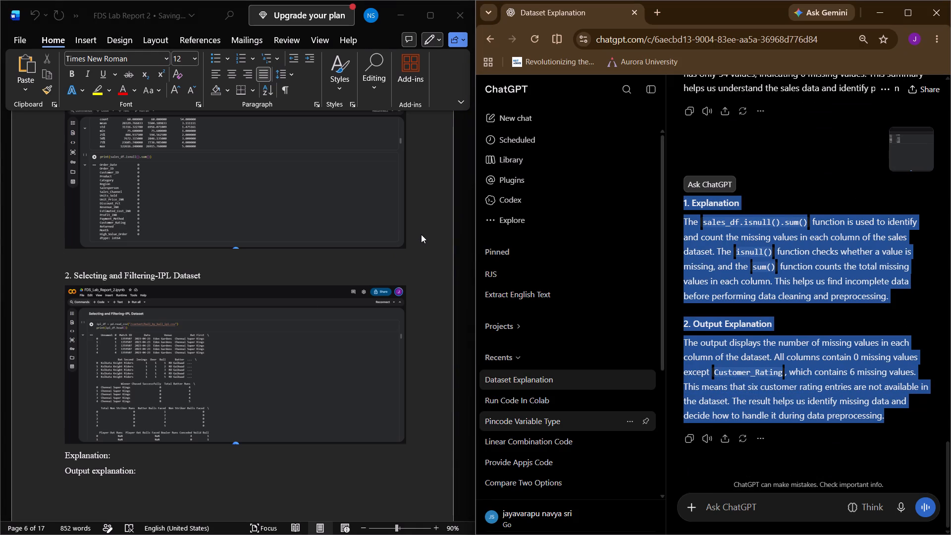
left_click(421, 234)
key("ctrl+v")
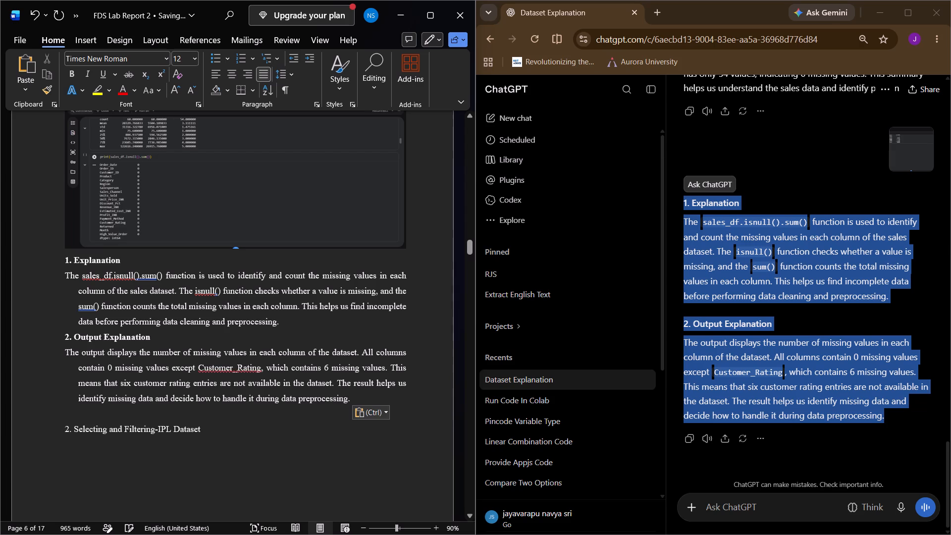
Insert blank lines after the pasted text so the "2. Selecting and Filtering-IPL Dataset" heading starts at the top of the following page.
scroll(405, 220, "down", 1)
key("Return")
key("Return")
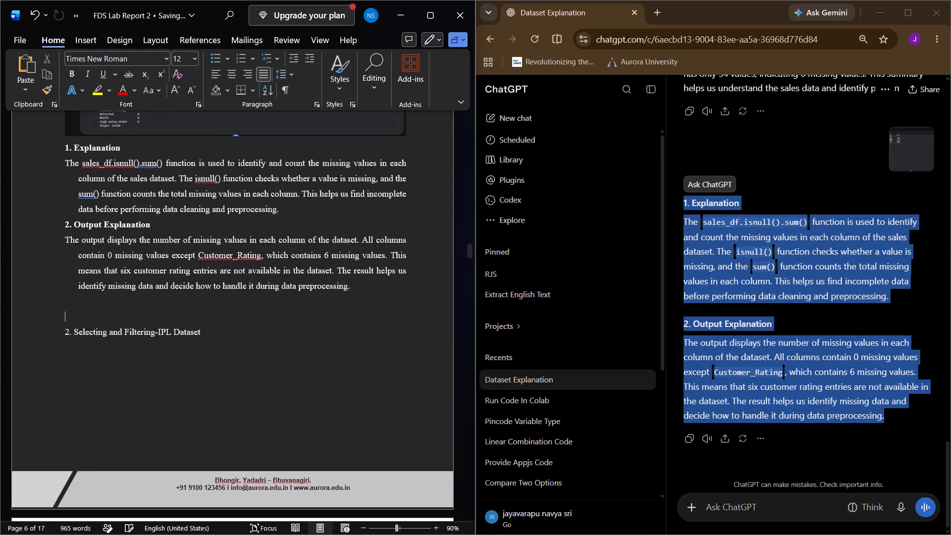
key("Return")
key("Return")
key("Return")
key("Return")
key("Return")
key("Return")
key("Return")
key("Return")
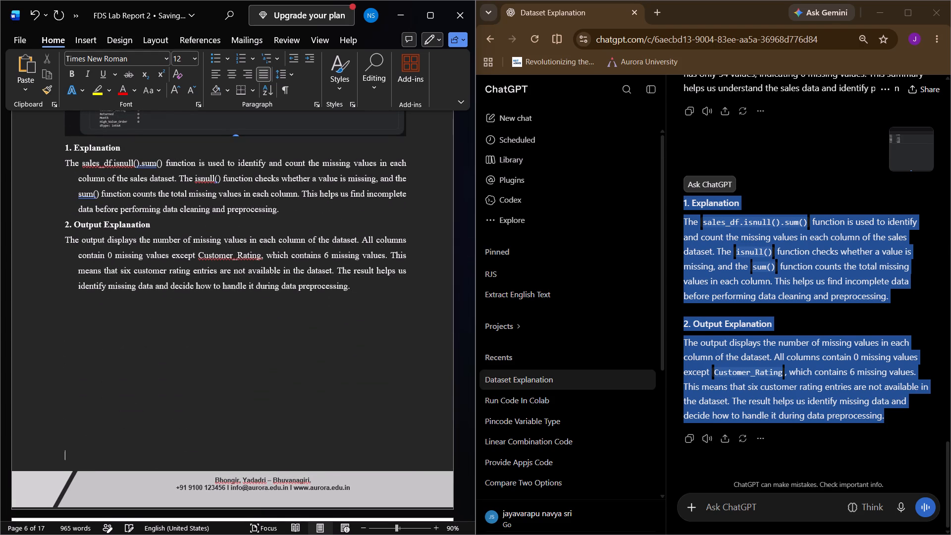
key("Return")
scroll(296, 257, "down", 1)
key("BackSpace")
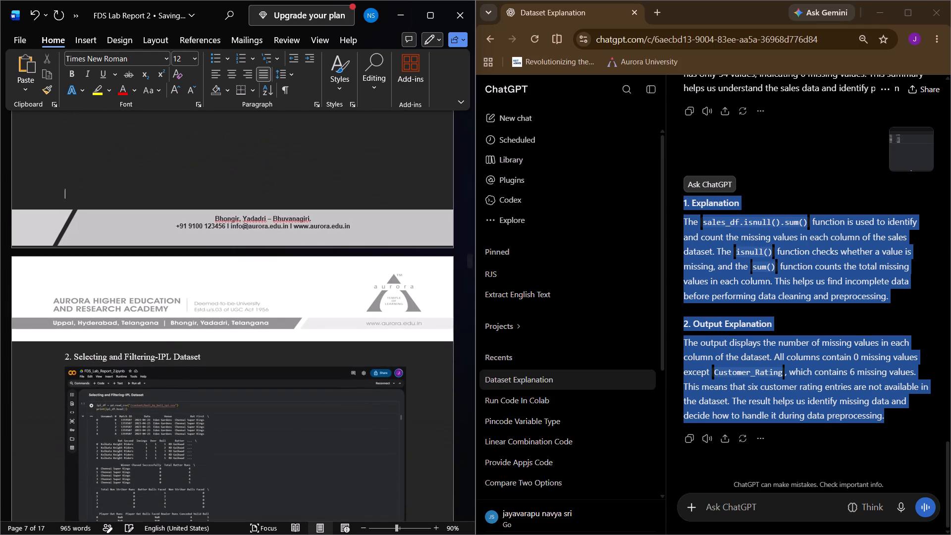
Copy the IPL dataset screenshot under "2. Selecting and Filtering-IPL Dataset" from Word and send it to ChatGPT.
left_click(353, 423)
key("ctrl+c")
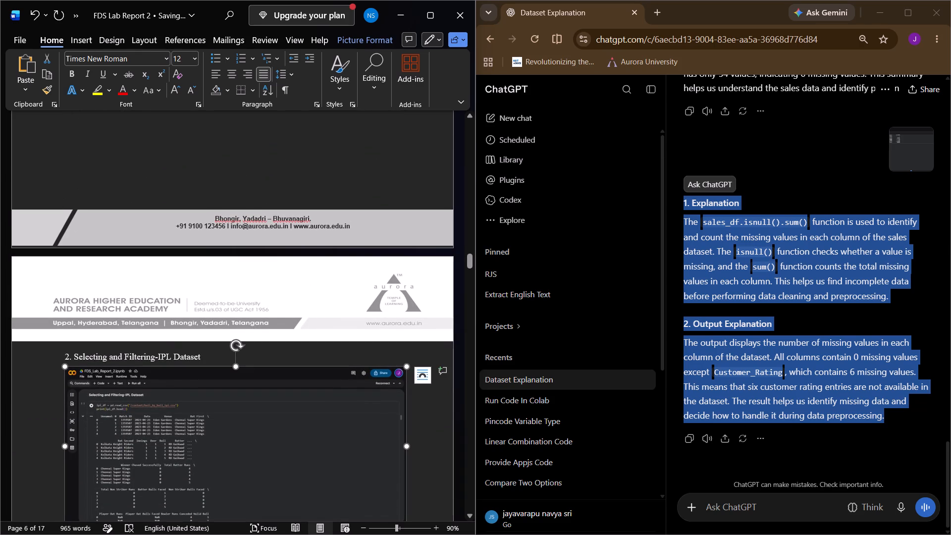
left_click(732, 496)
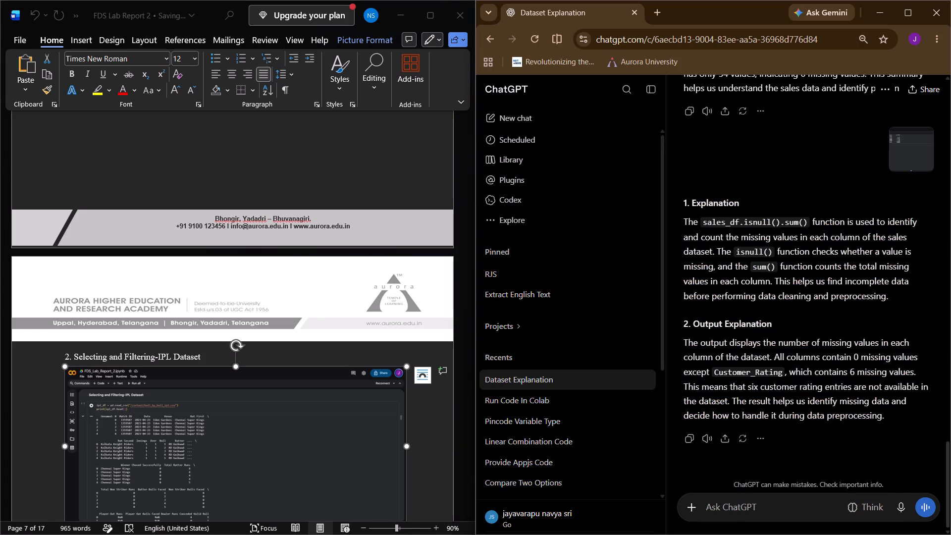
key("ctrl+v")
scroll(385, 433, "down", 1)
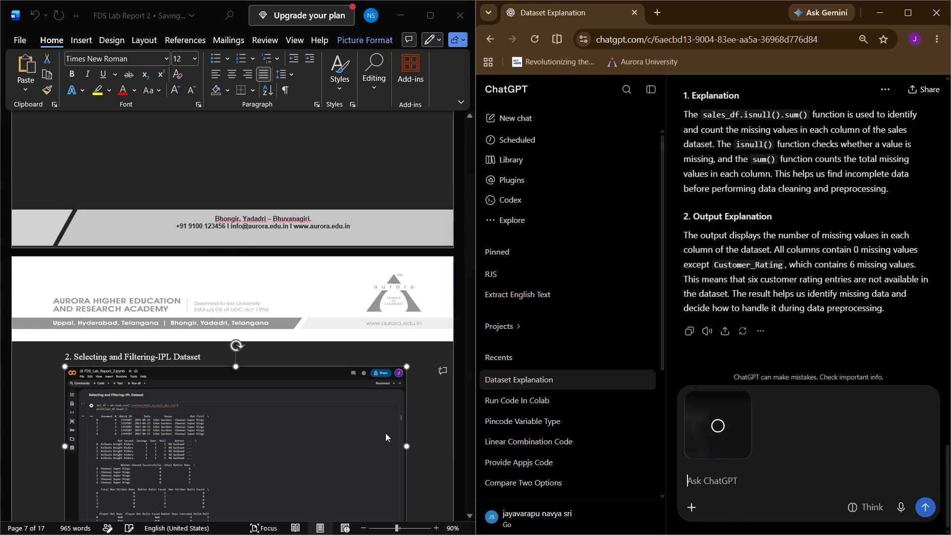
scroll(385, 433, "down", 1)
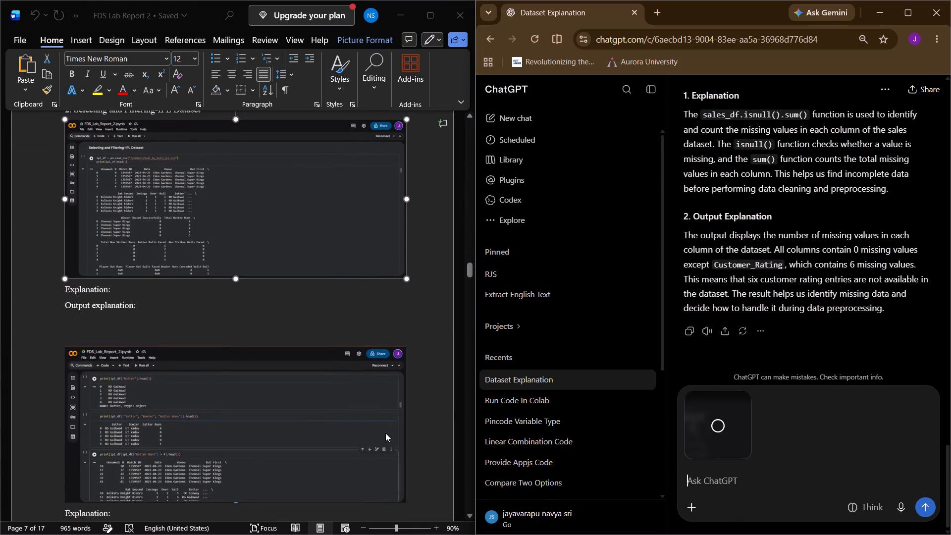
left_click(929, 507)
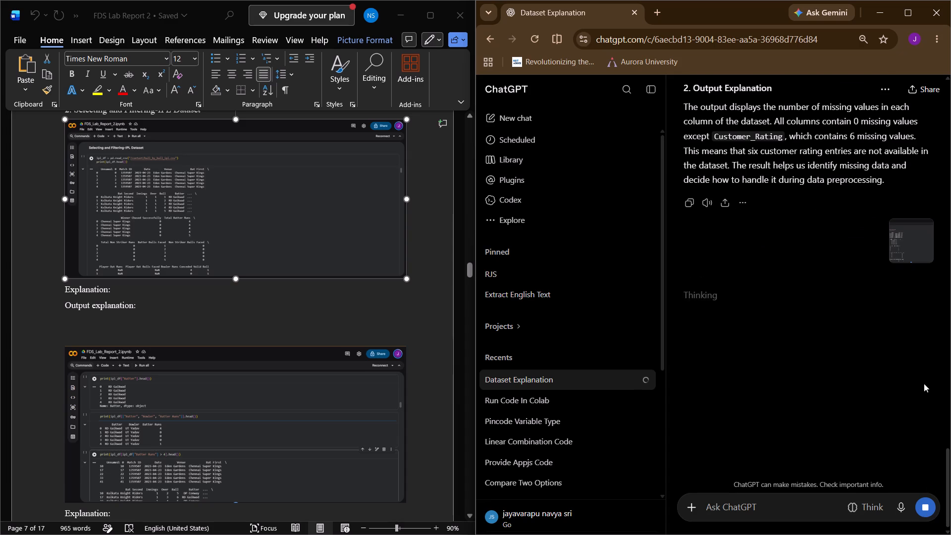
Replace the "Explanation:" and "Output explanation:" placeholders below the IPL dataset loading screenshot in Word with ChatGPT's Explanation and Output Explanation.
scroll(767, 374, "down", 1)
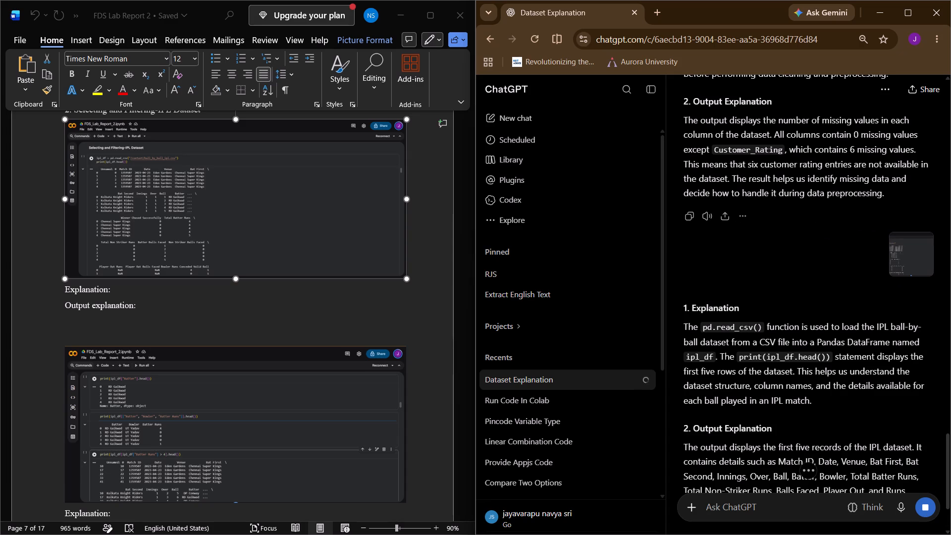
left_click_drag(684, 307, 836, 499)
key("ctrl+c")
scroll(198, 438, "up", 1)
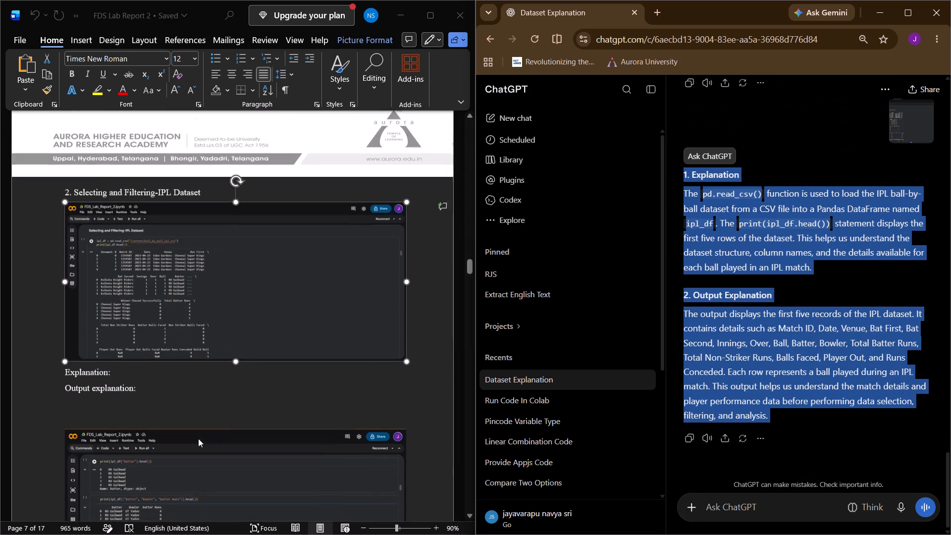
left_click(146, 381)
left_click_drag(149, 395, 73, 388)
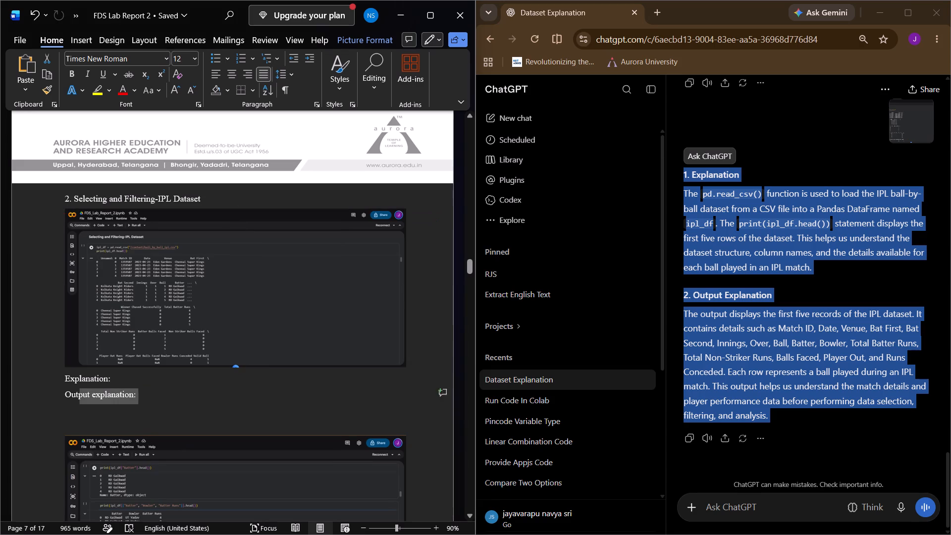
left_click_drag(73, 388, 62, 384)
key("BackSpace")
key("ctrl+v")
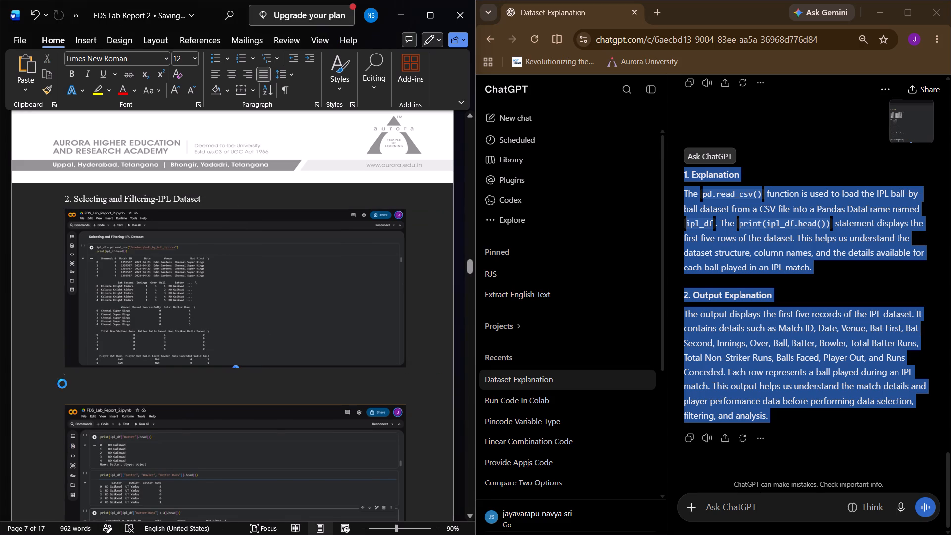
Copy the Word screenshot showing the Batter, Bowler and Batter Runs column selection and send it to ChatGPT.
scroll(62, 384, "down", 1)
scroll(106, 428, "down", 2)
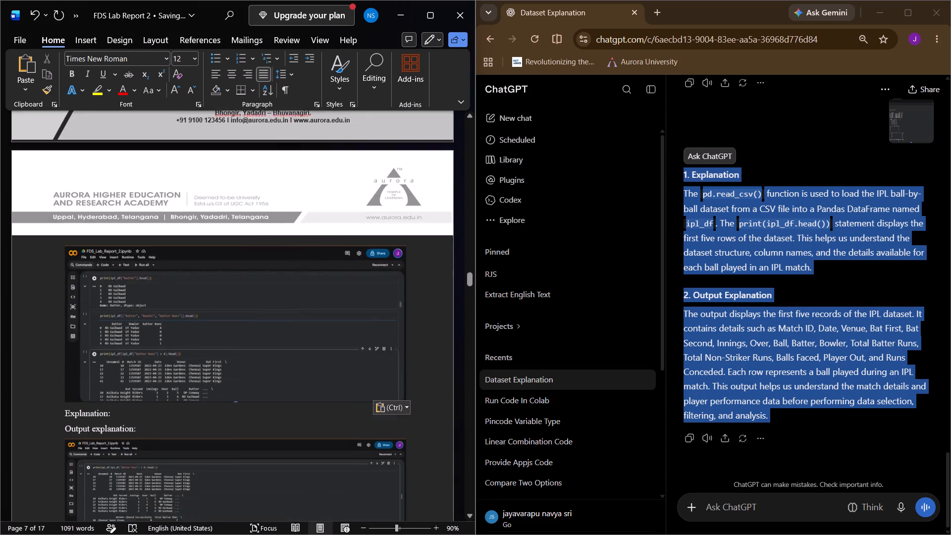
left_click(131, 331)
key("ctrl+c")
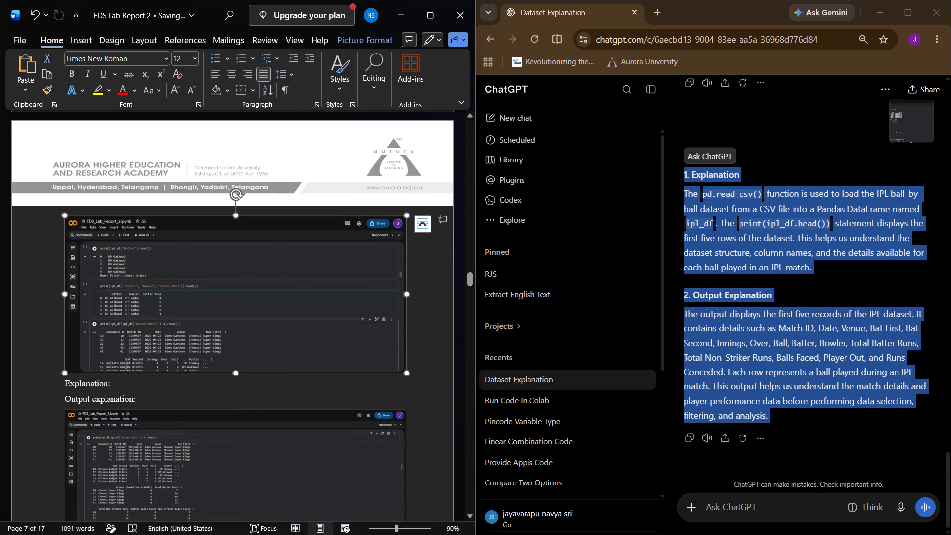
left_click(733, 517)
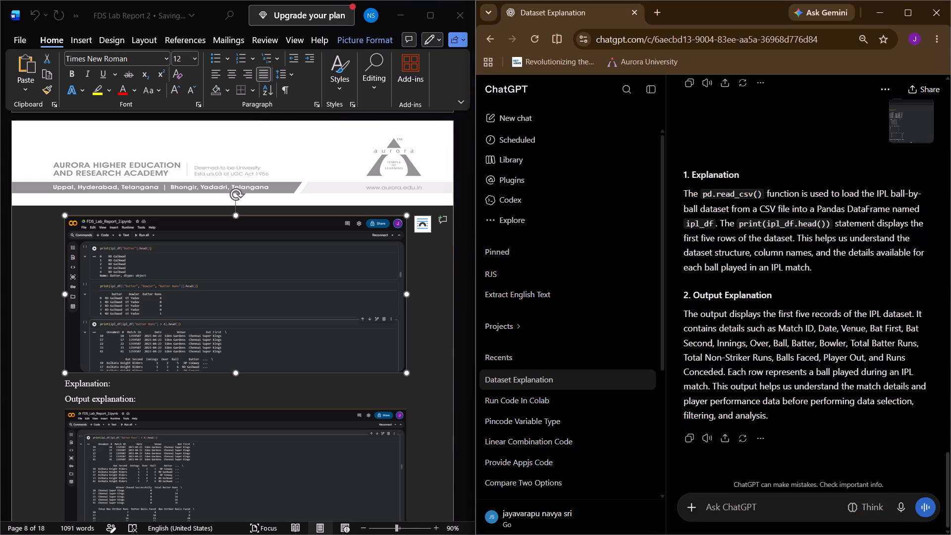
key("ctrl+v")
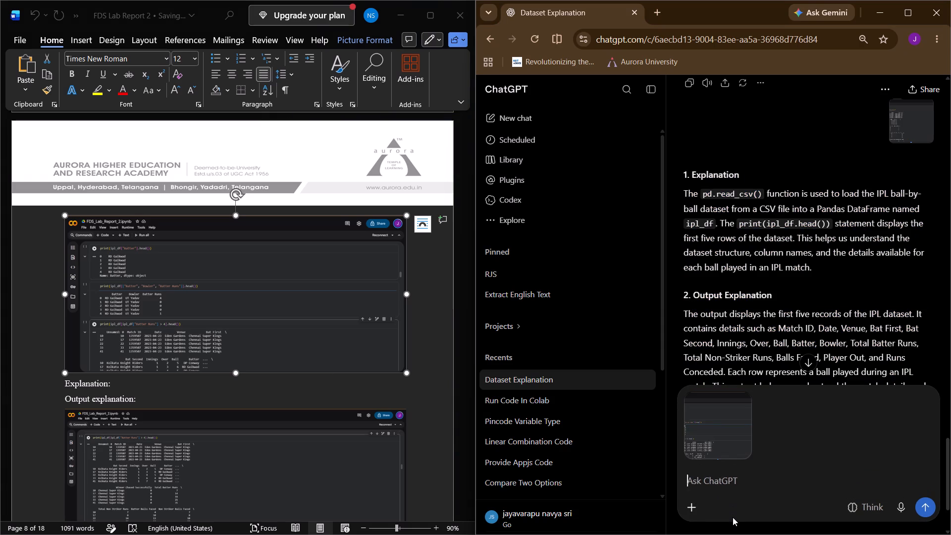
key("Return")
Replace the two explanation placeholders below the Batter column selection screenshot in Word with ChatGPT's Explanation and Output Explanation.
scroll(236, 403, "down", 1)
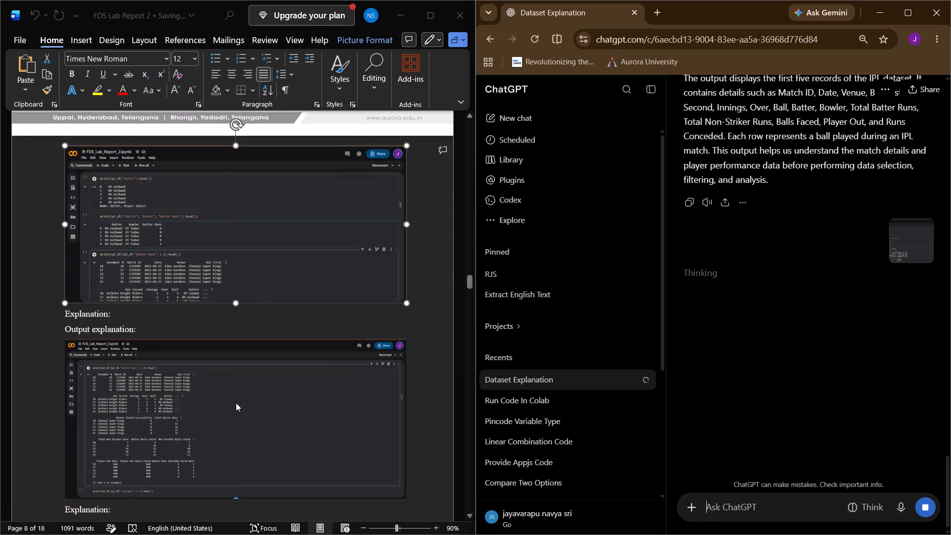
left_click(428, 305)
scroll(736, 357, "down", 1)
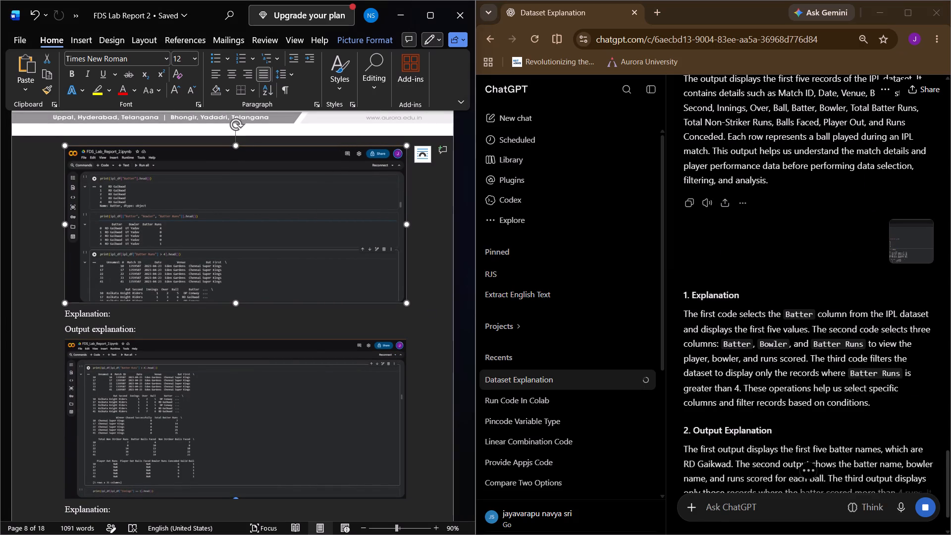
scroll(736, 357, "down", 1)
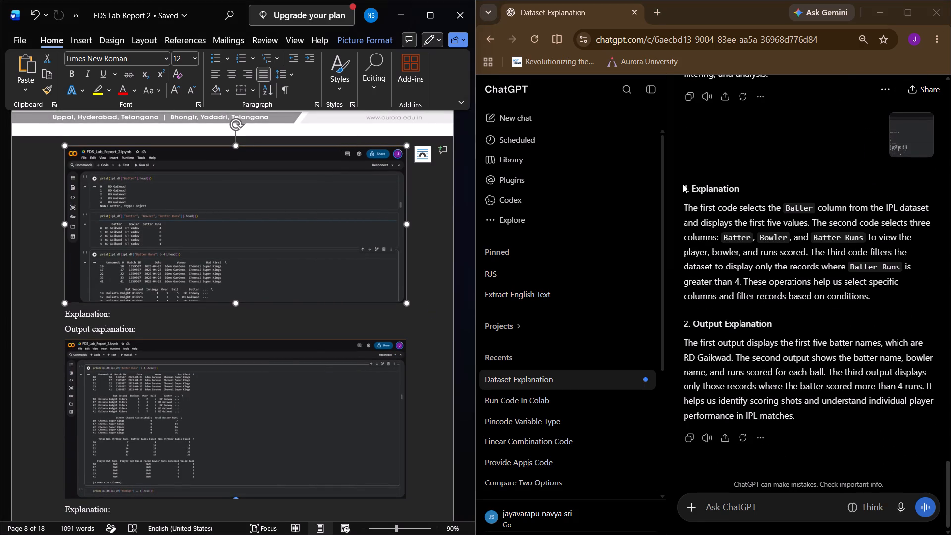
left_click_drag(683, 184, 829, 423)
key("ctrl+c")
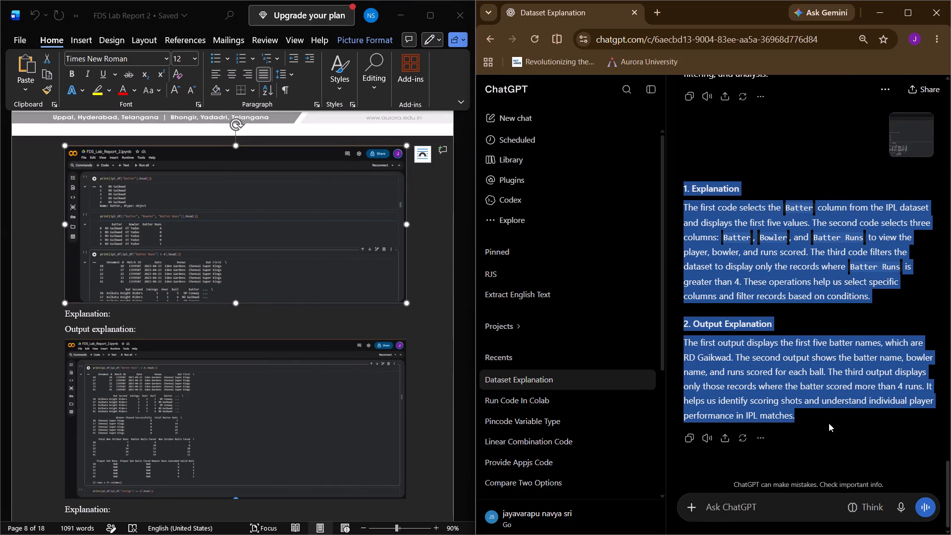
left_click(178, 326)
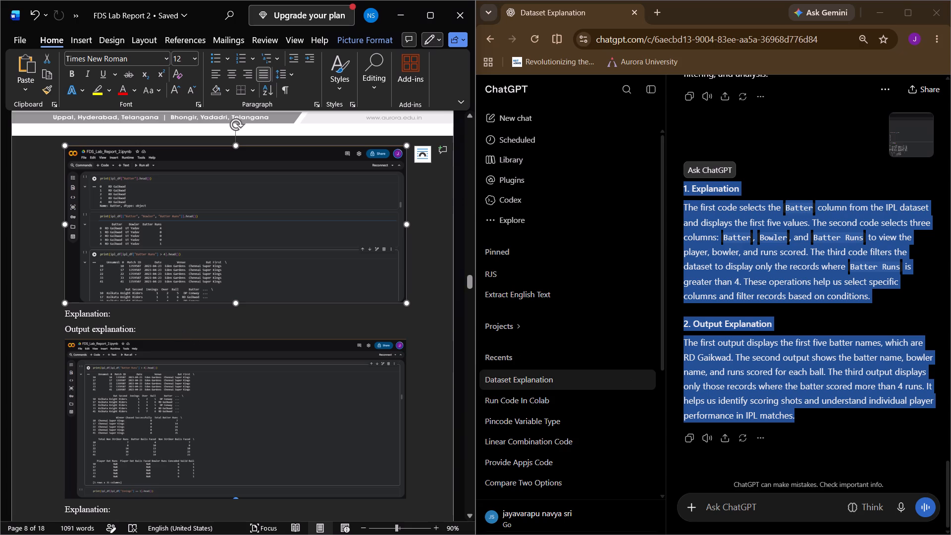
left_click_drag(163, 331, 67, 317)
key("BackSpace")
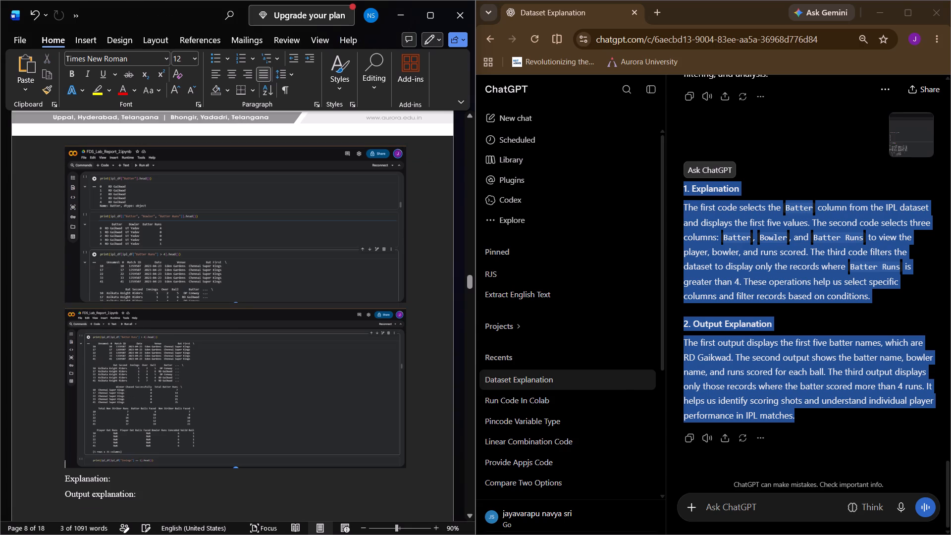
key("ctrl+v")
Copy the Batter Runs > 4 filter screenshot from Word and attach it to a new ChatGPT message.
scroll(133, 335, "down", 1)
left_click(125, 320)
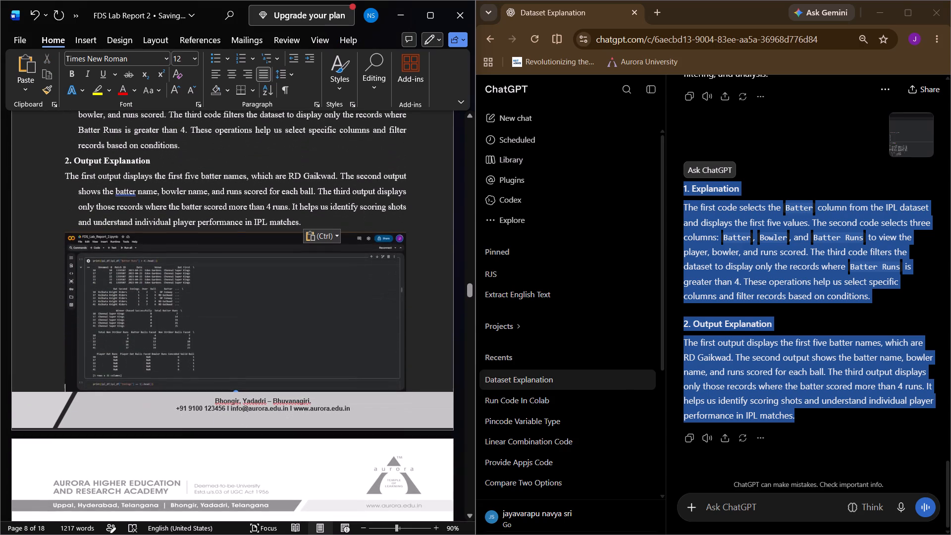
key("ctrl+c")
left_click(727, 516)
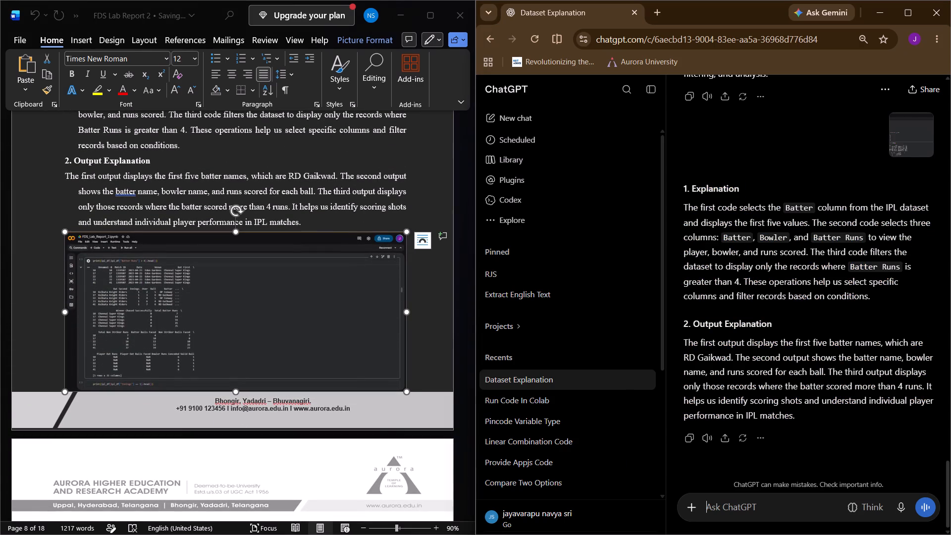
key("ctrl+v")
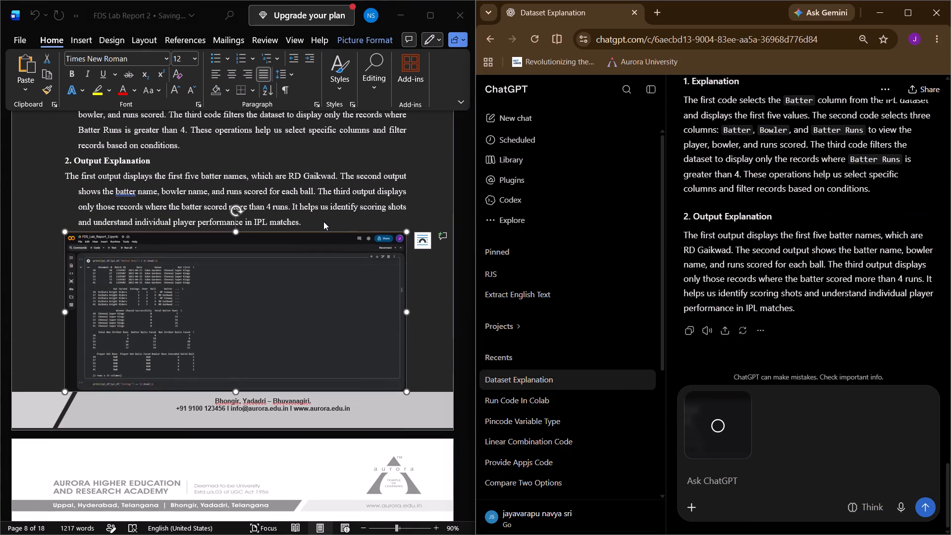
Insert a new line after the column selection output explanation in Word to move the Batter Runs filter screenshot onto the following page.
left_click(318, 221)
left_click(318, 221)
key("Return")
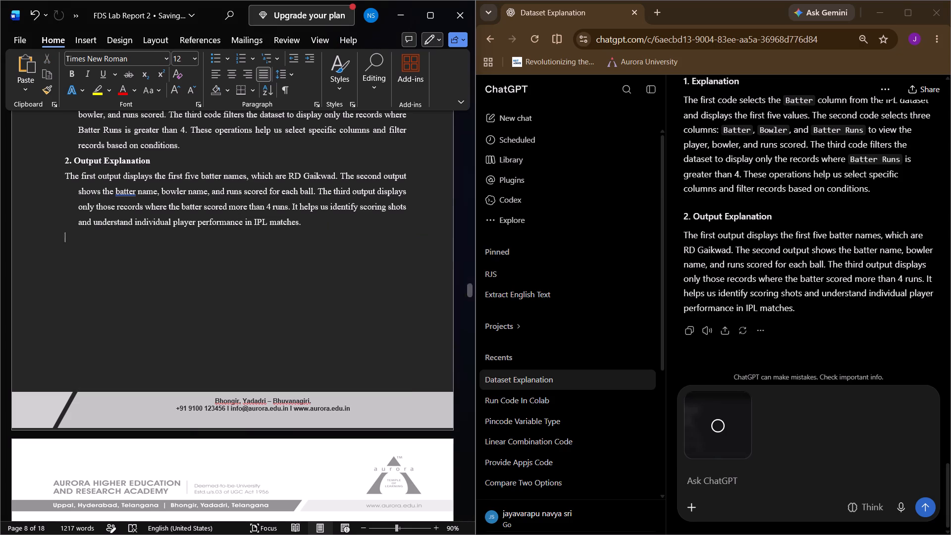
Delete the "Explanation:" and "Output explanation:" placeholders below the Batter Runs > 4 filter screenshot.
scroll(318, 221, "down", 3)
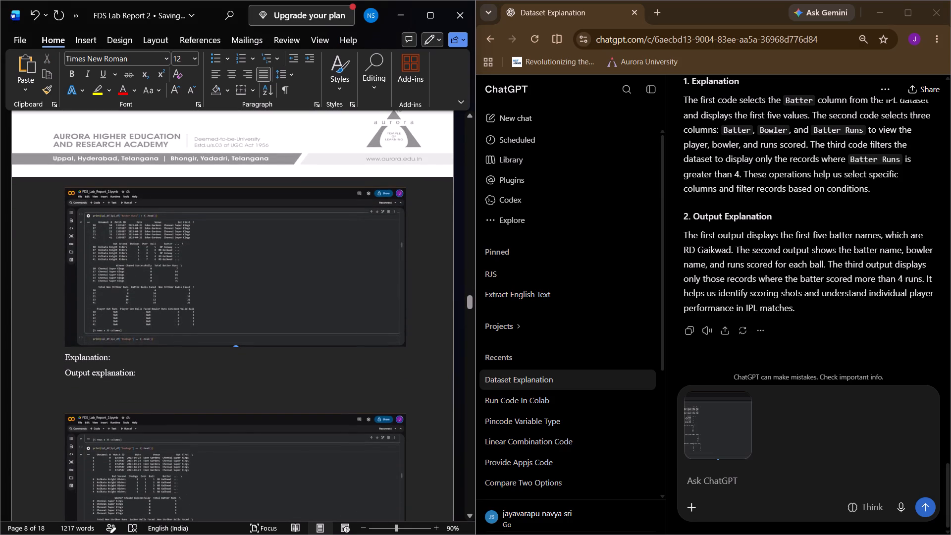
left_click_drag(147, 370, 66, 361)
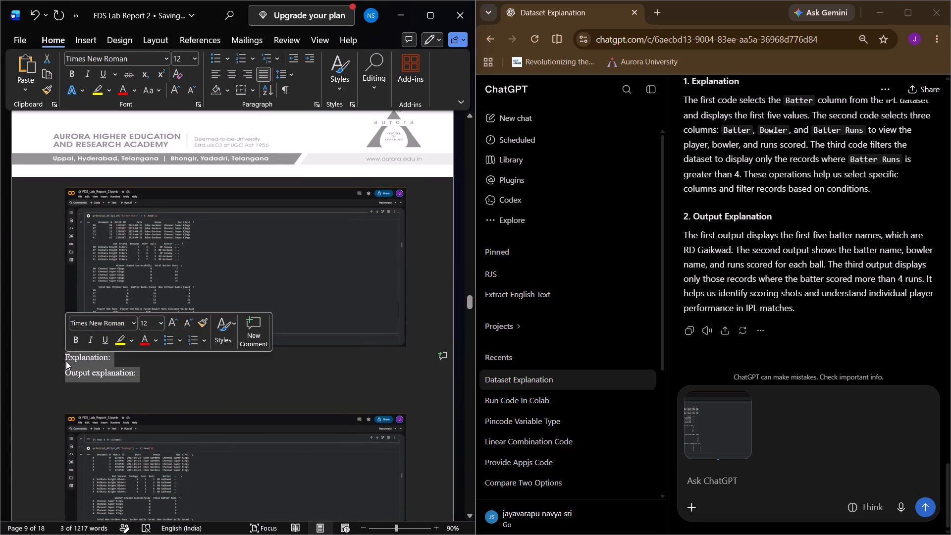
key("BackSpace")
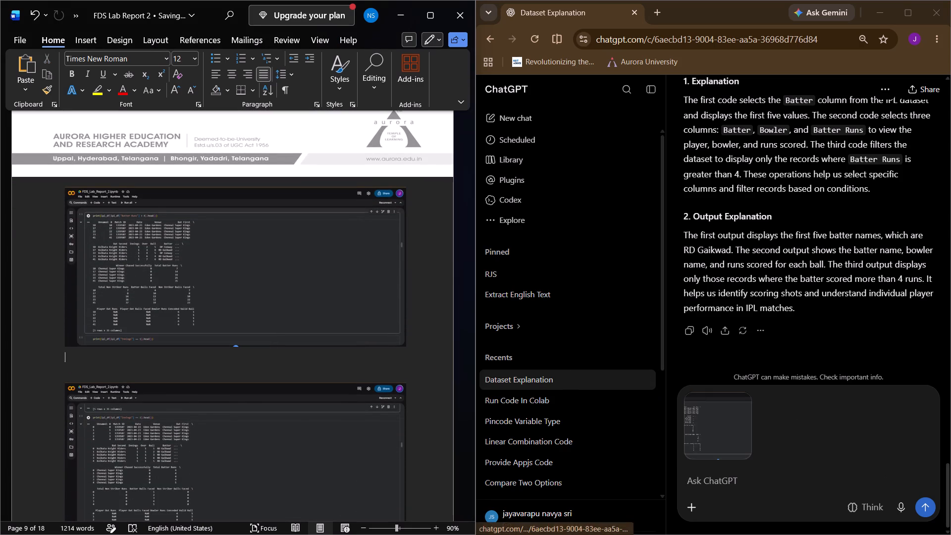
Send the attached Batter Runs > 4 filter screenshot to ChatGPT.
left_click(926, 515)
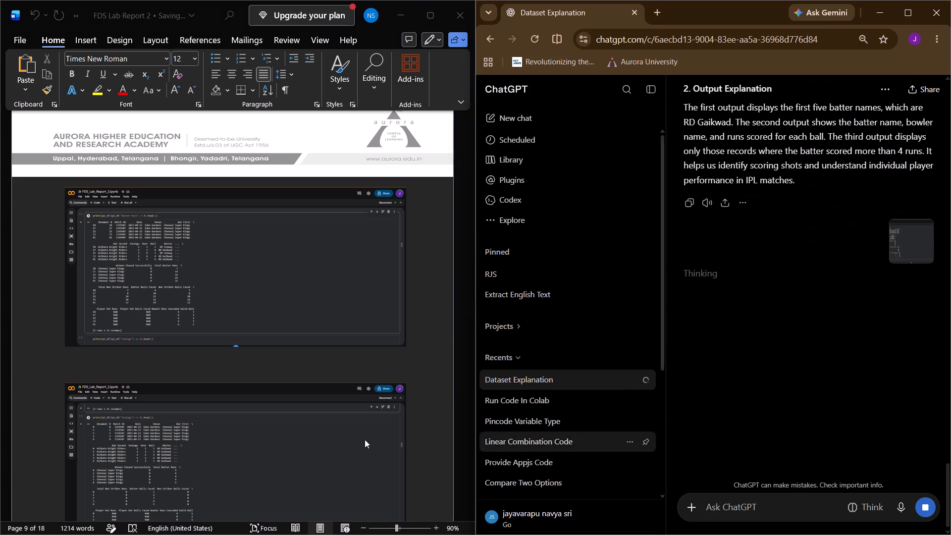
Copy ChatGPT's Explanation and Output Explanation for the Batter Runs > 4 filter into the blank line below the matching screenshot in Word.
scroll(266, 420, "down", 3)
scroll(266, 420, "up", 1)
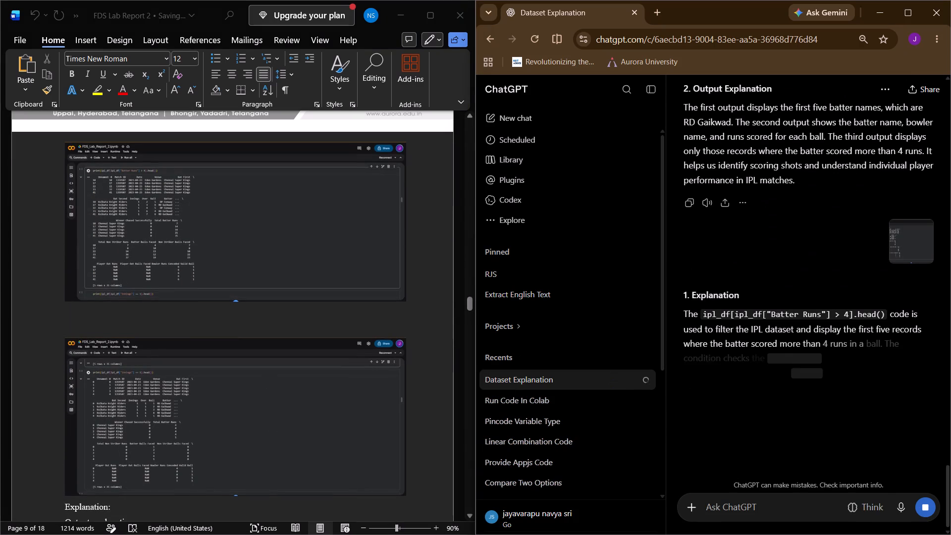
left_click_drag(682, 292, 784, 534)
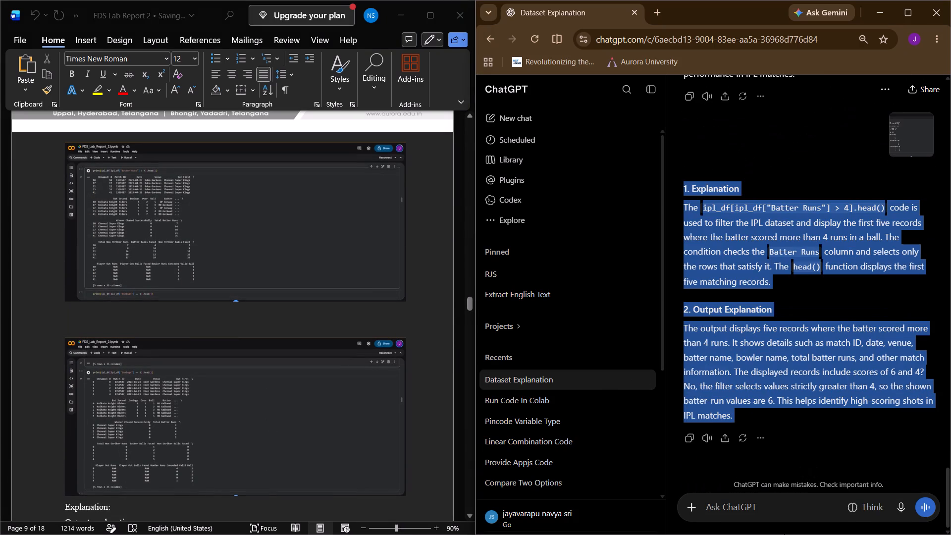
left_click_drag(784, 534, 828, 456)
key("ctrl+c")
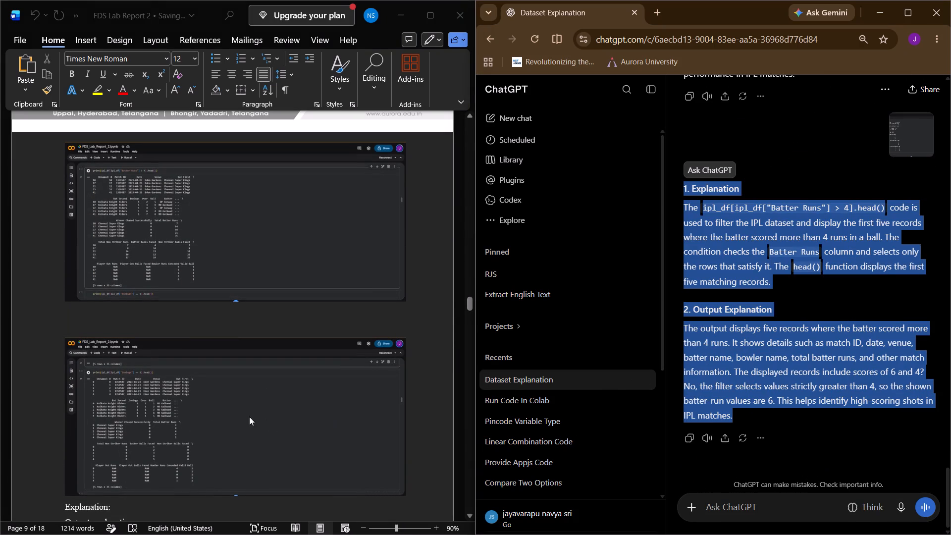
left_click(156, 332)
key("ctrl+v")
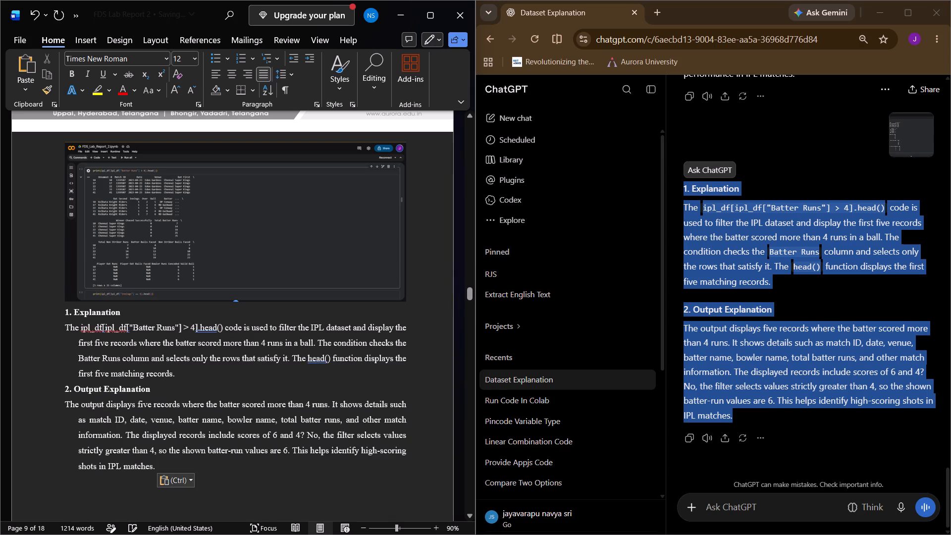
Copy the following Innings filter screenshot from Word and send it to ChatGPT.
scroll(156, 332, "down", 3)
scroll(167, 380, "down", 1)
left_click(163, 416)
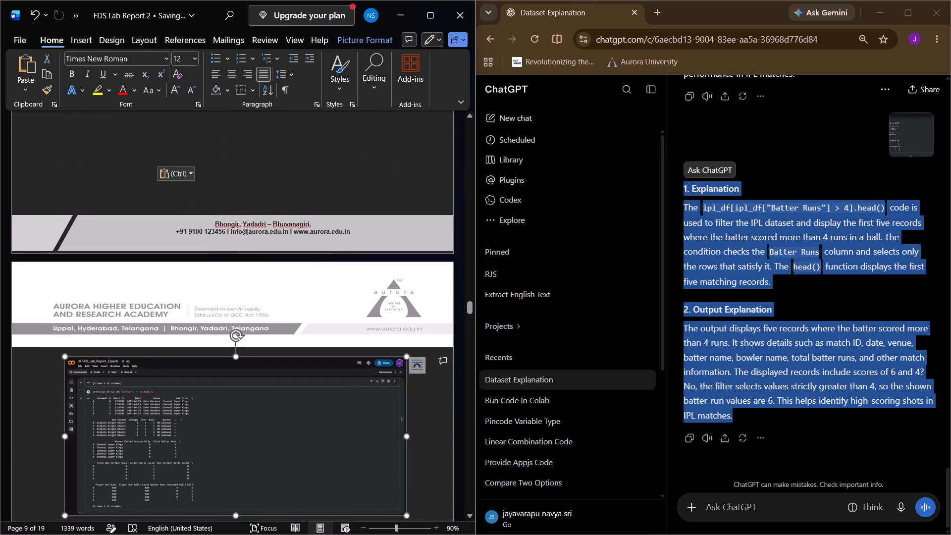
key("ctrl+c")
left_click(751, 512)
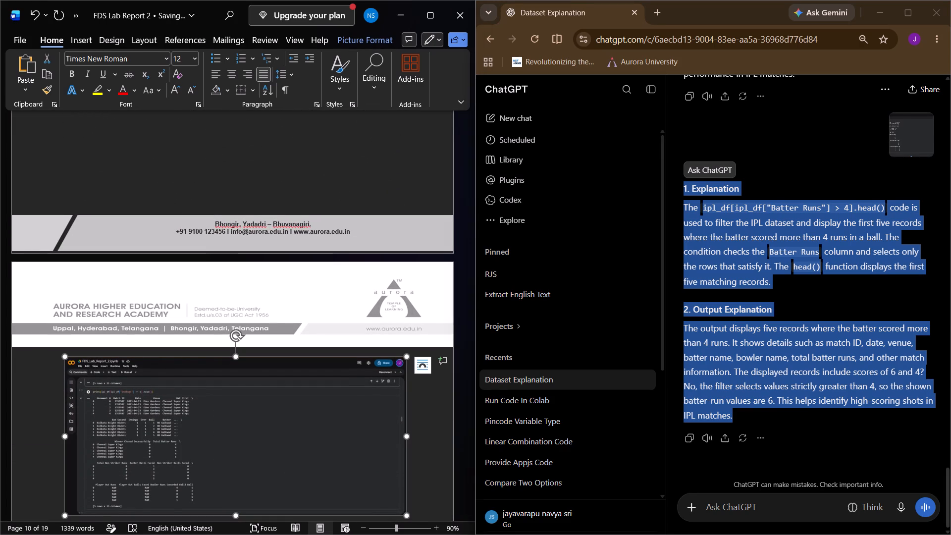
key("ctrl+v")
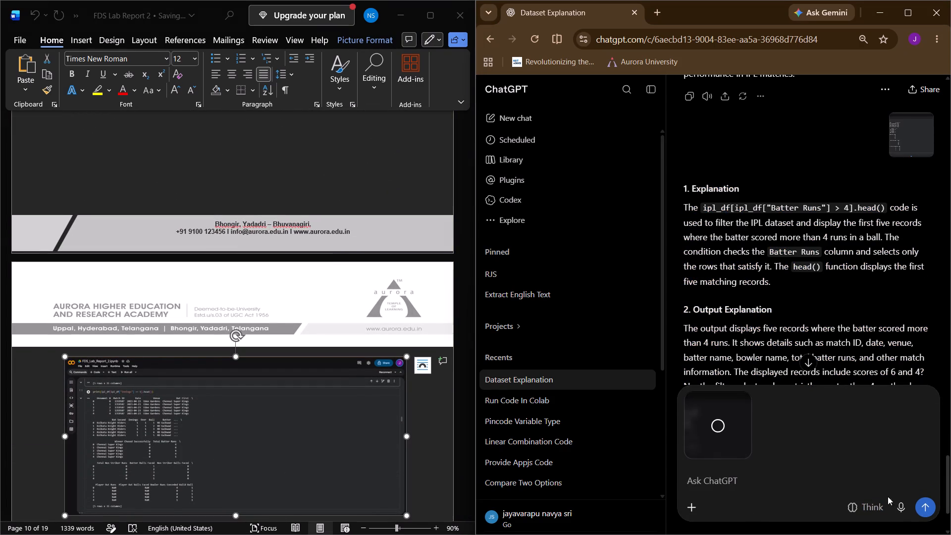
left_click(922, 501)
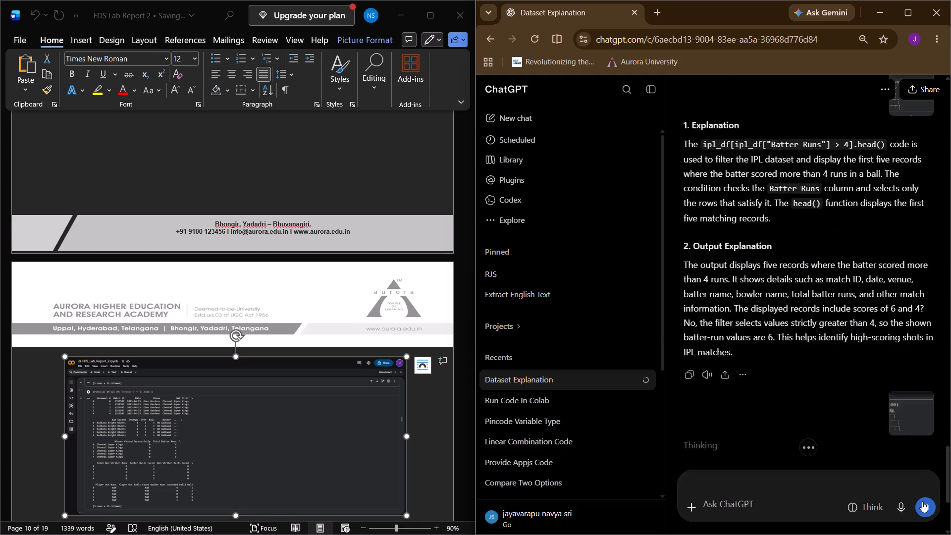
Replace the "Explanation:" and "Output explanation:" placeholders below the Innings == 1 filter screenshot in Word with ChatGPT's Explanation and Output Explanation.
scroll(279, 428, "down", 1)
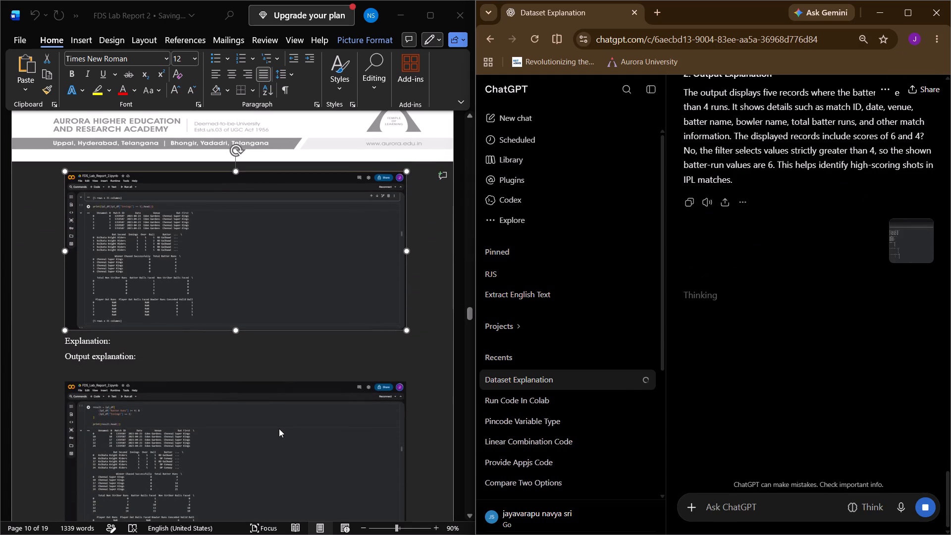
left_click_drag(683, 309, 857, 534)
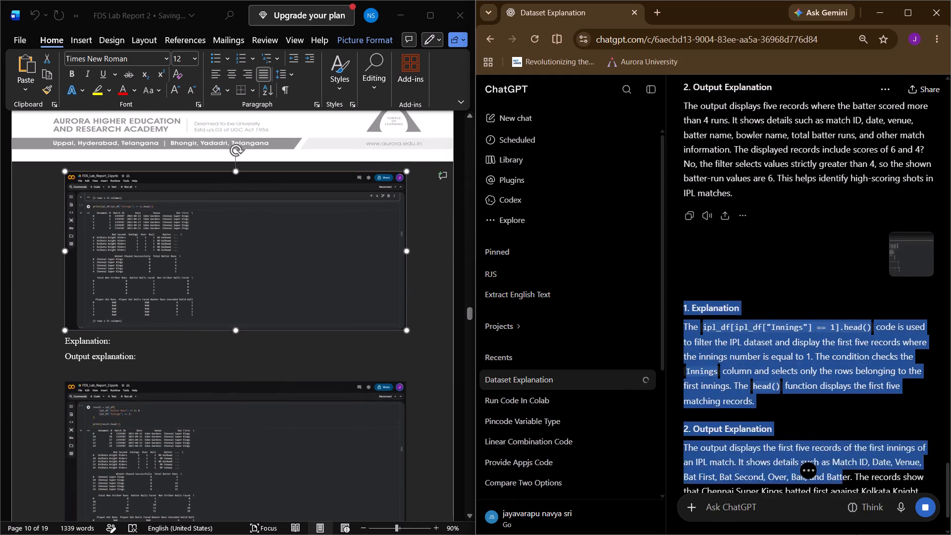
left_click_drag(857, 534, 895, 516)
key("ctrl+c")
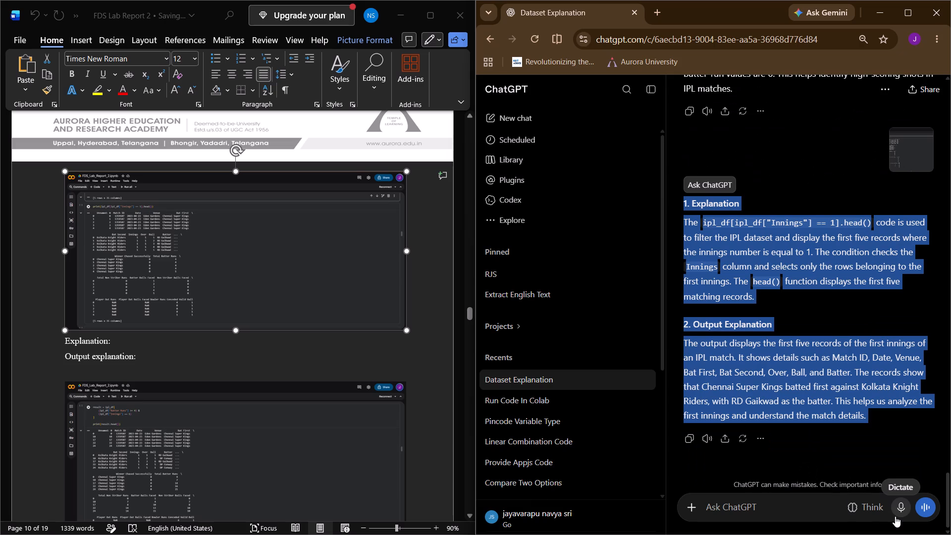
left_click_drag(159, 353, 62, 342)
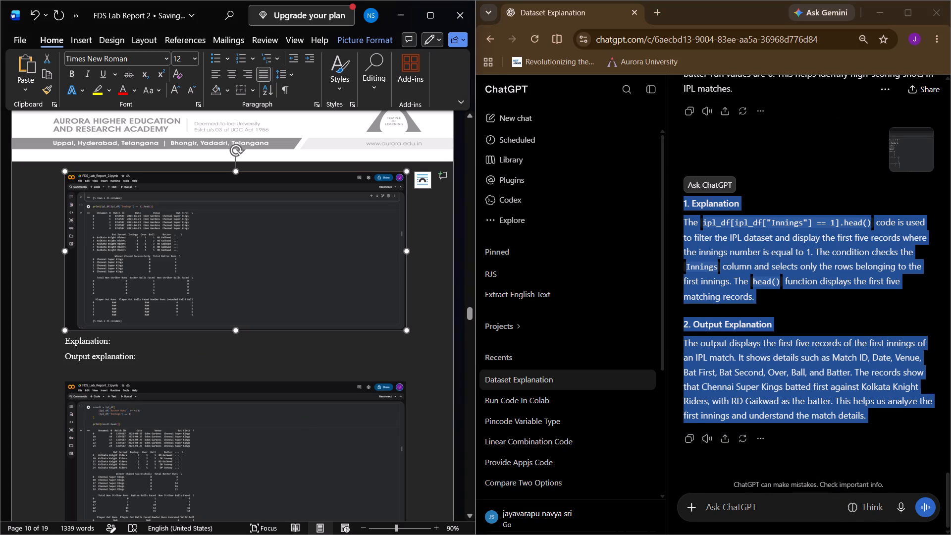
left_click_drag(62, 342, 62, 341)
left_click_drag(62, 341, 166, 362)
key("BackSpace")
key("ctrl+v")
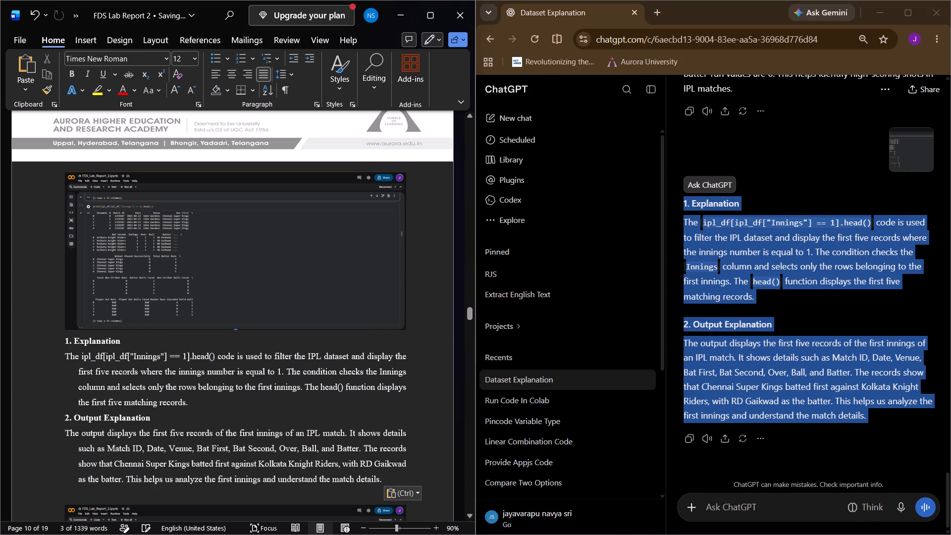
scroll(166, 362, "down", 1)
left_click(158, 363)
key("ctrl+c")
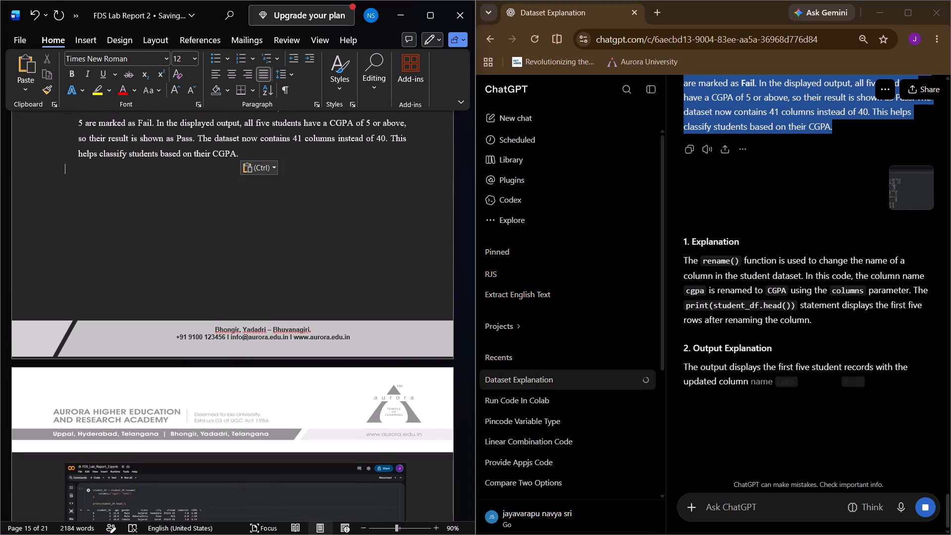
scroll(337, 376, "down", 4)
left_click(253, 405)
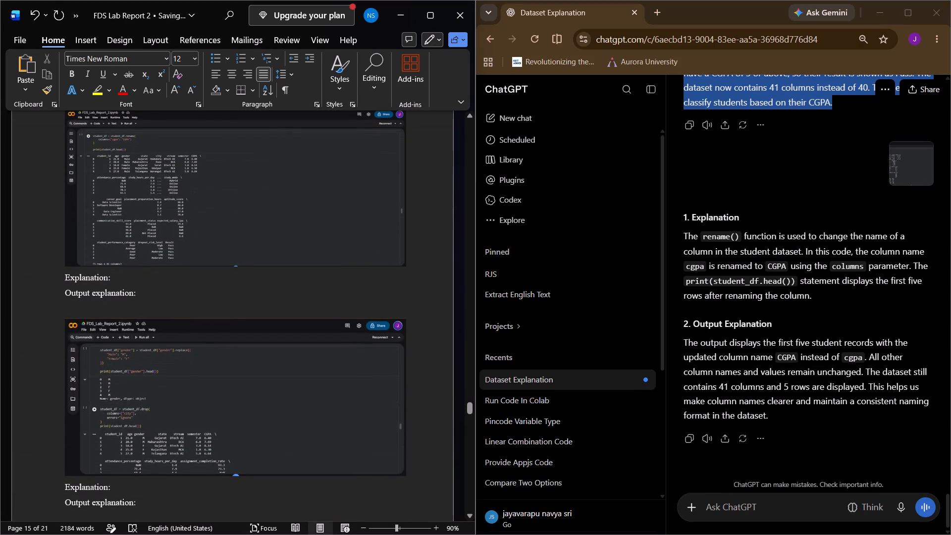
key("ctrl+c")
left_click(757, 506)
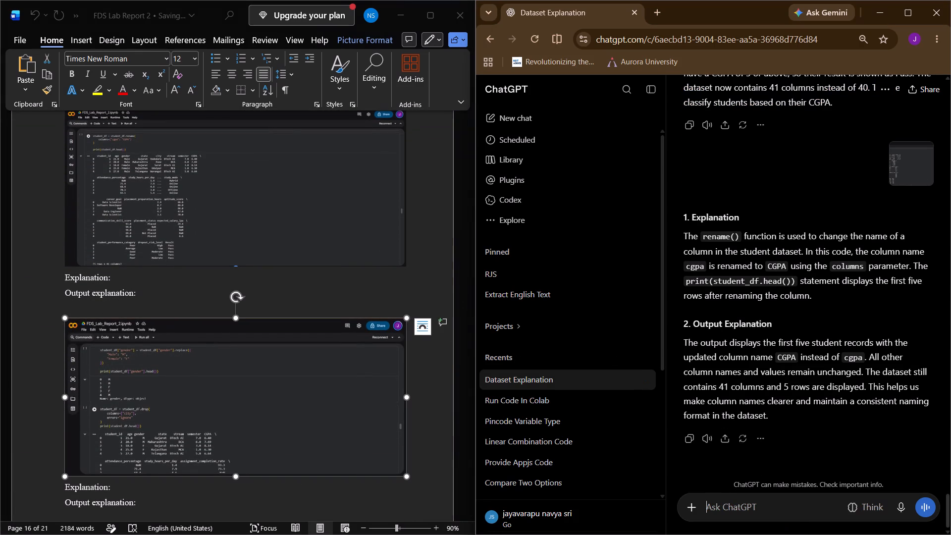
key("ctrl+v")
Replace the explanation placeholders below the rename() screenshot in Word with ChatGPT's Explanation and Output Explanation for it.
scroll(239, 317, "up", 4)
scroll(239, 317, "down", 1)
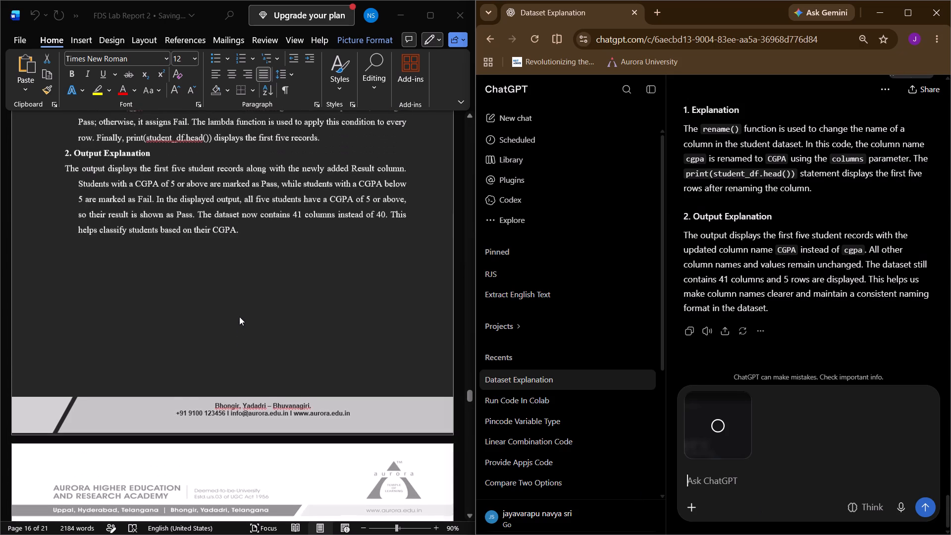
scroll(239, 317, "down", 2)
left_click(138, 347)
left_click_drag(140, 348, 60, 336)
key("BackSpace")
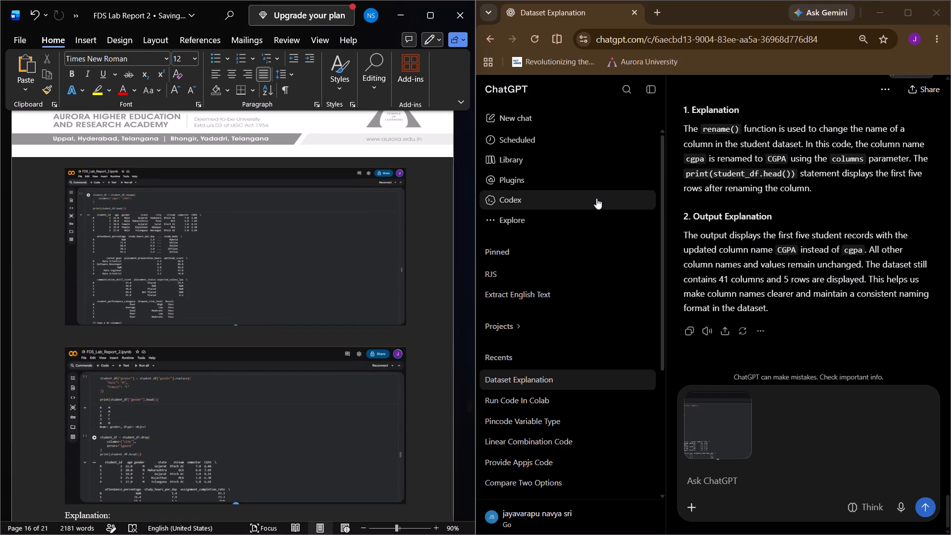
scroll(707, 221, "up", 1)
left_click_drag(682, 161, 755, 295)
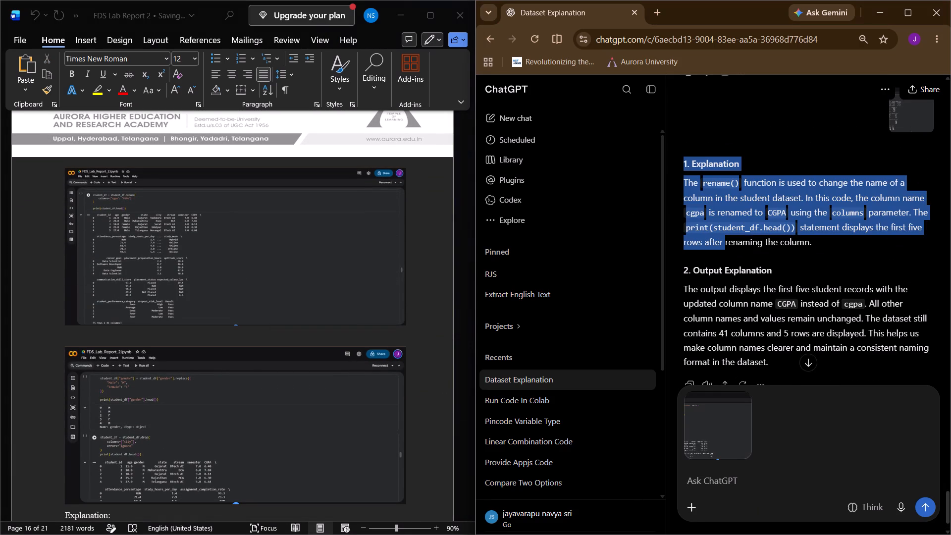
left_click_drag(755, 295, 950, 323)
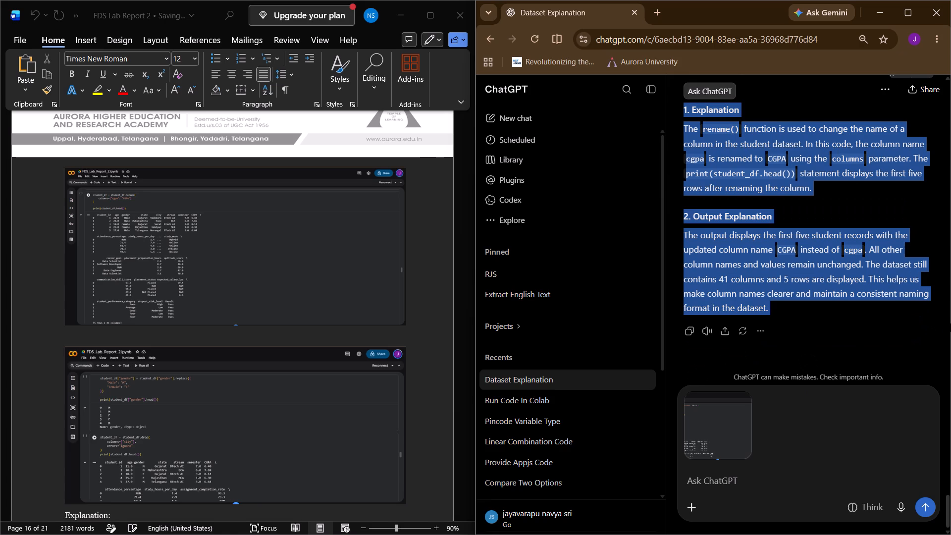
key("ctrl+c")
left_click(257, 324)
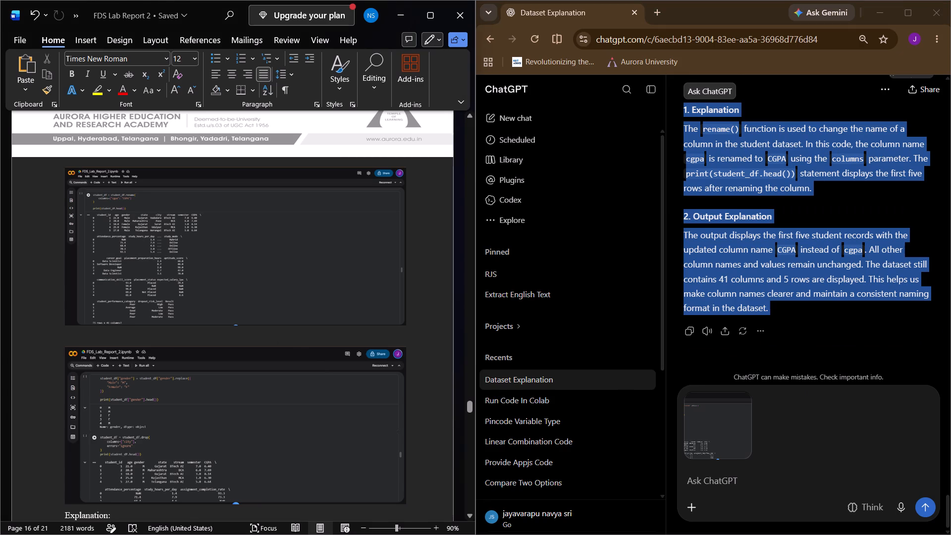
key("ctrl+v")
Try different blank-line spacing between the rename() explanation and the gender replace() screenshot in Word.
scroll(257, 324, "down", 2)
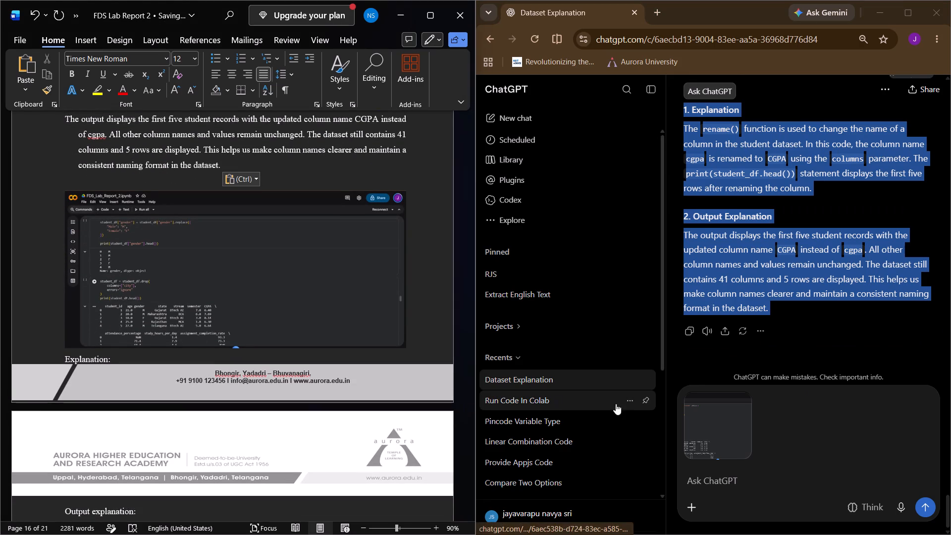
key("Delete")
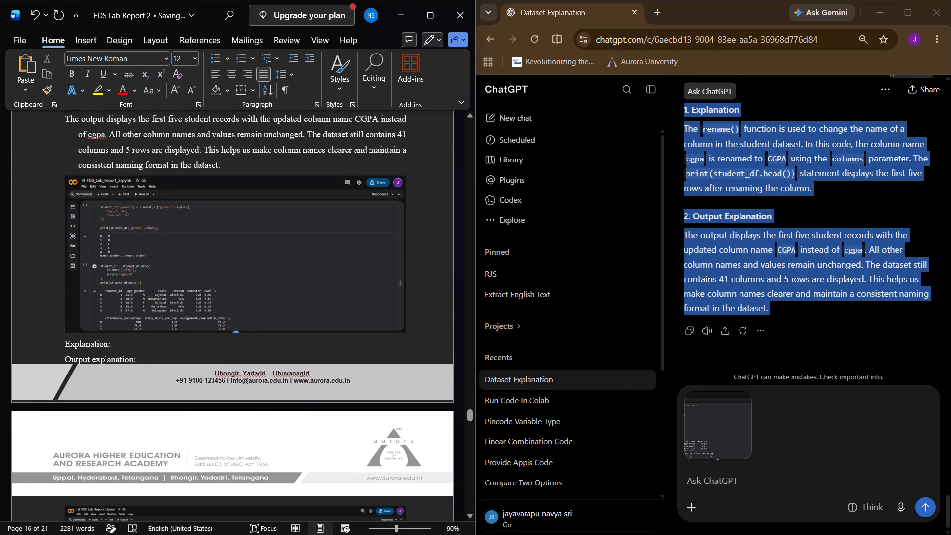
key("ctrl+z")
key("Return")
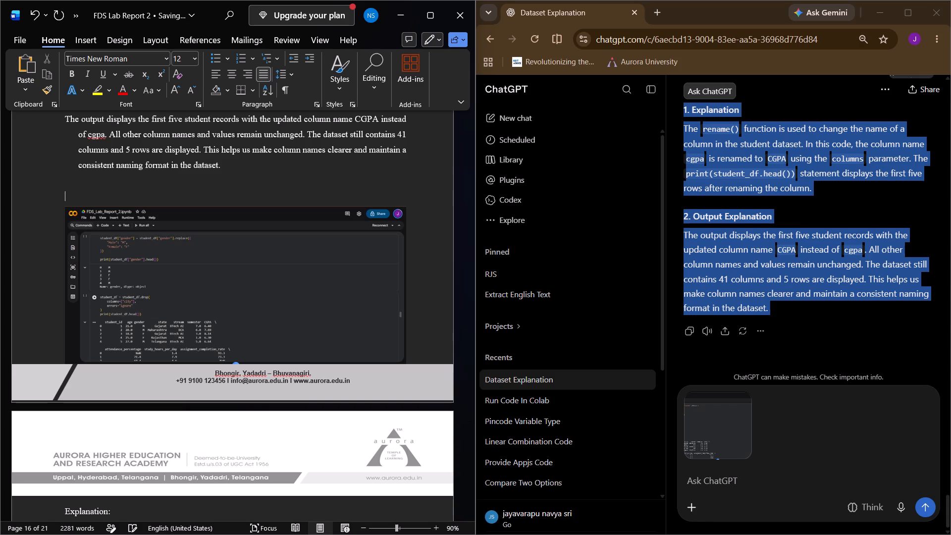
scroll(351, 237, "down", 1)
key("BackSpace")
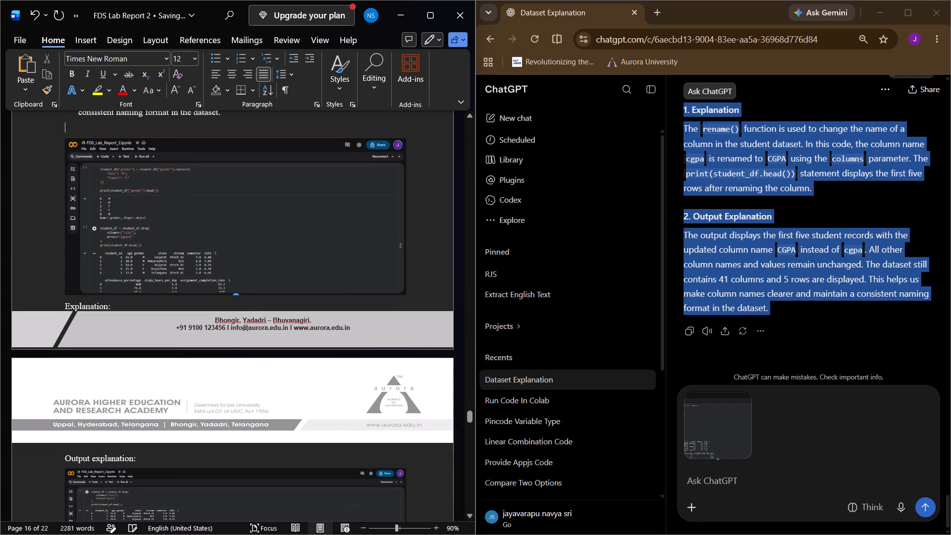
Delete the explanation placeholders below the gender replace() and city drop() screenshot in Word, and send its attached copy to ChatGPT.
left_click_drag(61, 305, 169, 430)
key("BackSpace")
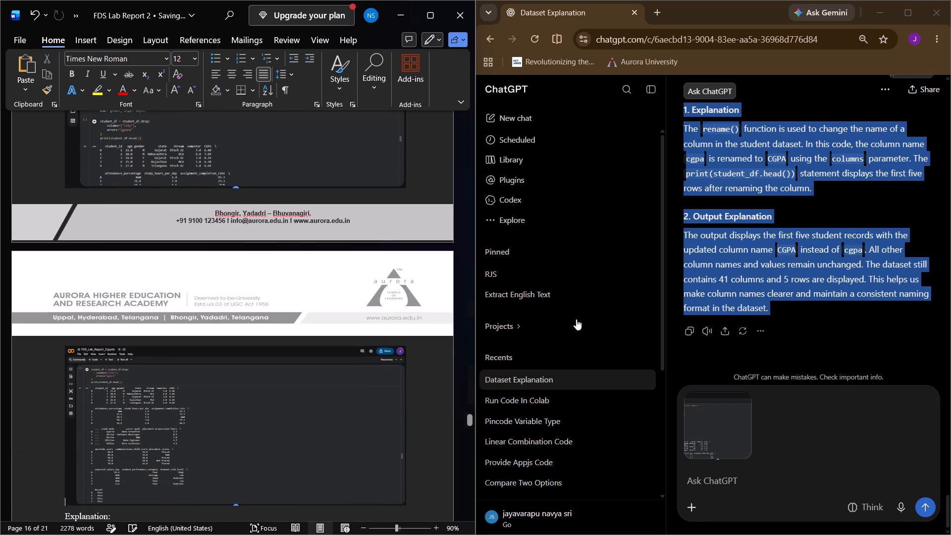
left_click(928, 505)
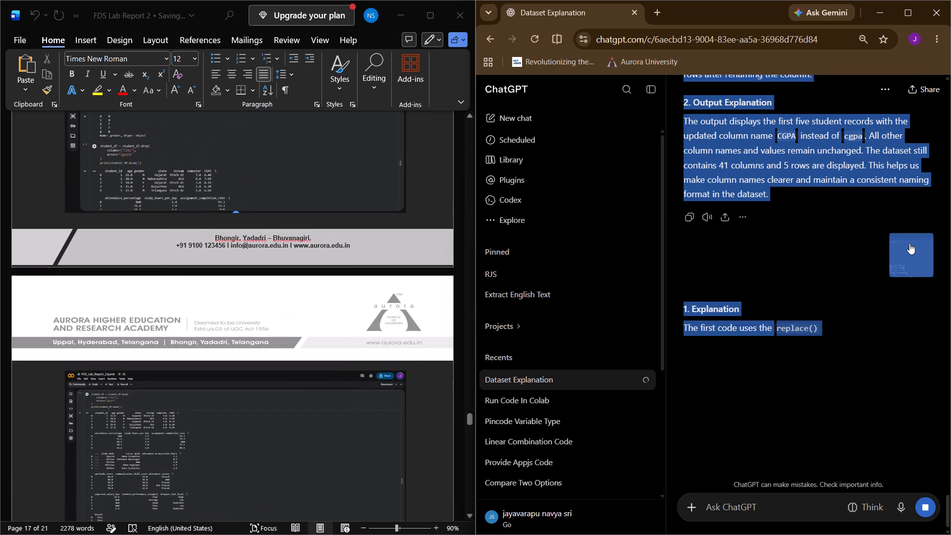
View the sent gender and city code screenshot enlarged in ChatGPT and compare it with the one in Word.
left_click(909, 243)
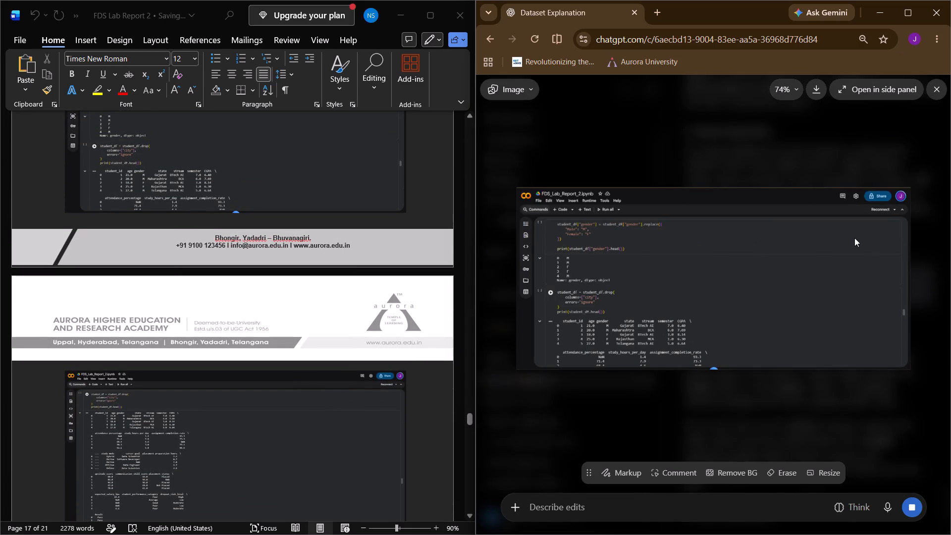
scroll(388, 260, "up", 1)
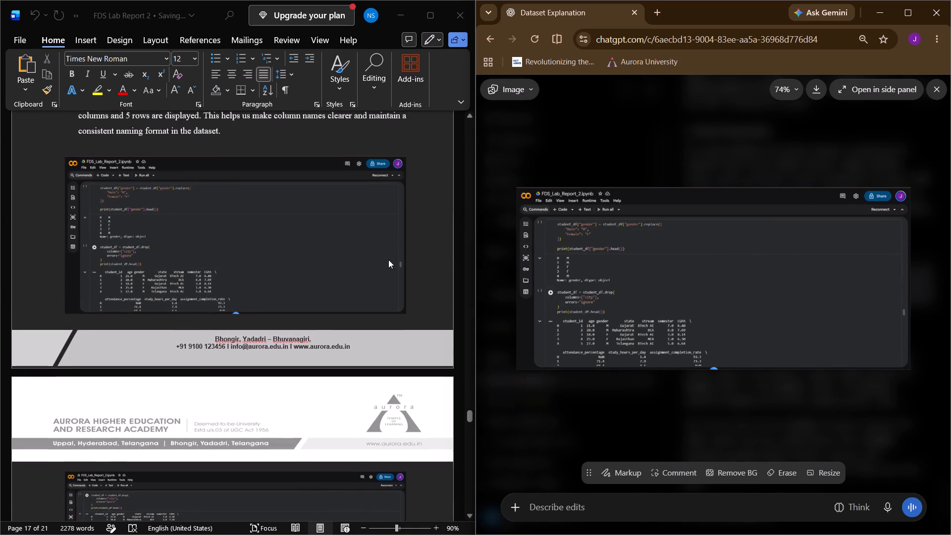
scroll(282, 272, "down", 1)
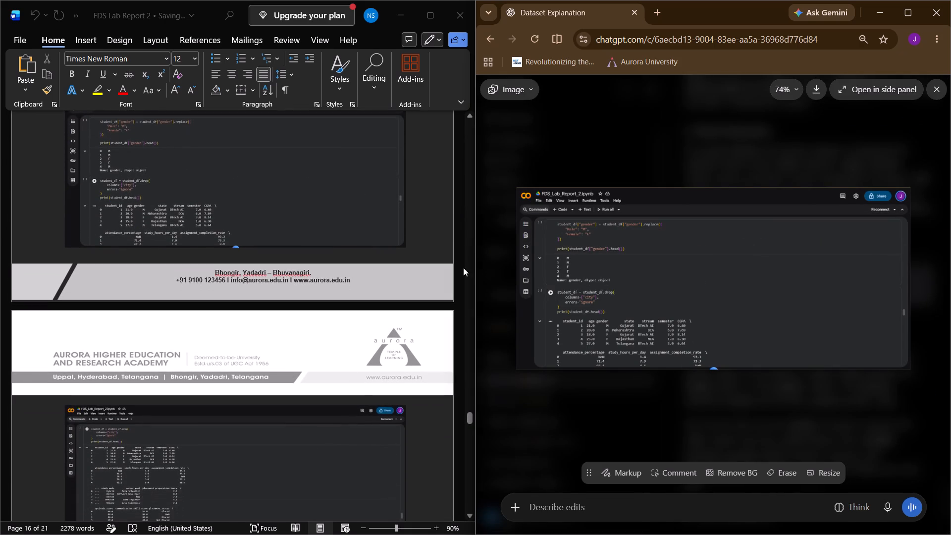
left_click(939, 94)
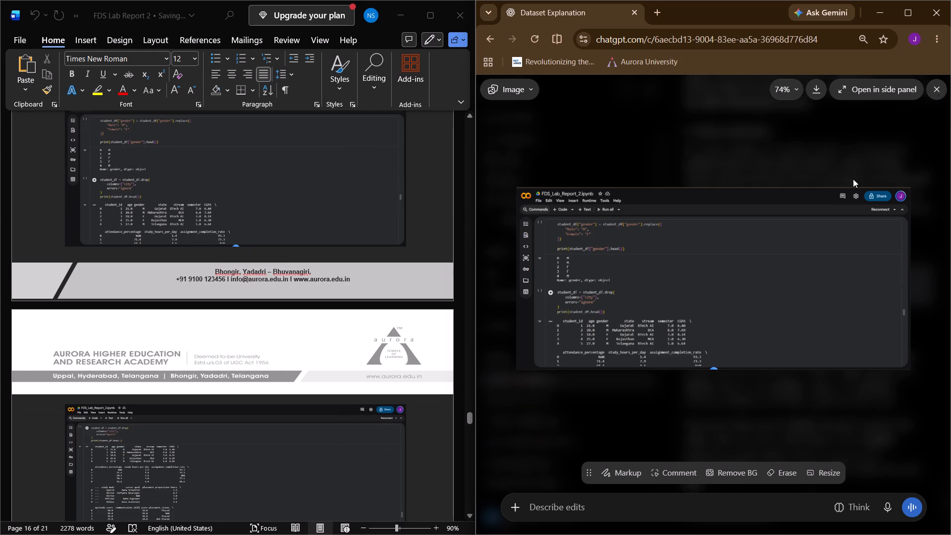
Copy ChatGPT's replace() and drop() Explanation and Output Explanation onto a new line below the gender and city code screenshot in Word.
scroll(797, 252, "down", 5)
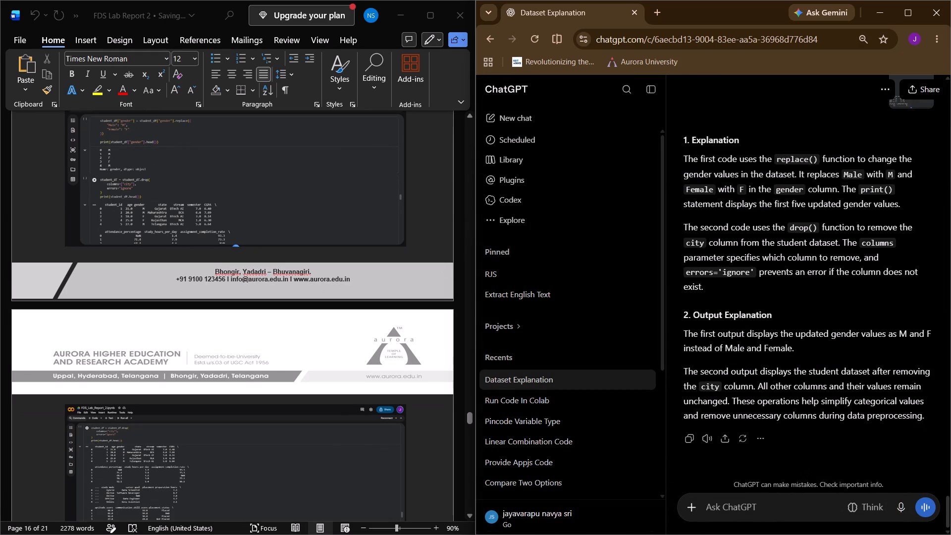
left_click_drag(686, 136, 950, 417)
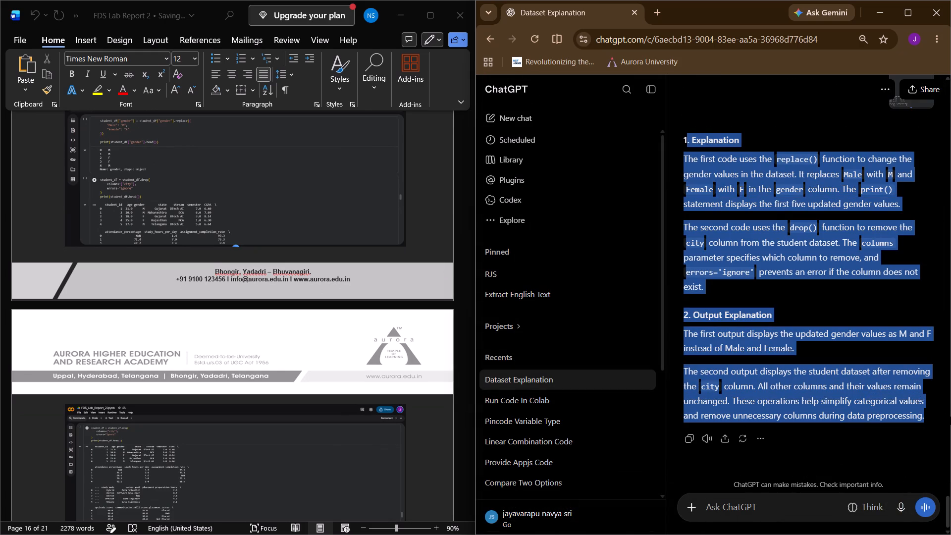
left_click_drag(950, 417, 950, 418)
key("ctrl+c")
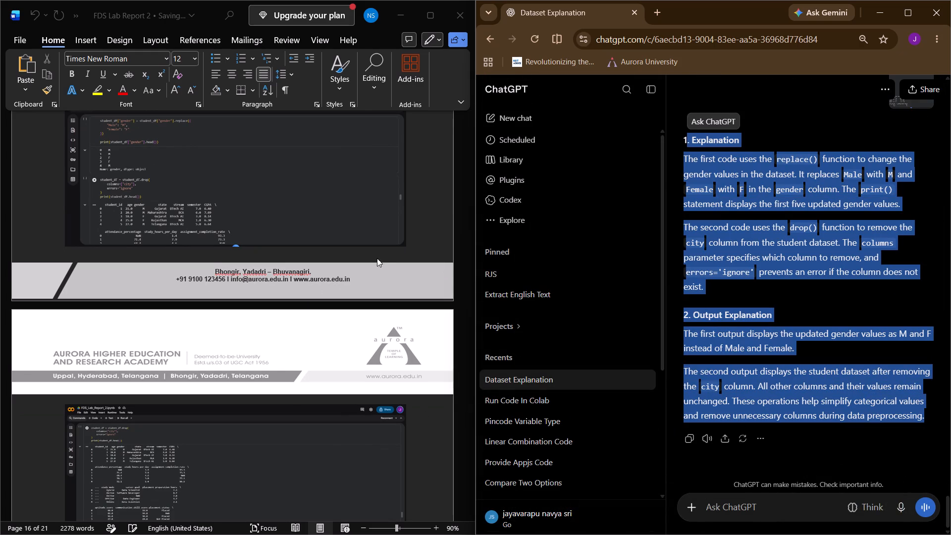
left_click(432, 279)
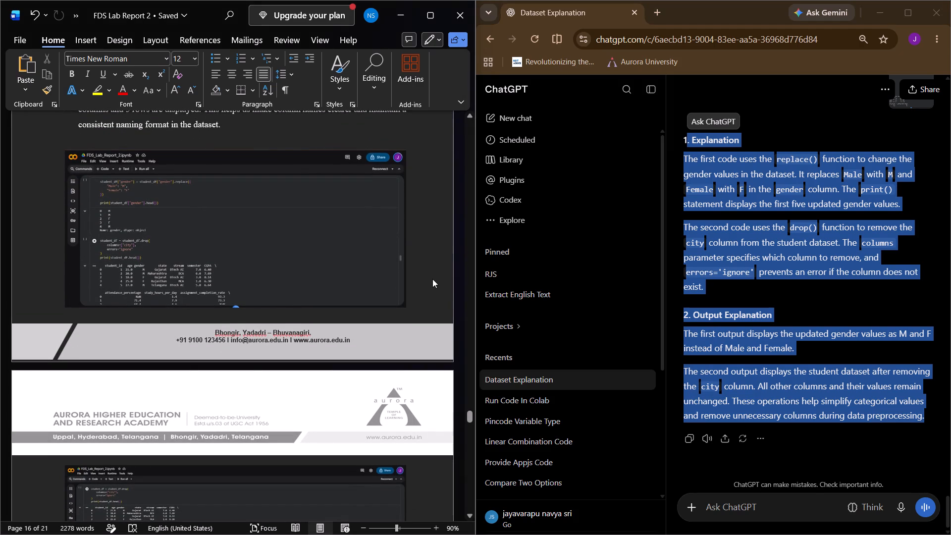
left_click(432, 283)
key("Return")
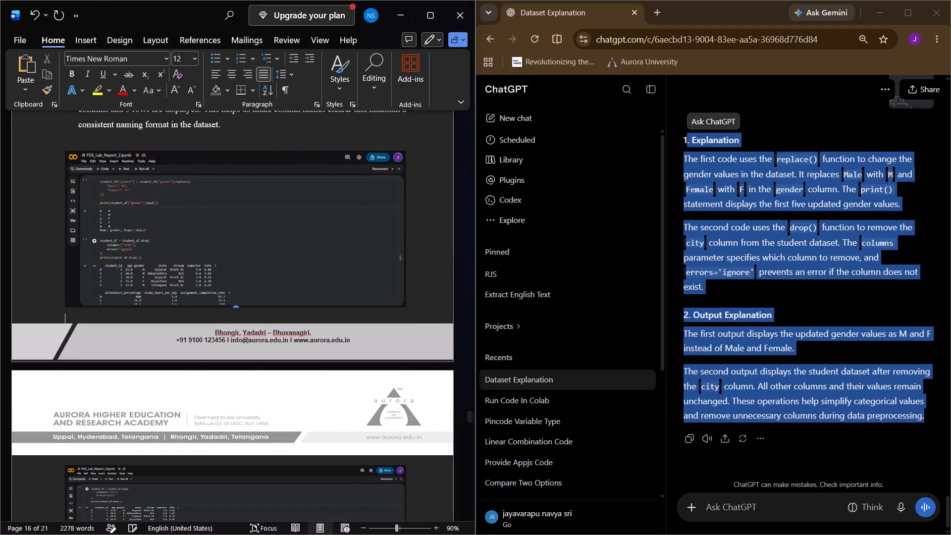
key("Return")
key("ctrl+v")
scroll(432, 283, "down", 2)
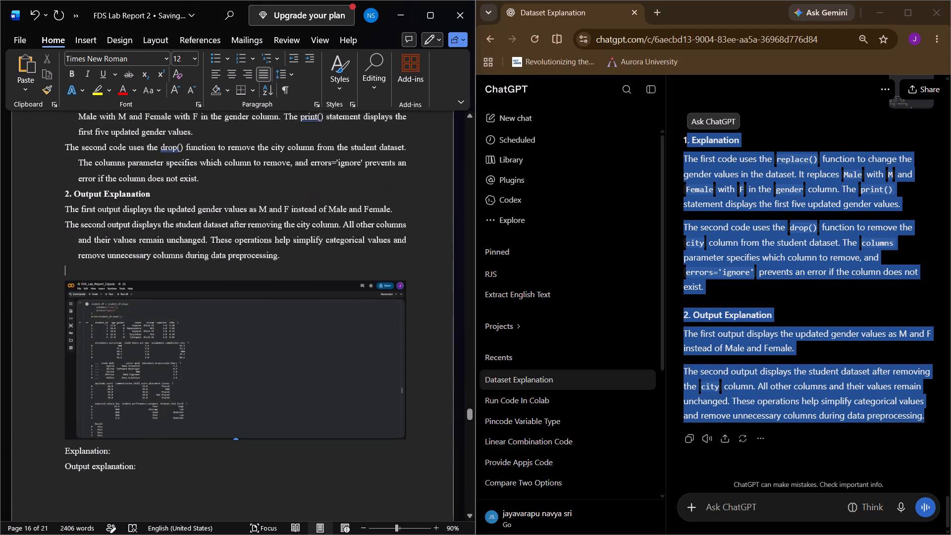
Send a copy of the city drop() screenshot from the Word report to ChatGPT.
left_click(326, 301)
key("ctrl+c")
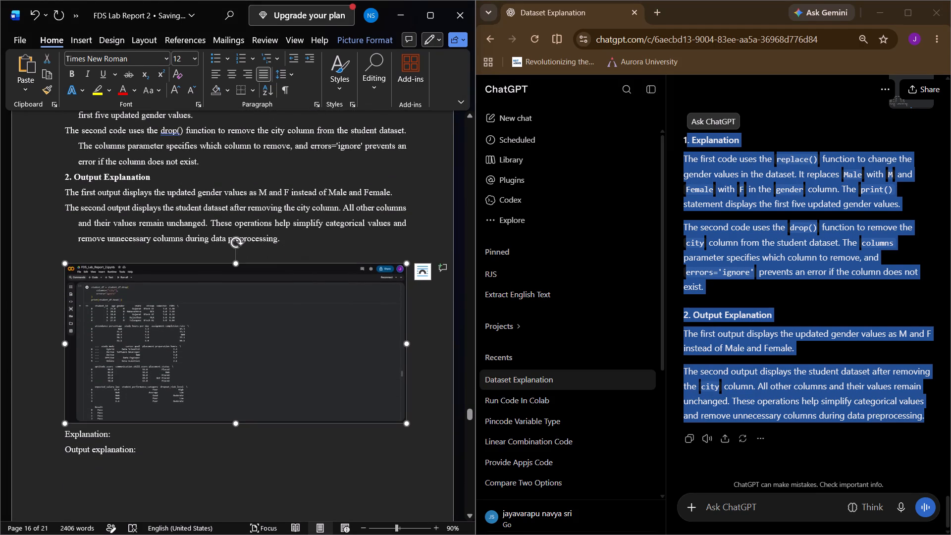
left_click(789, 501)
key("ctrl+v")
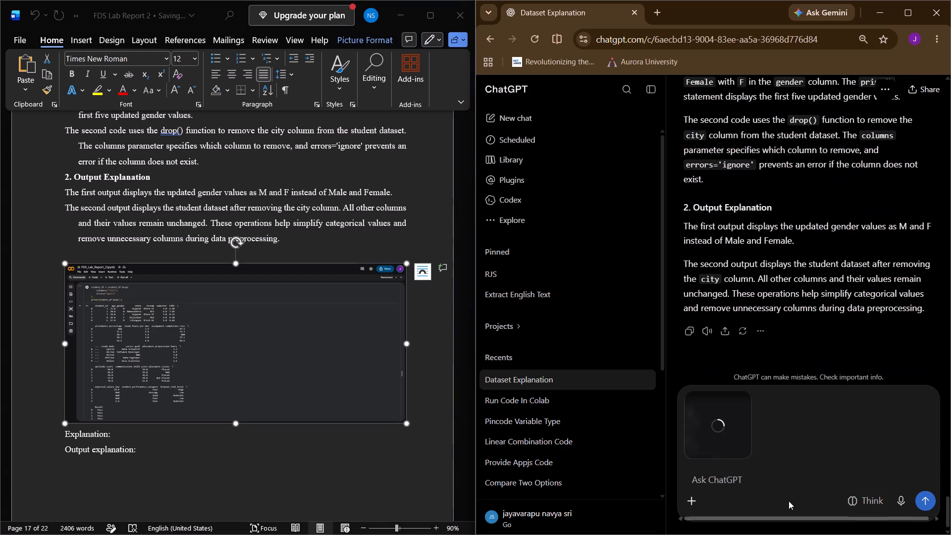
scroll(163, 377, "down", 1)
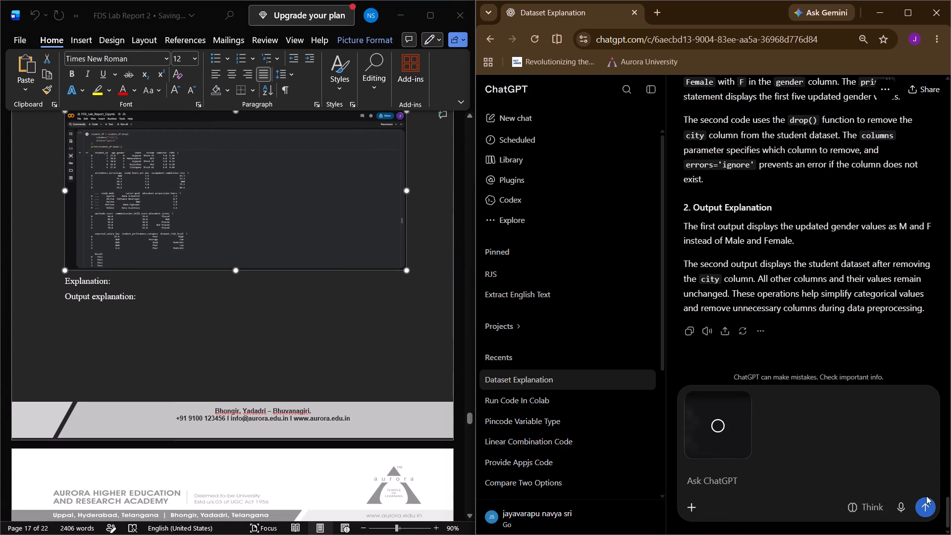
left_click(928, 499)
scroll(374, 409, "up", 1)
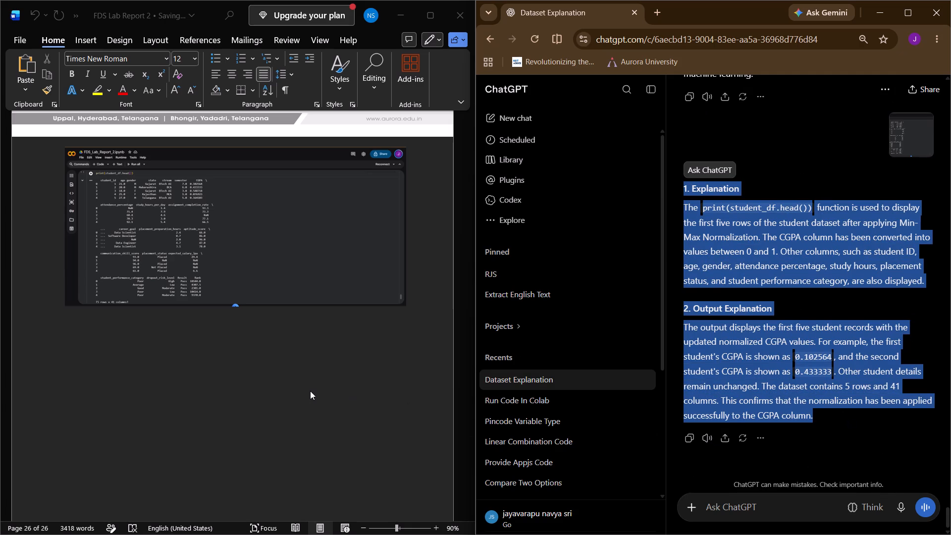
left_click(310, 391)
key("BackSpace")
key("ctrl+v")
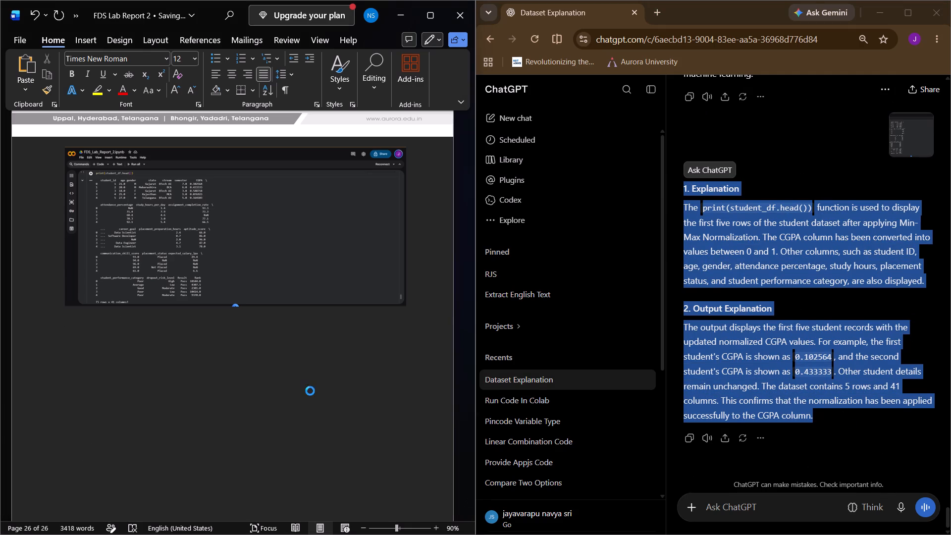
Set the whole report body, from the "1. Reading Data" heading to the last page, to Times New Roman, size 12.
scroll(310, 391, "up", 20)
scroll(310, 391, "up", 20)
scroll(310, 391, "up", 1)
scroll(310, 391, "down", 1)
scroll(115, 212, "up", 1)
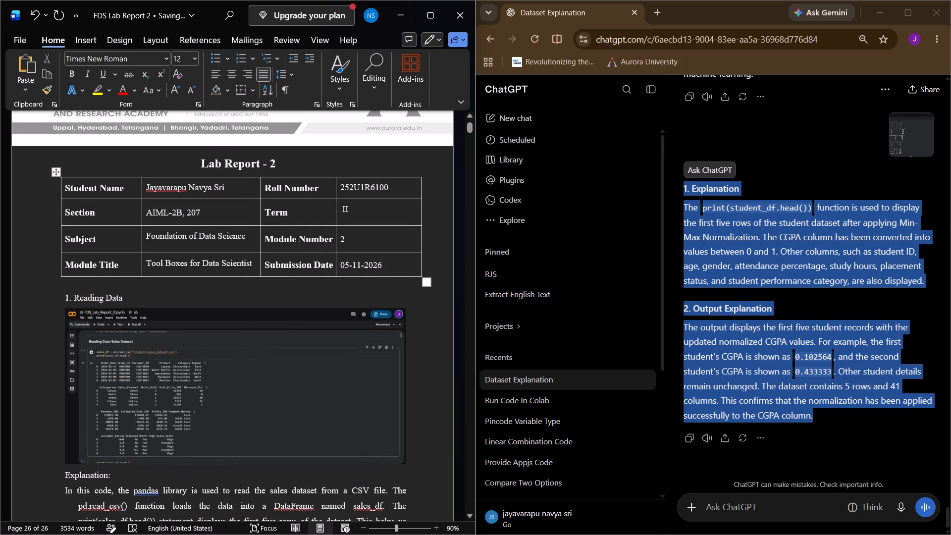
left_click_drag(64, 299, 286, 534)
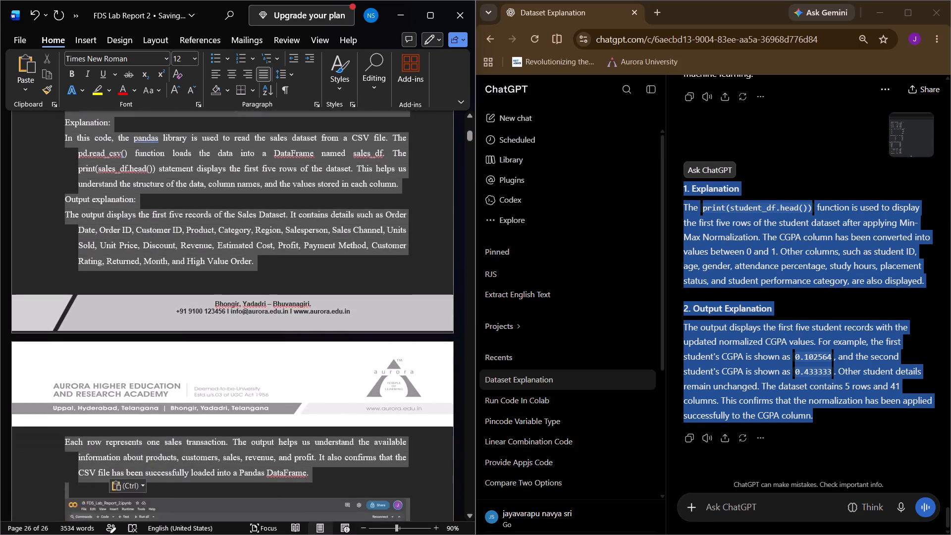
left_click_drag(286, 534, 362, 534)
scroll(314, 534, "up", 2)
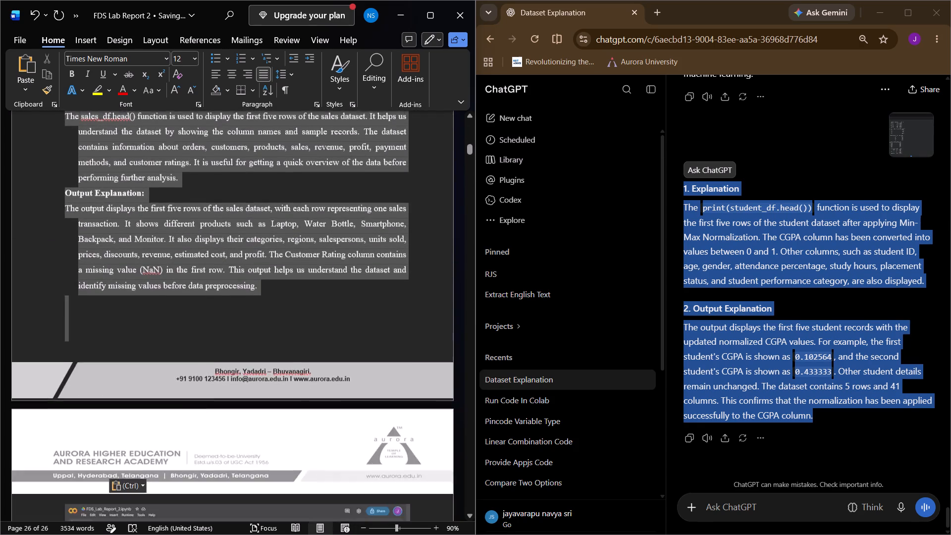
left_click_drag(362, 534, 375, 534)
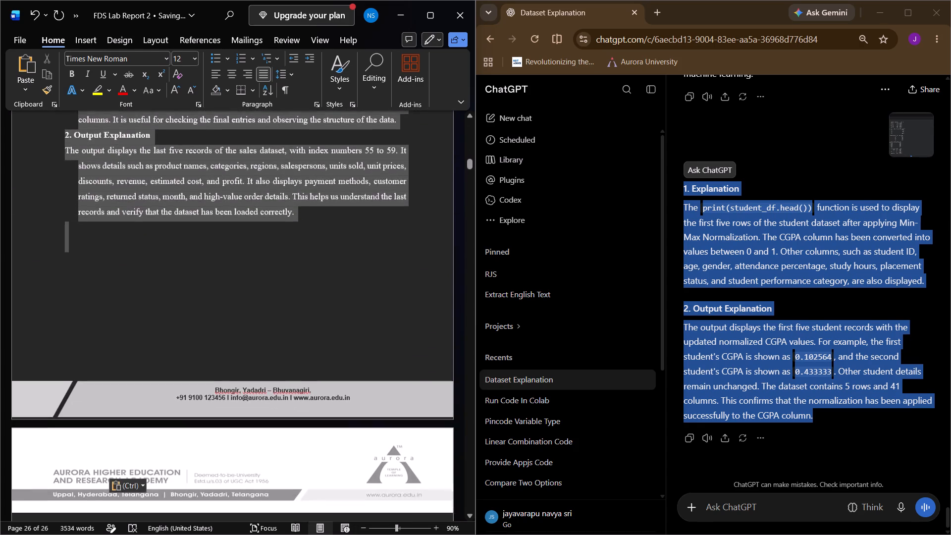
left_click_drag(375, 534, 407, 534)
scroll(389, 534, "up", 1)
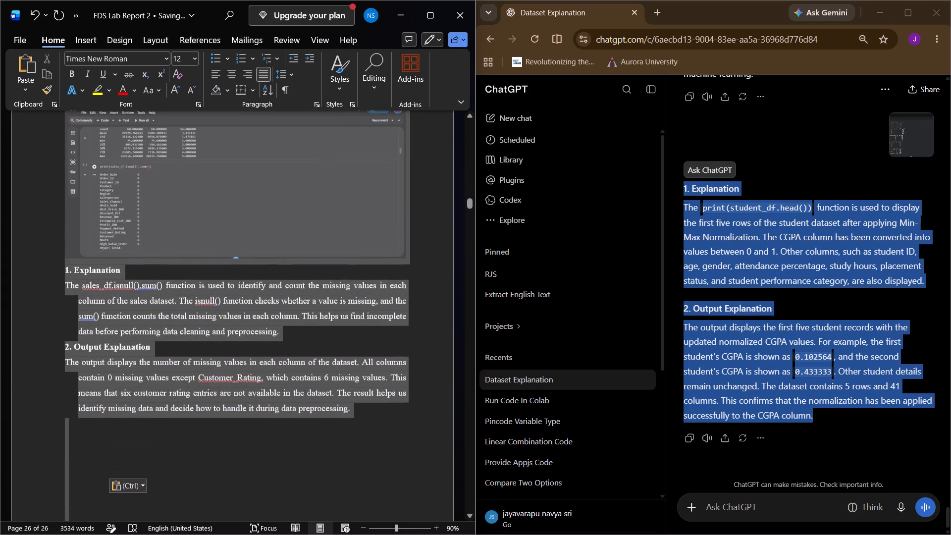
left_click_drag(407, 534, 409, 534)
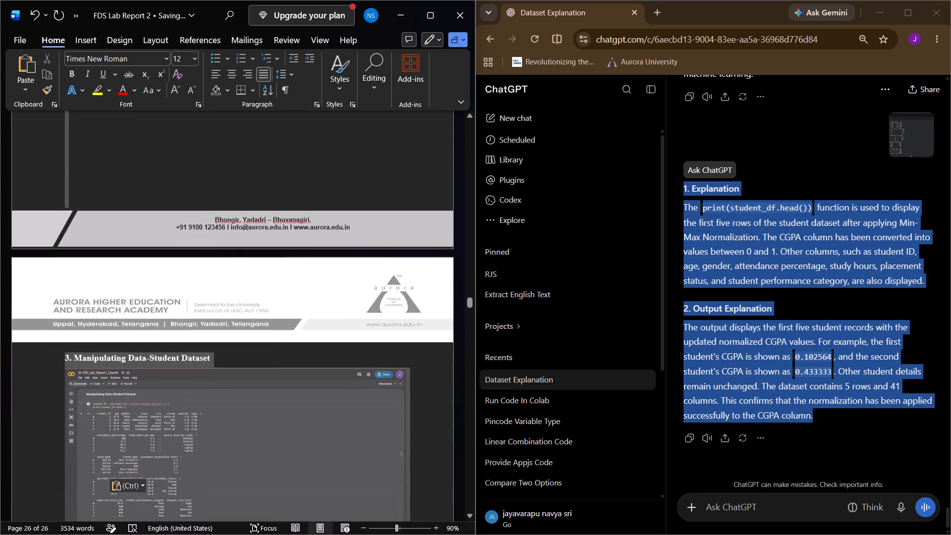
left_click_drag(409, 534, 408, 534)
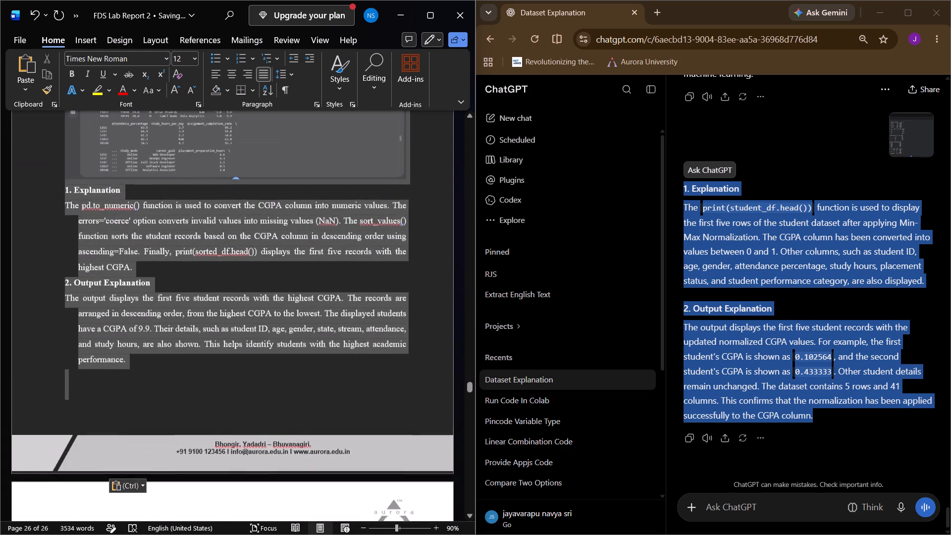
left_click_drag(408, 534, 409, 534)
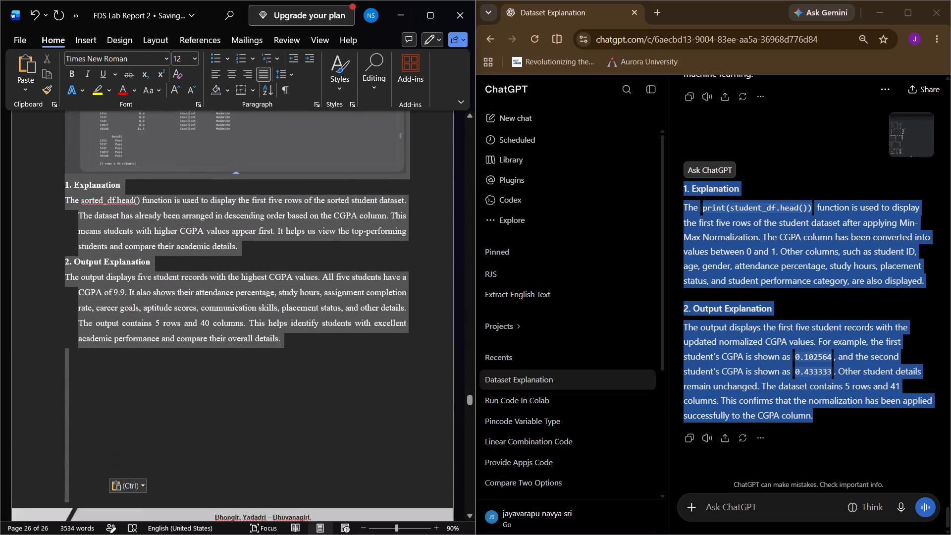
left_click_drag(409, 534, 409, 534)
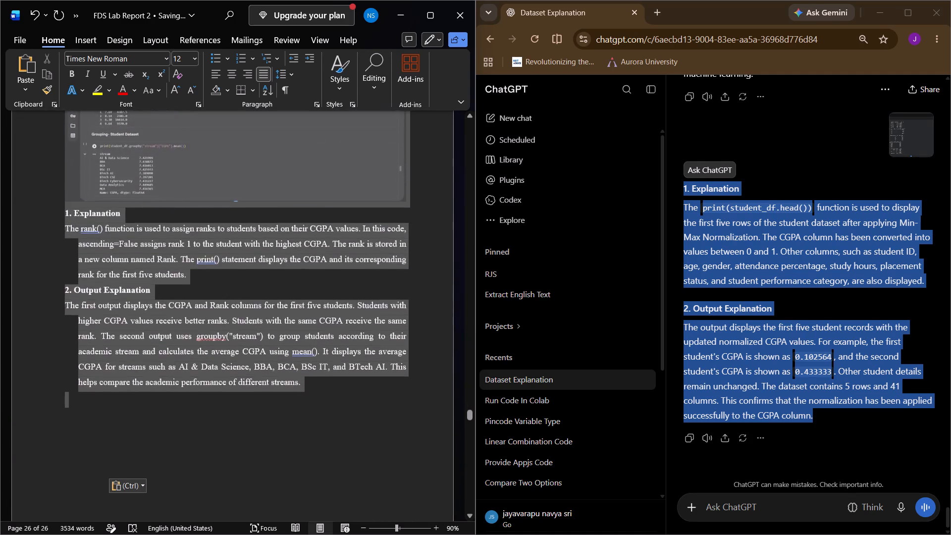
left_click_drag(409, 534, 408, 534)
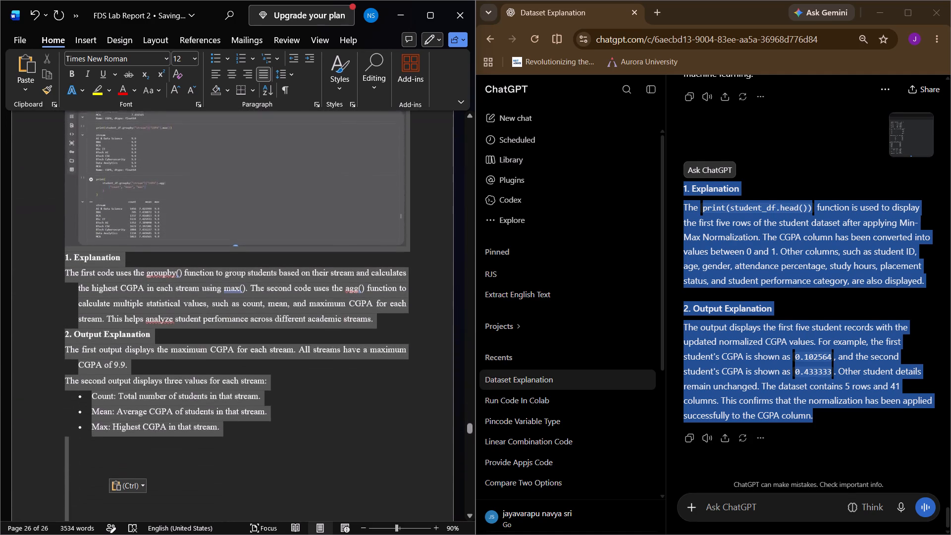
left_click_drag(408, 534, 409, 532)
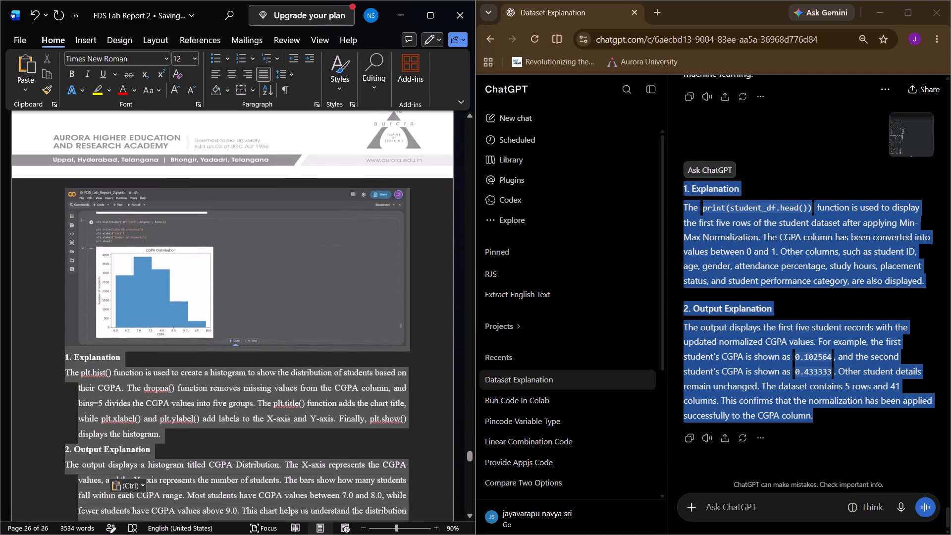
left_click_drag(409, 532, 409, 533)
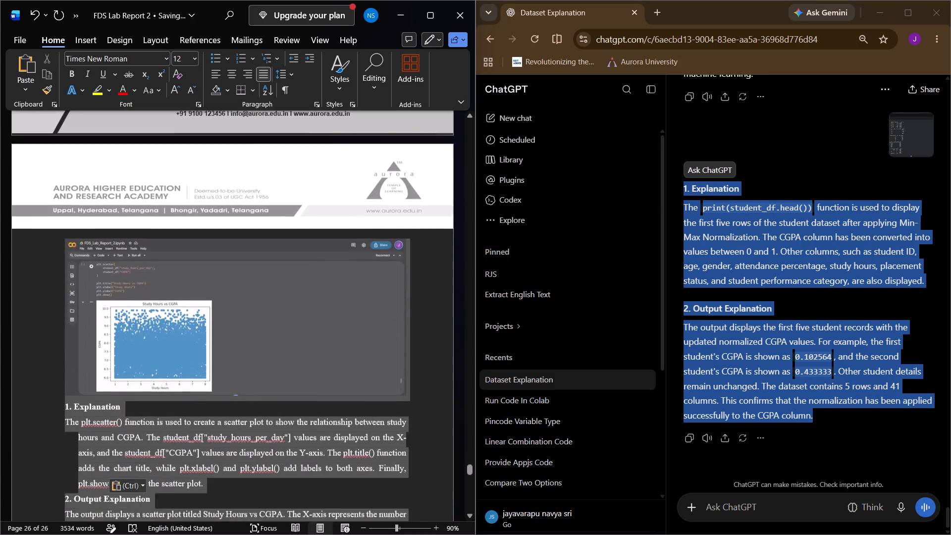
left_click_drag(409, 533, 410, 533)
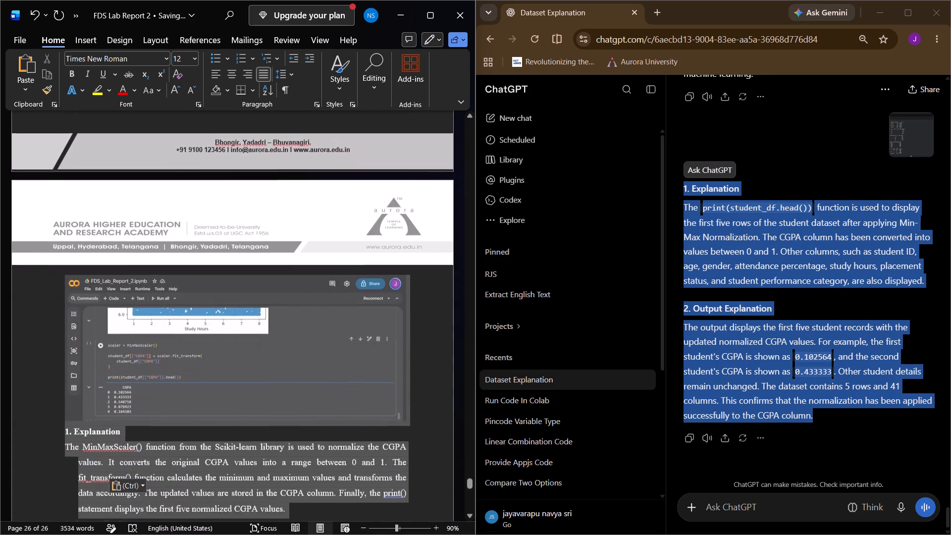
left_click_drag(410, 533, 410, 534)
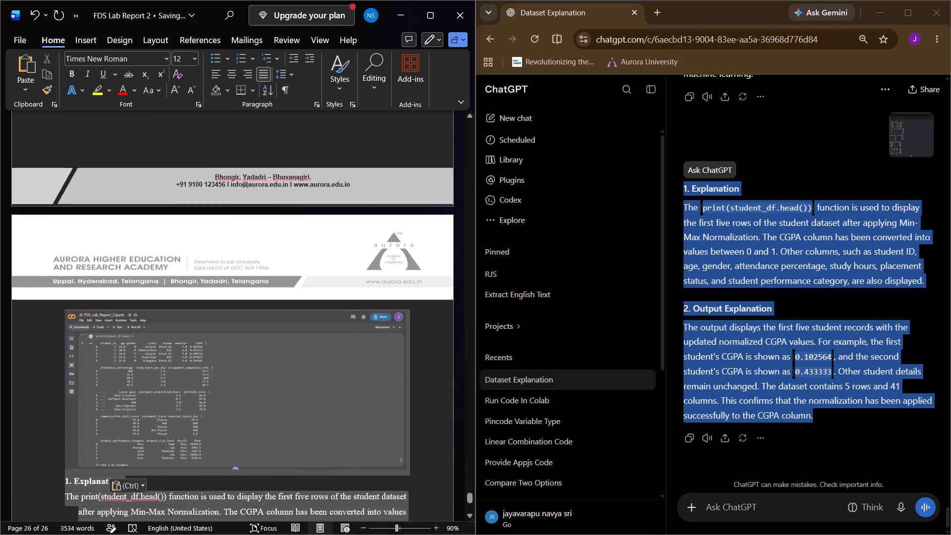
left_click_drag(410, 534, 410, 533)
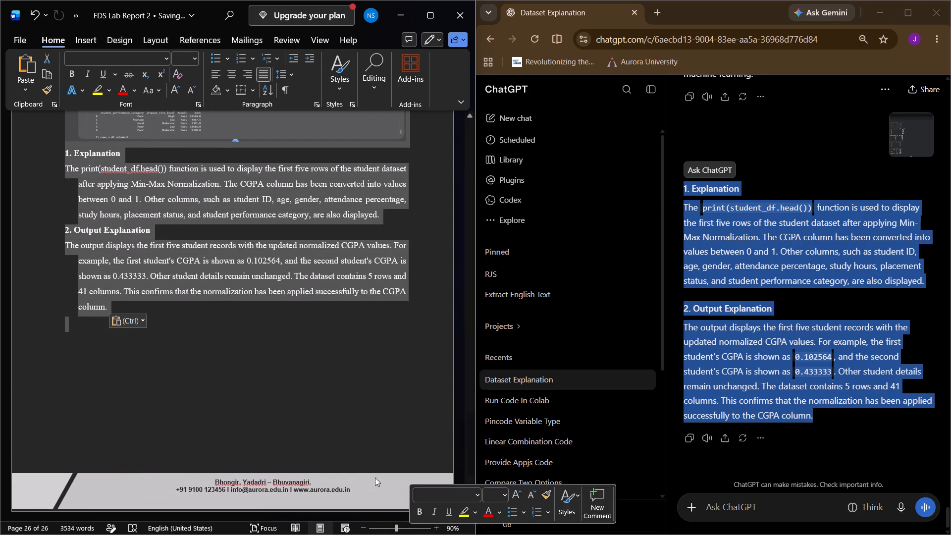
left_click(166, 55)
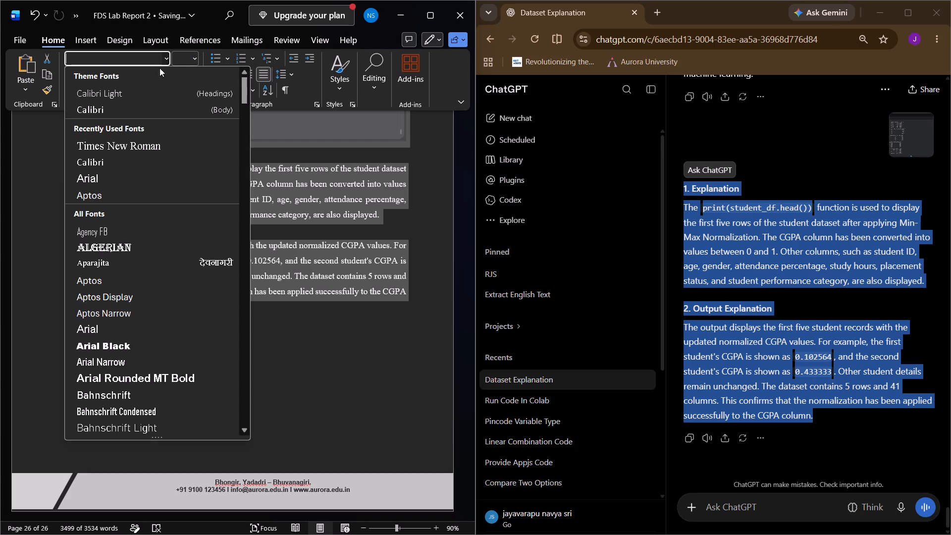
left_click(146, 141)
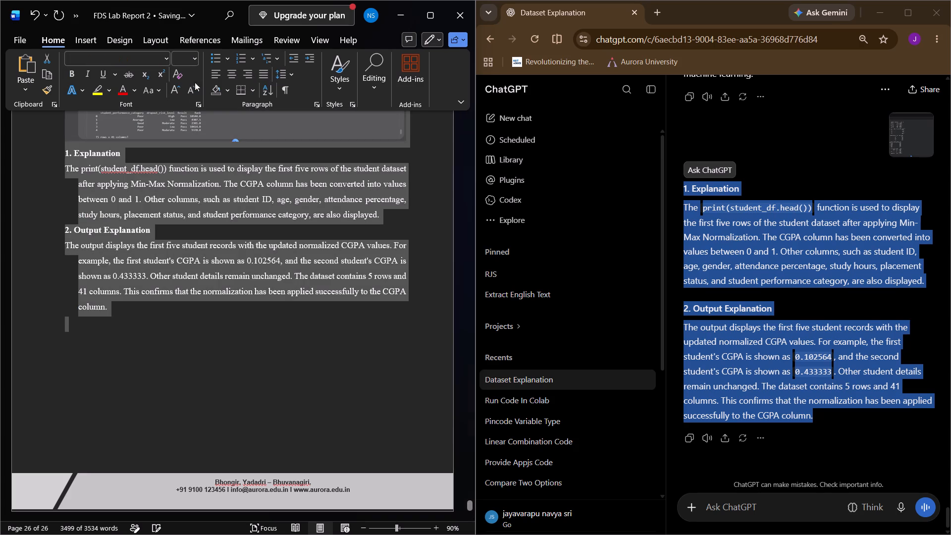
left_click(196, 58)
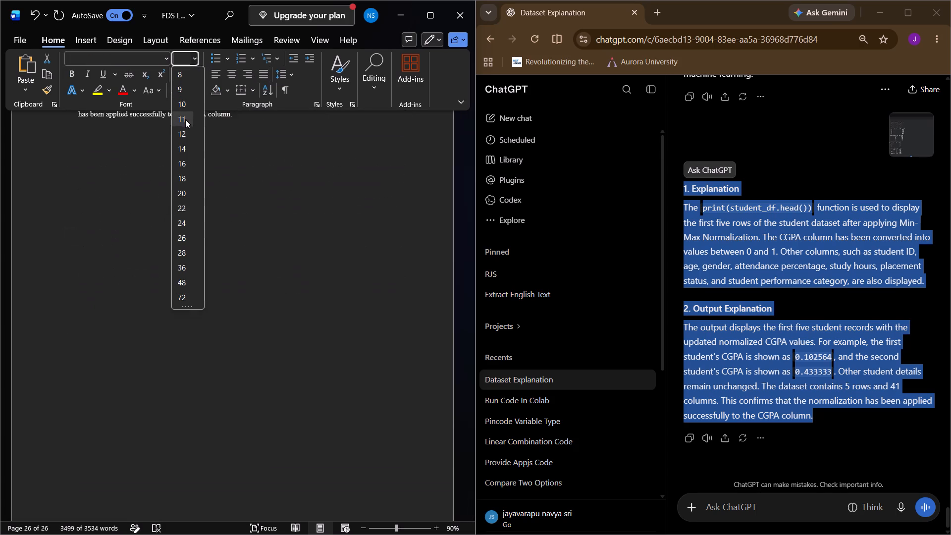
left_click(185, 130)
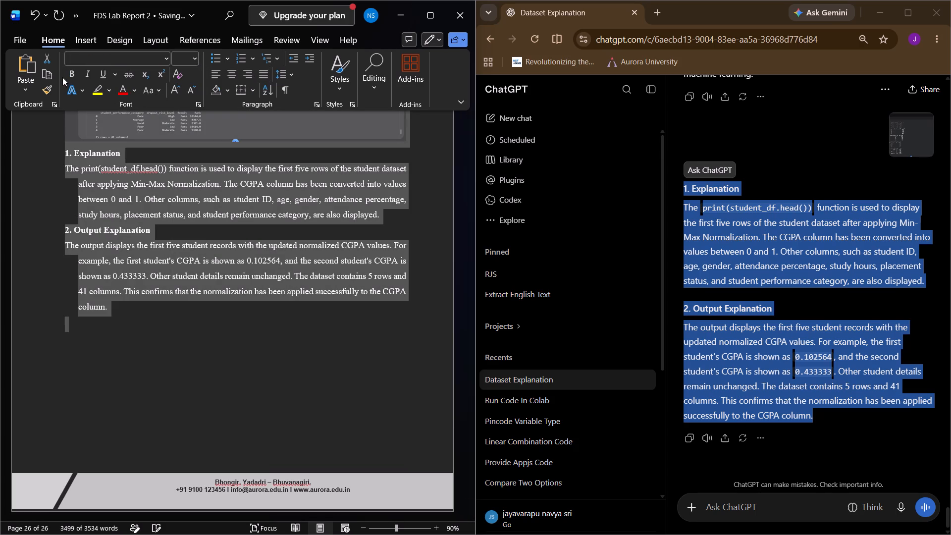
Remove bold formatting from the entire selected report body, including all the explanation headings.
left_click(69, 77)
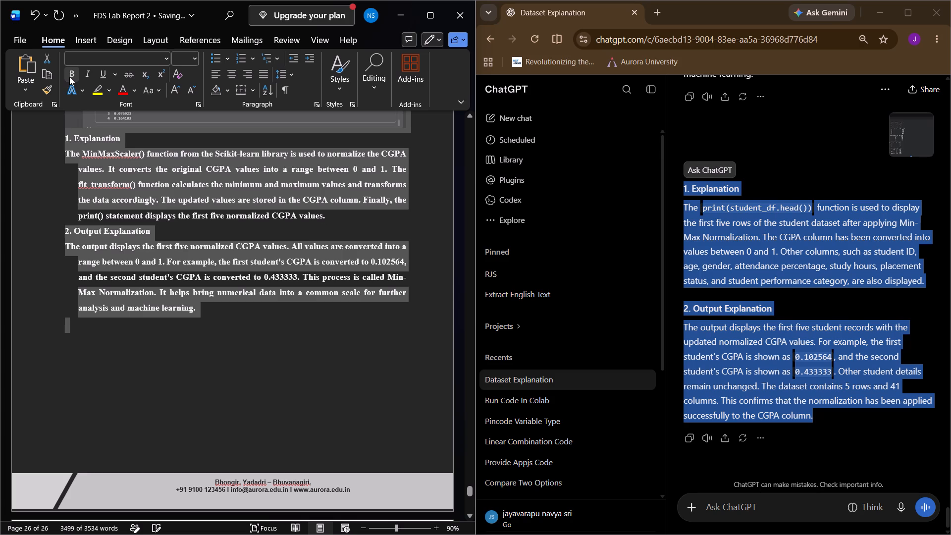
left_click(69, 77)
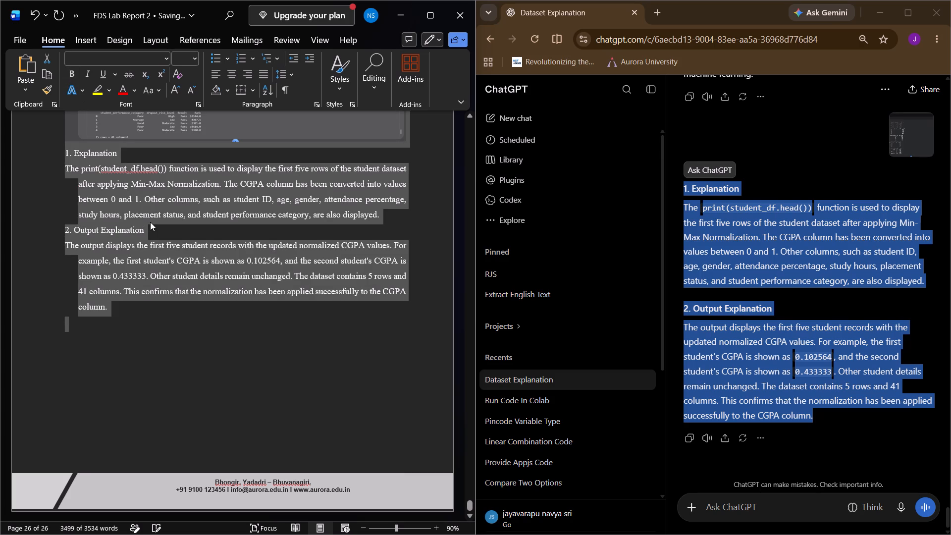
scroll(326, 323, "down", 2)
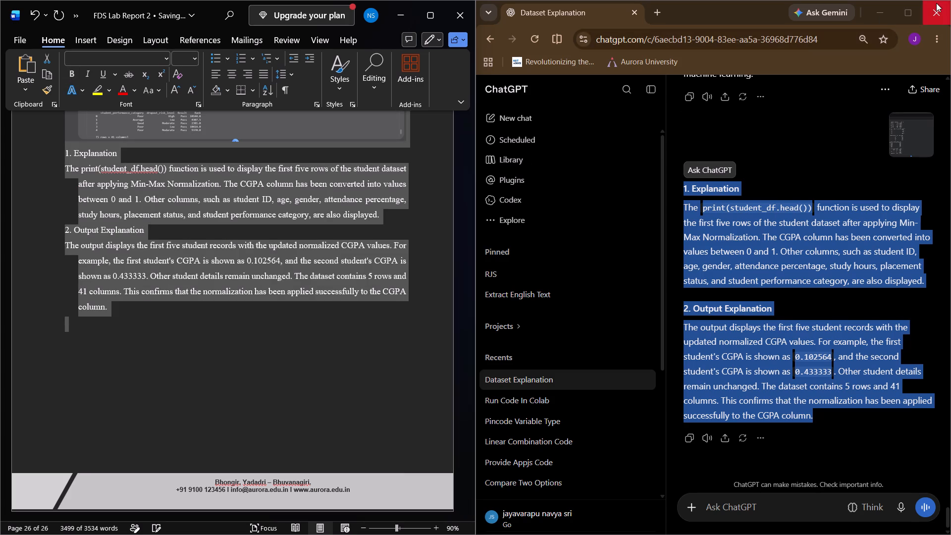
Close the ChatGPT browser window and maximize the Word window.
left_click(936, 3)
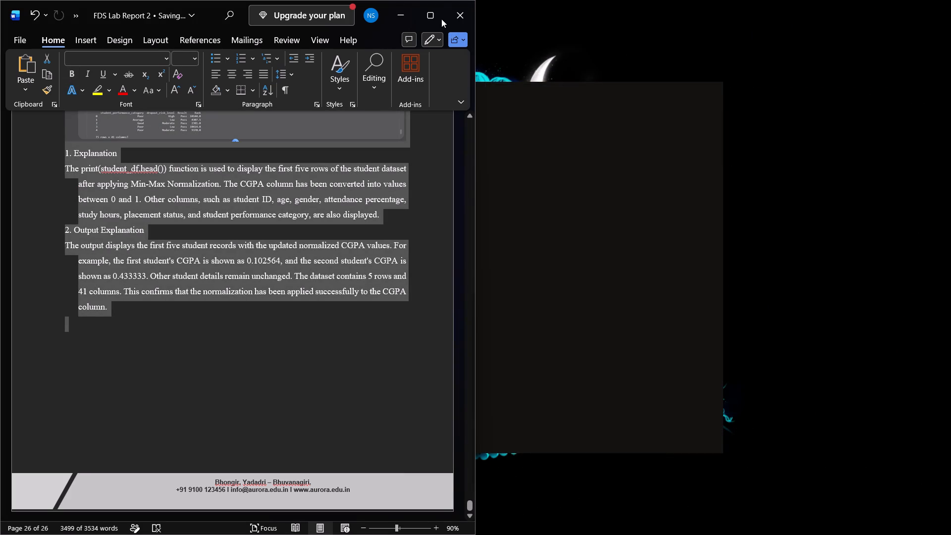
left_click(441, 19)
Change the font color of the "1. Reading Data" heading on the first page to red.
scroll(359, 291, "up", 3, "ctrl")
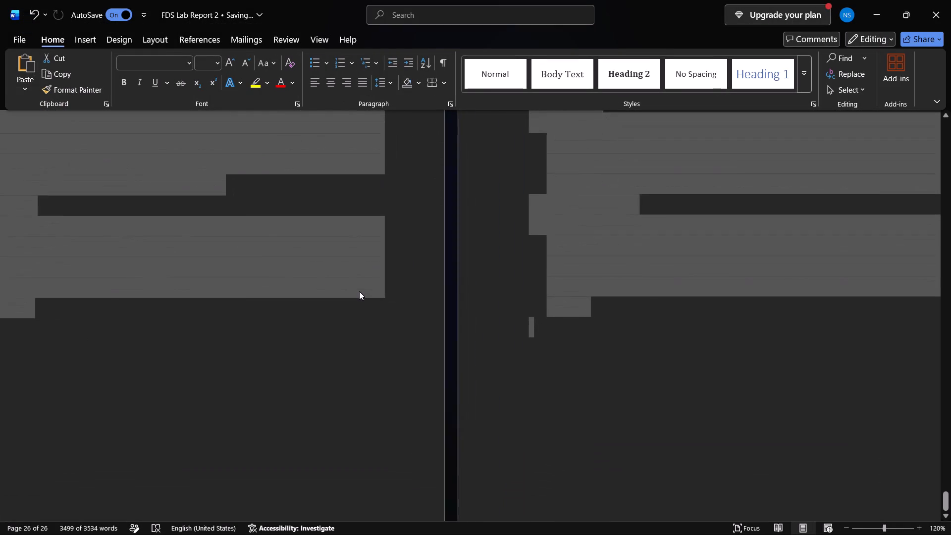
scroll(359, 291, "up", 20)
scroll(359, 291, "up", 16)
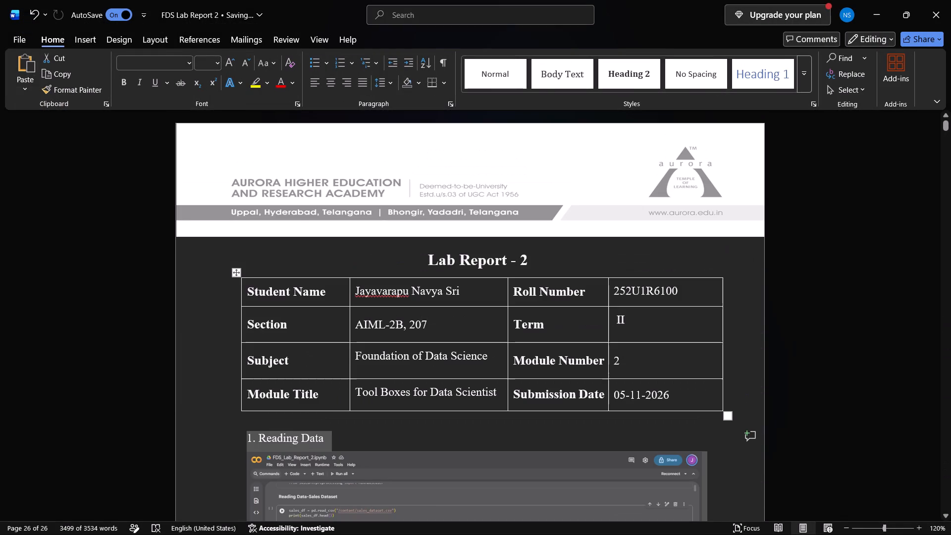
scroll(359, 291, "down", 2, "ctrl")
scroll(331, 286, "down", 1)
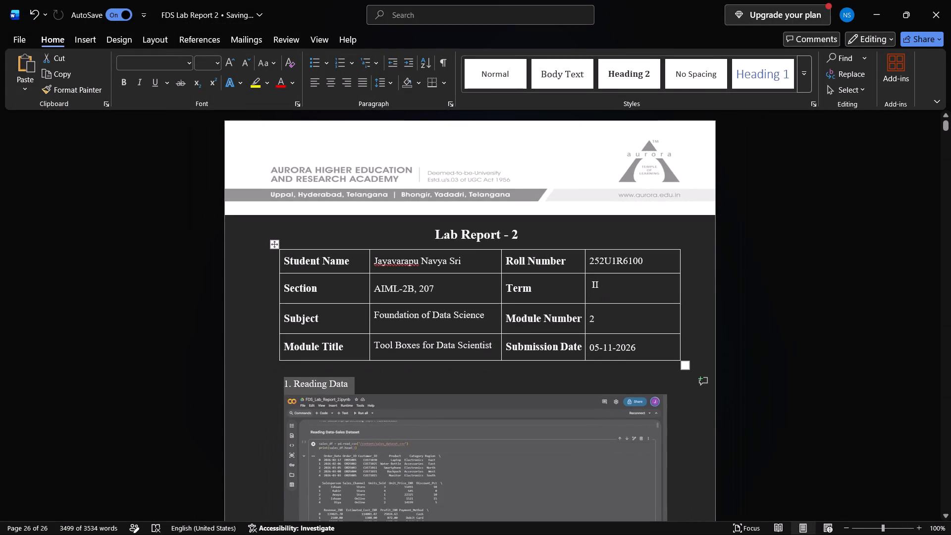
scroll(331, 286, "down", 1)
left_click(359, 353)
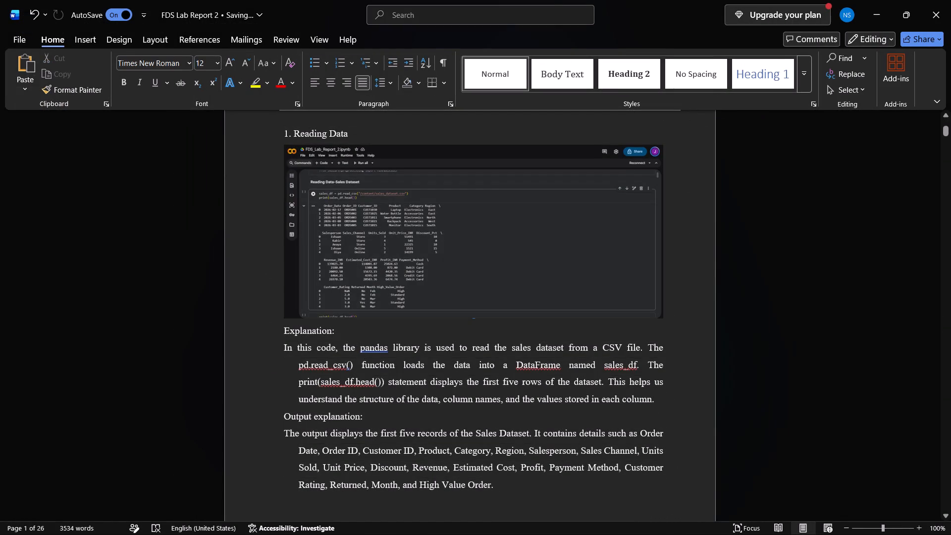
left_click(354, 129)
left_click_drag(358, 138, 284, 131)
left_click(279, 85)
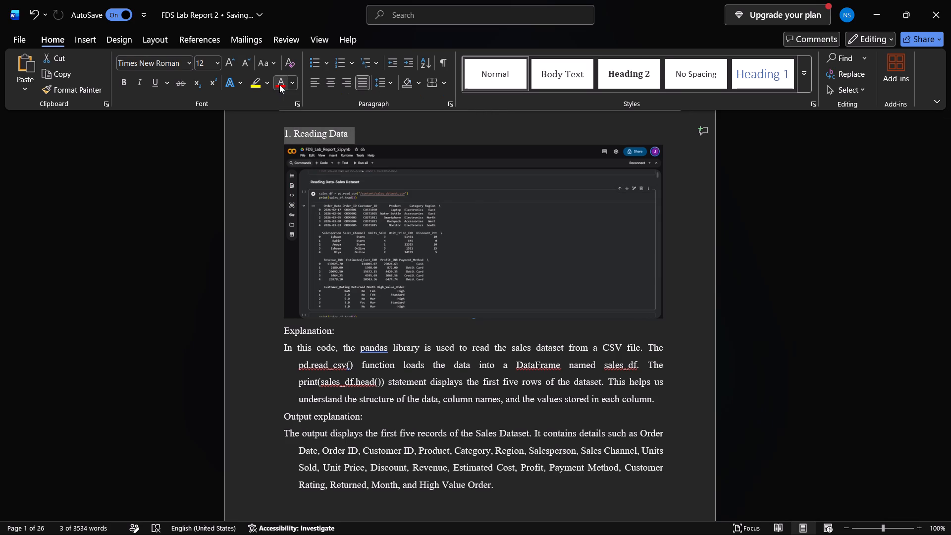
Bold the "Explanation:" and "Output explanation:" labels below the Reading Data screenshot on the first page.
left_click_drag(347, 332, 283, 330)
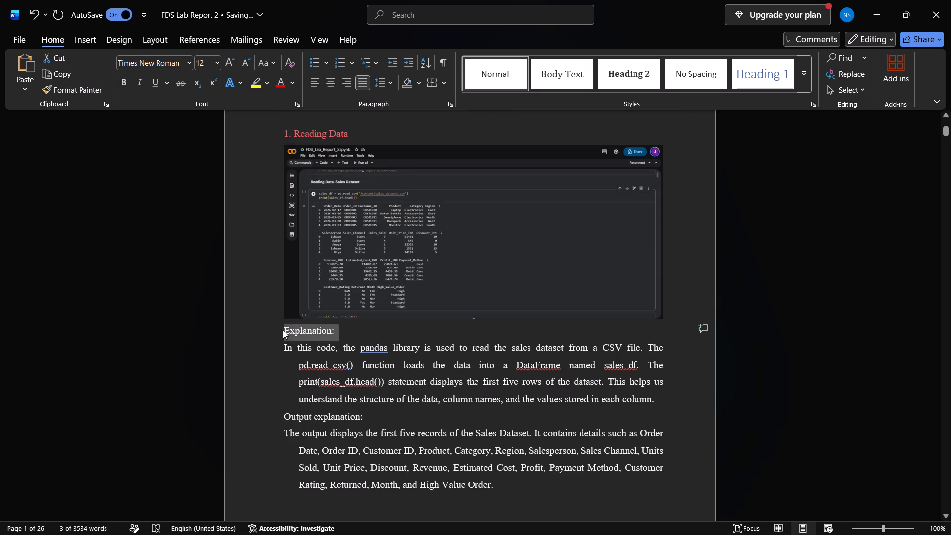
left_click(292, 313)
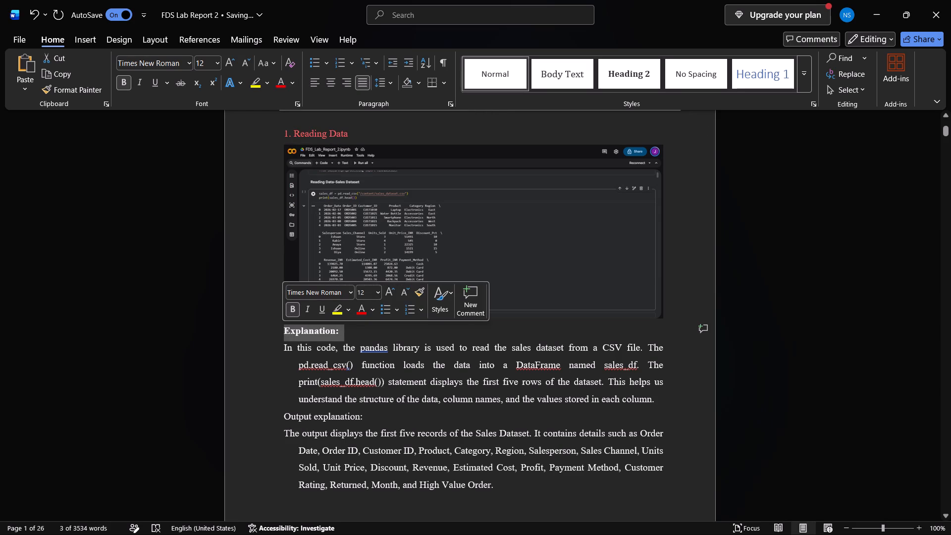
left_click_drag(371, 422, 287, 419)
left_click(295, 401)
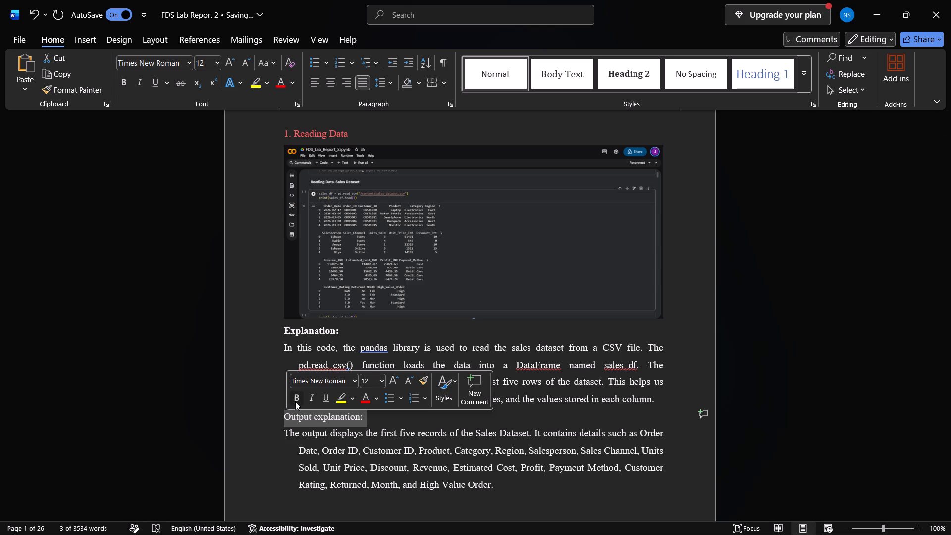
Bold the "Explanation:" and "Output Explanation:" labels below the print(sales_df.head()) screenshot on page 2.
scroll(329, 447, "down", 5)
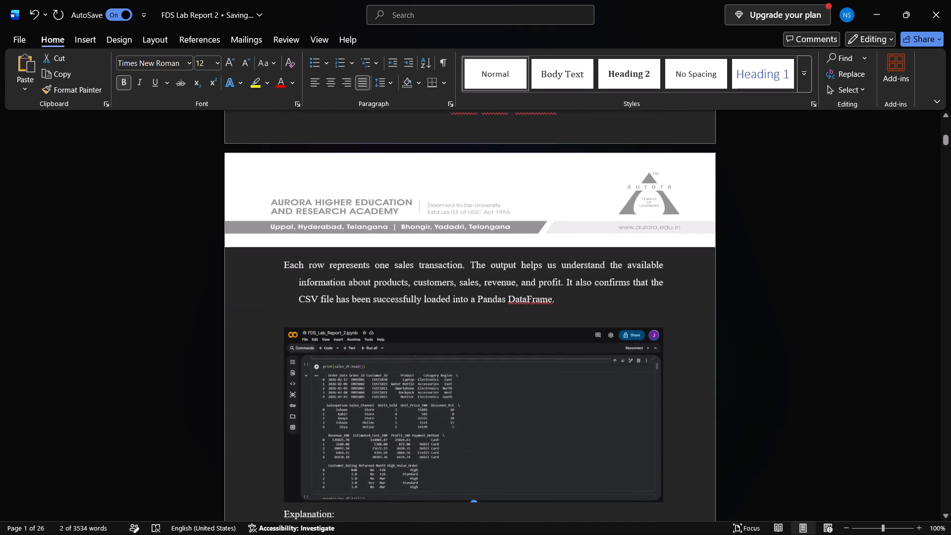
scroll(329, 447, "down", 1)
left_click_drag(339, 334, 281, 334)
left_click(291, 316)
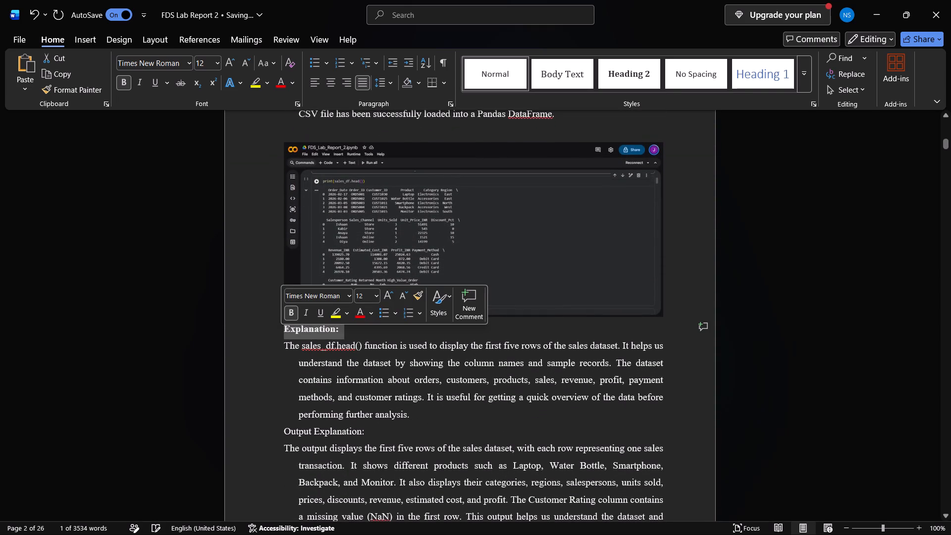
left_click_drag(370, 432, 278, 434)
left_click(292, 416)
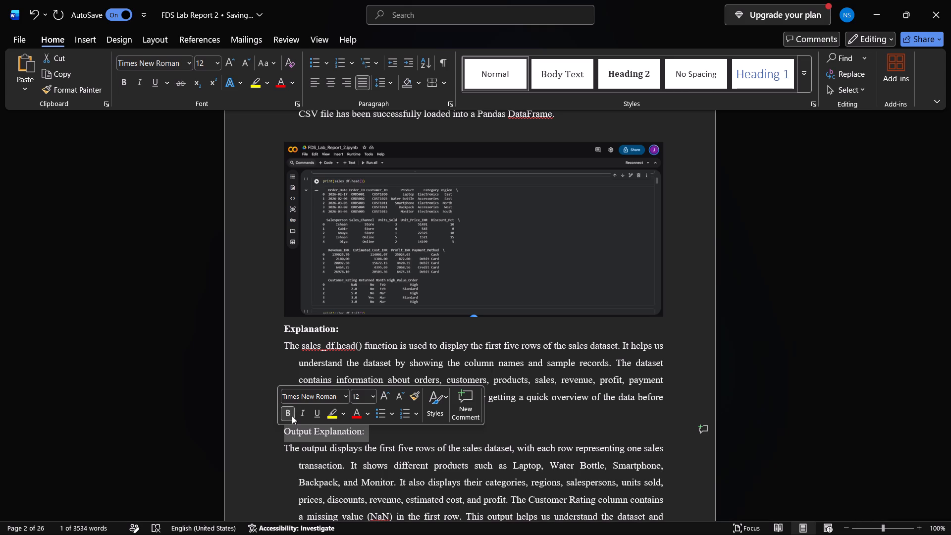
scroll(335, 465, "down", 4)
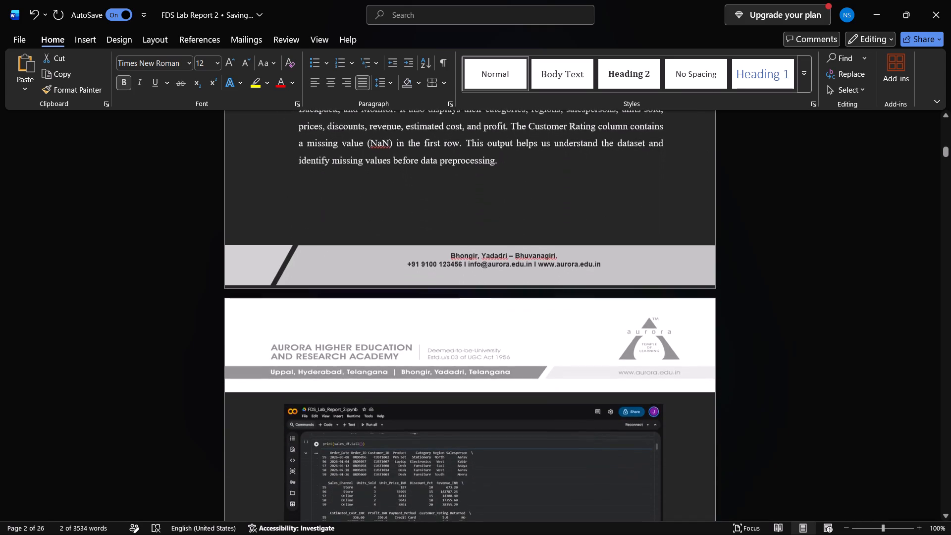
Turn "1. Explanation" below the sales_df.tail() screenshot on page 3 into a bold, unnumbered "Explanation:" label.
scroll(329, 445, "down", 1)
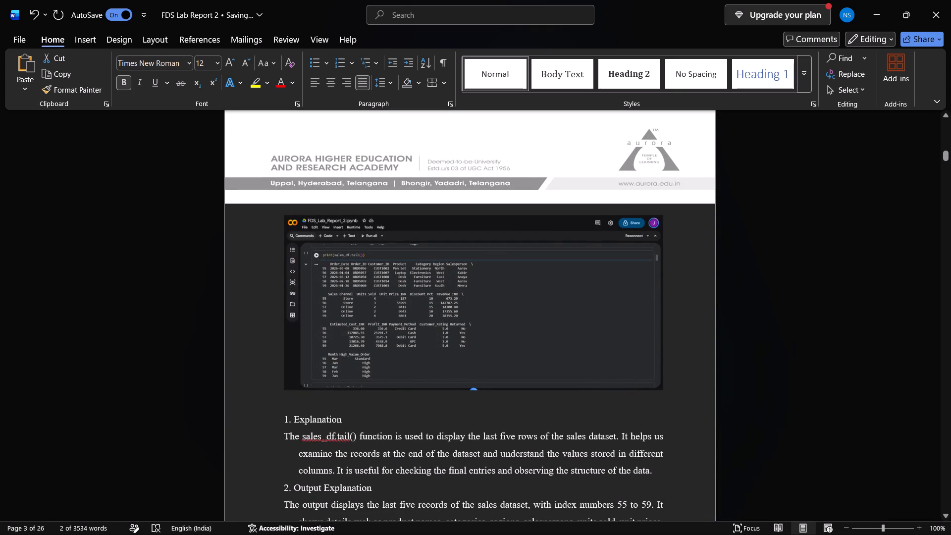
left_click(293, 424)
key("BackSpace")
key("BackSpace")
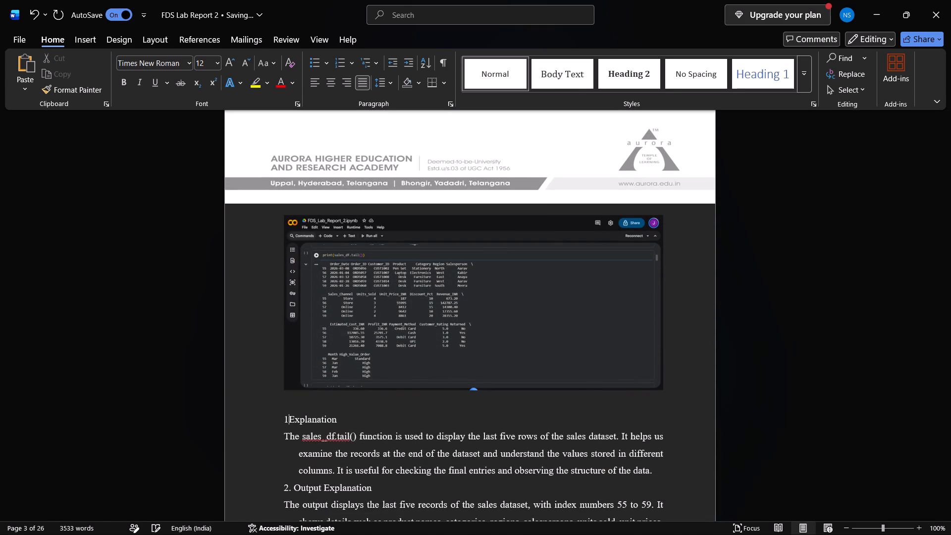
key("BackSpace")
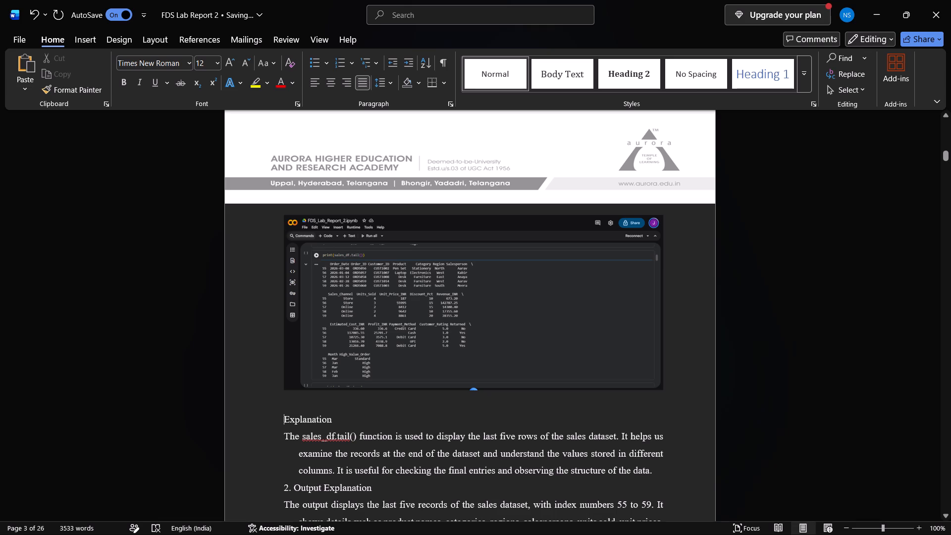
left_click(336, 421)
key("shift+colon")
left_click_drag(336, 421, 277, 424)
left_click(286, 405)
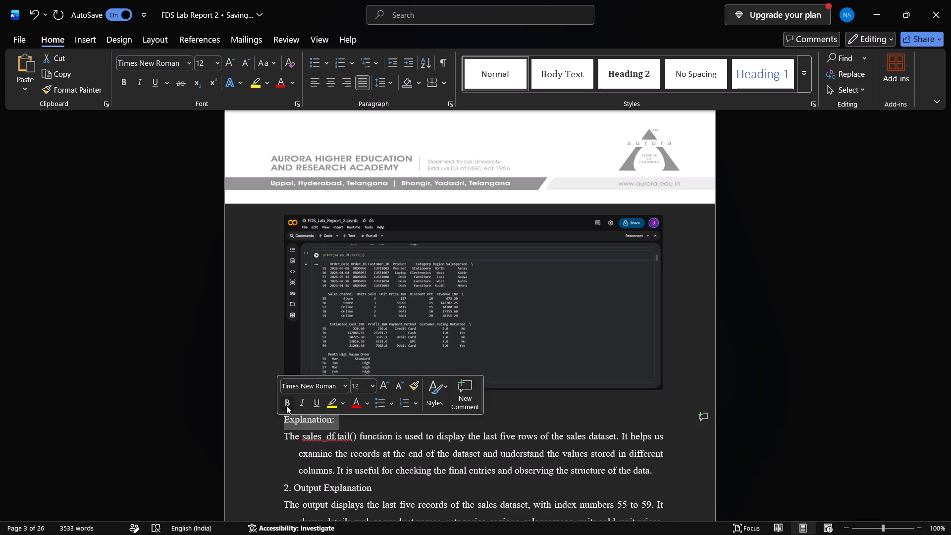
Turn "2. Output Explanation" in the sales_df.tail() section on page 3 into a bold, unnumbered "Output Explanation:" label.
scroll(329, 461, "down", 1)
left_click(382, 409)
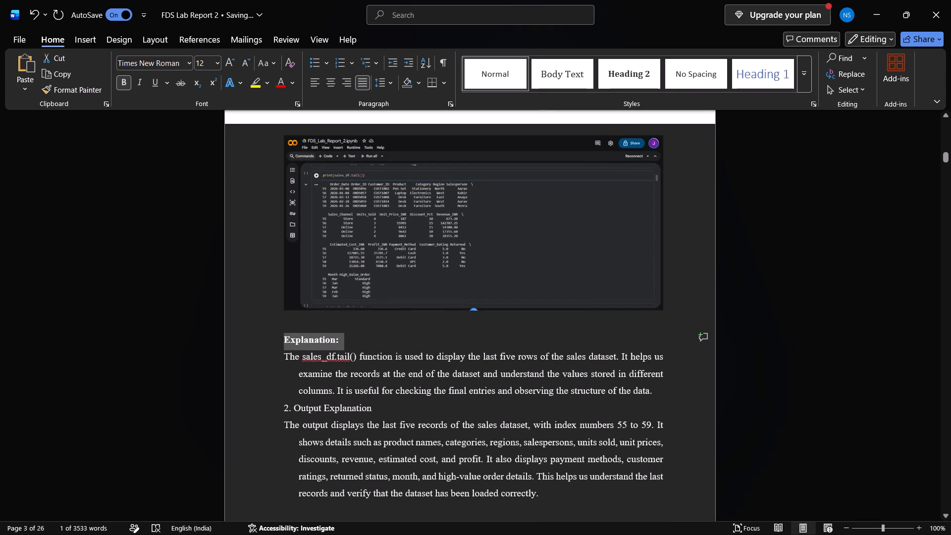
key("shift+colon")
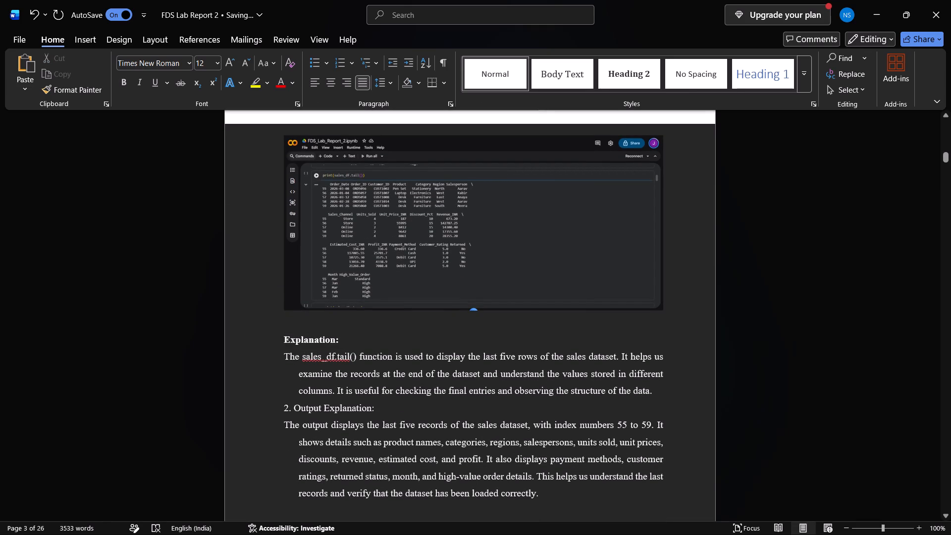
left_click(291, 413)
key("Right")
key("BackSpace")
key("BackSpace")
key("BackSpace")
key("BackSpace")
left_click_drag(375, 411, 285, 402)
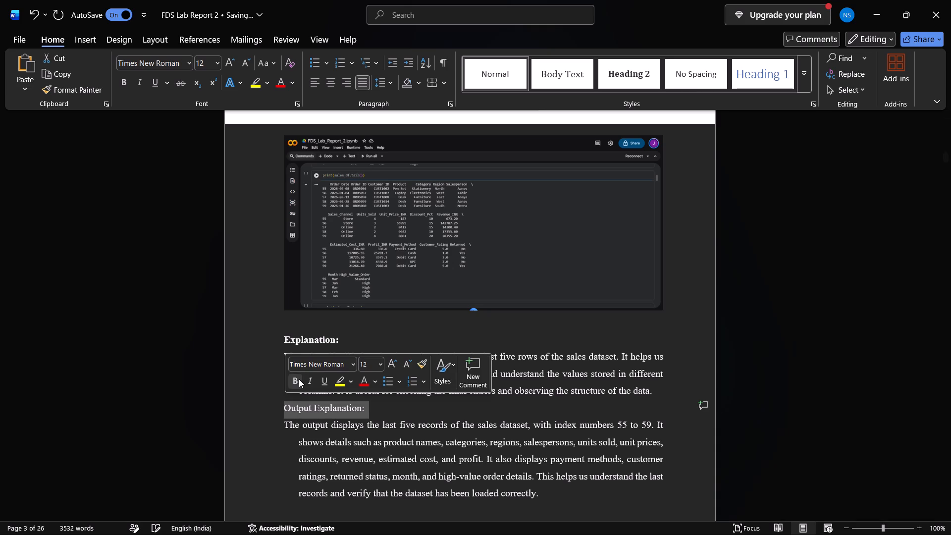
left_click(299, 379)
Turn "1. Explanation" below the sales_df.info() screenshot on page 4 into a bold, unnumbered "Explanation:" label.
scroll(312, 440, "down", 3)
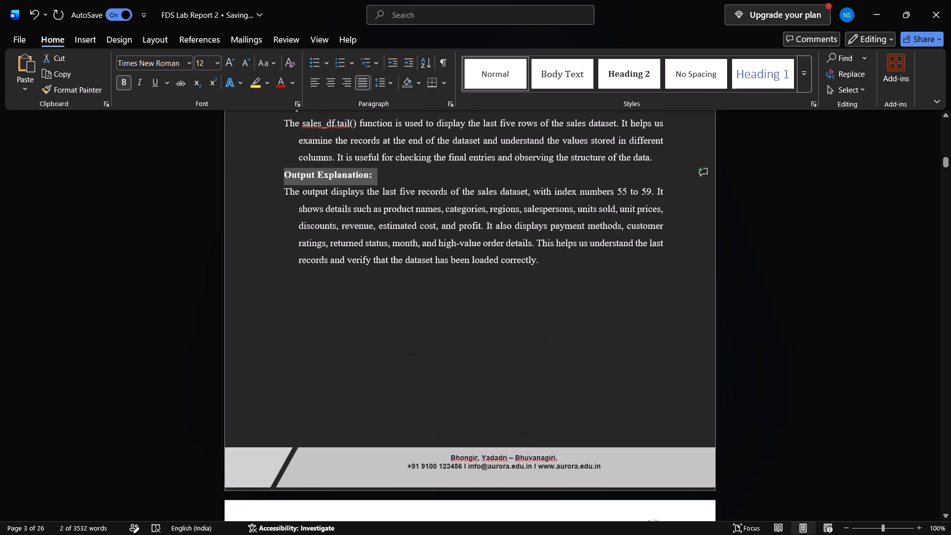
left_click(302, 386)
scroll(302, 386, "down", 2)
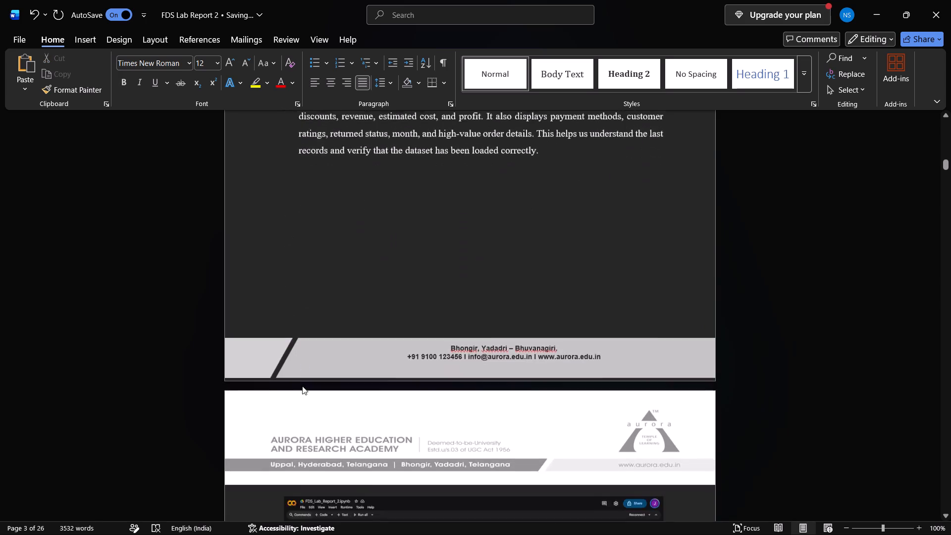
scroll(302, 386, "down", 1)
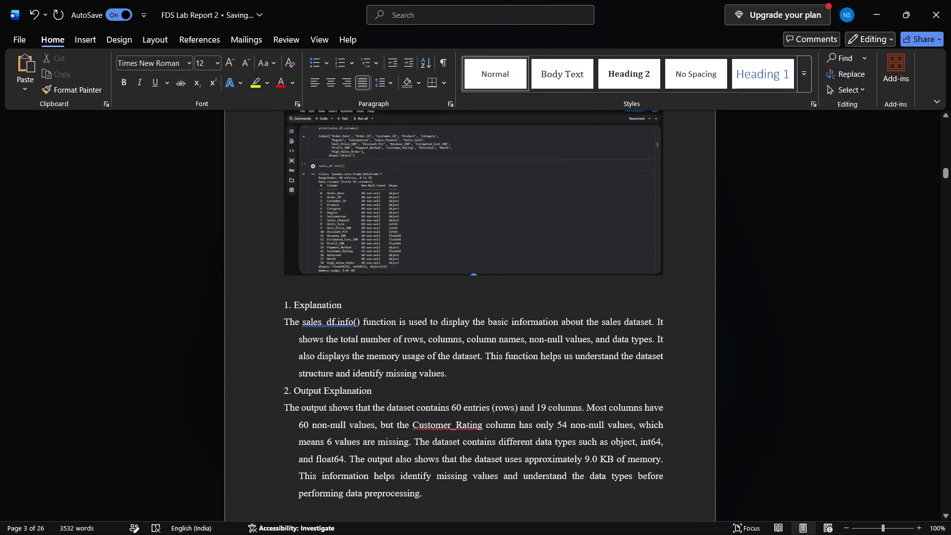
left_click(294, 307)
key("BackSpace")
key("BackSpace")
key("BackSpace")
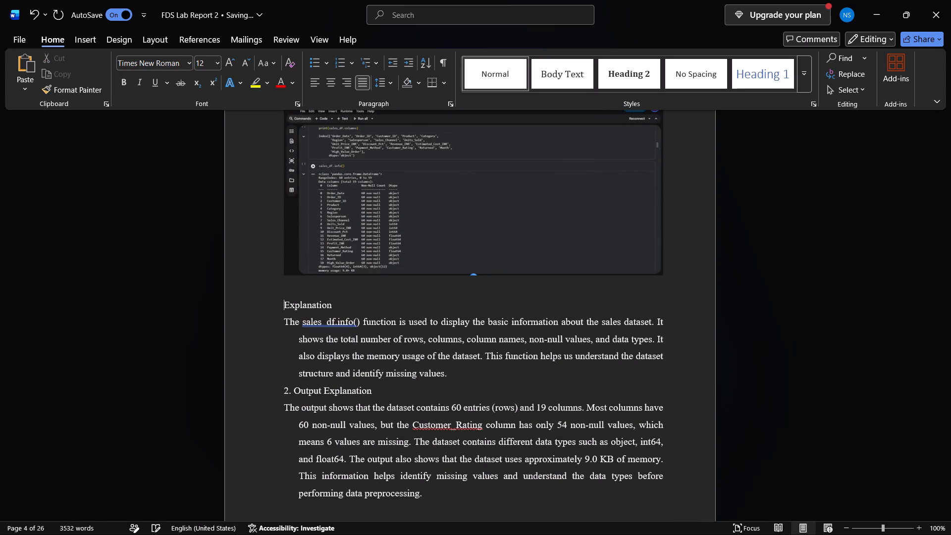
left_click(337, 306)
key("shift+colon")
left_click_drag(337, 306, 289, 304)
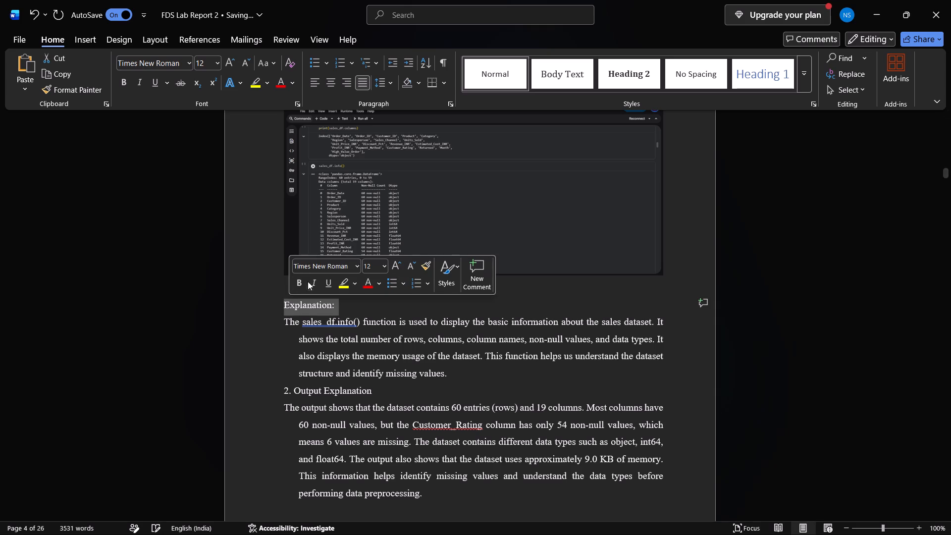
left_click(308, 281)
left_click(315, 281)
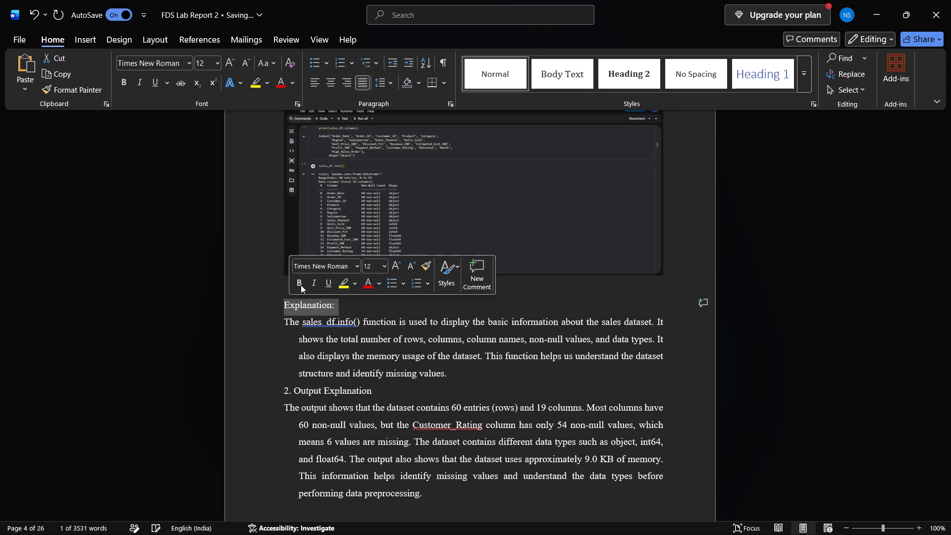
left_click(301, 285)
Turn "2. Output Explanation" in the sales_df.info() section on page 4 into a bold, unnumbered "Output Explanation:" label.
scroll(353, 358, "down", 1)
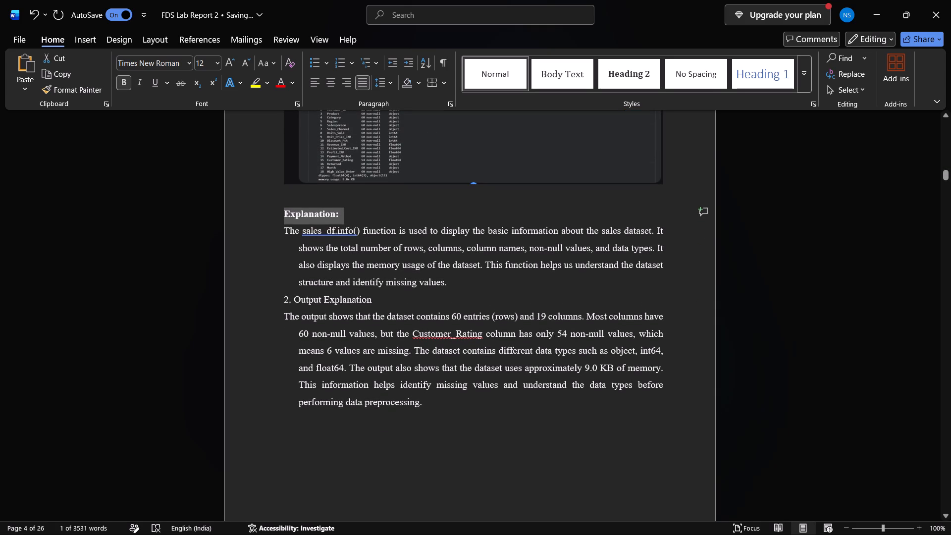
left_click_drag(375, 304, 292, 304)
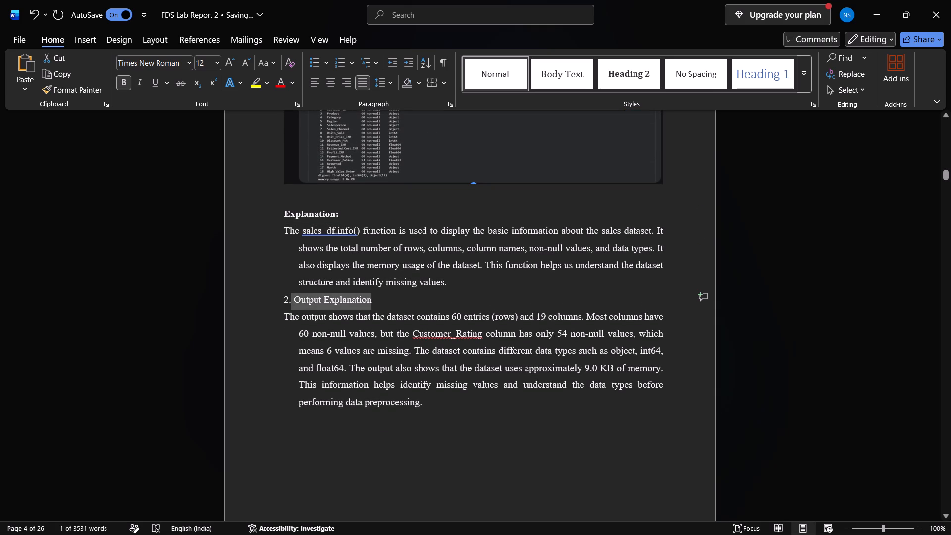
left_click_drag(292, 304, 295, 304)
left_click(308, 285)
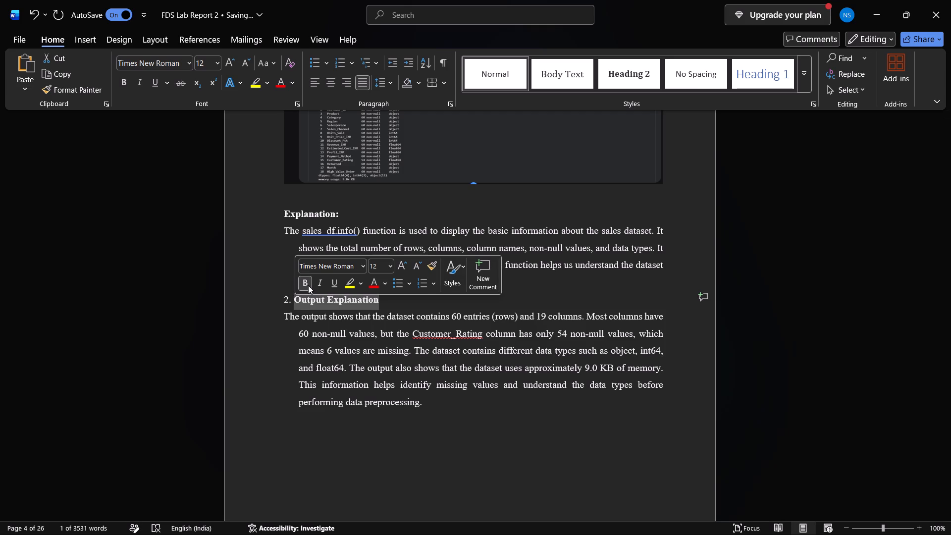
left_click(296, 299)
key("BackSpace")
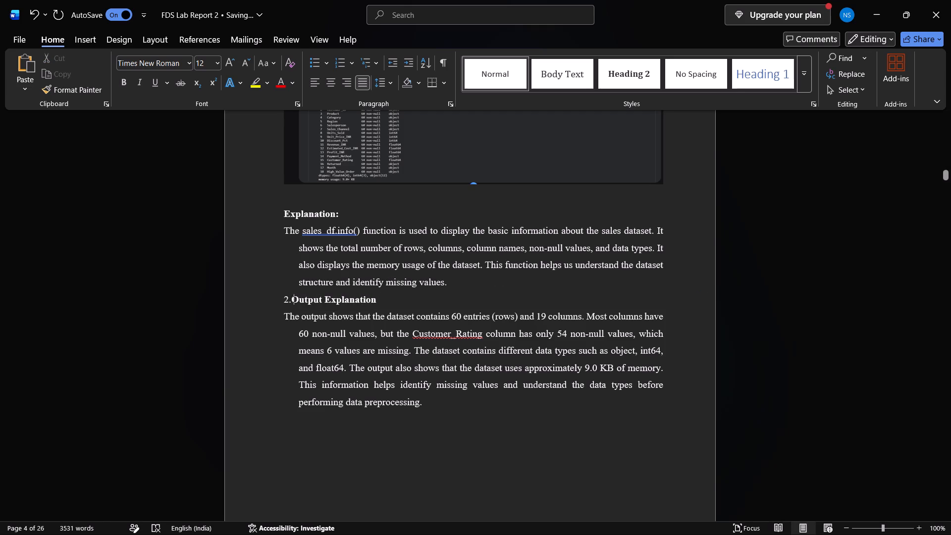
key("BackSpace")
key("BackSpace")
left_click(370, 296)
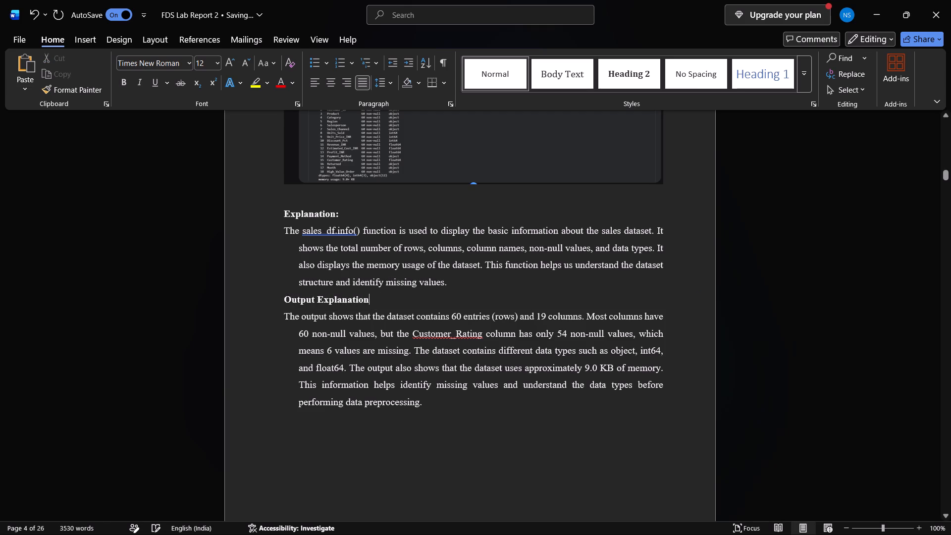
key("shift+colon")
left_click_drag(379, 300, 370, 300)
Turn "1. Explanation" below the sales_df.describe() screenshot on page 5 into a bold, unnumbered "Explanation:" label.
scroll(370, 300, "down", 2)
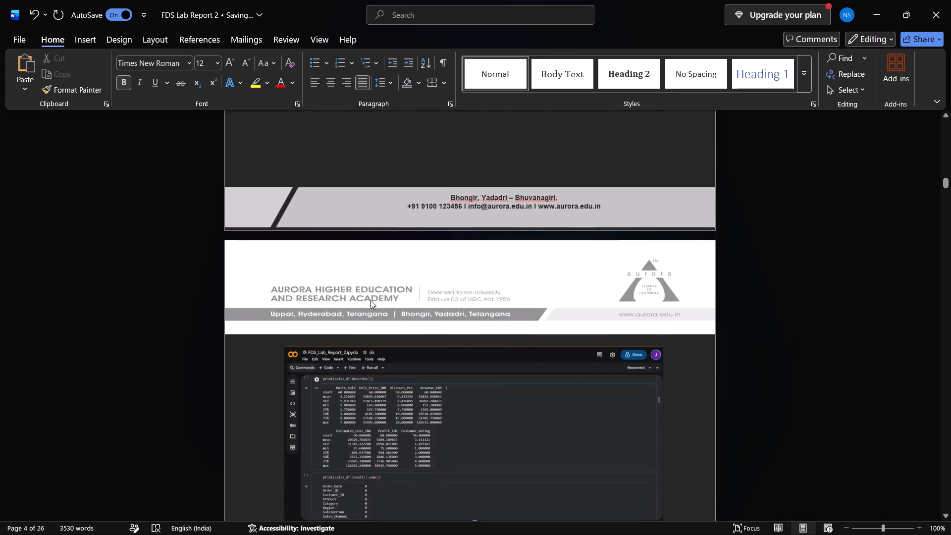
scroll(370, 300, "down", 1)
left_click(346, 187)
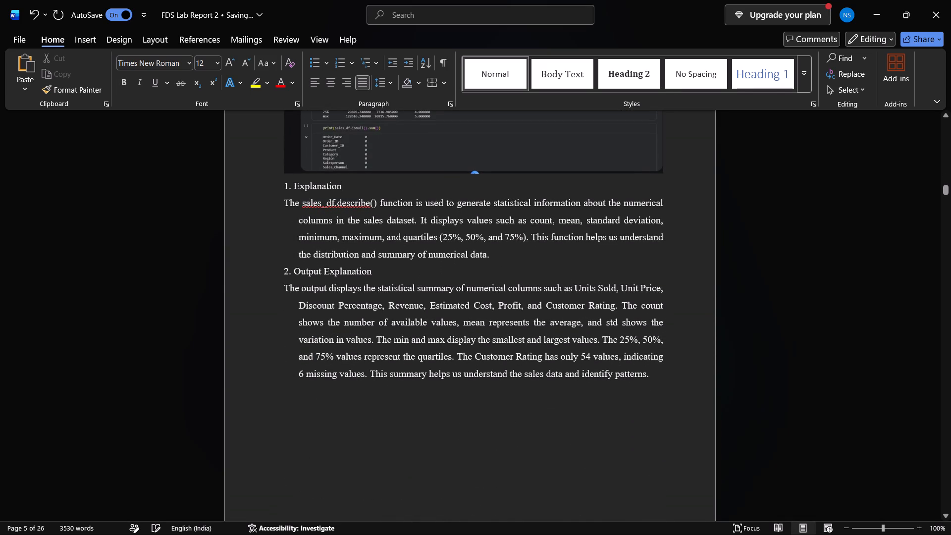
key("shift+colon")
left_click_drag(345, 187, 308, 189)
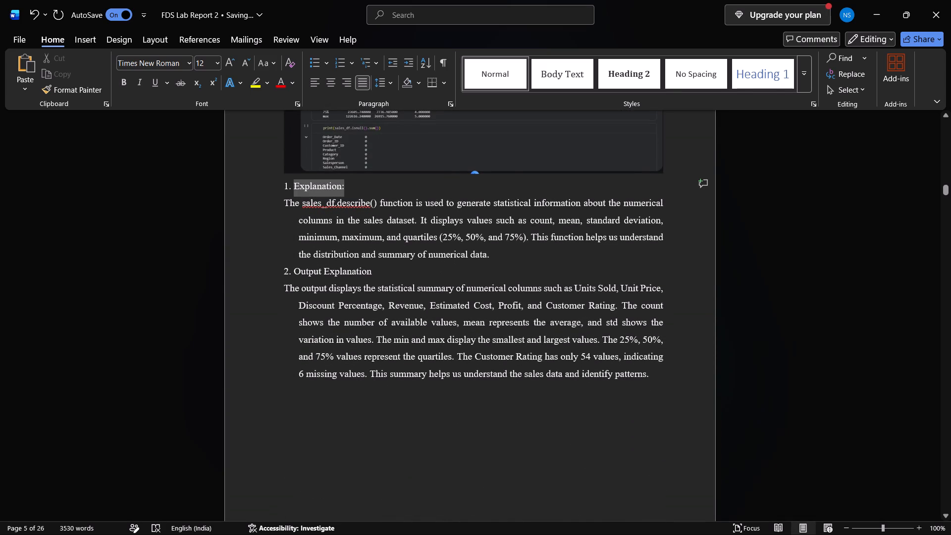
left_click_drag(308, 189, 307, 188)
left_click(322, 163)
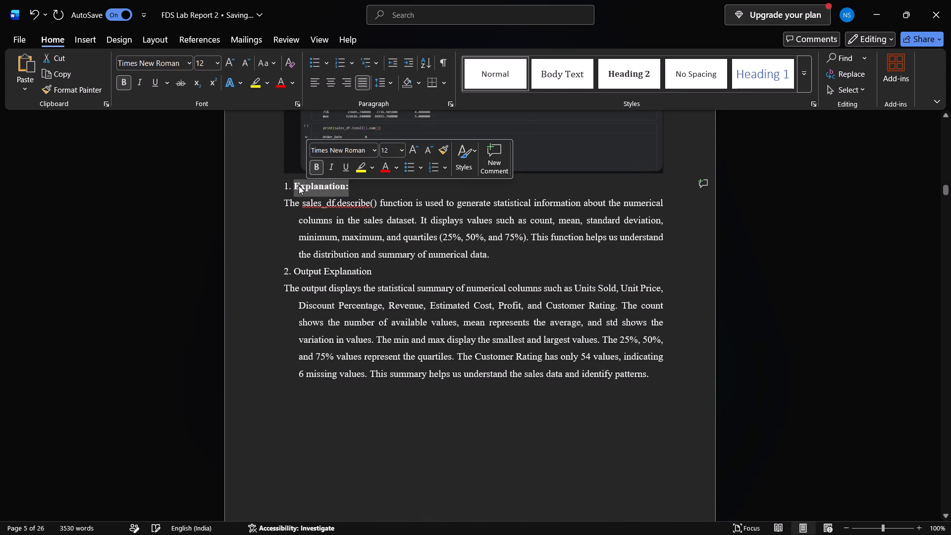
left_click(299, 186)
left_click(297, 186)
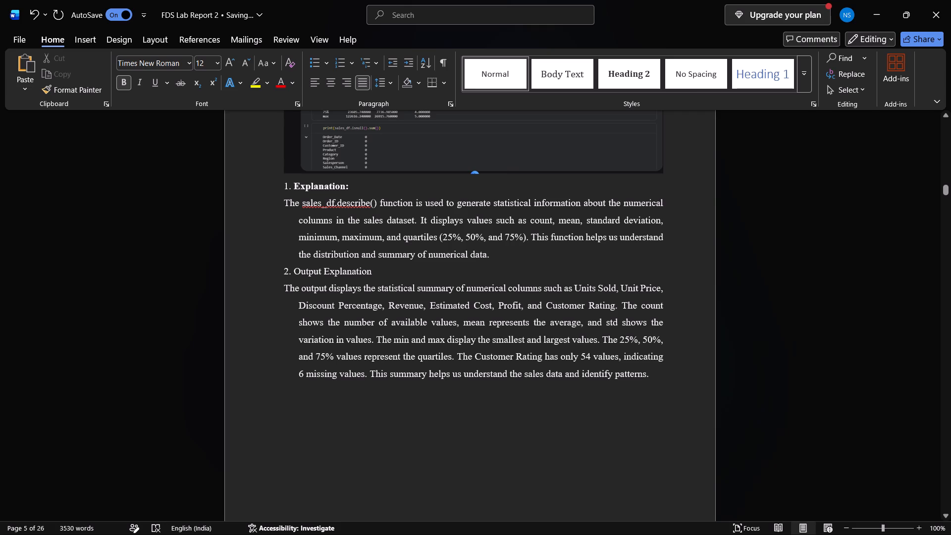
key("Left")
key("BackSpace")
key("BackSpace")
key("BackSpace")
Turn "2. Output Explanation" in the sales_df.describe() section on page 5 into a bold, unnumbered "Output Explanation:" label.
left_click(293, 273)
key("BackSpace")
key("BackSpace")
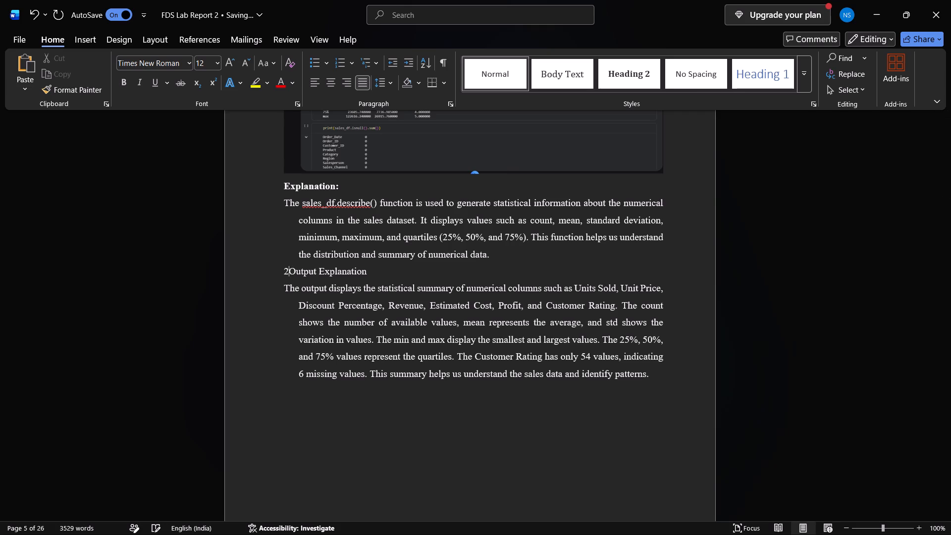
key("BackSpace")
left_click(365, 272)
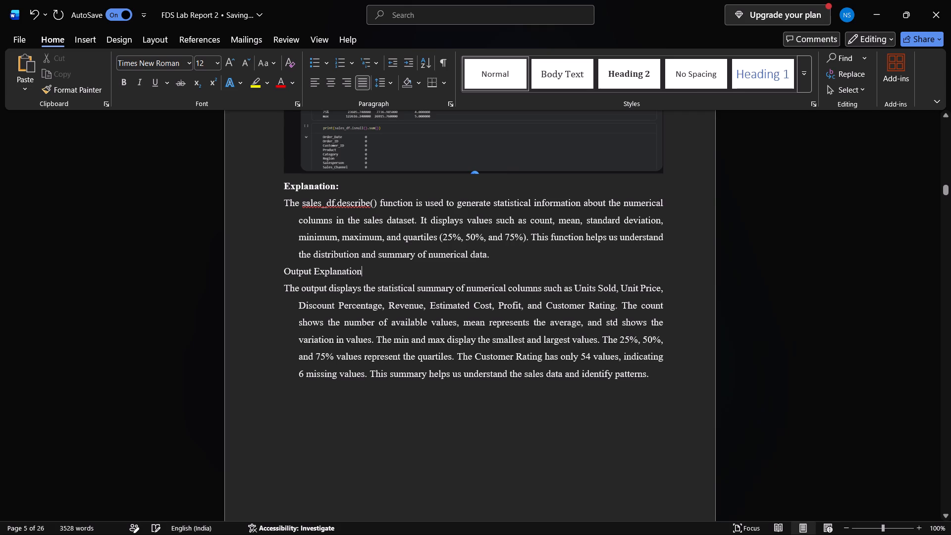
key("shift+colon")
left_click_drag(281, 273, 388, 271)
left_click(395, 252)
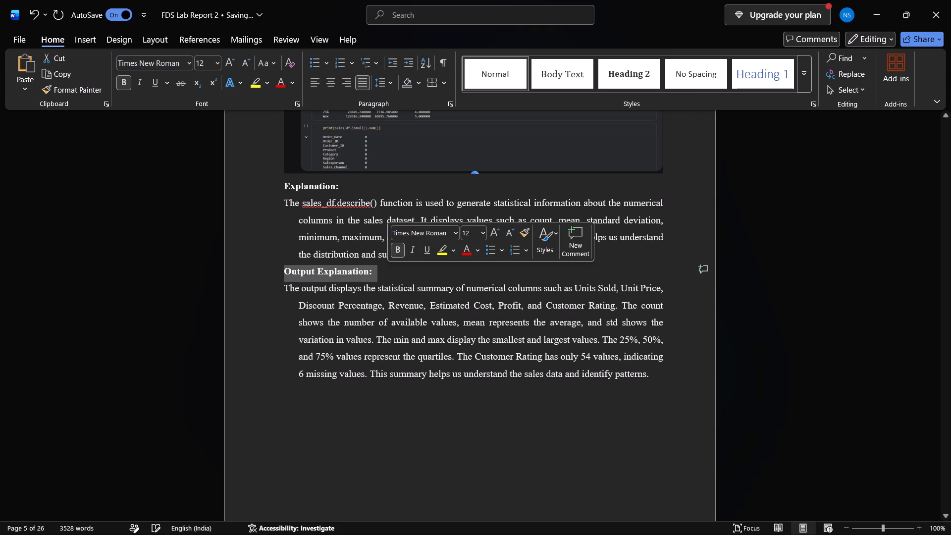
Turn "1. Explanation" below the sales_df.isnull().sum() screenshot on page 6 into a bold, unnumbered "Explanation:" label.
scroll(365, 319, "down", 4)
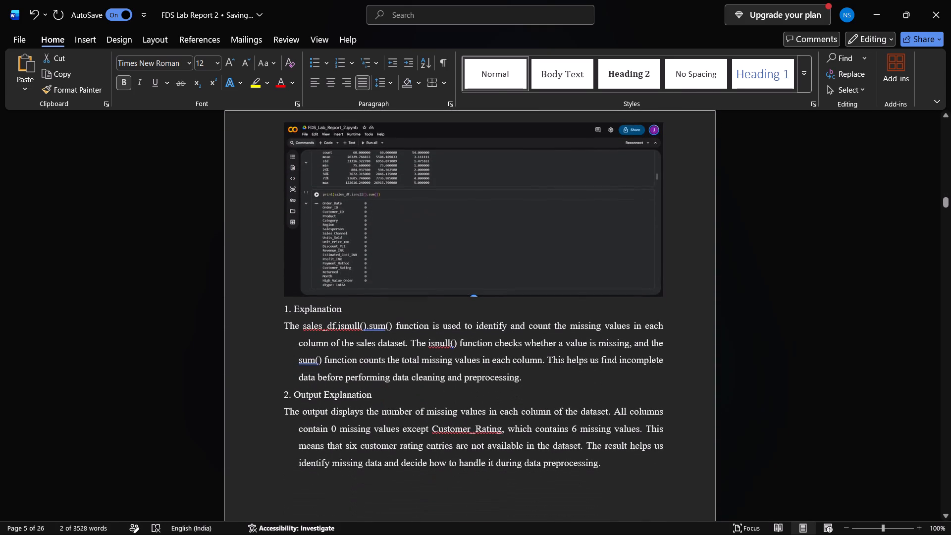
left_click_drag(348, 311, 294, 309)
left_click(301, 288)
left_click(354, 308)
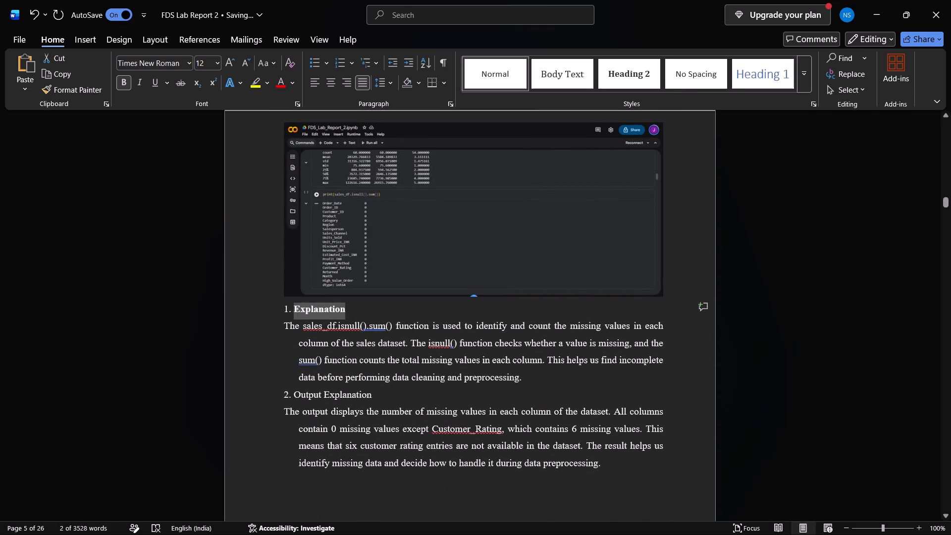
key("shift+colon")
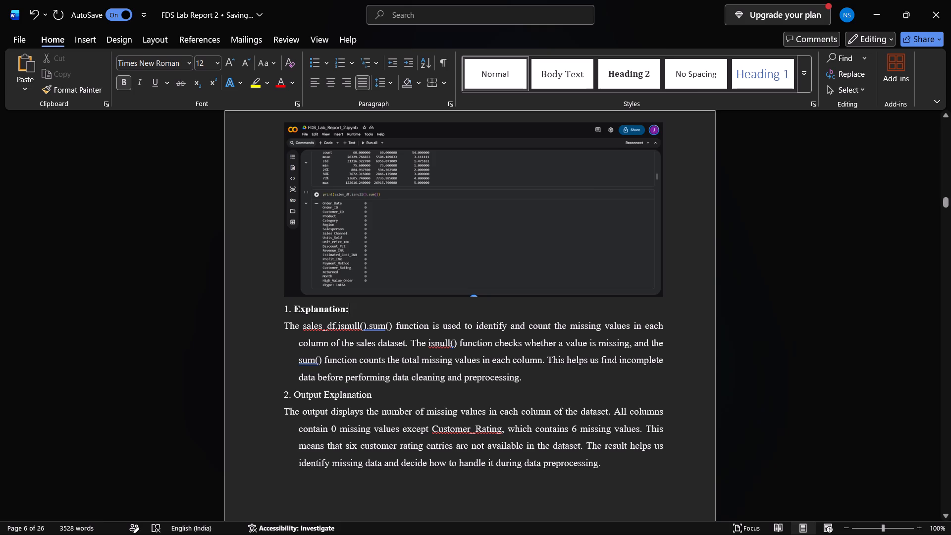
left_click(296, 310)
key("BackSpace")
key("BackSpace")
key("BackSpace")
Turn "2. Output Explanation" in the sales_df.isnull().sum() section on page 6 into a bold, unnumbered "Output Explanation:" label.
left_click(296, 396)
key("BackSpace")
key("BackSpace")
key("BackSpace")
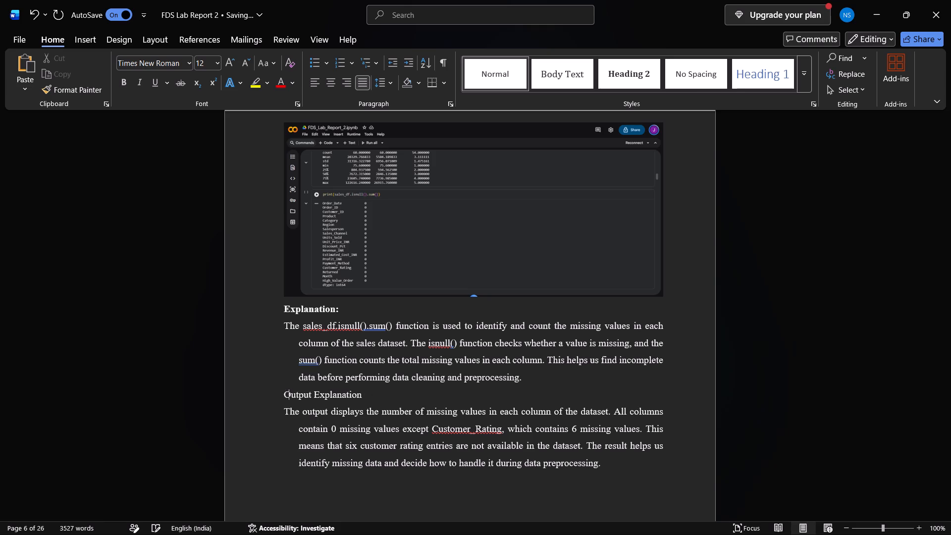
left_click(365, 395)
key("shift+colon")
left_click_drag(286, 395, 369, 398)
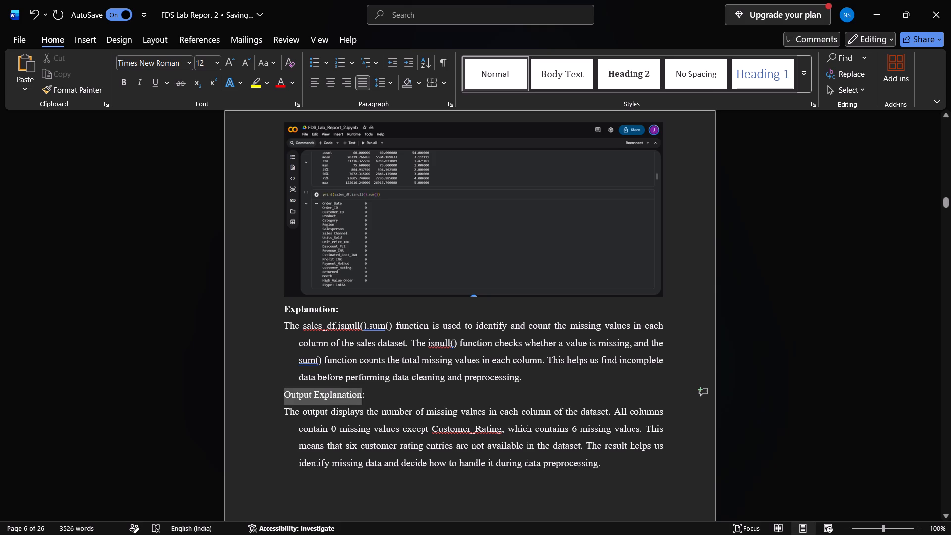
left_click_drag(369, 398, 383, 399)
left_click(395, 379)
Color the heading "2. Selecting and Filtering-IPL Dataset" on page 7 red.
scroll(377, 430, "down", 2)
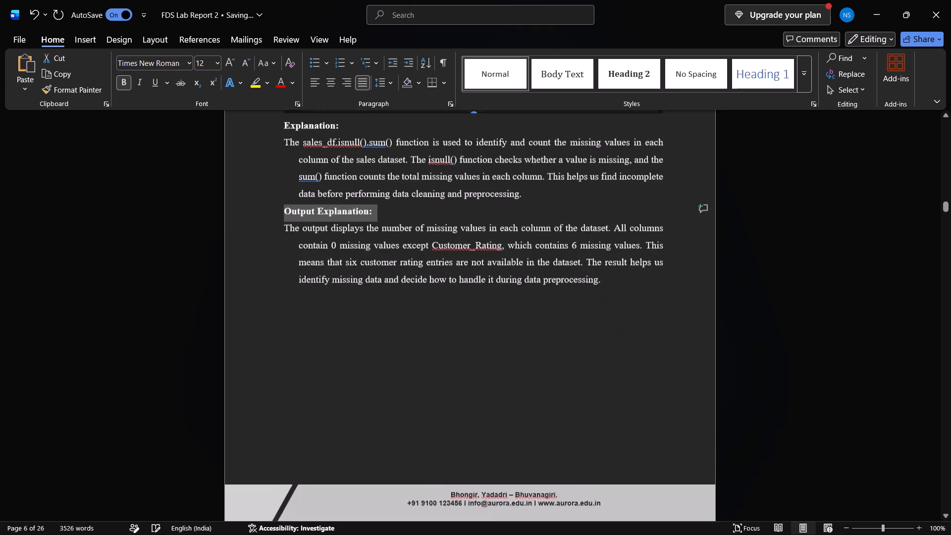
scroll(347, 416, "down", 2)
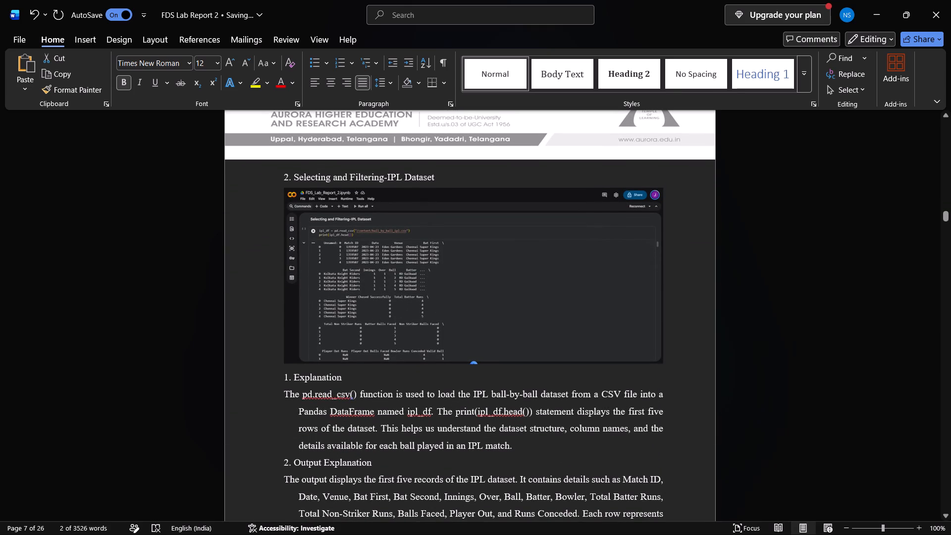
left_click_drag(441, 177, 277, 169)
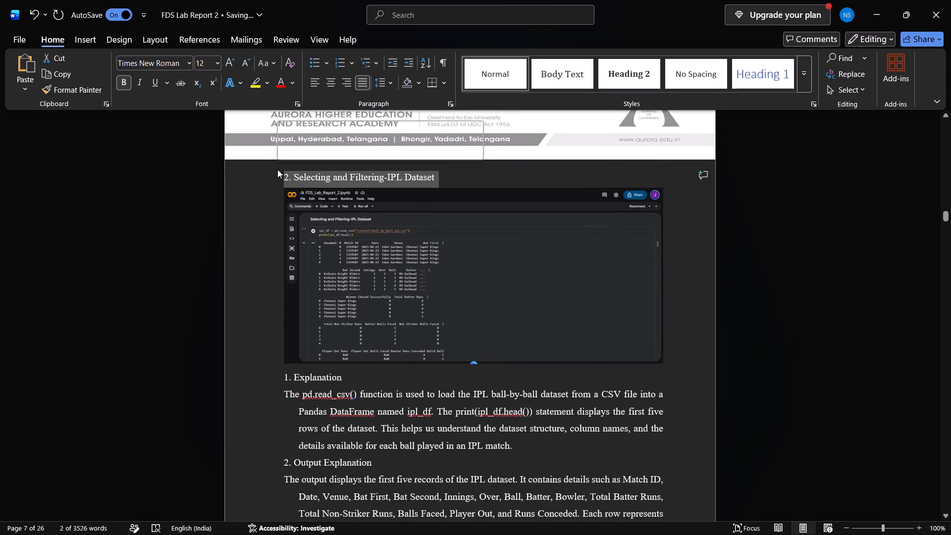
left_click(354, 156)
Turn "1. Explanation" below the IPL dataset screenshot on page 7 into a bold, unnumbered "Explanation:" label.
scroll(344, 266, "down", 1)
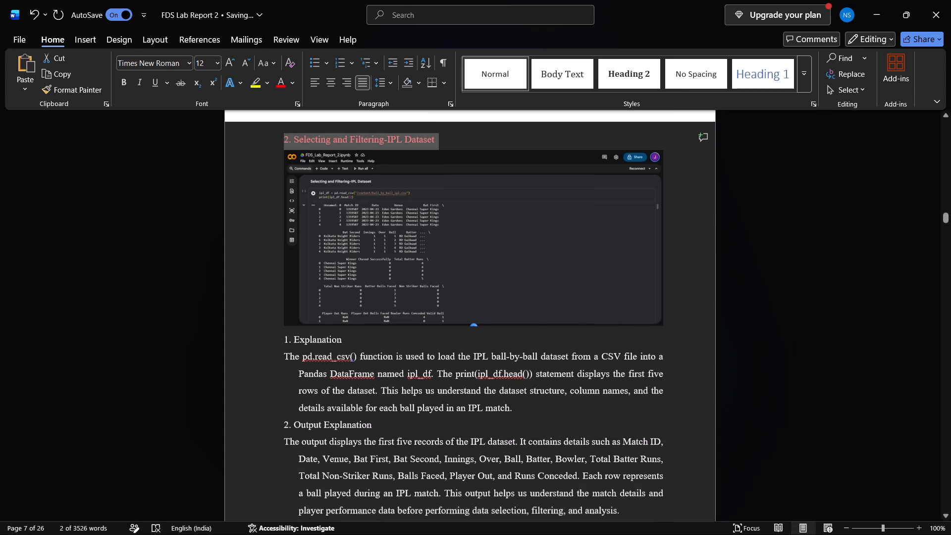
scroll(344, 266, "down", 1)
left_click_drag(350, 296, 291, 297)
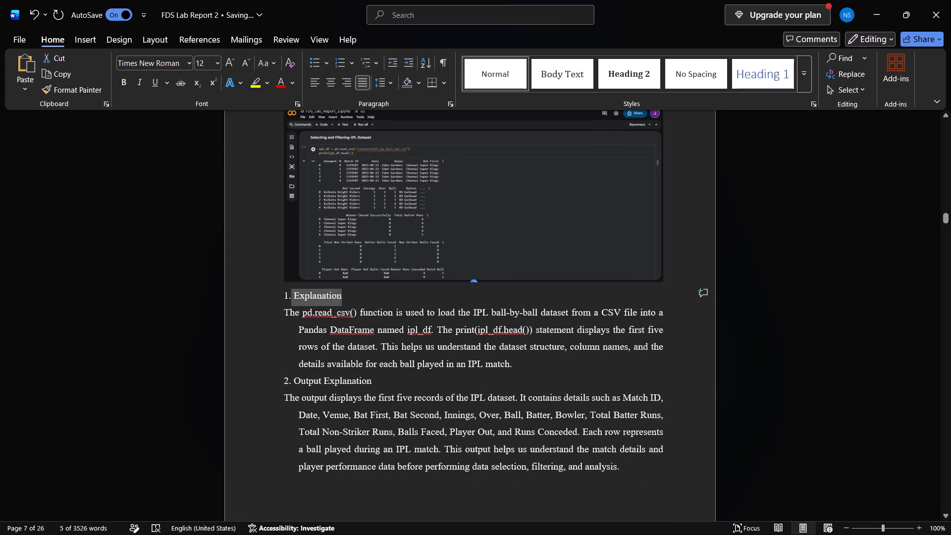
left_click_drag(291, 297, 294, 296)
left_click(305, 277)
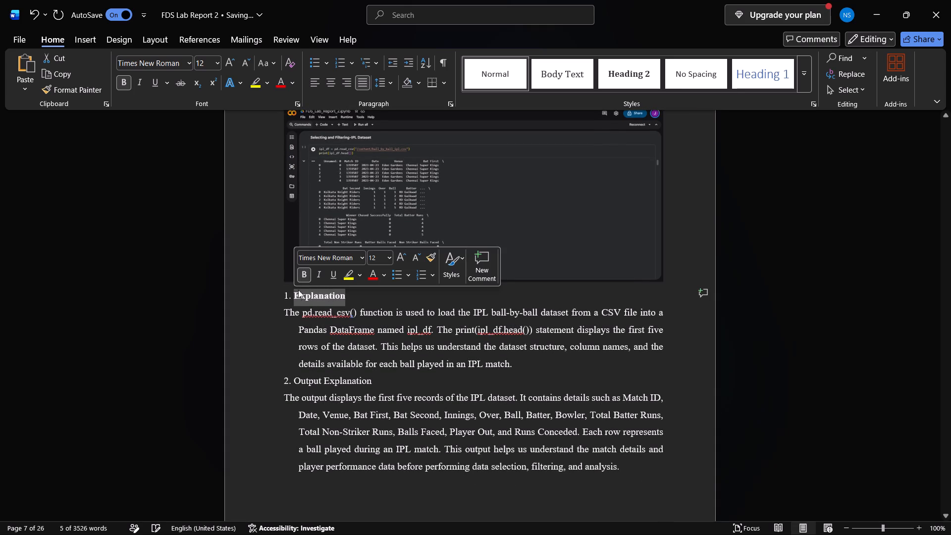
left_click(292, 298)
key("Right")
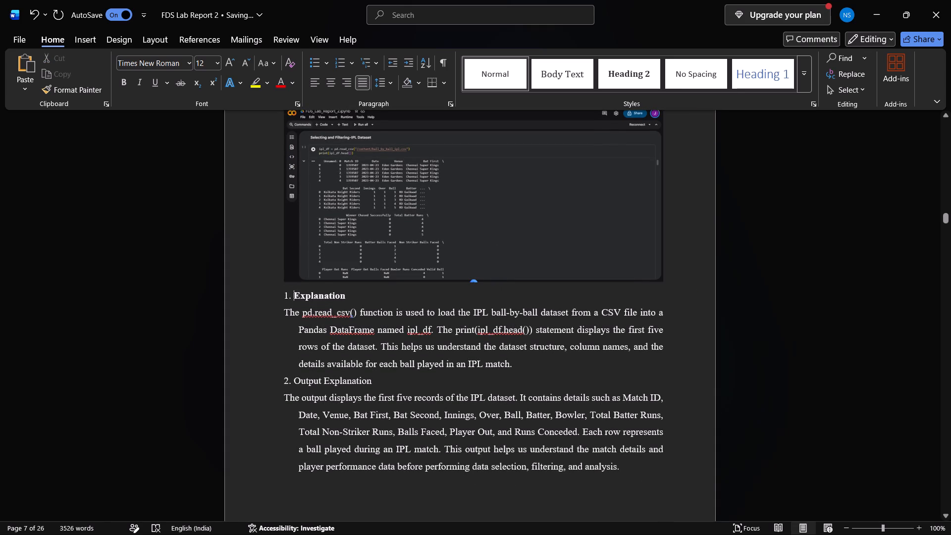
key("BackSpace")
key("BackSpace")
key("BackSpace")
left_click(346, 298)
key("shift+colon")
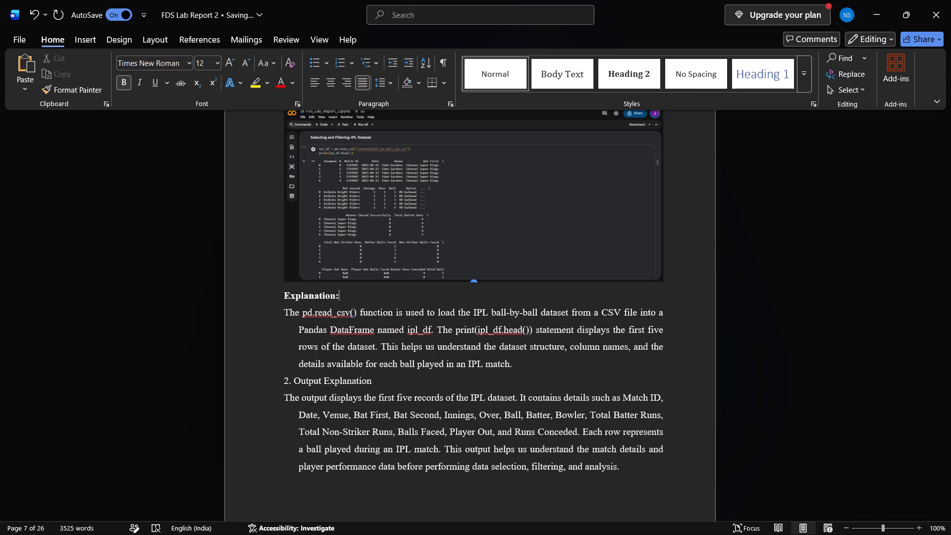
Turn "2. Output Explanation" in the pd.read_csv() section on page 7 into a bold, unnumbered "Output Explanation:" label.
scroll(299, 310, "down", 1)
left_click(378, 335)
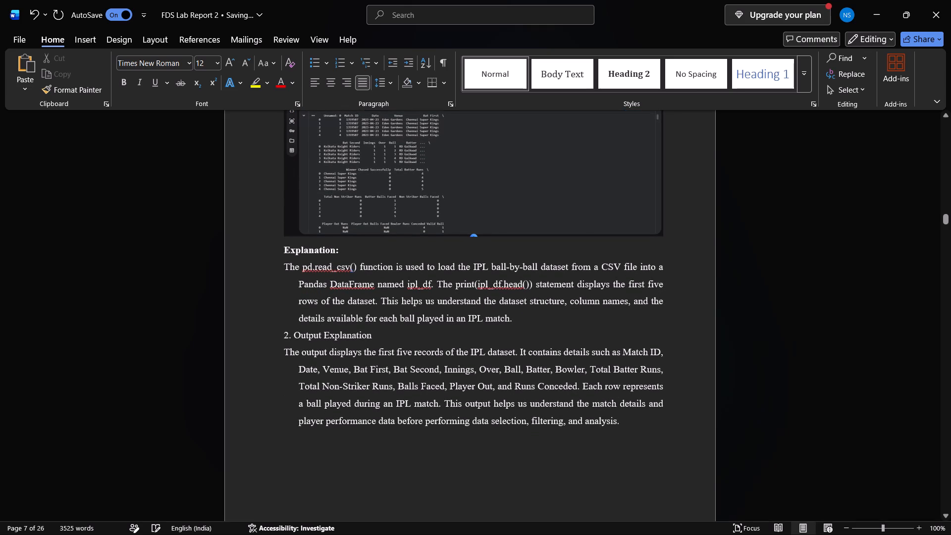
key("shift+colon")
left_click_drag(383, 336, 361, 337)
left_click_drag(361, 337, 305, 333)
left_click(317, 316)
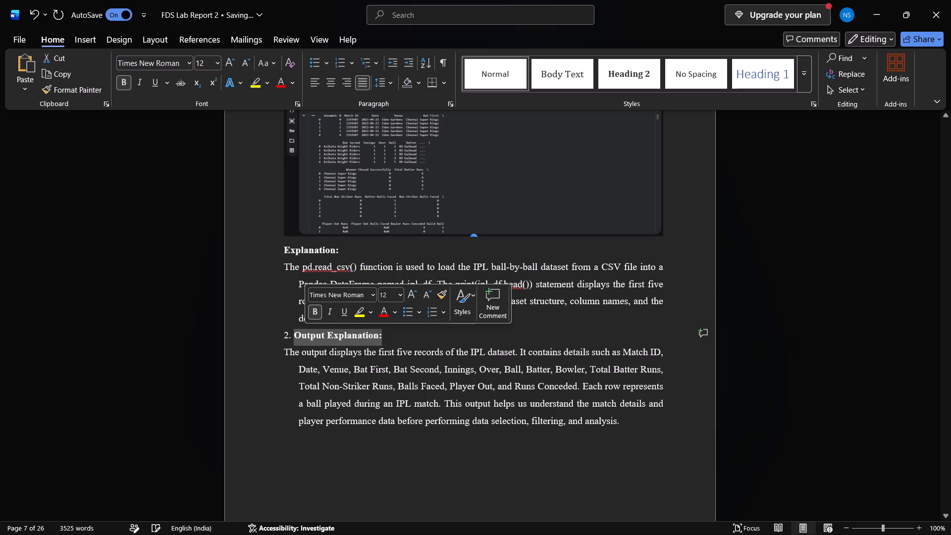
left_click(297, 334)
key("BackSpace")
key("BackSpace")
key("BackSpace")
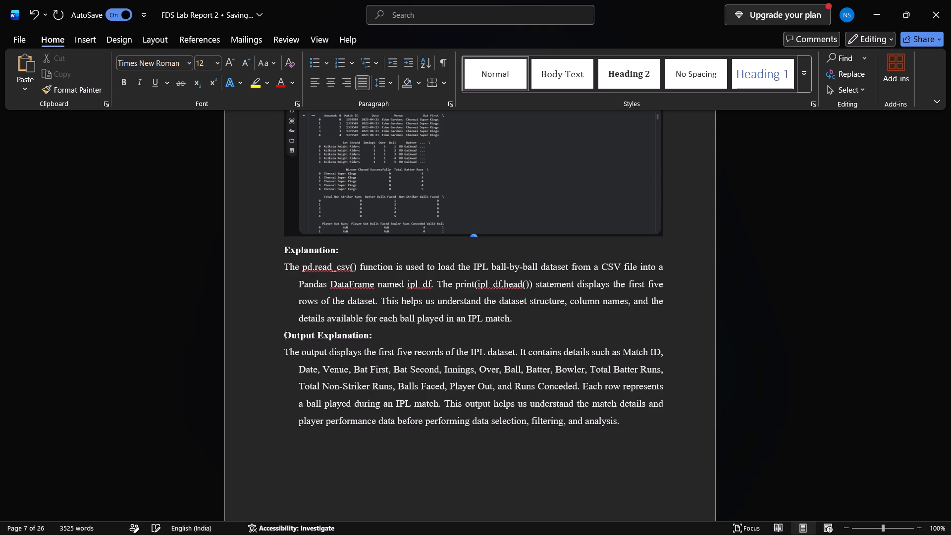
Remove the number from "1. Explanation" below the Batter column selection screenshot on page 8.
scroll(297, 334, "down", 2)
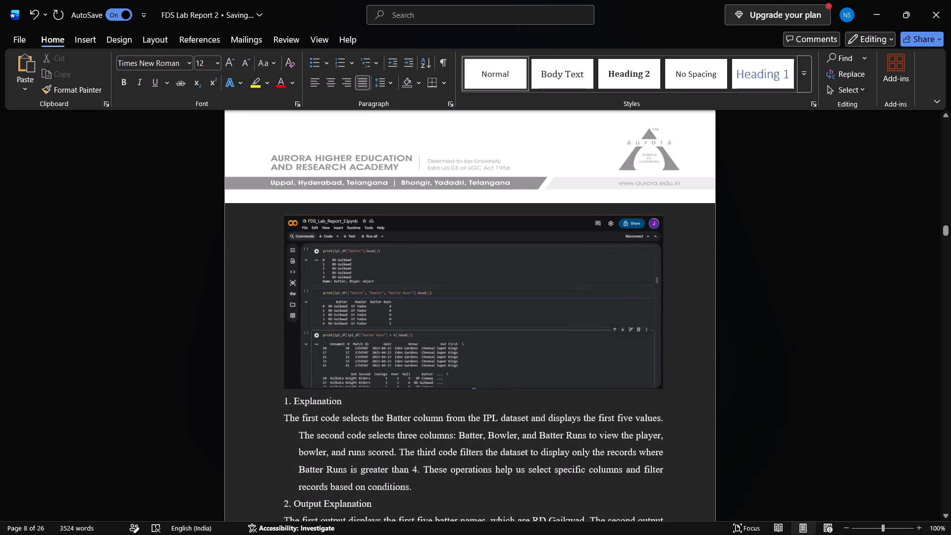
left_click(295, 407)
key("BackSpace")
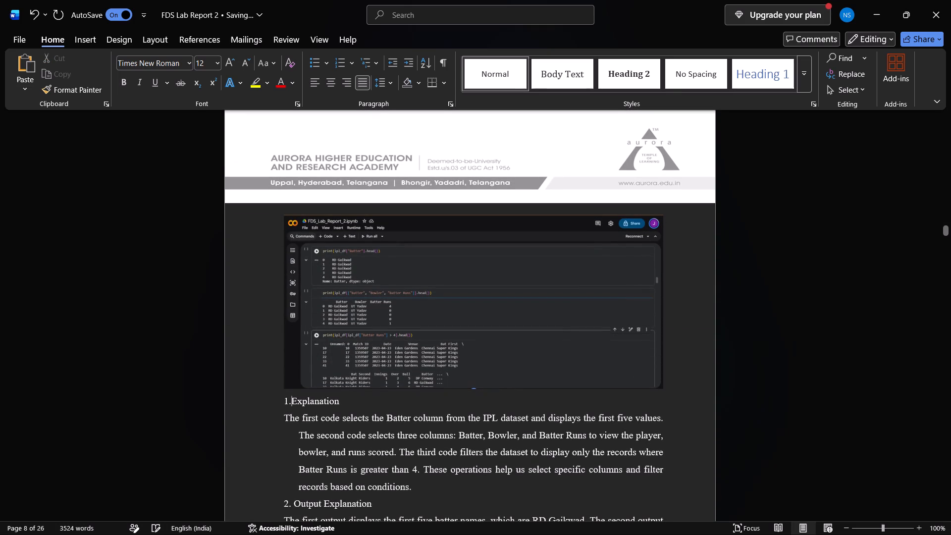
key("BackSpace")
key("BackSpace")
Turn "2. Output Explanation" in the Batter column selection section on page 8 into a bold, unnumbered "Output Explanation:" label.
scroll(295, 407, "down", 1)
left_click(296, 461)
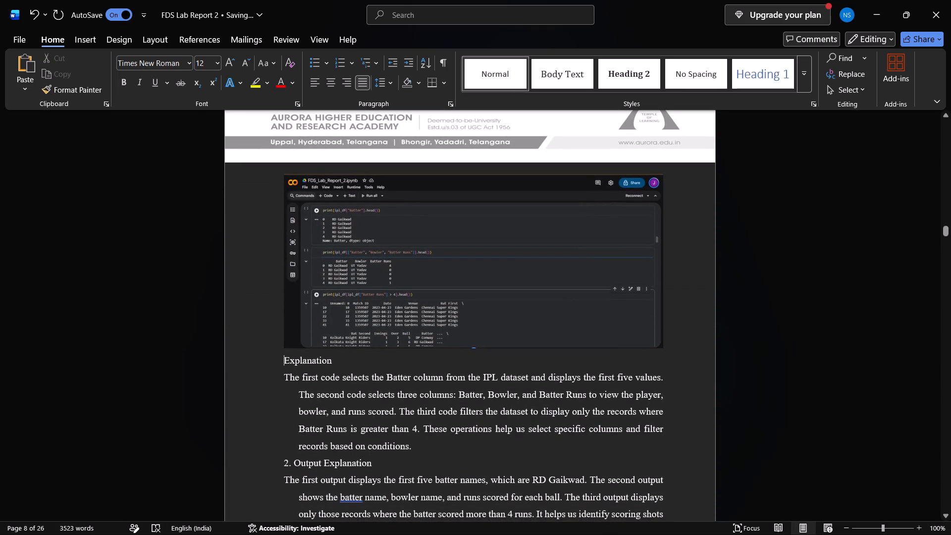
key("BackSpace")
key("BackSpace")
key("BackSpace")
key("BackSpace")
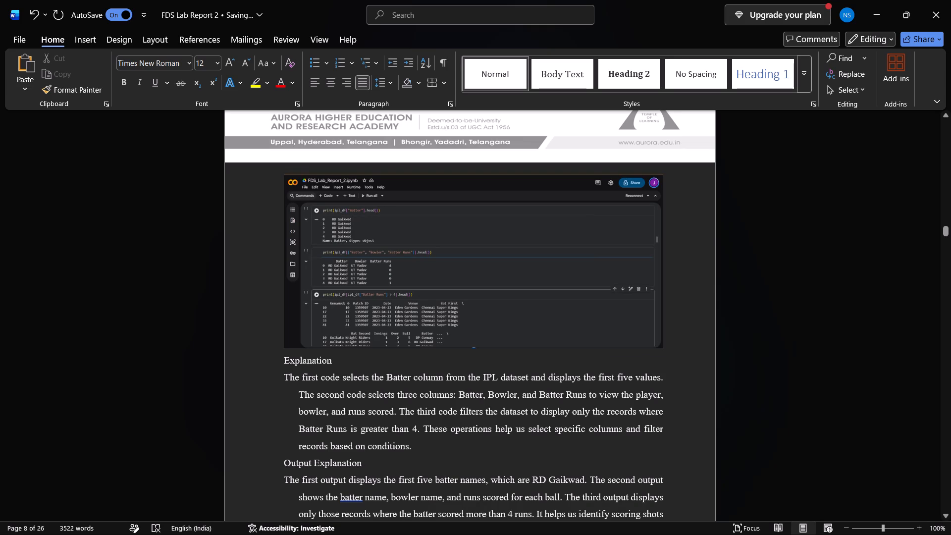
left_click(370, 471)
key("shift+colon")
left_click_drag(283, 463, 385, 459)
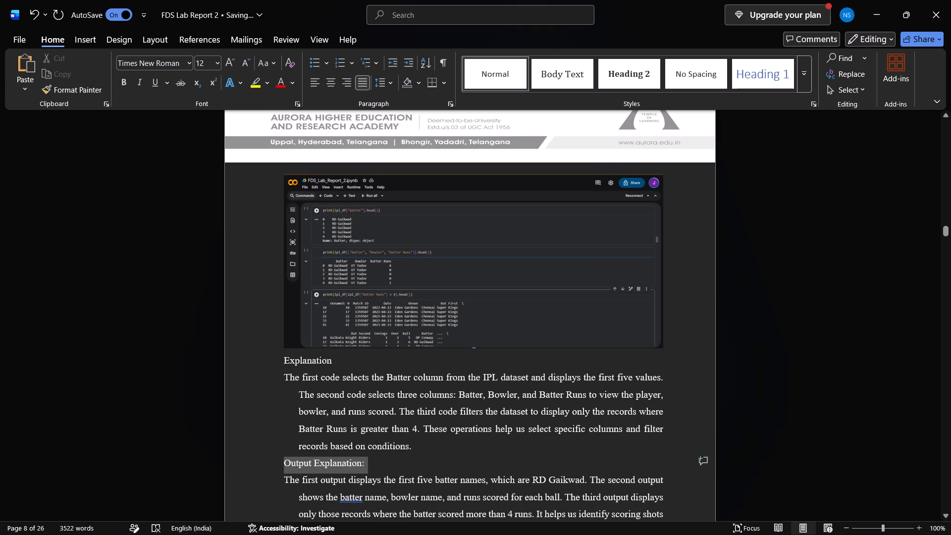
left_click_drag(385, 459, 385, 460)
left_click(394, 446)
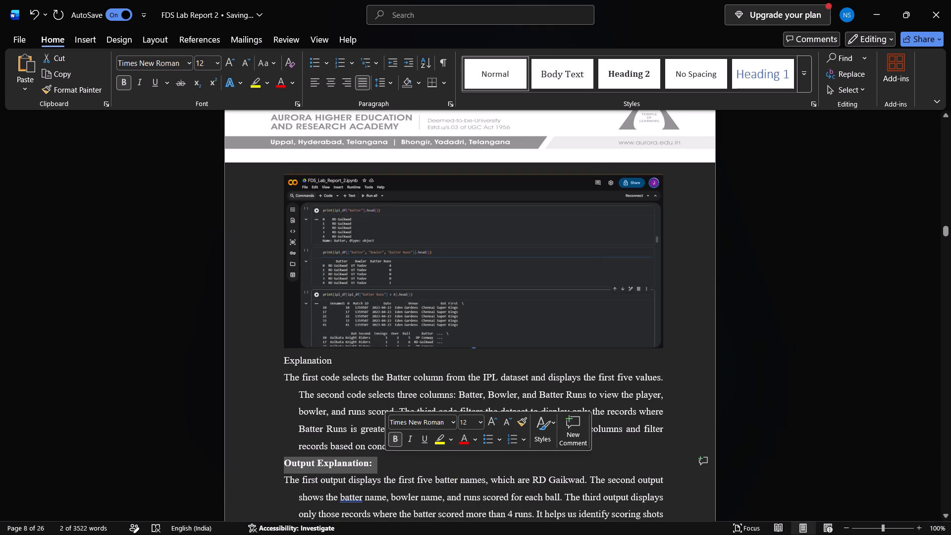
Add a colon to the "Explanation" label below the screenshot on page 8 and make the label bold.
left_click(343, 358)
key("shift+colon")
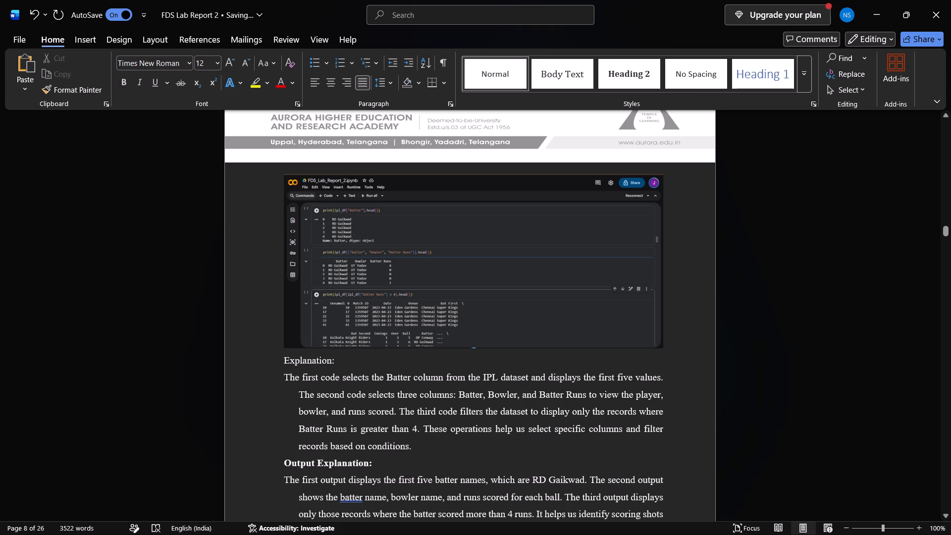
left_click_drag(282, 360, 363, 360)
left_click(375, 340)
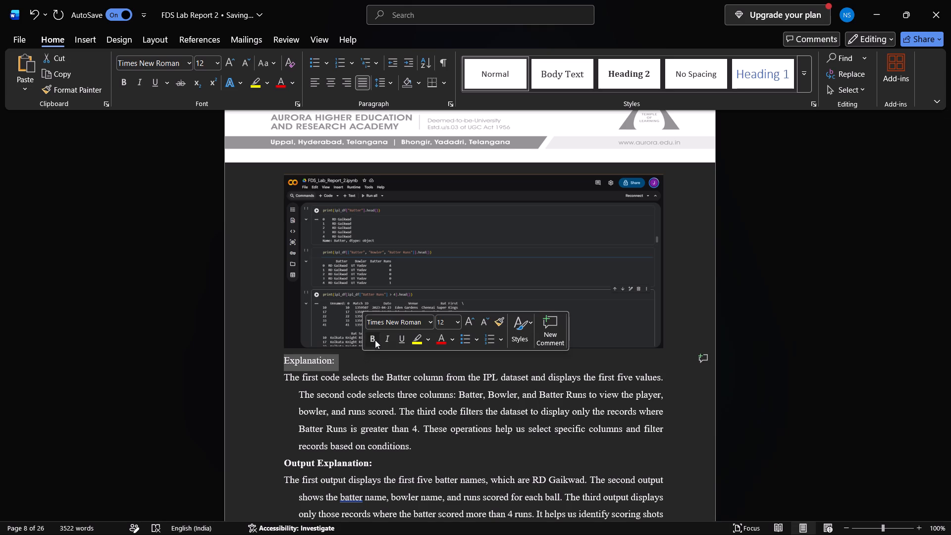
Turn "1. Explanation" below the Batter Runs > 4 filter screenshot on page 9 into a bold, unnumbered "Explanation:" label.
scroll(342, 419, "down", 4)
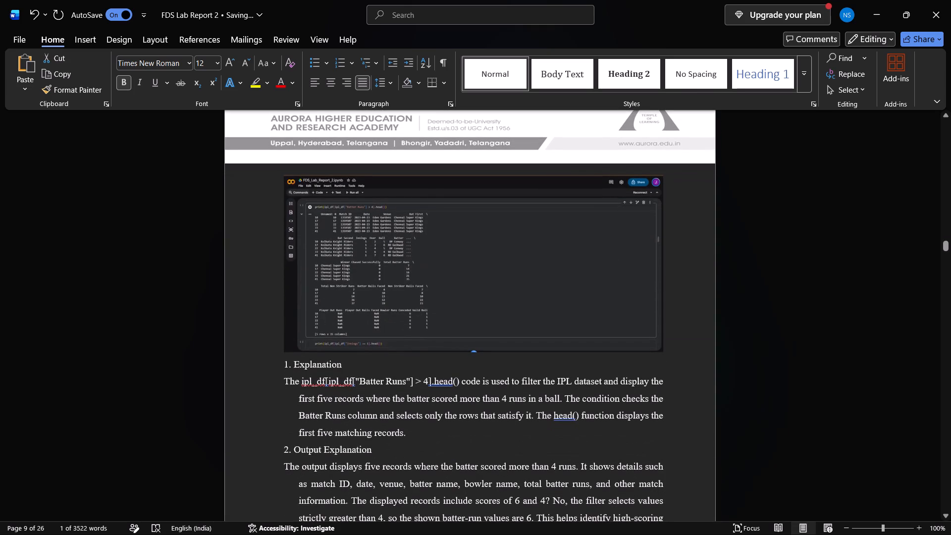
left_click(344, 367)
key("shift+colon")
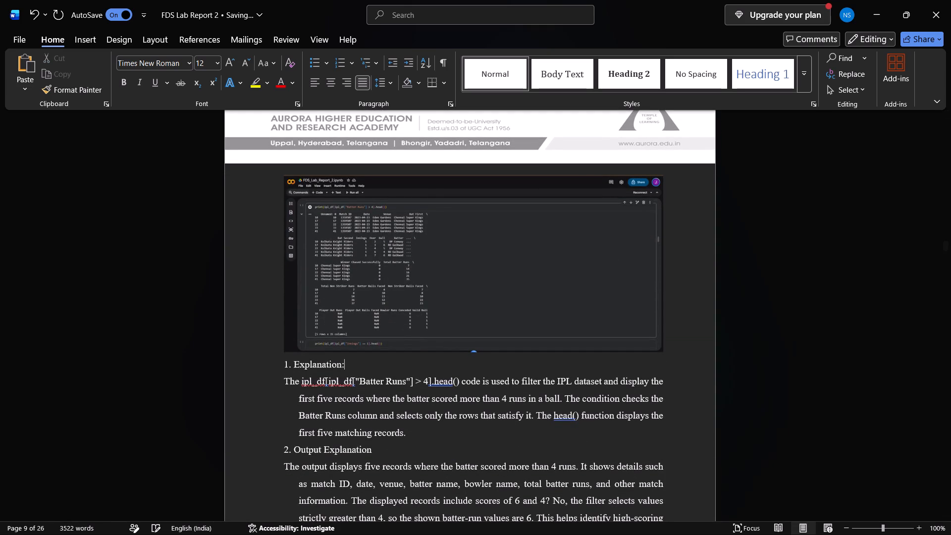
left_click_drag(295, 365, 346, 365)
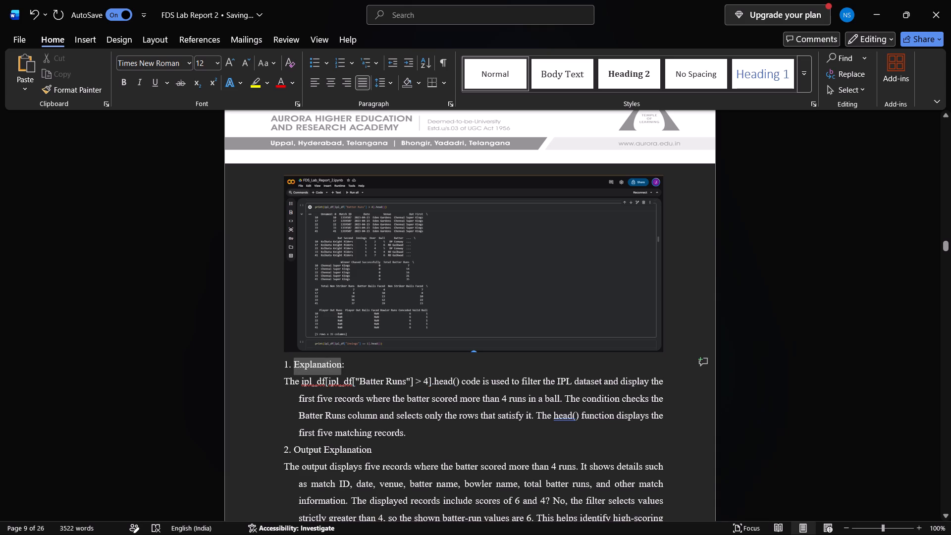
left_click_drag(346, 365, 370, 360)
left_click(385, 335)
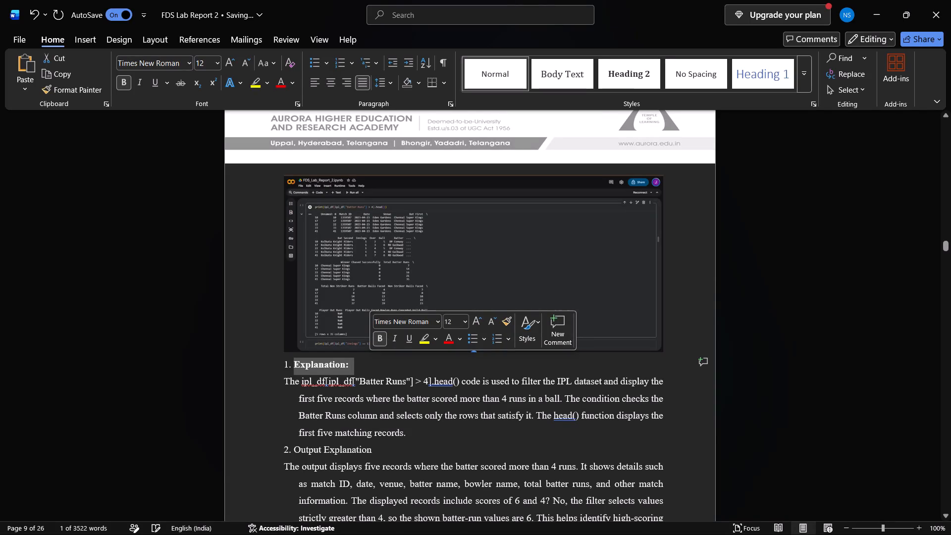
left_click(299, 365)
left_click(299, 365)
left_click(297, 365)
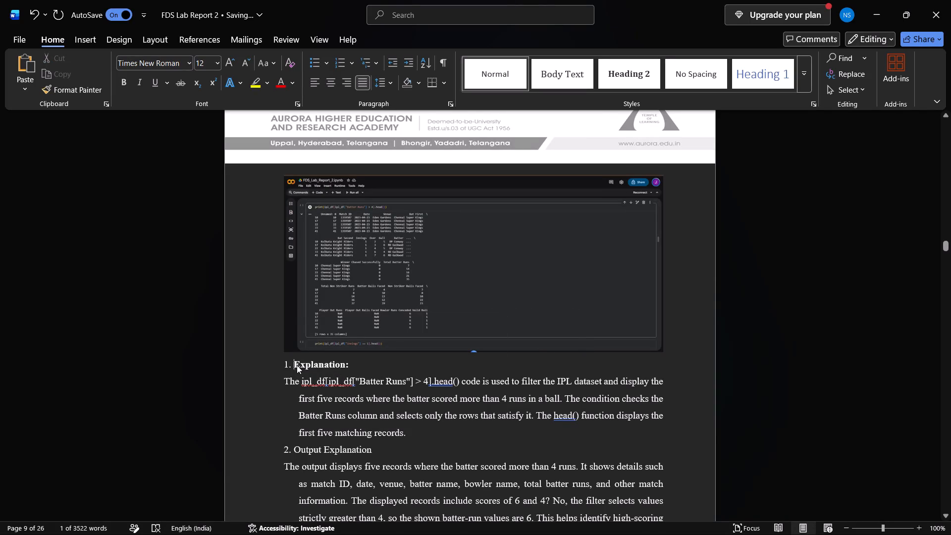
key("BackSpace")
key("BackSpace")
key("BackSpace")
Turn "2. Output Explanation" in the Batter Runs > 4 filter section on page 9 into a bold, unnumbered "Output Explanation:" label.
scroll(295, 365, "down", 1)
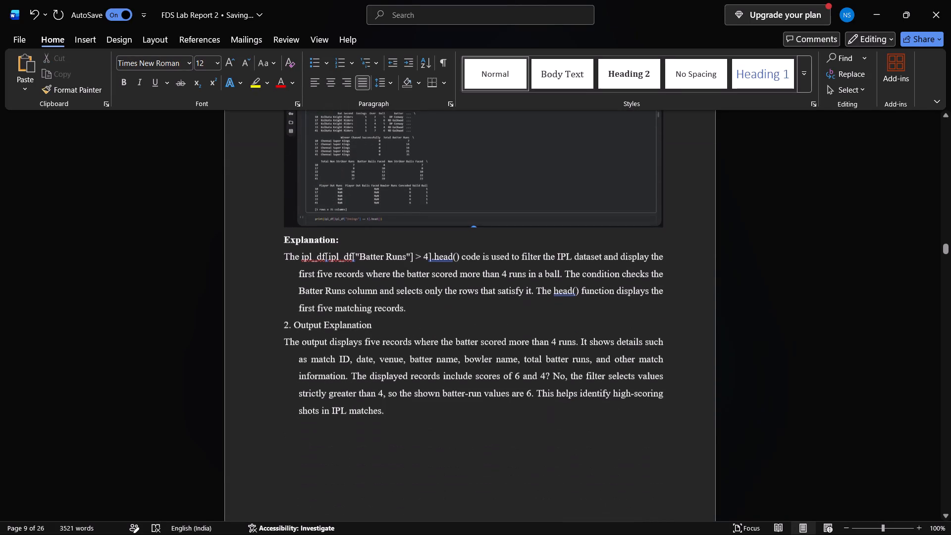
left_click(294, 331)
key("BackSpace")
key("BackSpace")
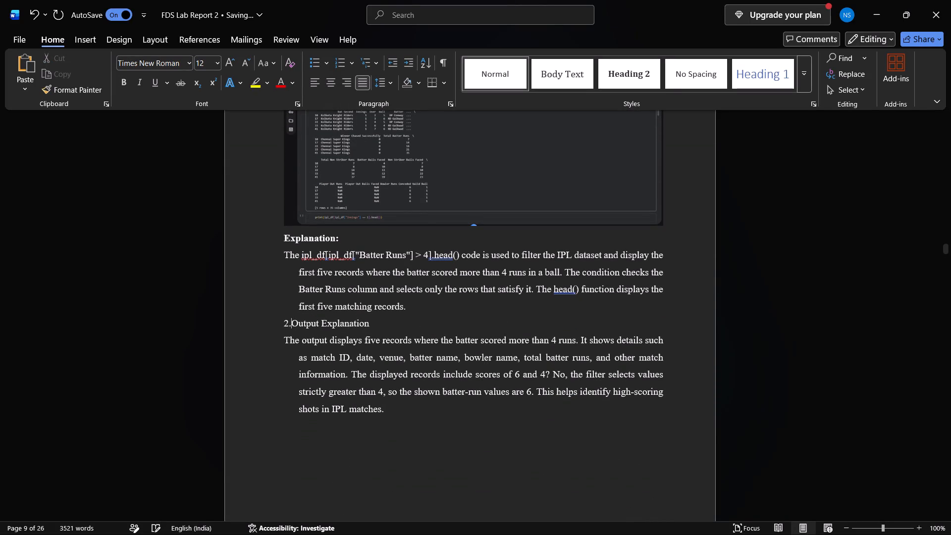
key("BackSpace")
left_click(365, 324)
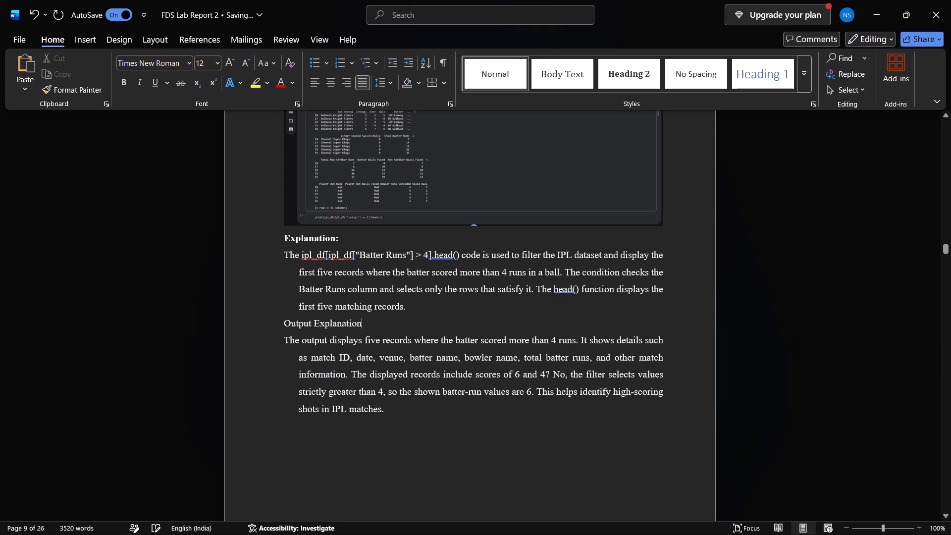
key("shift+colon")
left_click_drag(285, 322, 380, 321)
left_click(391, 304)
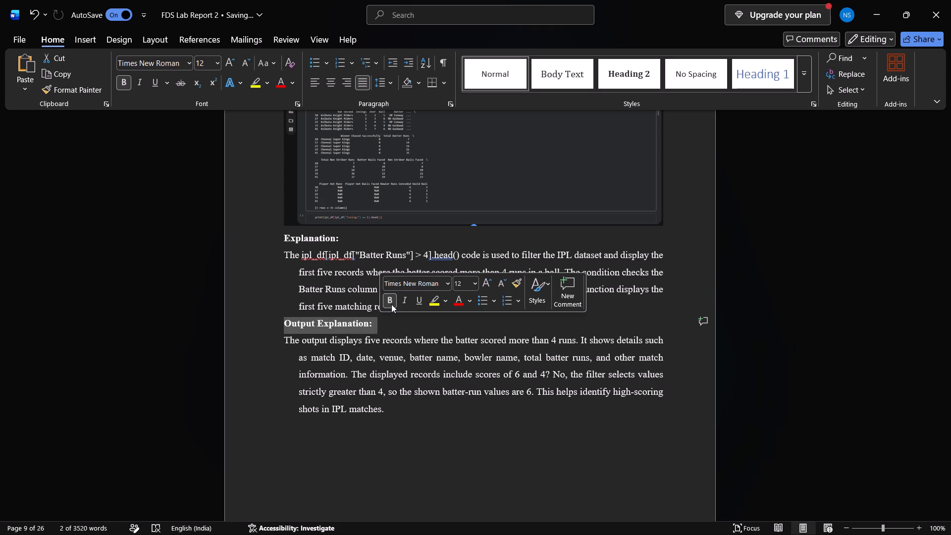
scroll(391, 304, "down", 2)
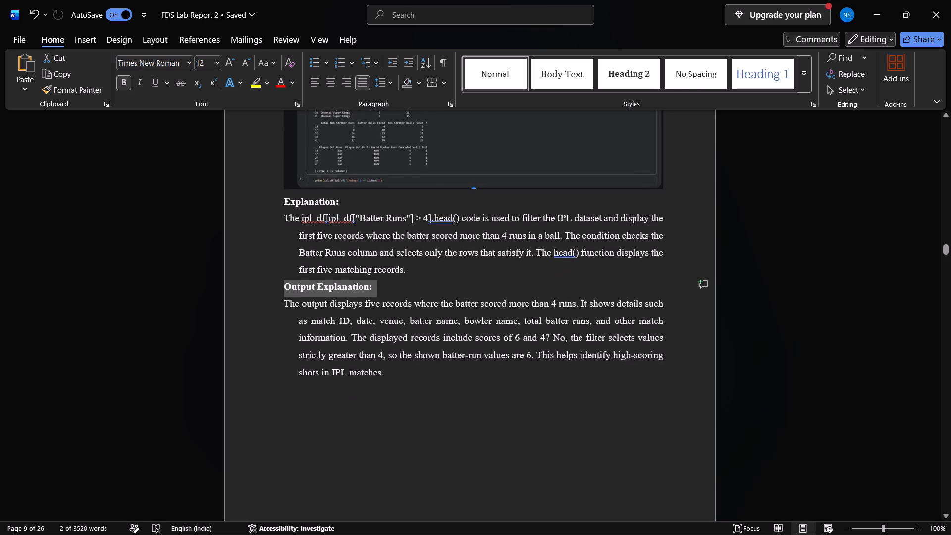
Turn "1. Explanation" below the Innings == 1 filter screenshot on page 10 into a bold, unnumbered "Explanation:" label.
scroll(391, 304, "down", 4)
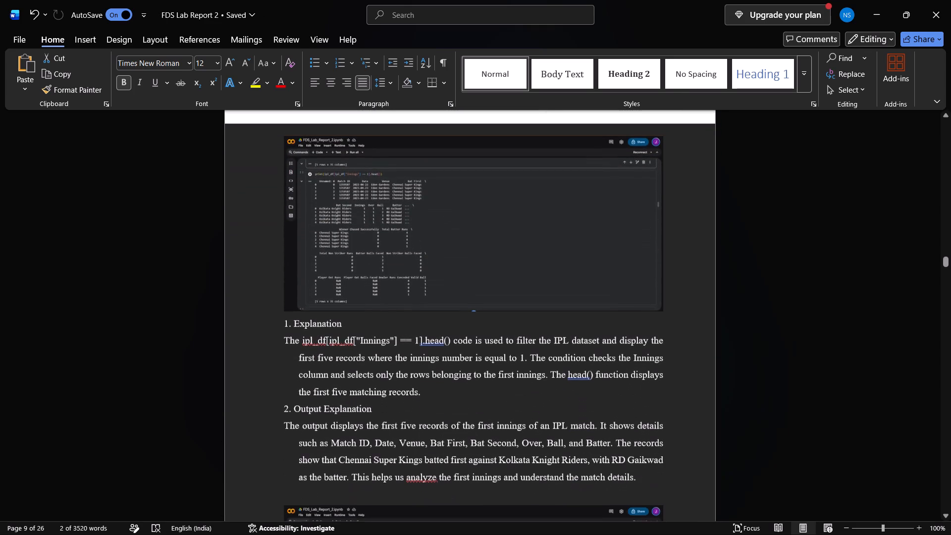
left_click(350, 320)
key("shift+colon")
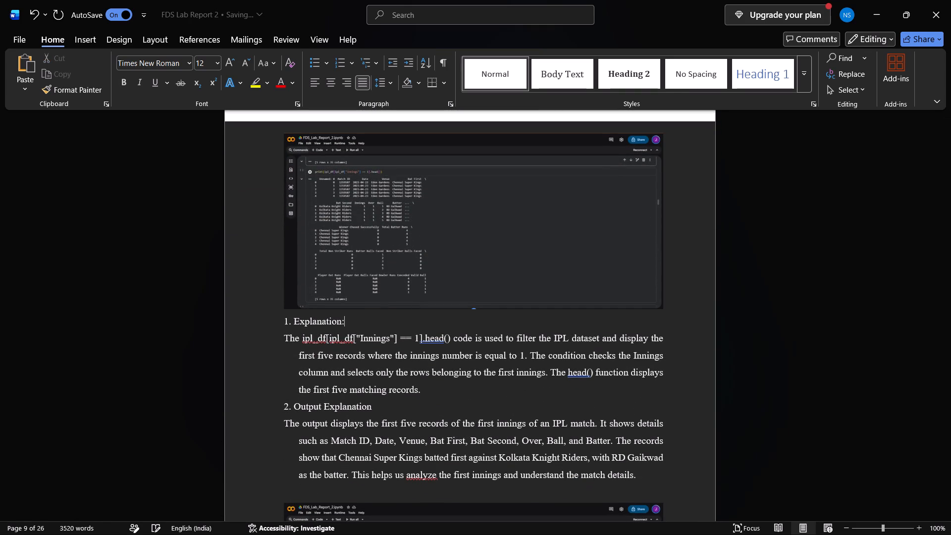
left_click_drag(296, 320, 352, 321)
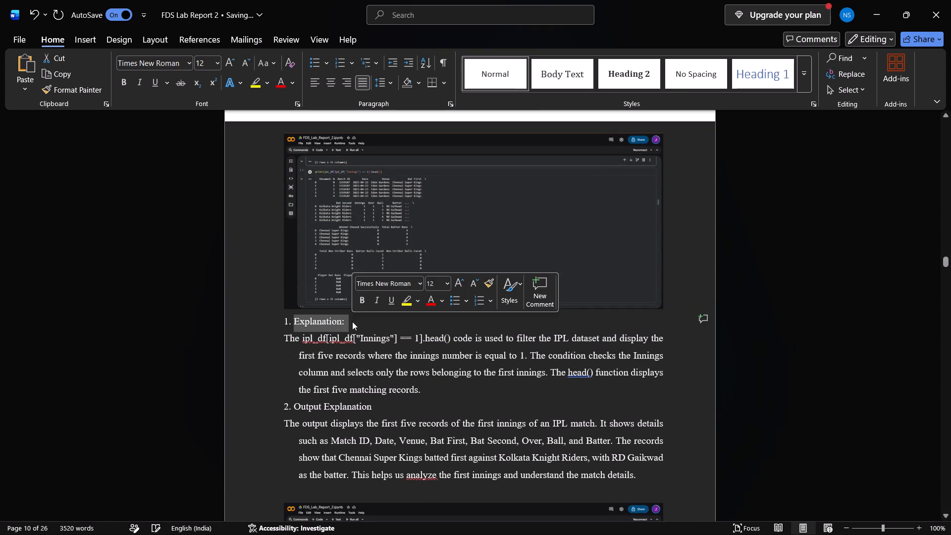
left_click(360, 305)
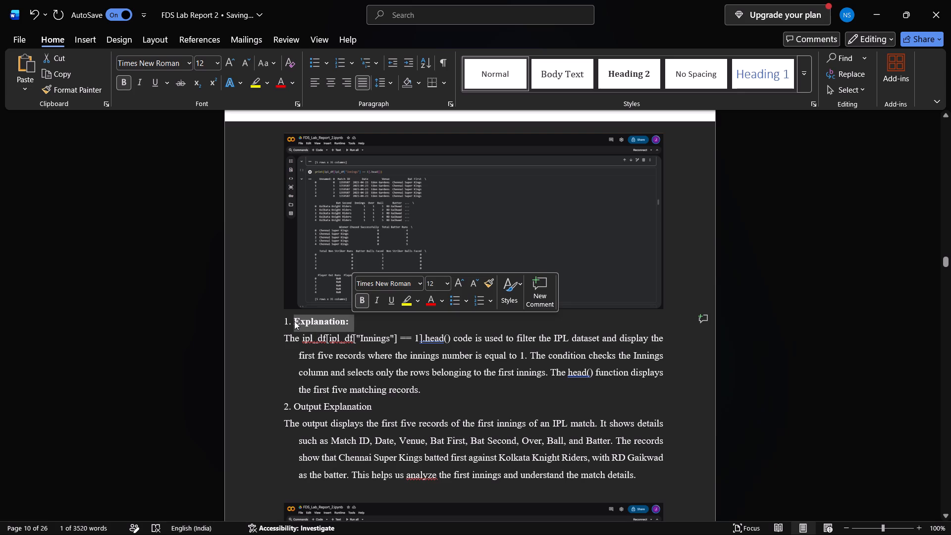
left_click(294, 321)
key("BackSpace")
key("BackSpace")
key("BackSpace")
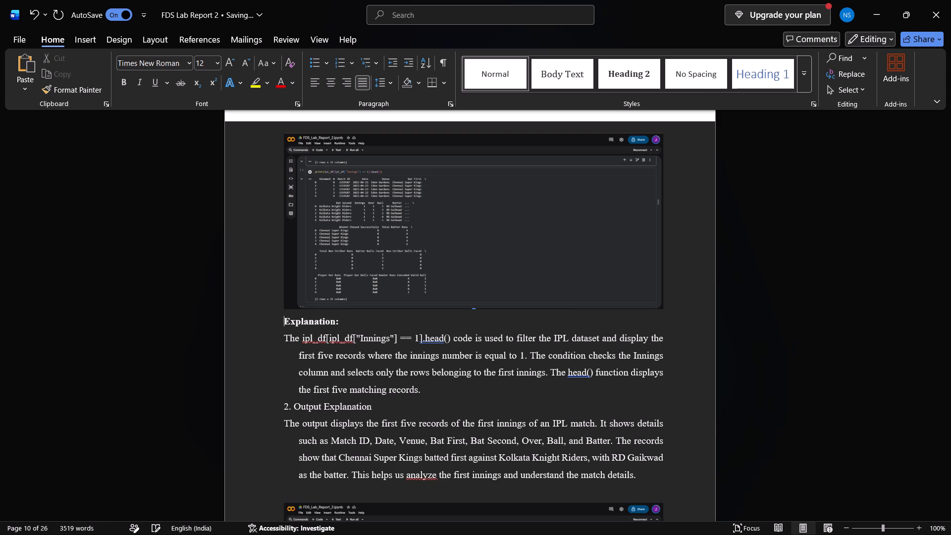
Turn "2. Output Explanation" in the Innings == 1 filter section on page 10 into a bold, unnumbered "Output Explanation:" label.
left_click(296, 408)
key("BackSpace")
key("BackSpace")
key("BackSpace")
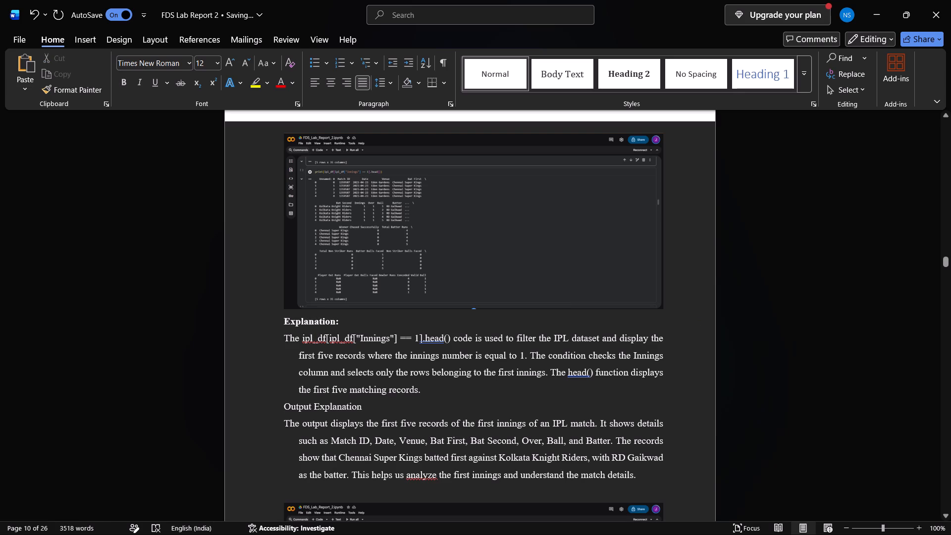
left_click(363, 407)
key("shift+colon")
left_click_drag(372, 409, 272, 400)
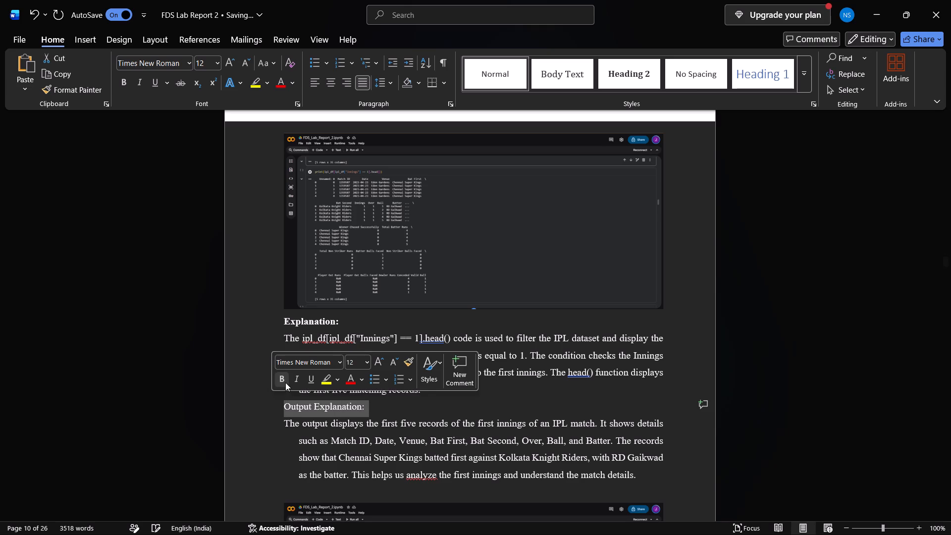
left_click(285, 382)
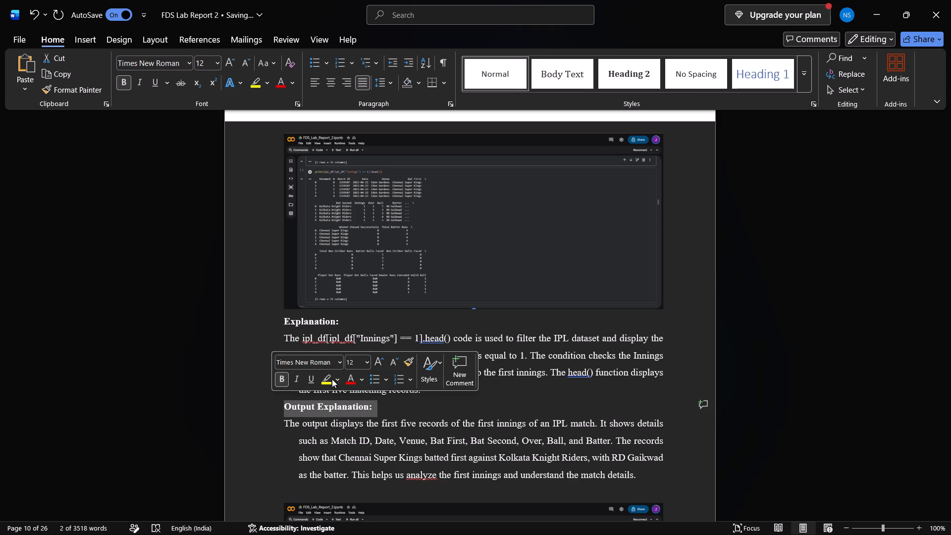
Insert a blank line above the combined-condition (&) filter screenshot at the bottom of page 10 to push it onto page 11.
scroll(352, 361, "down", 2)
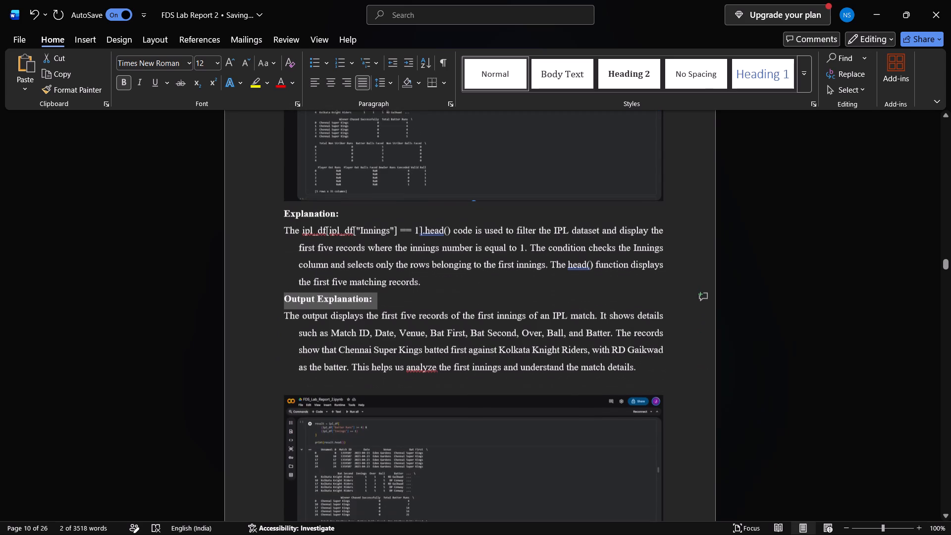
scroll(334, 357, "down", 2)
scroll(334, 357, "up", 1)
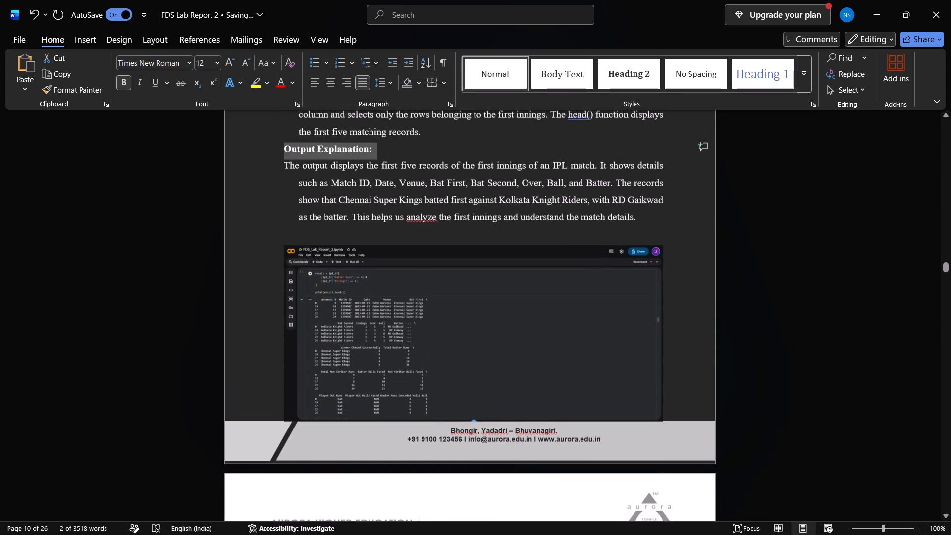
left_click(405, 230)
key("Return")
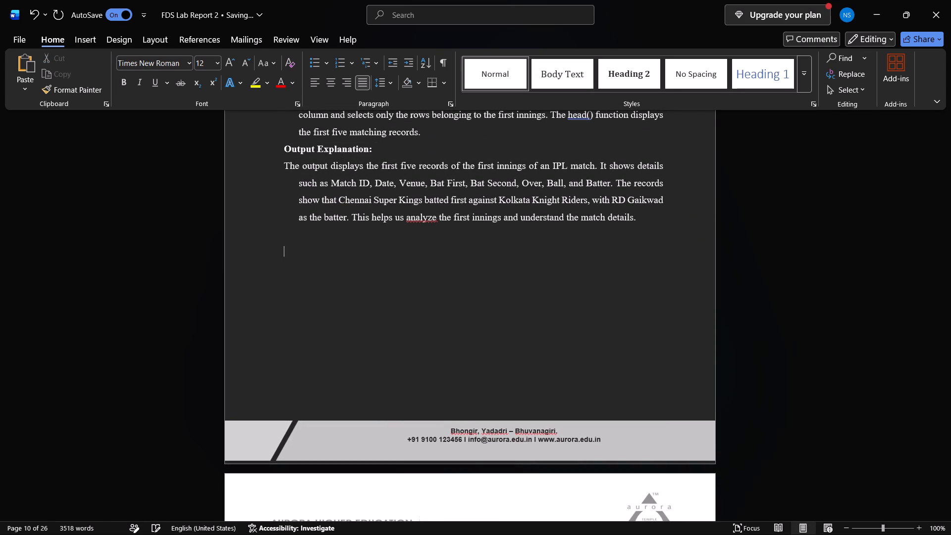
Turn "1. Explanation" below the combined-condition (&) filter screenshot on page 11 into a bold, unnumbered "Explanation:" label.
scroll(405, 230, "down", 1)
scroll(405, 334, "down", 2)
left_click(350, 360)
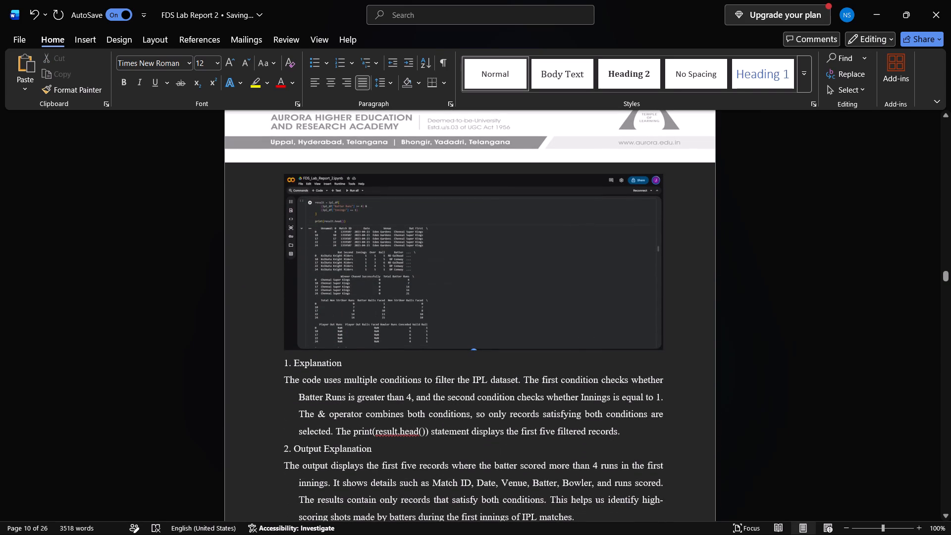
key("shift+colon")
left_click(296, 366)
key("BackSpace")
key("BackSpace")
key("BackSpace")
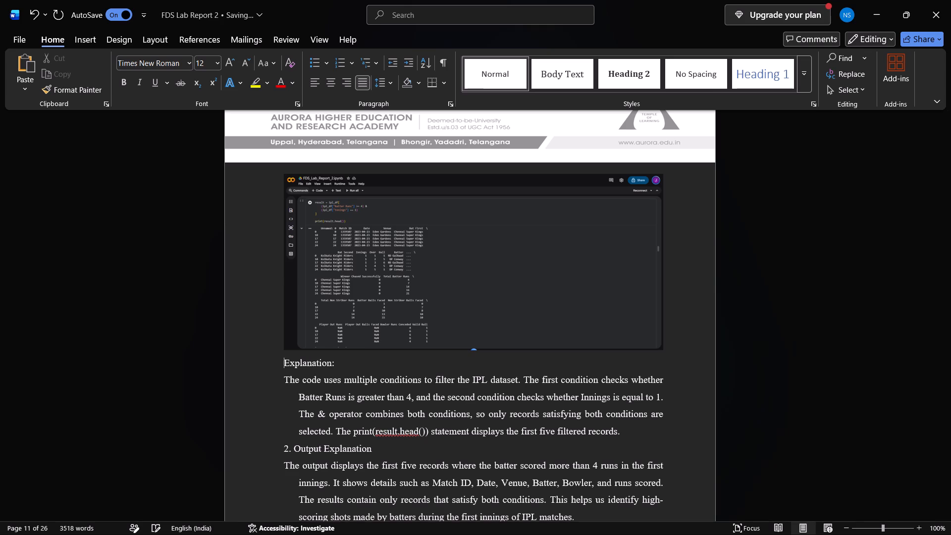
left_click_drag(347, 361, 338, 362)
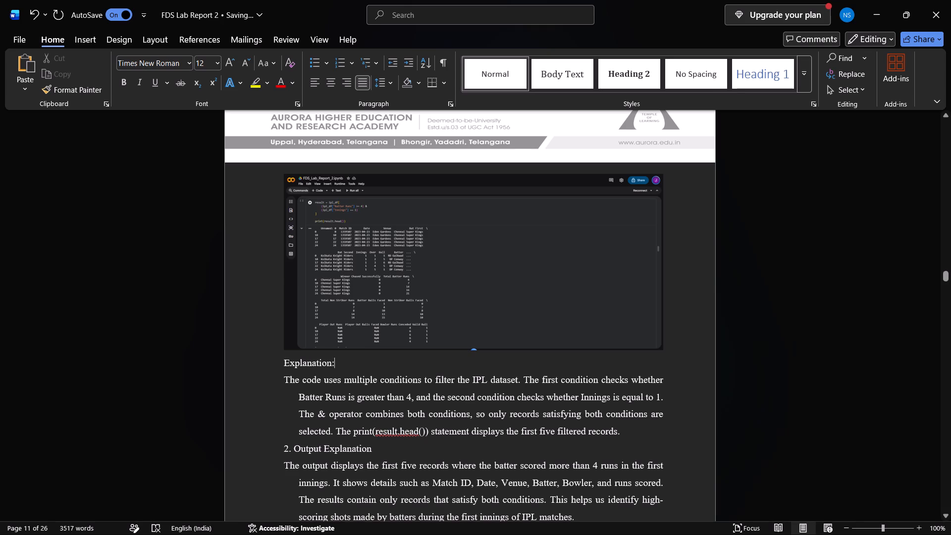
left_click_drag(338, 362, 279, 362)
left_click(287, 344)
Turn "2. Output Explanation" in the combined-condition (&) filter section on page 11 into a bold, unnumbered "Output Explanation:" label.
scroll(321, 404, "down", 1)
left_click(295, 323)
key("BackSpace")
key("BackSpace")
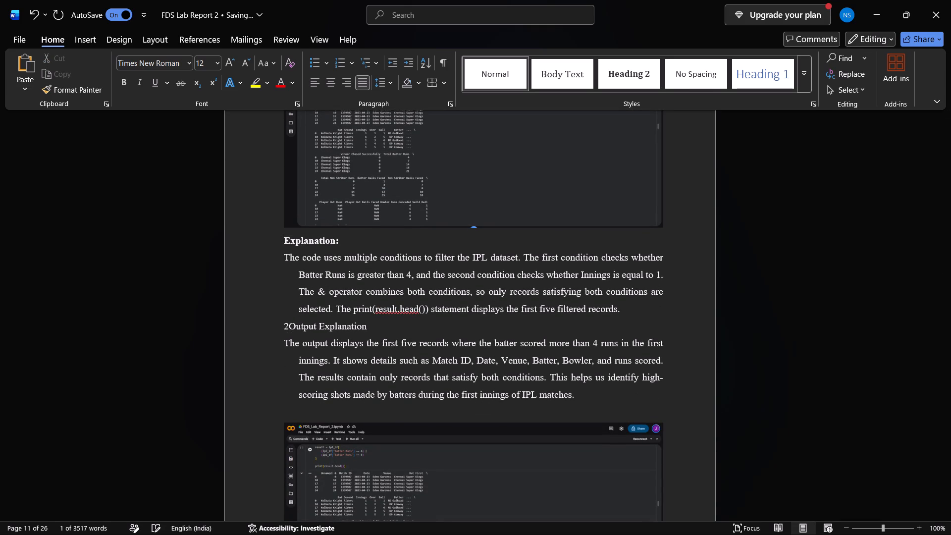
key("BackSpace")
left_click(372, 331)
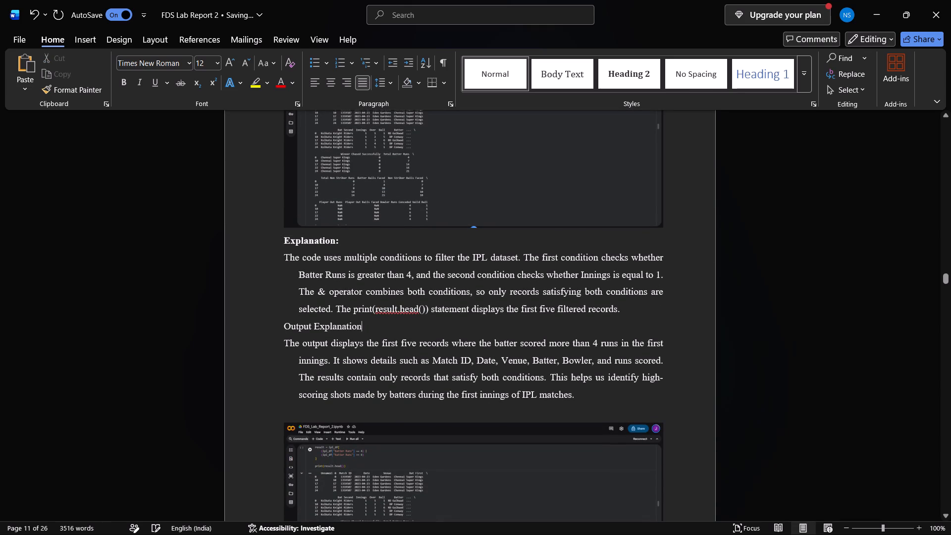
key("shift+colon")
left_click_drag(283, 326, 385, 322)
left_click(397, 302)
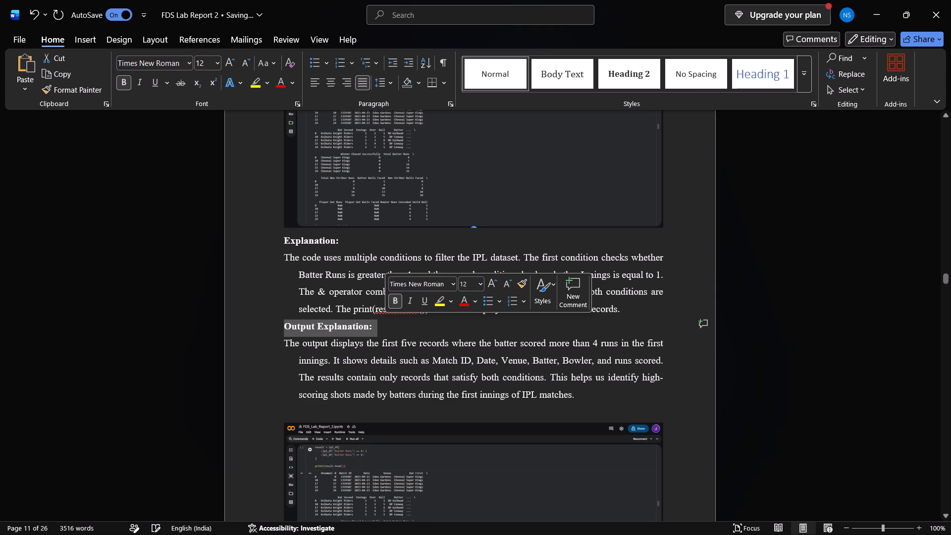
Insert a blank line above the OR-condition filter screenshot at the bottom of page 11 to push it onto page 12.
scroll(362, 357, "down", 1)
left_click(309, 256)
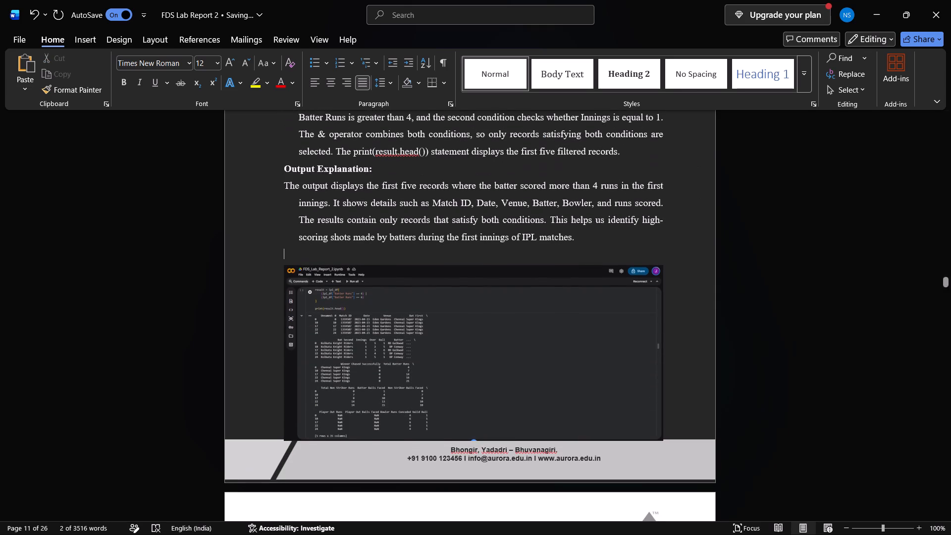
key("Return")
Turn "1. Explanation" below the OR-condition filter screenshot on page 12 into a bold, unnumbered "Explanation:" label.
scroll(309, 256, "down", 1)
scroll(317, 329, "down", 1)
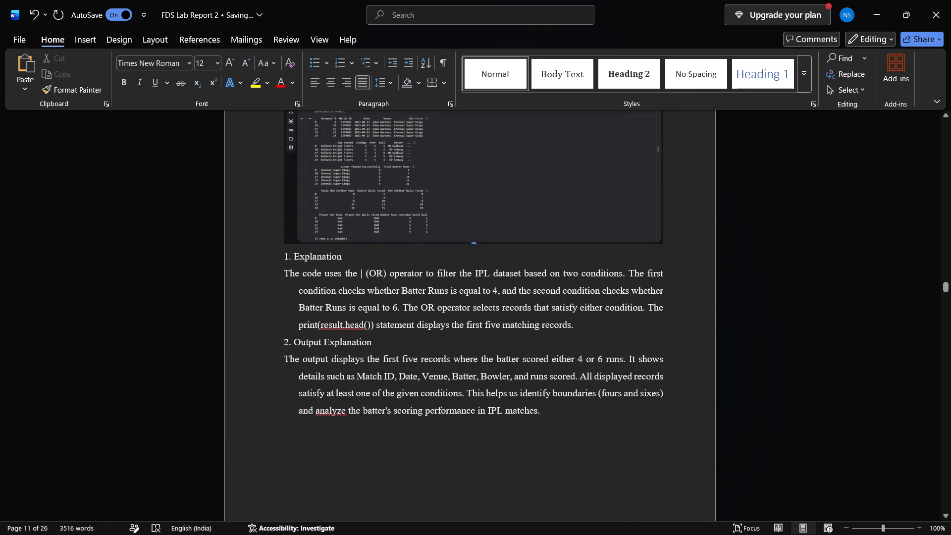
left_click(341, 260)
key("shift+colon")
left_click(295, 259)
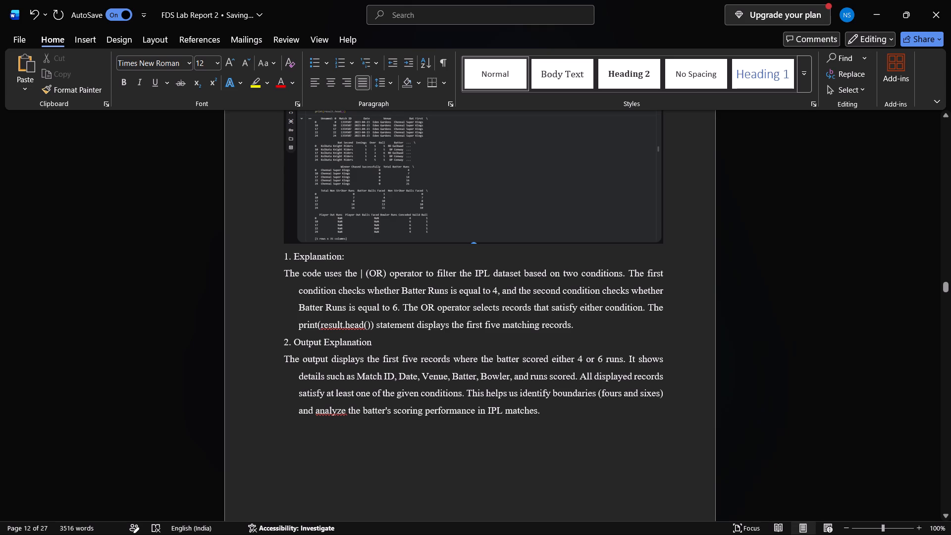
key("BackSpace")
key("BackSpace")
key("BackSpace")
triple_click(333, 258)
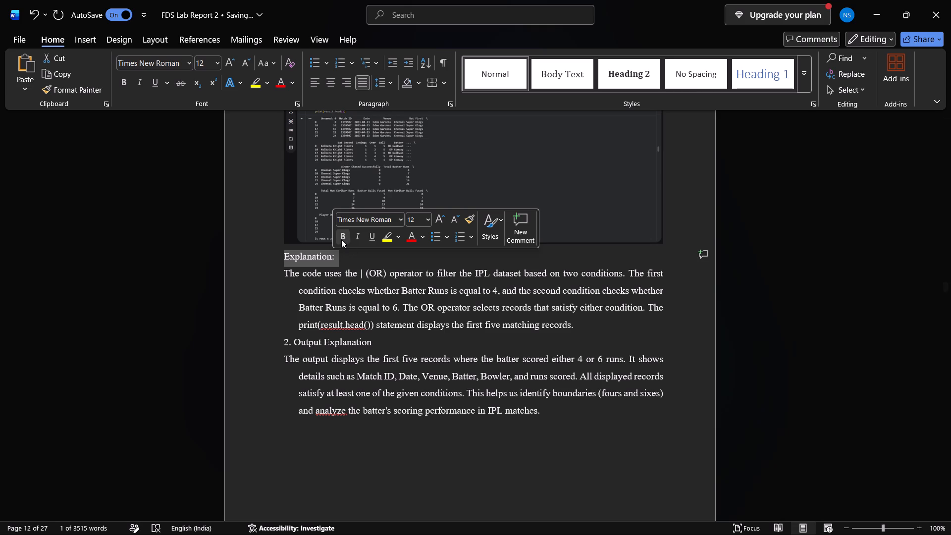
left_click(341, 239)
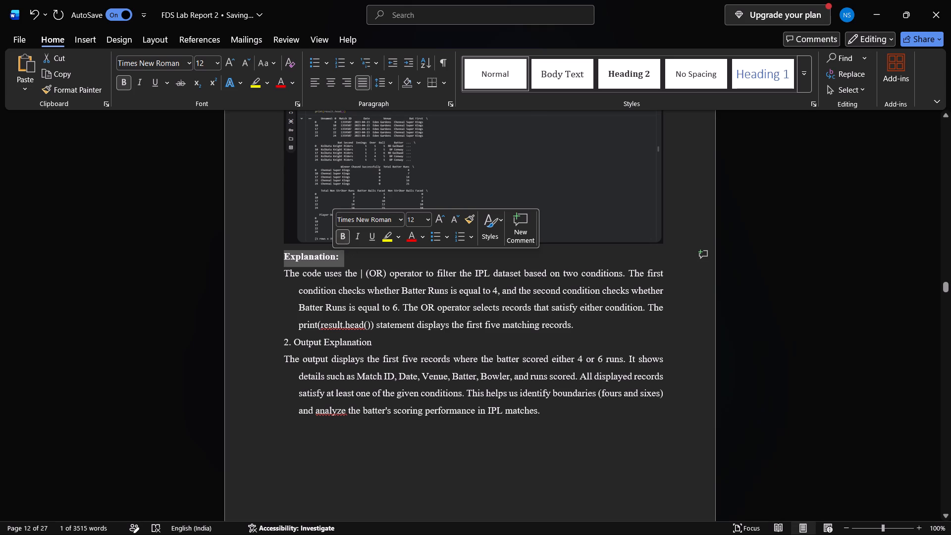
Turn "2. Output Explanation" in the OR-condition filter section on page 12 into a bold, unnumbered "Output Explanation:" label.
left_click(293, 341)
key("BackSpace")
key("BackSpace")
key("BackSpace")
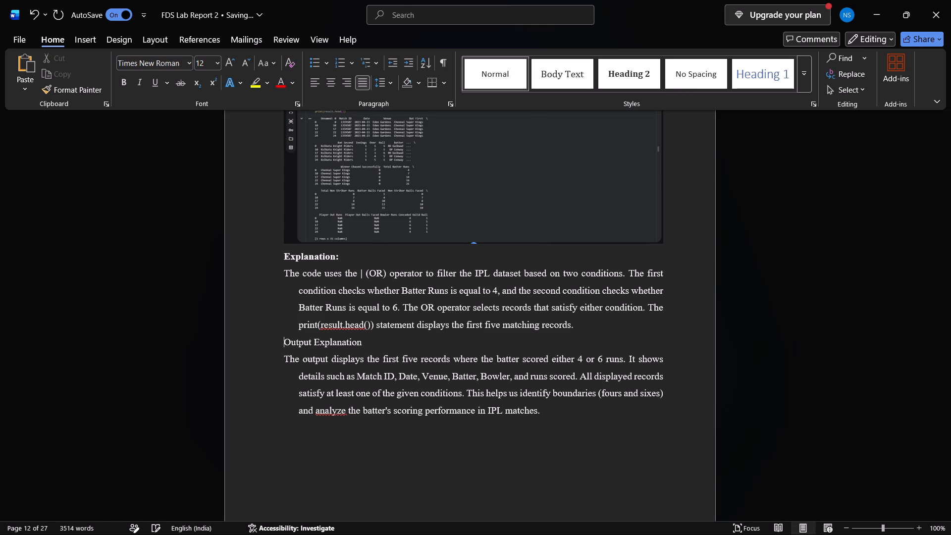
left_click(369, 343)
key("shift+colon")
left_click_drag(282, 340, 390, 339)
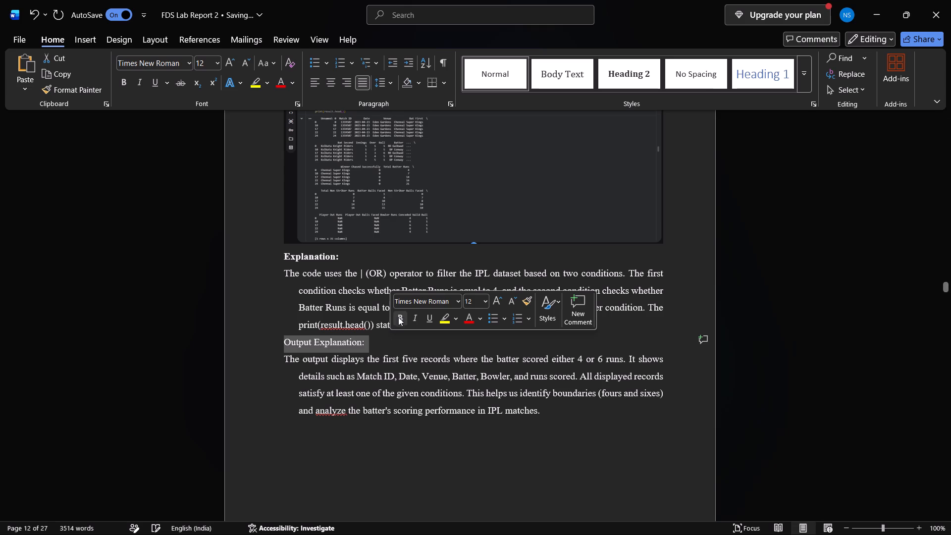
left_click(401, 316)
Turn "1. Explanation" below the isin() filter screenshot on page 13 into a bold, unnumbered "Explanation:" label.
scroll(377, 362, "down", 4)
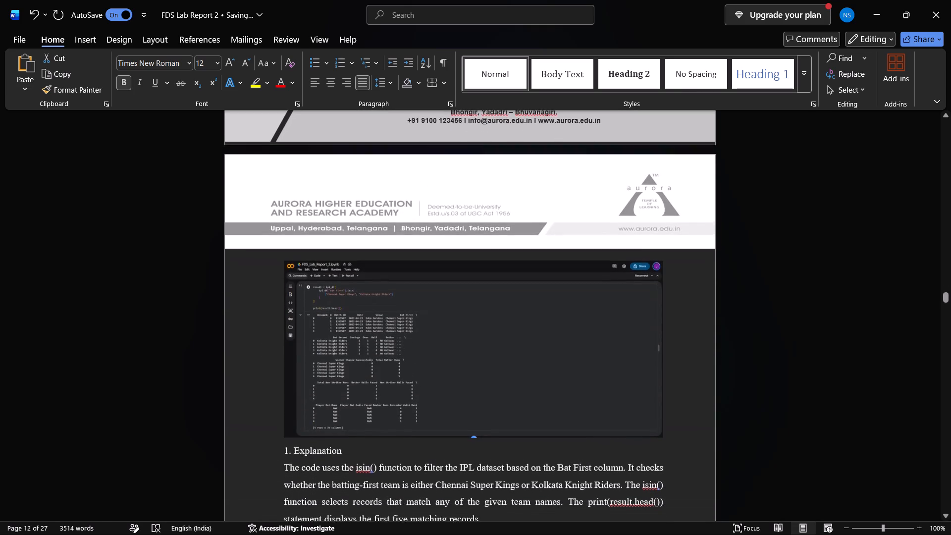
scroll(352, 348, "down", 1)
left_click(350, 320)
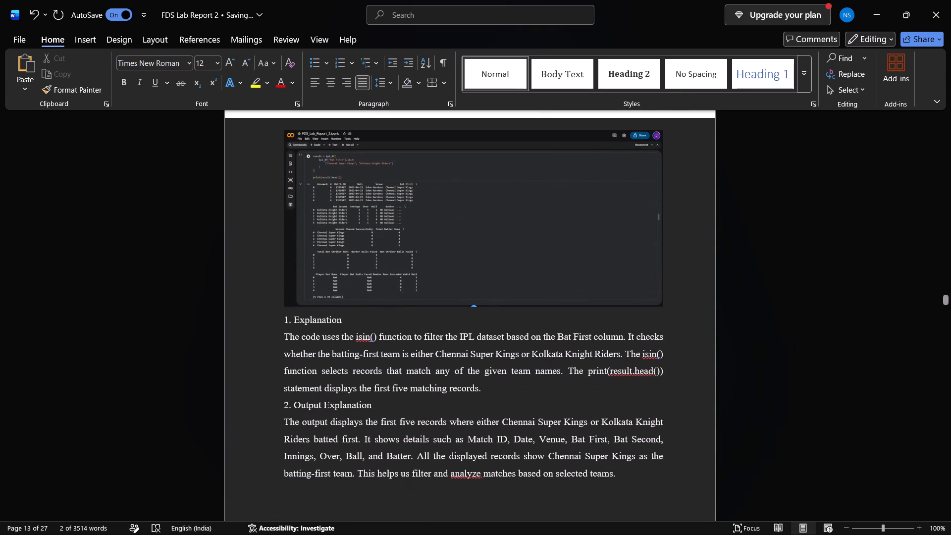
key("shift+colon")
left_click_drag(294, 320, 351, 319)
left_click(360, 302)
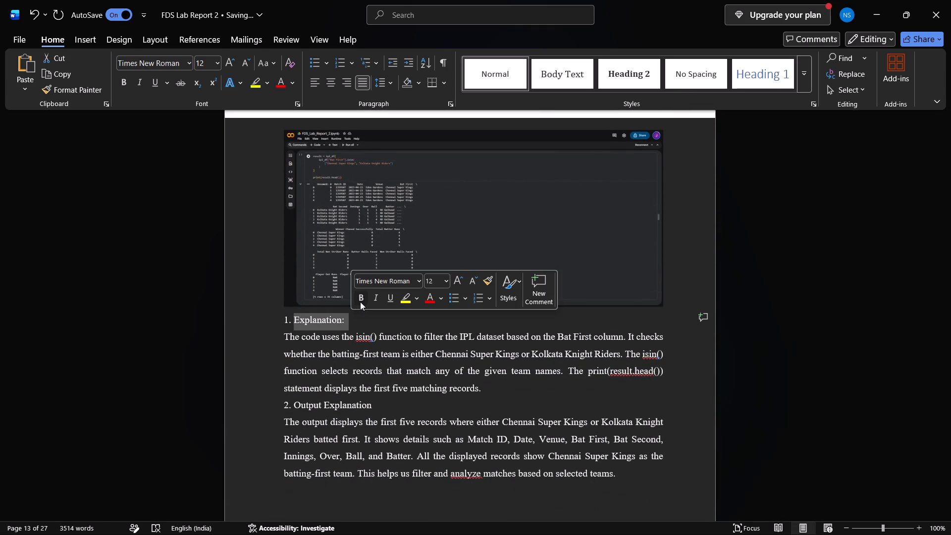
left_click(294, 322)
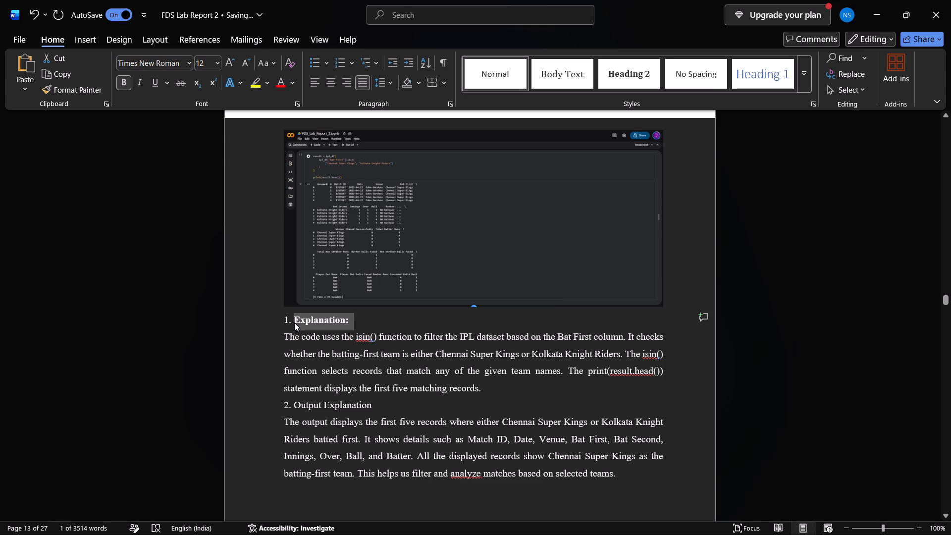
key("BackSpace")
key("BackSpace")
key("BackSpace")
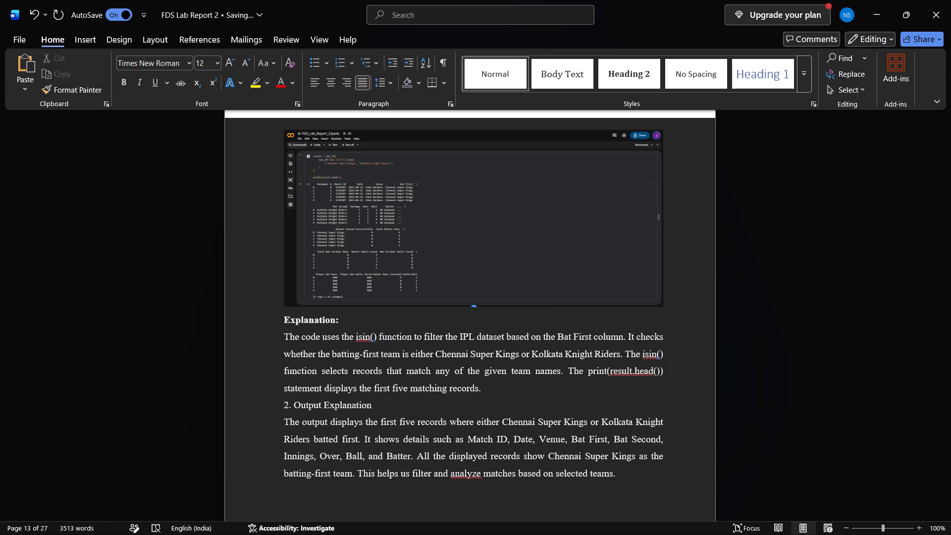
Turn "2. Output Explanation" in the isin() filter section on page 13 into a bold, unnumbered "Output Explanation:" label.
left_click(293, 410)
key("BackSpace")
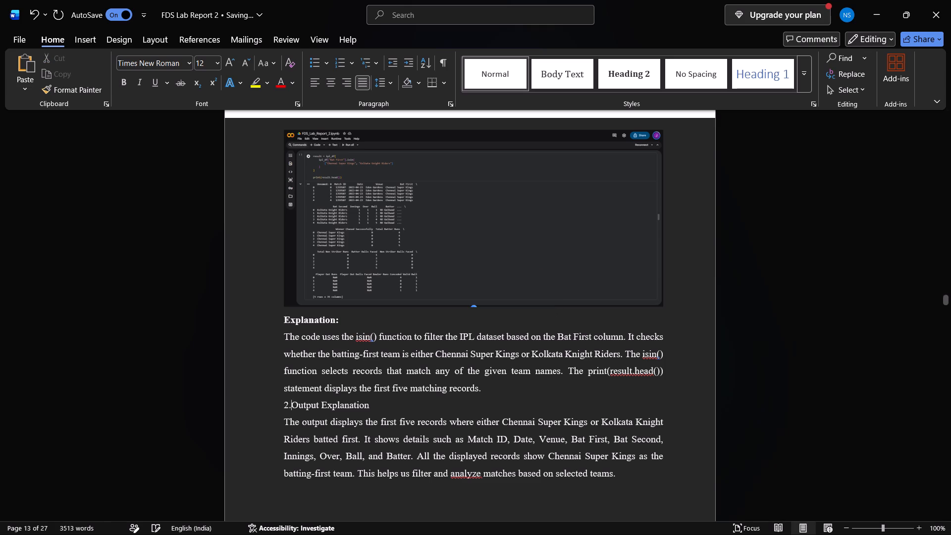
key("BackSpace")
key("BackSpace")
key("BackSpace")
key("Return")
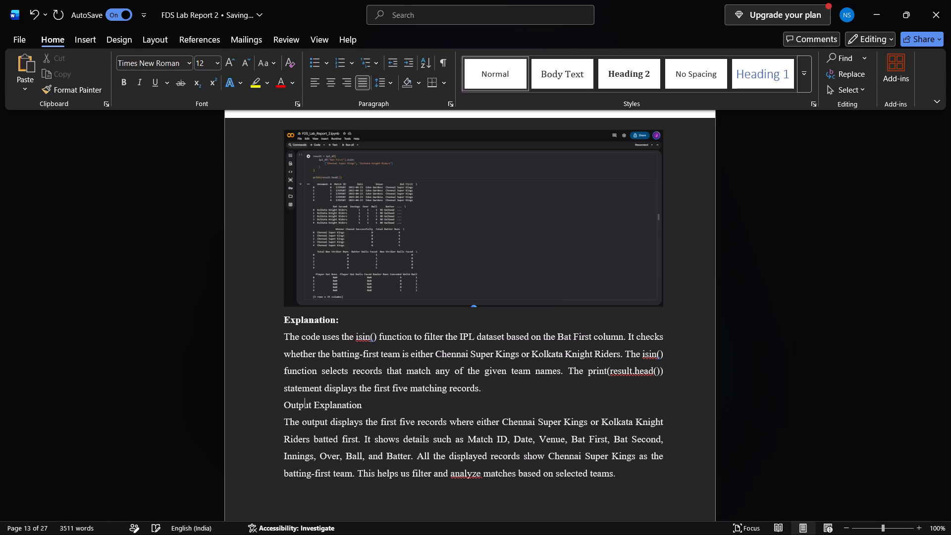
left_click(365, 410)
key("shift+colon")
left_click_drag(285, 405, 373, 409)
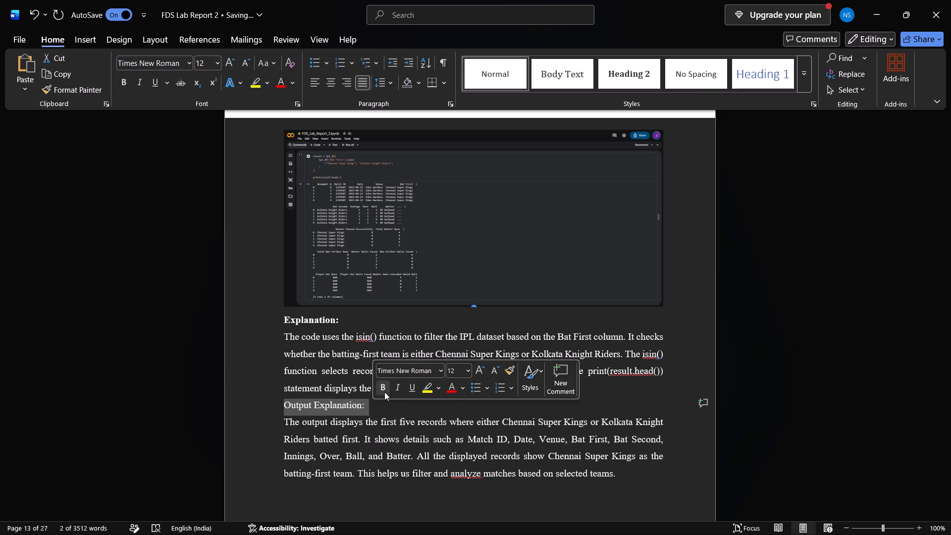
left_click(384, 392)
Insert a blank line above the "3. Manipulating Data-Student Dataset" heading at the bottom of page 13 to push it onto page 14.
scroll(337, 439, "down", 2)
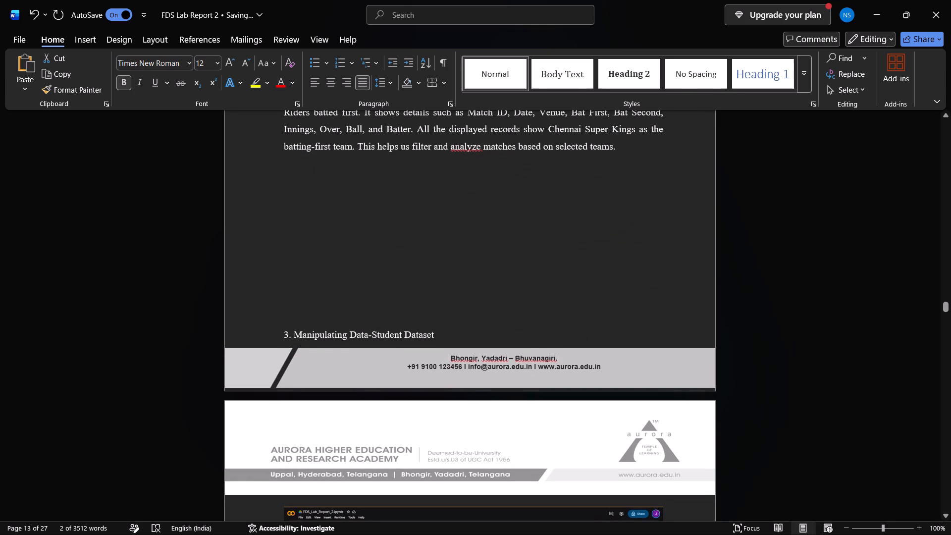
left_click(309, 299)
key("Return")
Colour the whole "3. Manipulating Data-Student Dataset" heading red, including its number.
scroll(309, 299, "down", 1)
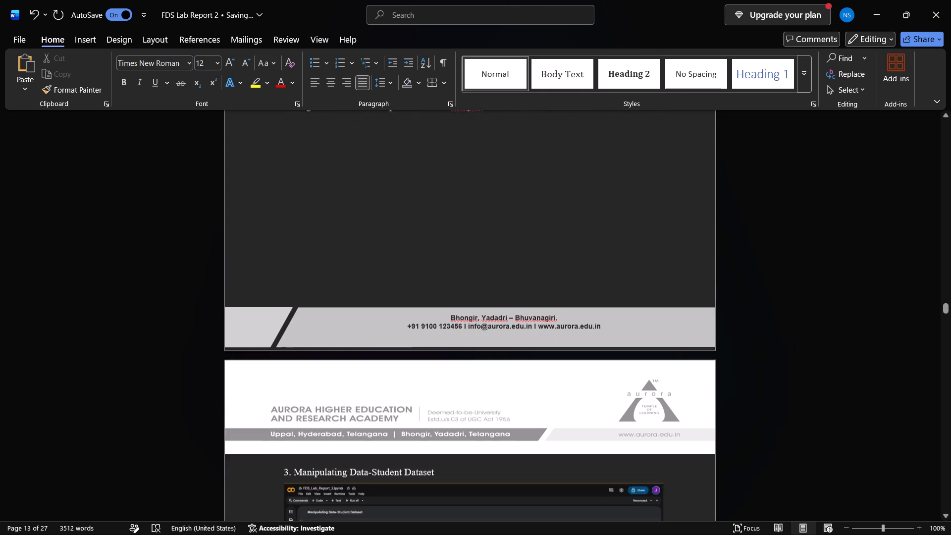
scroll(309, 299, "down", 1)
left_click_drag(442, 390, 297, 392)
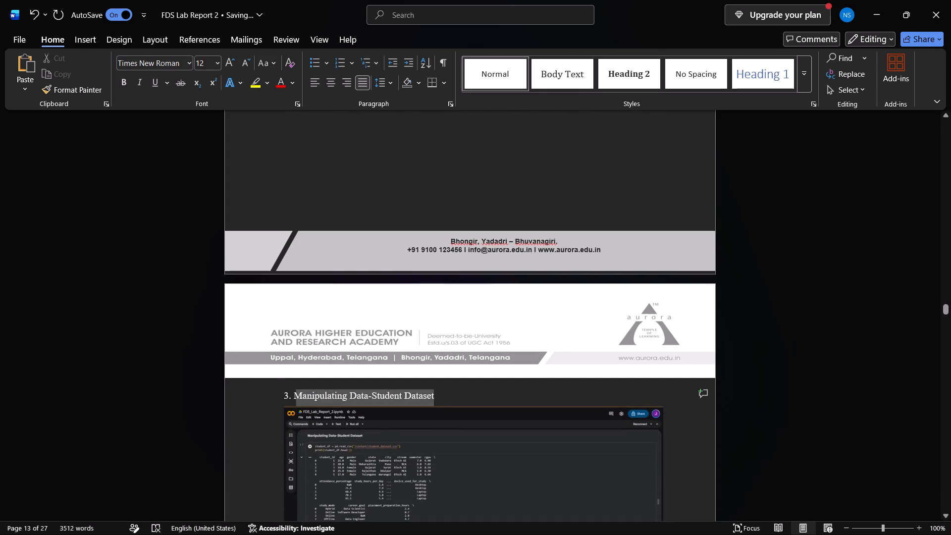
left_click_drag(297, 392, 278, 394)
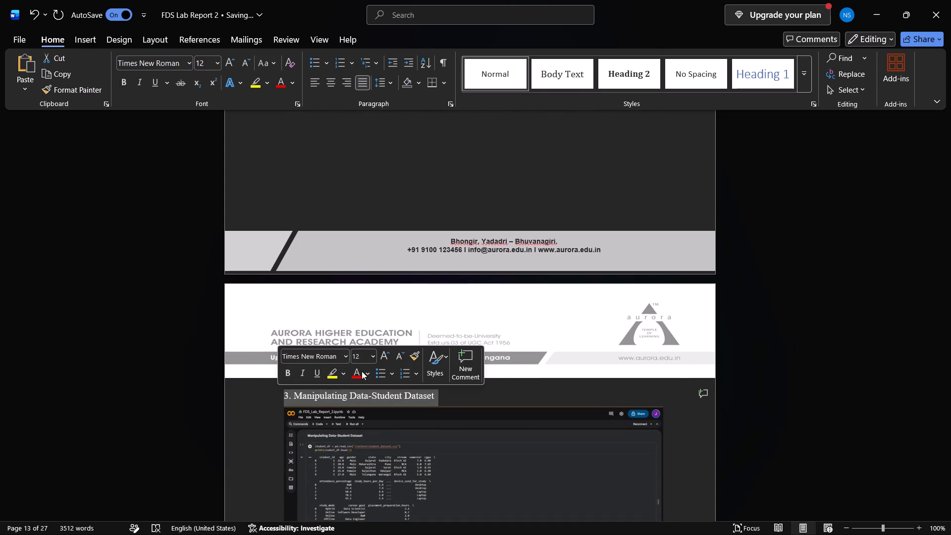
left_click(360, 372)
Turn "1. Explanation" below the student dataset loading screenshot on page 14 into a bold, unnumbered "Explanation:" label.
scroll(350, 384, "down", 3)
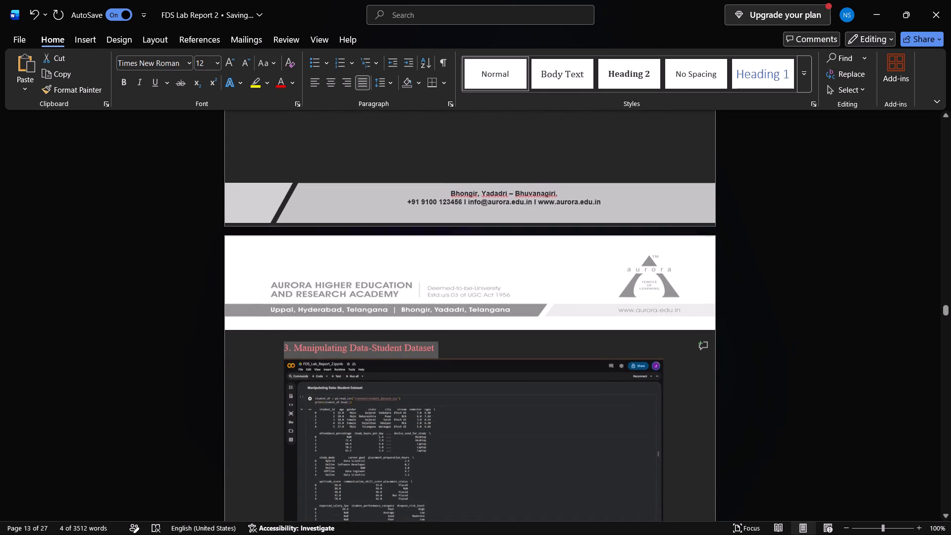
scroll(350, 384, "down", 2)
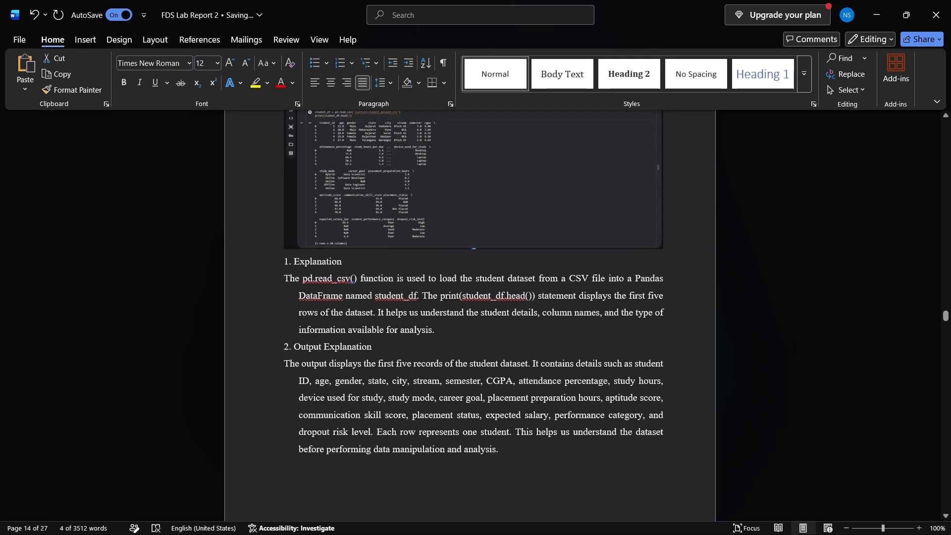
left_click(344, 259)
key("shift+colon")
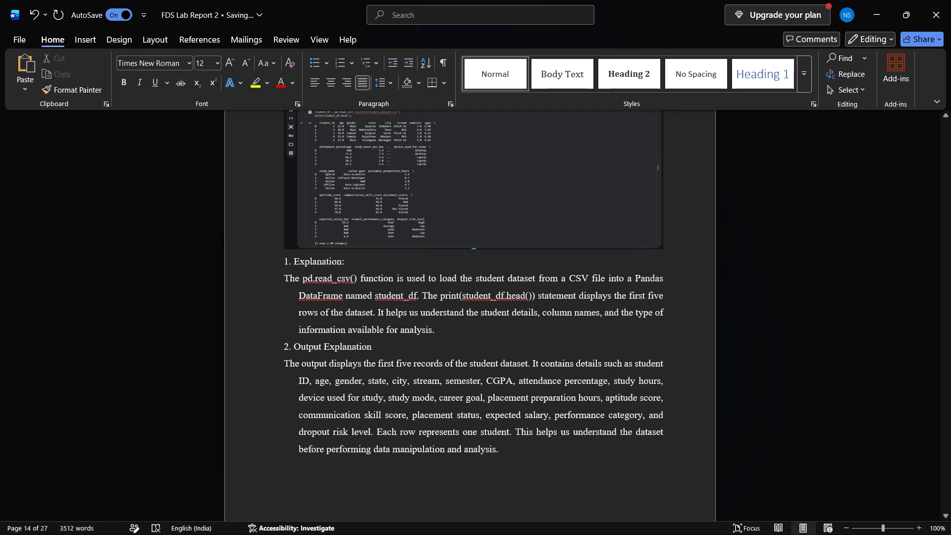
left_click_drag(295, 261, 354, 262)
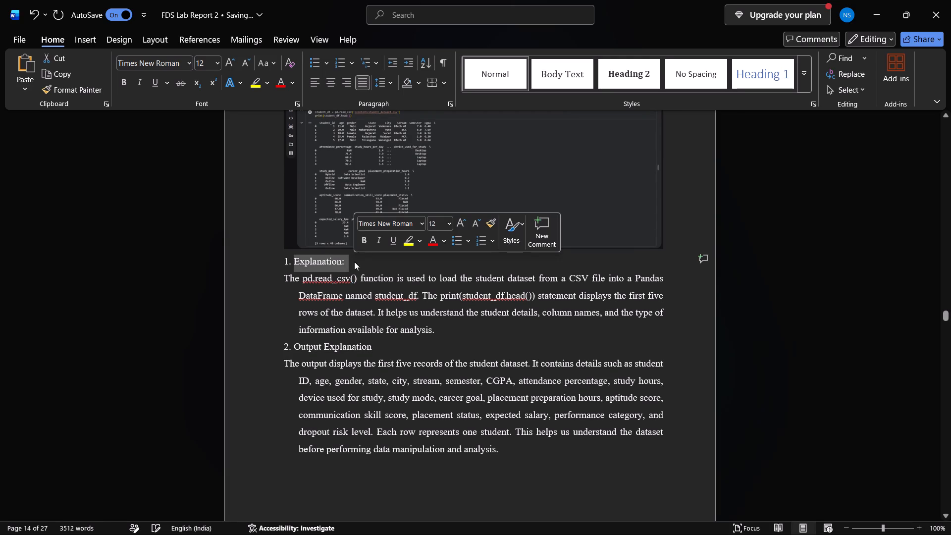
left_click(364, 240)
left_click(294, 266)
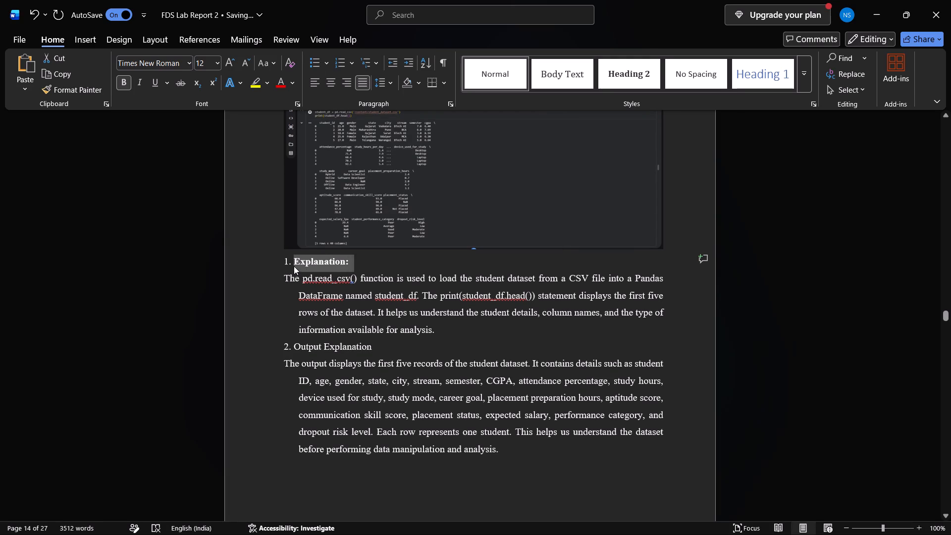
key("BackSpace")
key("BackSpace")
key("BackSpace")
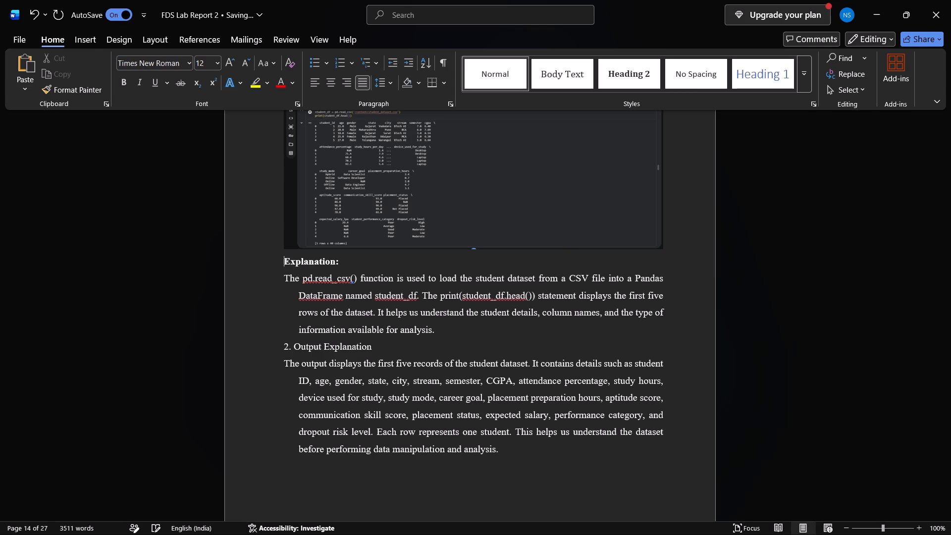
Turn "2. Output Explanation" in the student dataset loading section on page 14 into a bold, unnumbered "Output Explanation:" label.
scroll(294, 266, "down", 1)
left_click(295, 253)
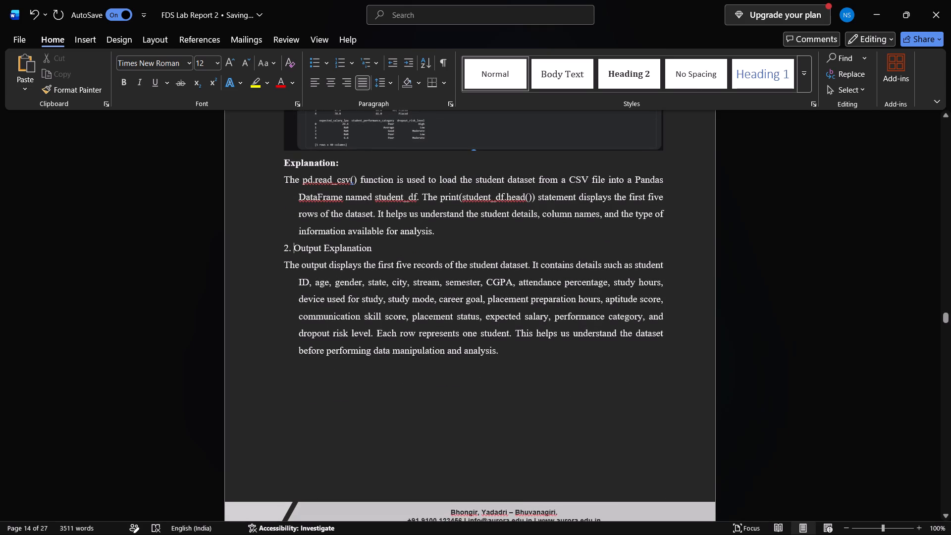
key("BackSpace")
key("BackSpace")
key("BackSpace")
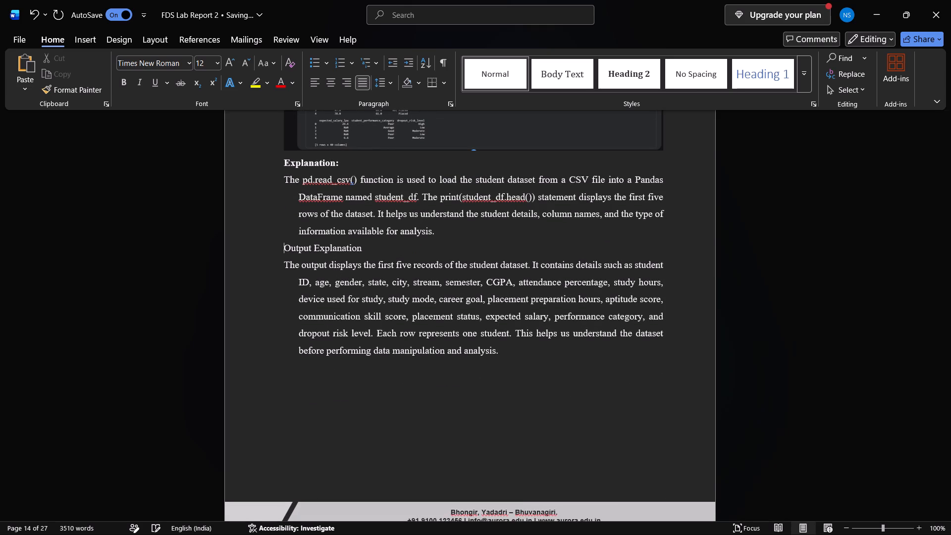
left_click(373, 250)
key("shift+colon")
left_click_drag(285, 250, 385, 250)
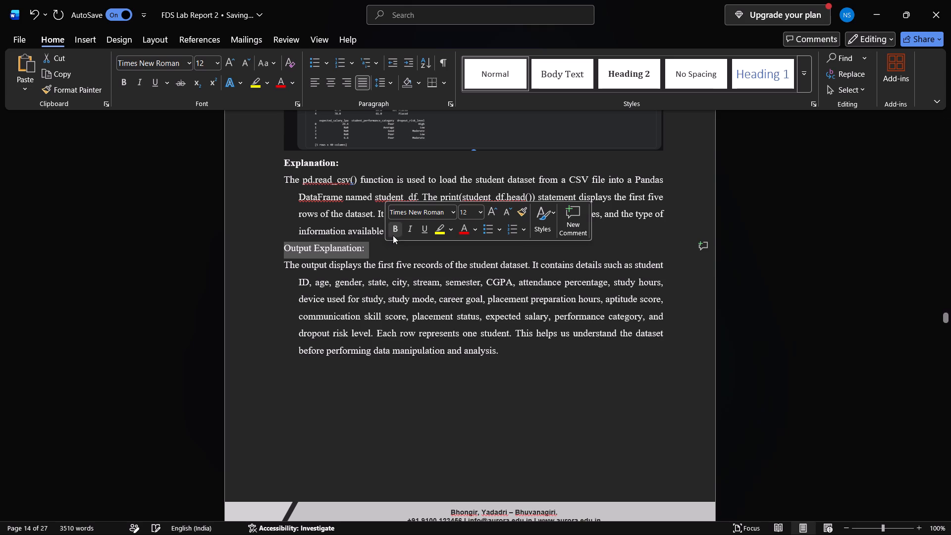
left_click(394, 234)
Turn "1. Explanation" below the student_df.info() screenshot on page 15 into a bold, unnumbered "Explanation:" label.
scroll(365, 290, "down", 4)
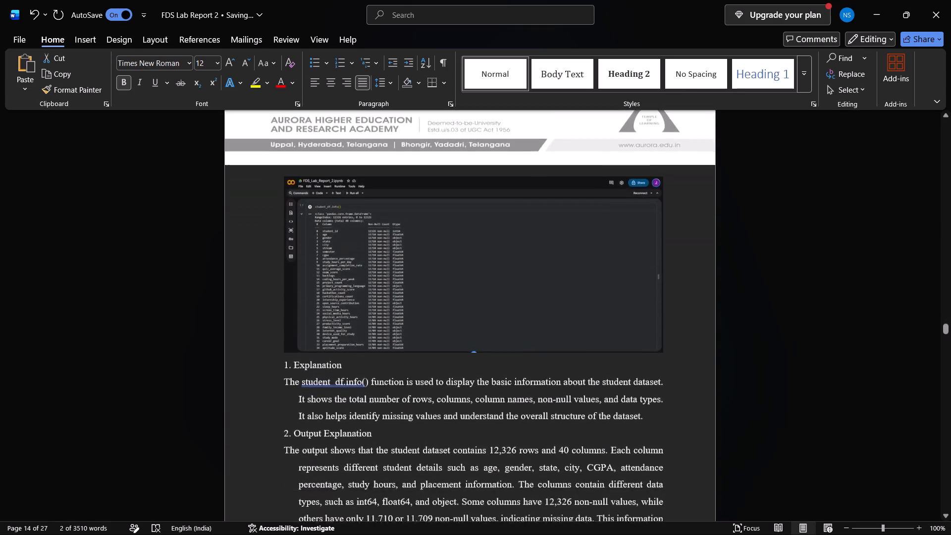
scroll(365, 290, "down", 1)
left_click(292, 287)
type("\\\\")
key("BackSpace")
key("BackSpace")
key("Right")
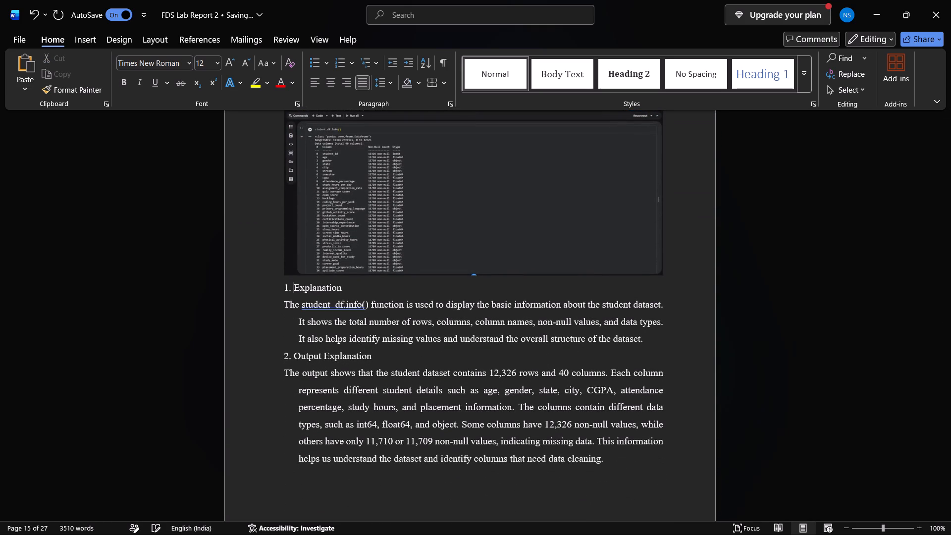
key("BackSpace")
key("BackSpace")
key("BackSpace")
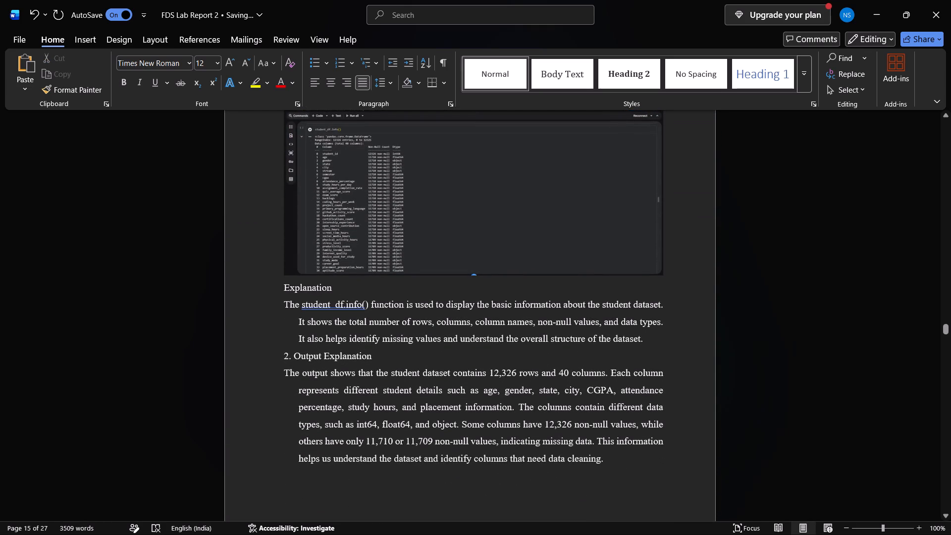
left_click(337, 296)
key("shift+colon")
left_click_drag(284, 289, 346, 282)
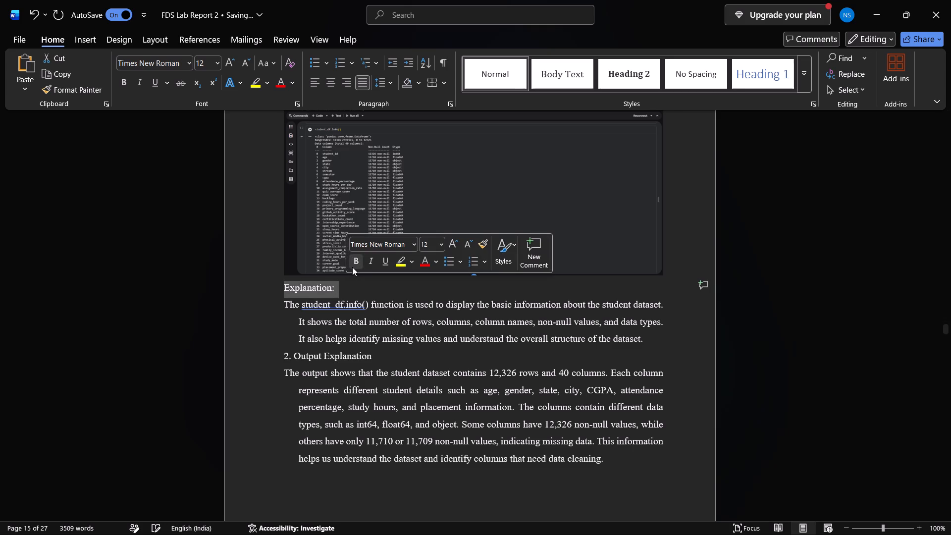
left_click(352, 267)
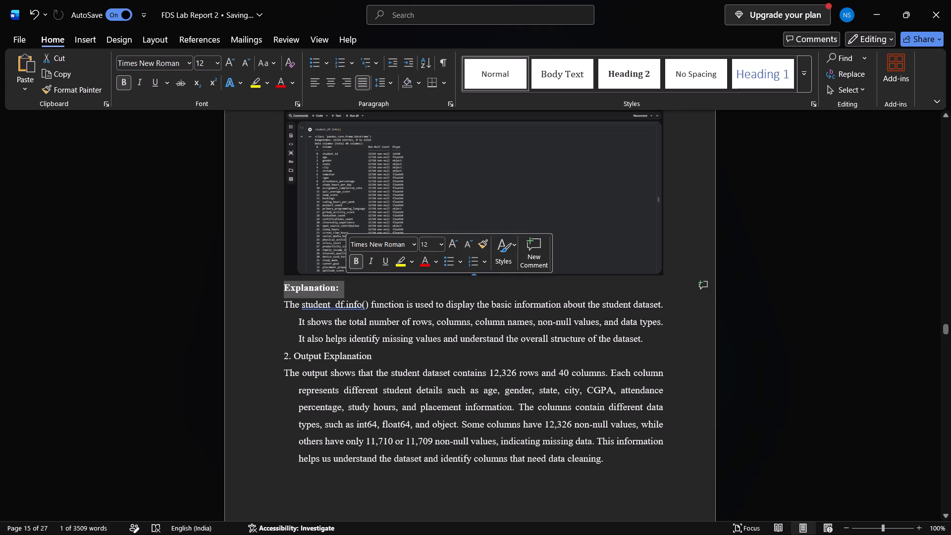
Turn "2. Output Explanation" in the student_df.info() section on page 15 into a bold, unnumbered "Output Explanation:" label.
scroll(349, 317, "down", 1)
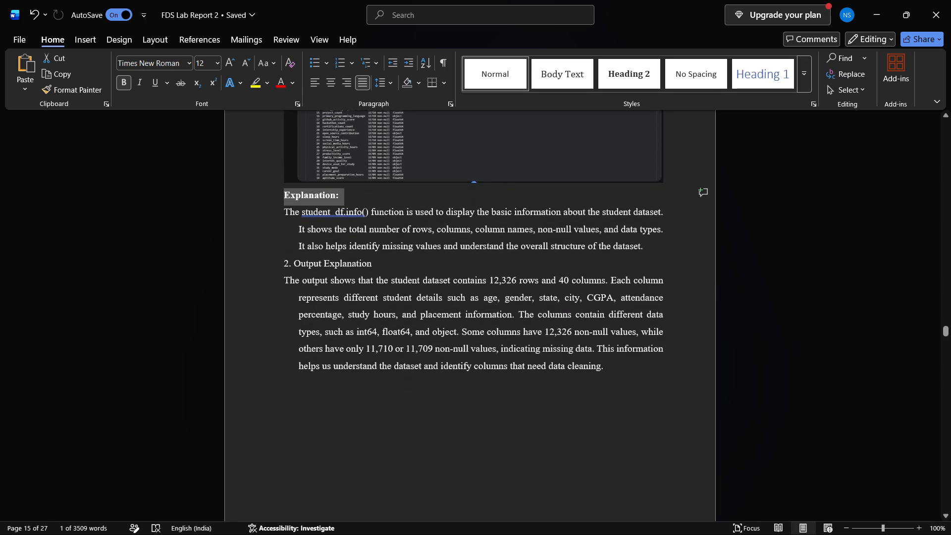
left_click(296, 264)
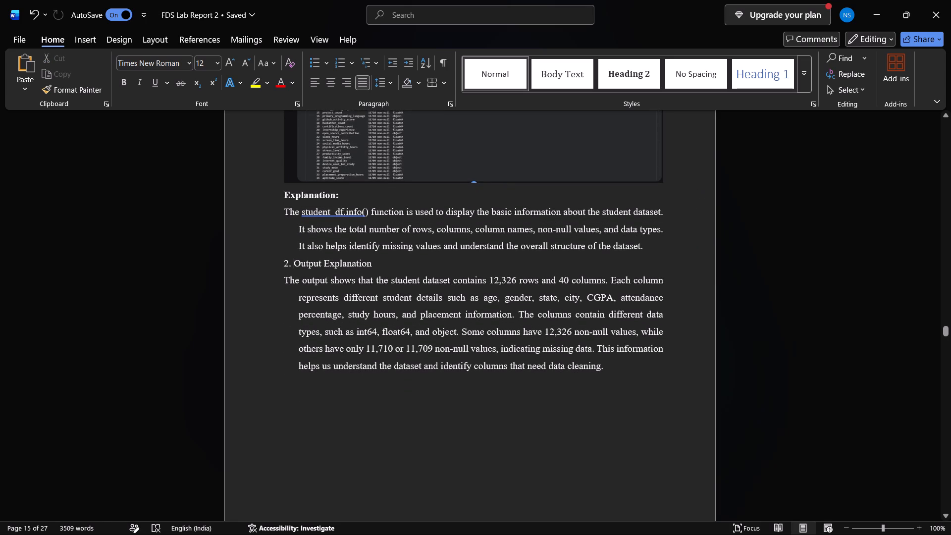
key("BackSpace")
key("BackSpace")
key("BackSpace")
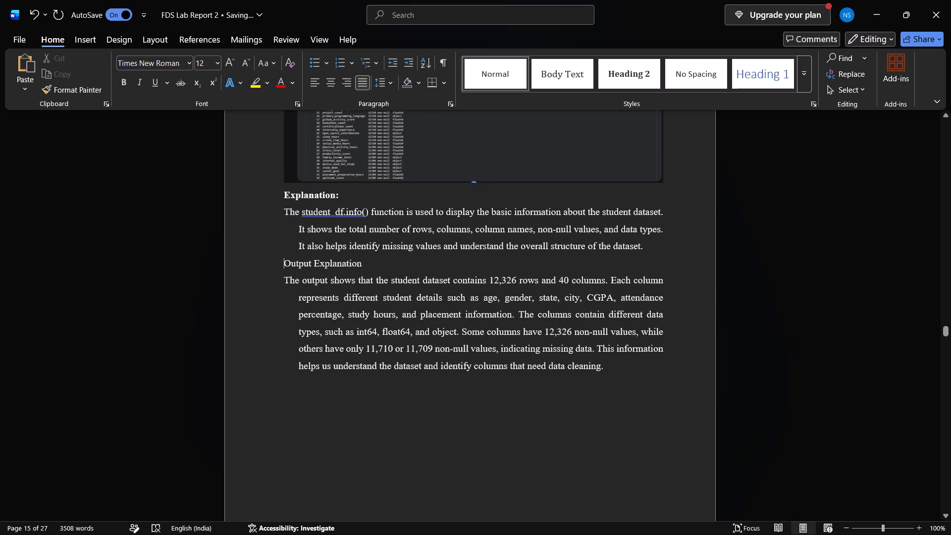
left_click(383, 268)
key("shift+colon")
left_click_drag(285, 262, 398, 263)
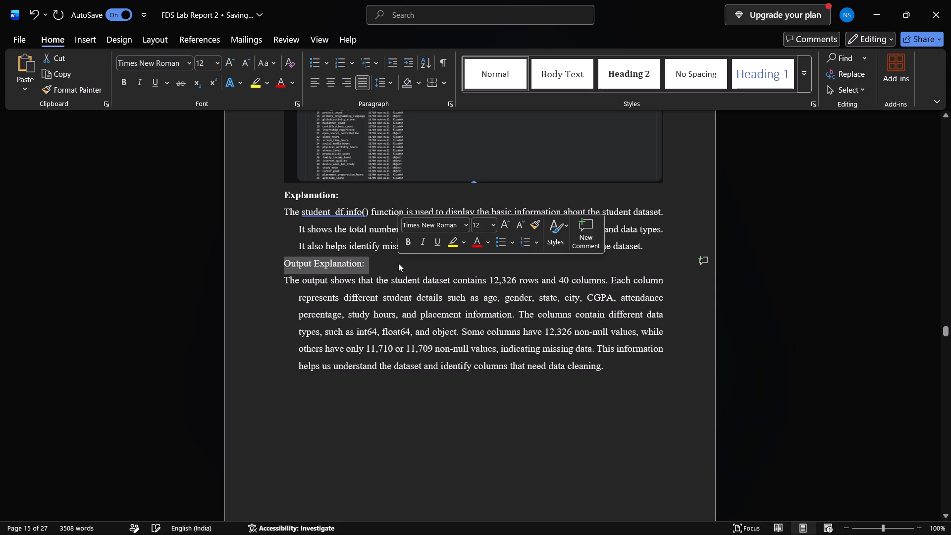
left_click(416, 240)
left_click(411, 240)
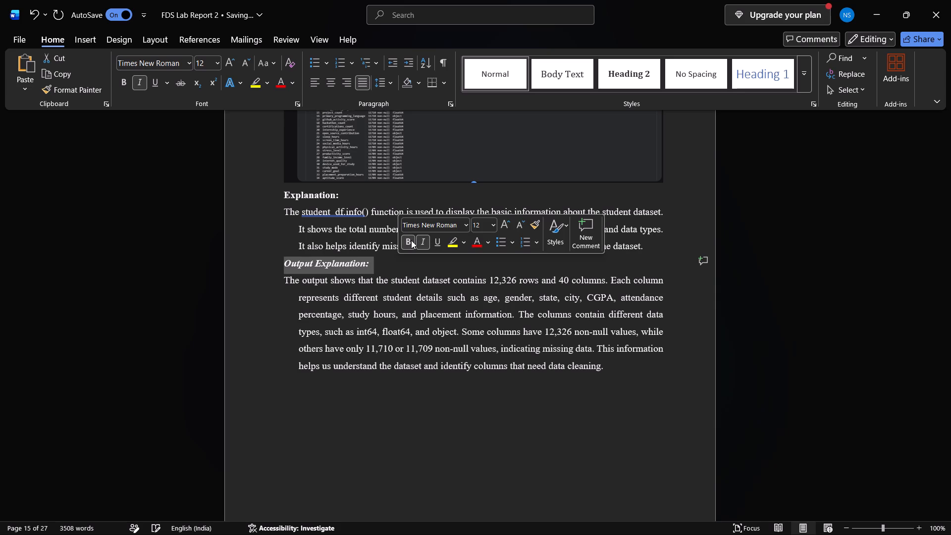
left_click(423, 242)
Turn "1. Explanation" below the Result column screenshot on page 16 into a bold, unnumbered "Explanation:" label.
scroll(364, 276, "down", 3)
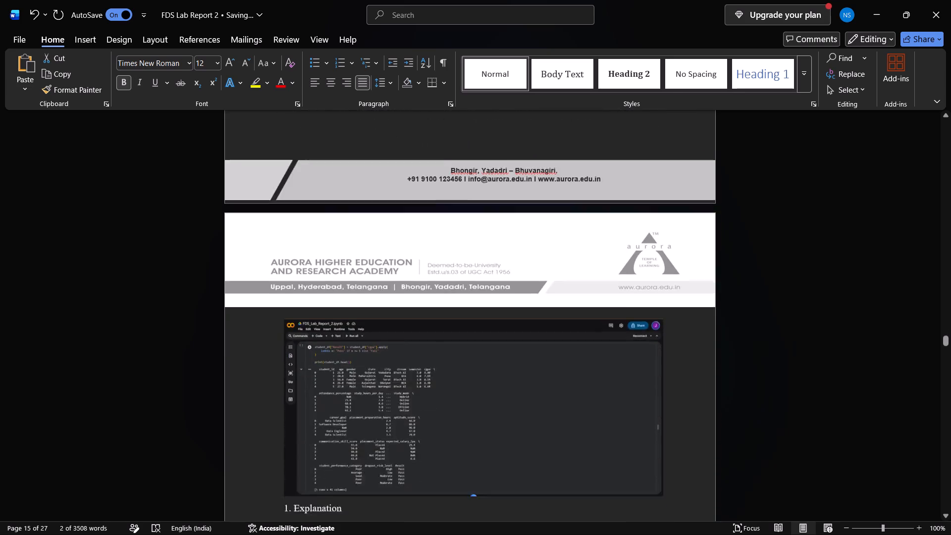
scroll(346, 318, "down", 1)
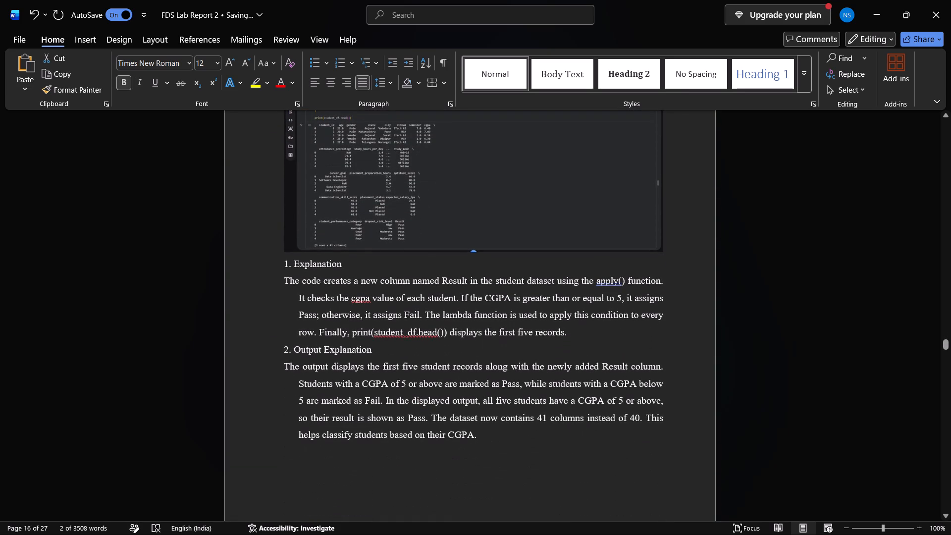
left_click(346, 271)
key("shift+colon")
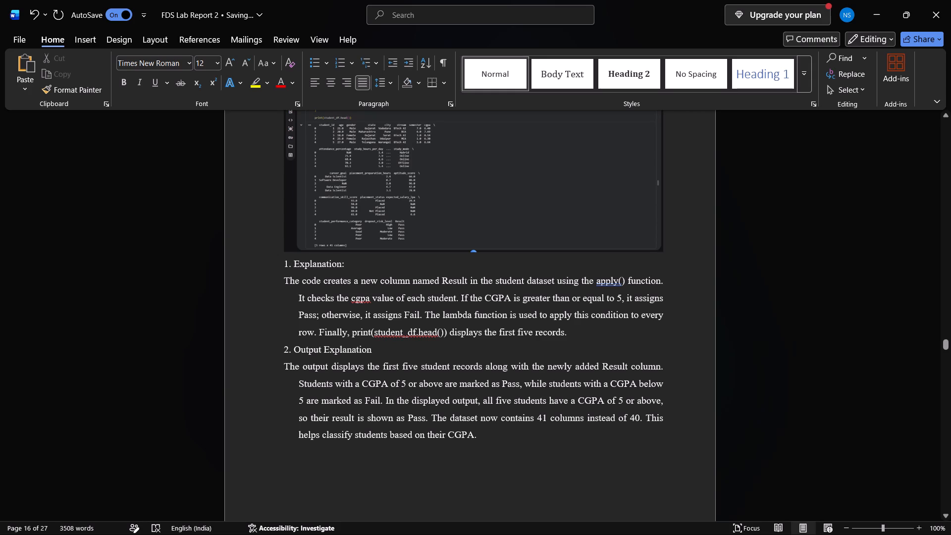
key("BackSpace")
key("ctrl+z")
key("Left")
key("Left")
key("Left")
key("Left")
key("Left")
key("Left")
key("Left")
key("Left")
key("Left")
key("Left")
key("Left")
key("Left")
key("Left")
key("Left")
key("Right")
key("Right")
key("BackSpace")
key("BackSpace")
key("BackSpace")
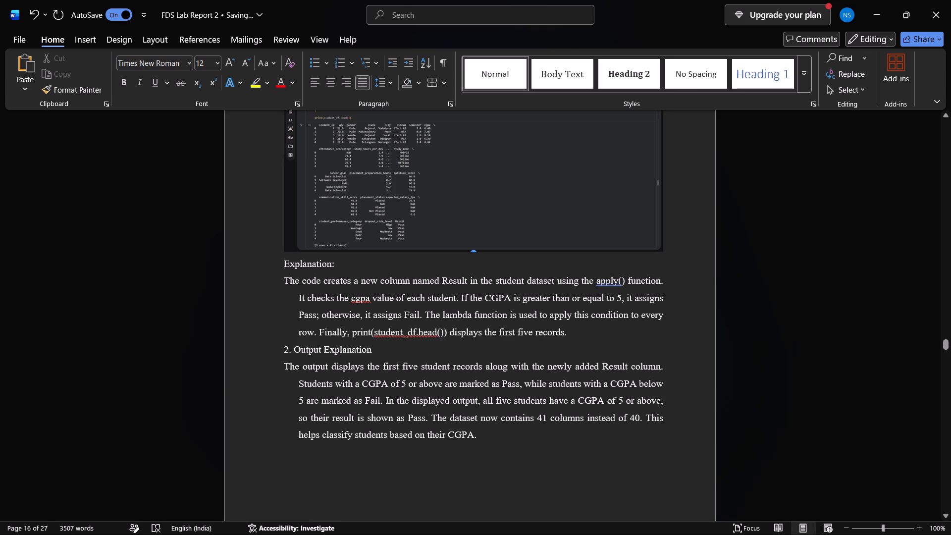
left_click_drag(337, 267, 284, 266)
left_click(292, 243)
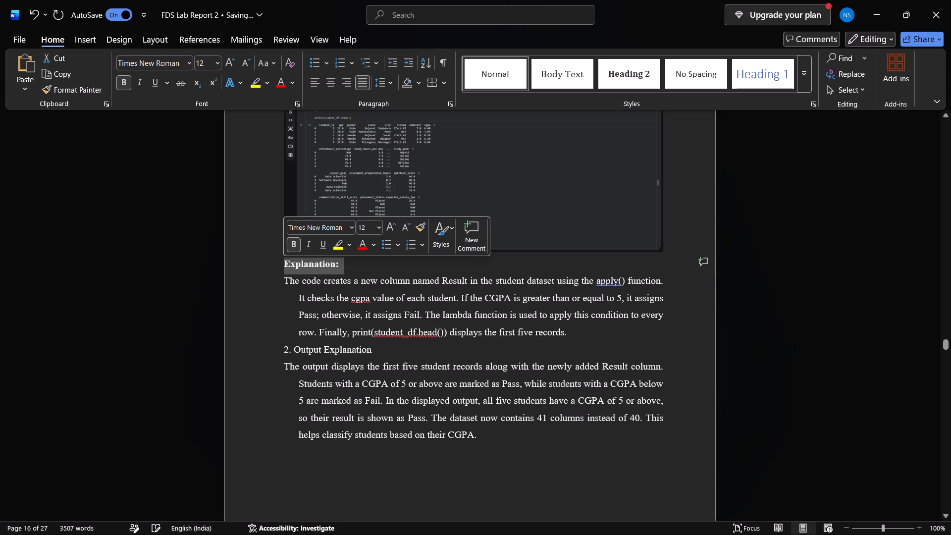
Turn "2. Output Explanation" in the Result column section on page 16 into a bold, unnumbered "Output Explanation:" label.
scroll(321, 308, "down", 1)
left_click(298, 246)
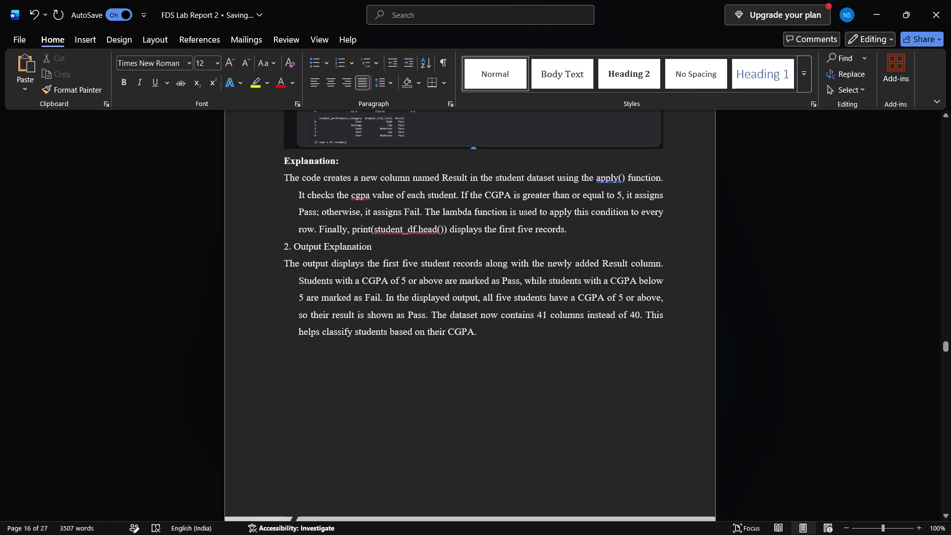
key("Left")
key("BackSpace")
key("BackSpace")
key("BackSpace")
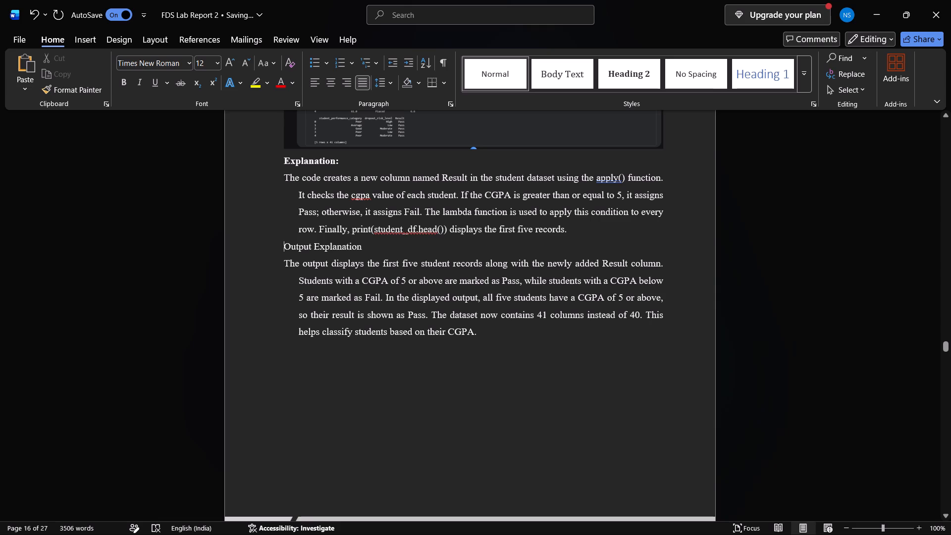
left_click(361, 246)
key("shift+colon")
left_click_drag(284, 245, 302, 245)
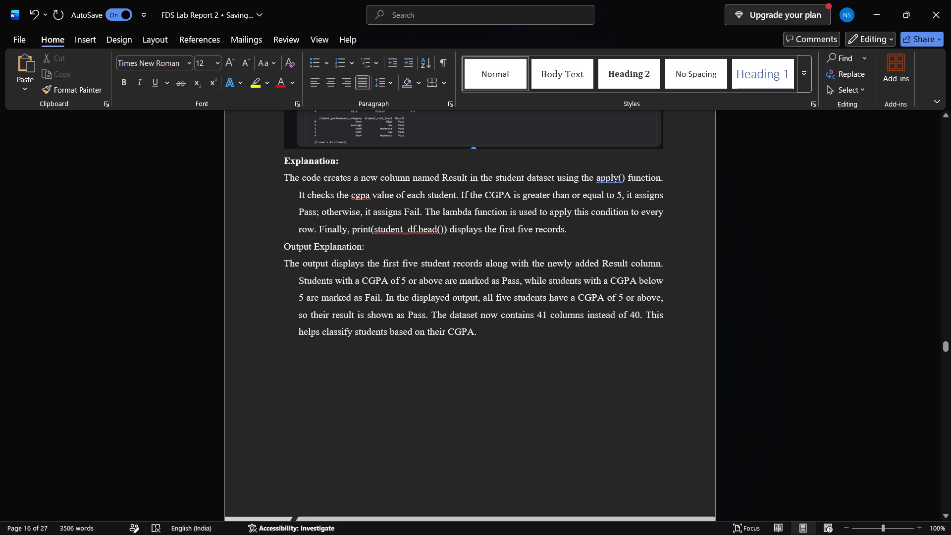
left_click_drag(302, 245, 381, 245)
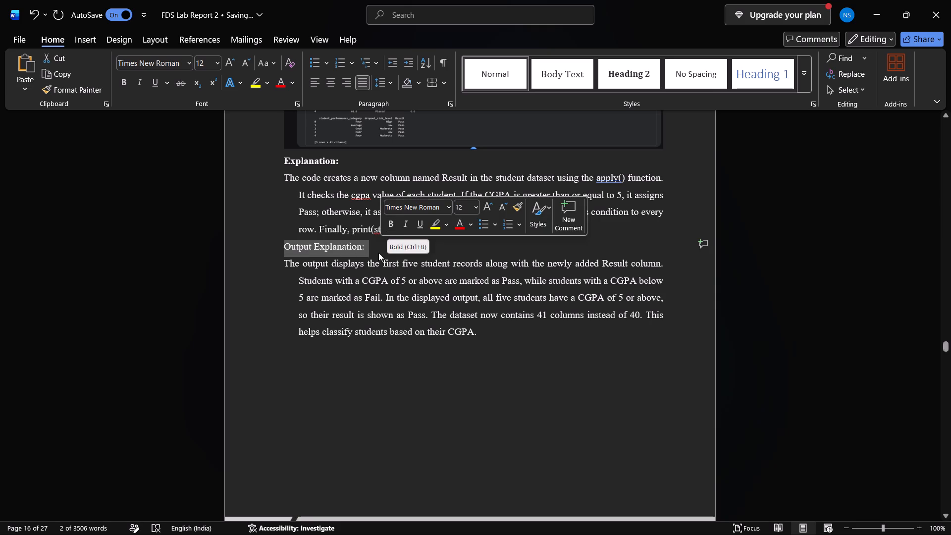
left_click(390, 225)
Turn "1. Explanation" below the rename() screenshot on page 17 into a bold, unnumbered "Explanation:" label.
scroll(365, 277, "down", 2)
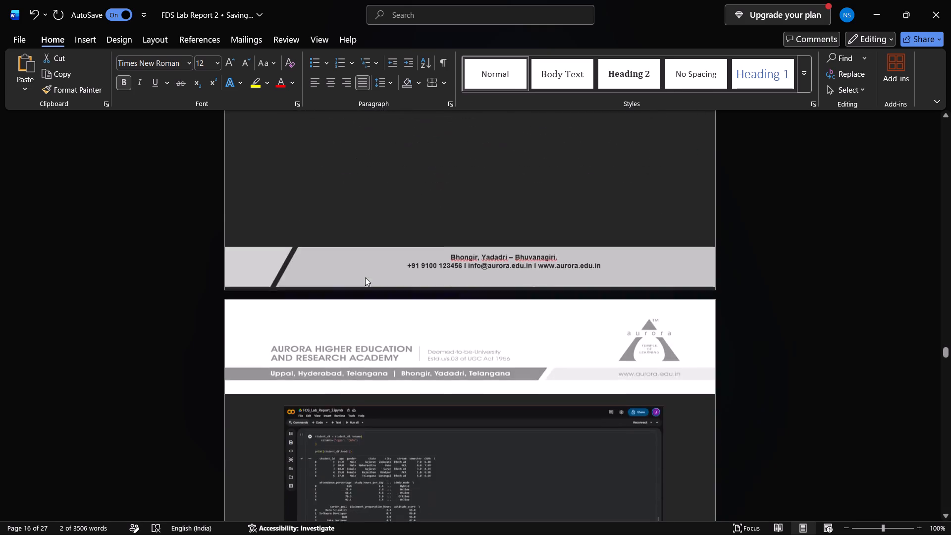
scroll(365, 277, "down", 1)
left_click(342, 365)
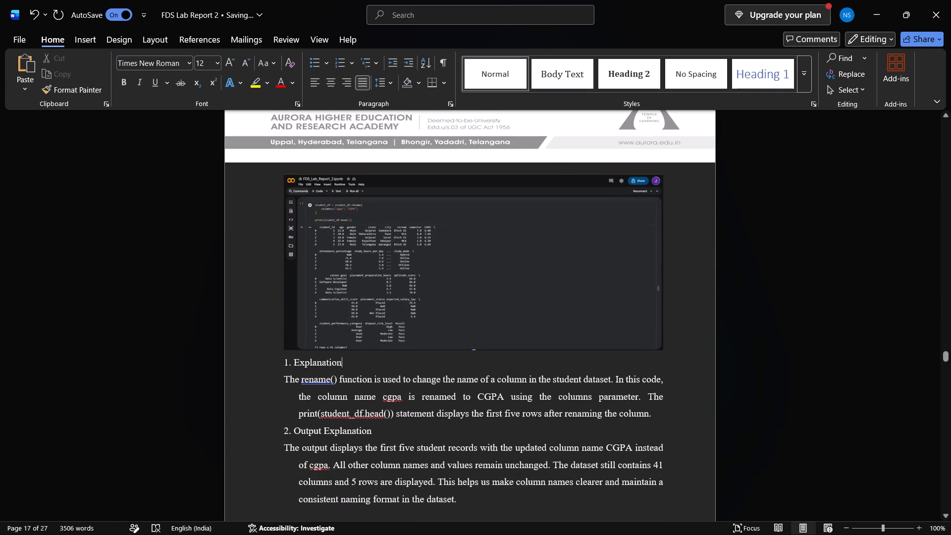
key("shift+colon")
left_click(295, 363)
key("BackSpace")
key("BackSpace")
key("BackSpace")
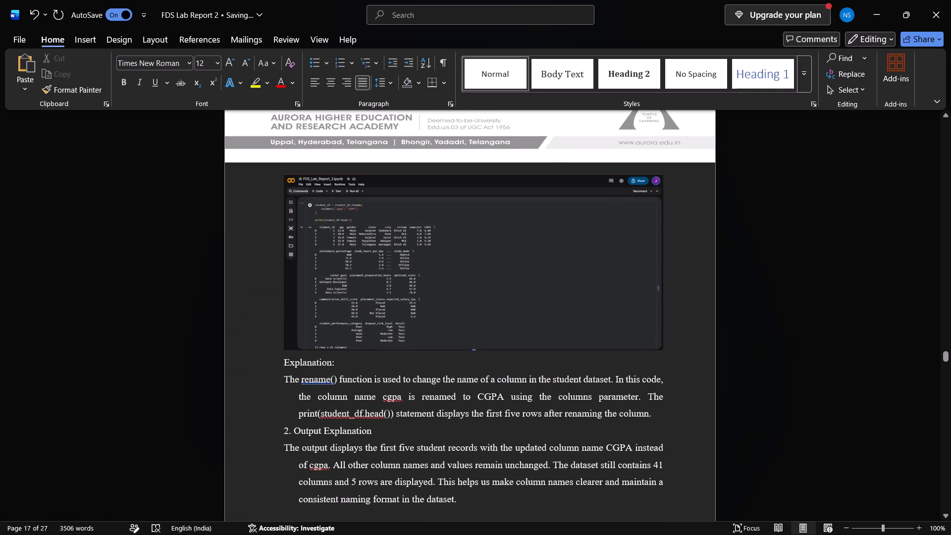
double_click(346, 364)
left_click(346, 364)
left_click_drag(346, 364, 285, 365)
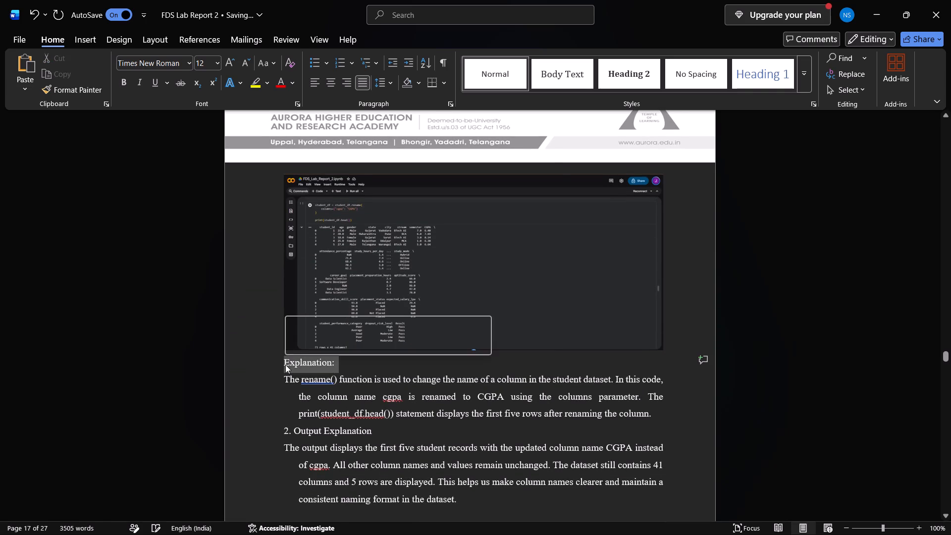
left_click(299, 337)
Turn "2. Output Explanation" in the rename() section on page 17 into a bold, unnumbered "Output Explanation:" label.
scroll(308, 370, "down", 2)
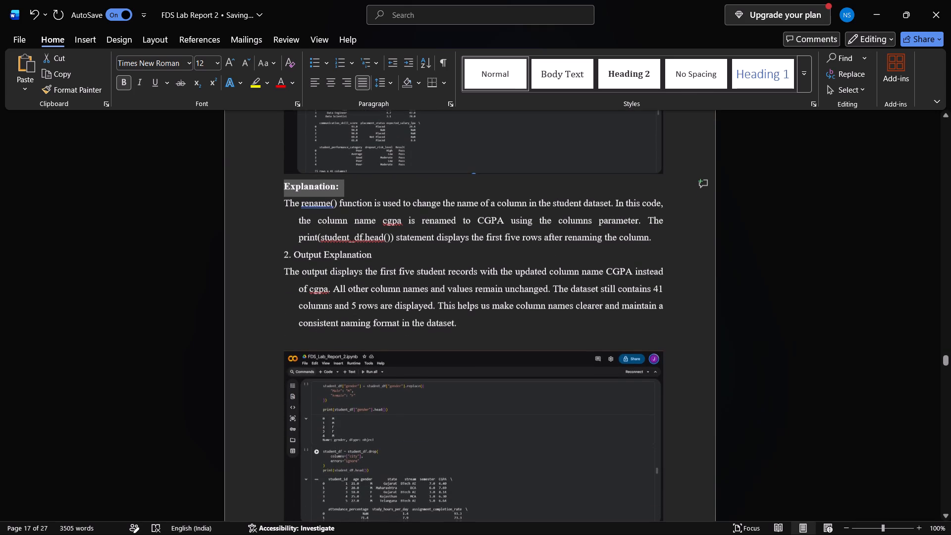
left_click(295, 261)
key("BackSpace")
key("BackSpace")
key("BackSpace")
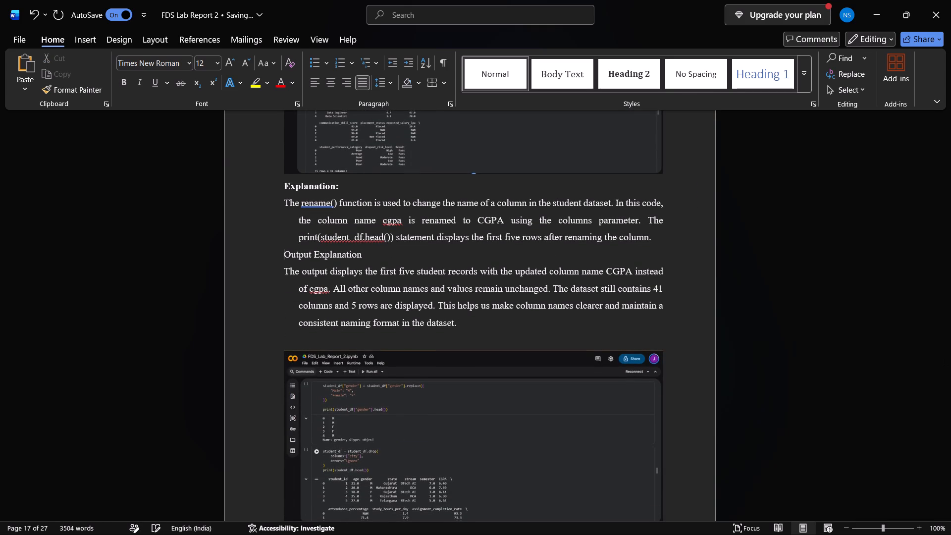
left_click(362, 254)
key("shift+colon")
left_click_drag(374, 259, 276, 249)
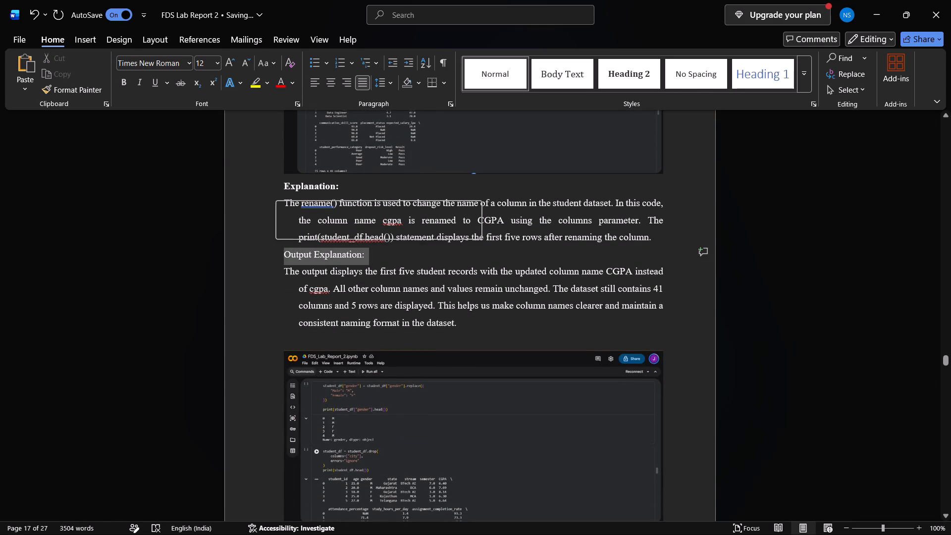
left_click(289, 234)
Insert two blank lines above the gender replace() and city drop() screenshot to push it from page 17 onto the following page.
scroll(336, 315, "down", 1)
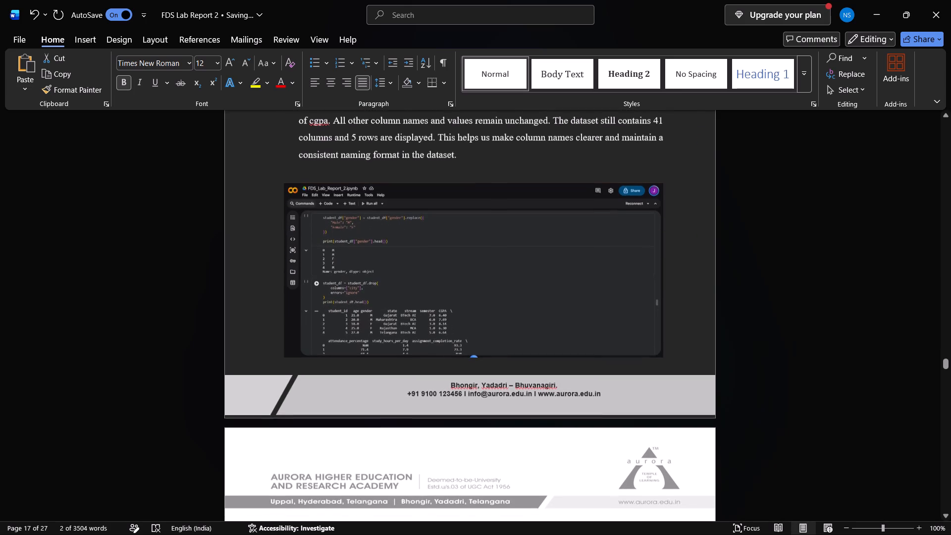
left_click(312, 171)
key("Return")
key("Return")
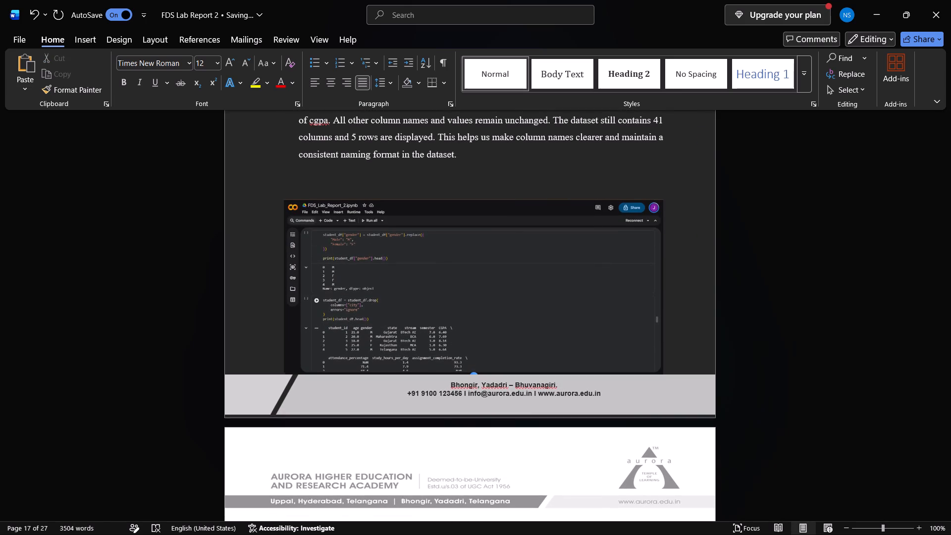
Insert a blank line between the rename() explanation paragraph and the "Output Explanation:" label on page 17.
scroll(312, 171, "up", 1)
scroll(342, 205, "up", 1)
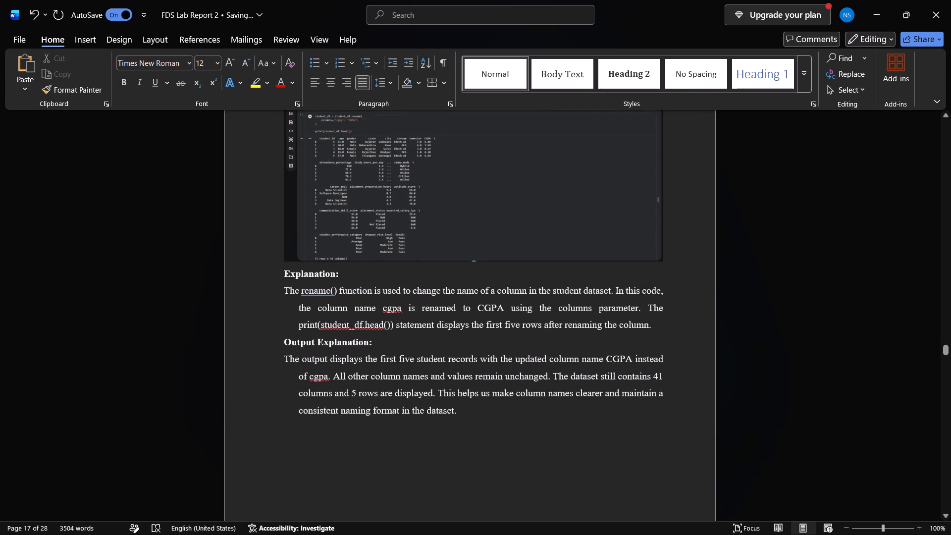
left_click(658, 326)
key("Return")
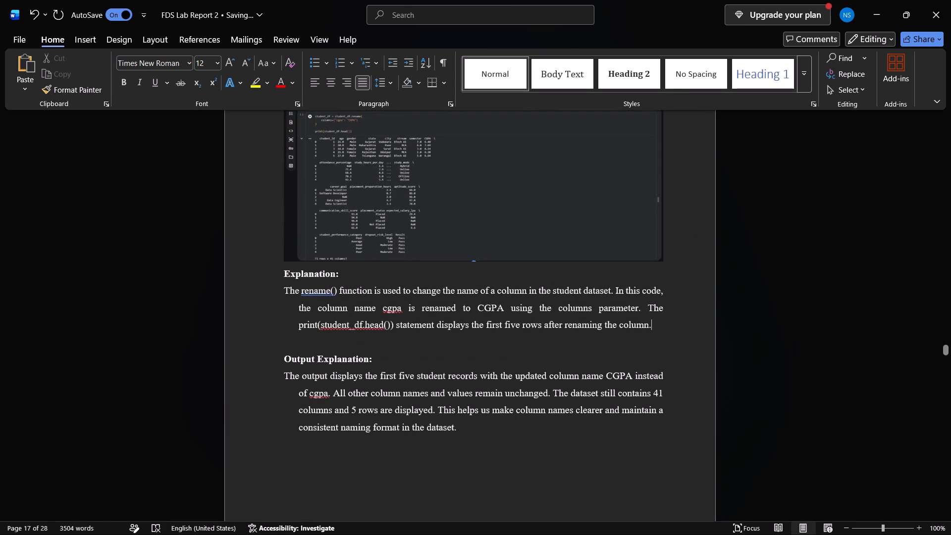
Turn ". Explanation" below the gender replace() and city drop() screenshot on page 18 into a bold "Explanation:" label.
scroll(658, 326, "down", 1)
scroll(601, 351, "down", 2)
scroll(522, 341, "down", 2)
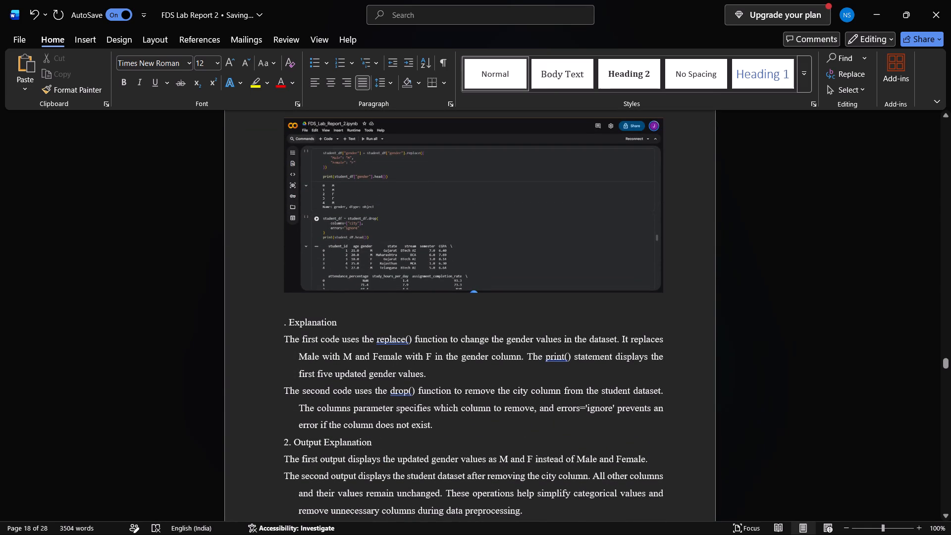
left_click(292, 326)
left_click(288, 326)
key("BackSpace")
key("BackSpace")
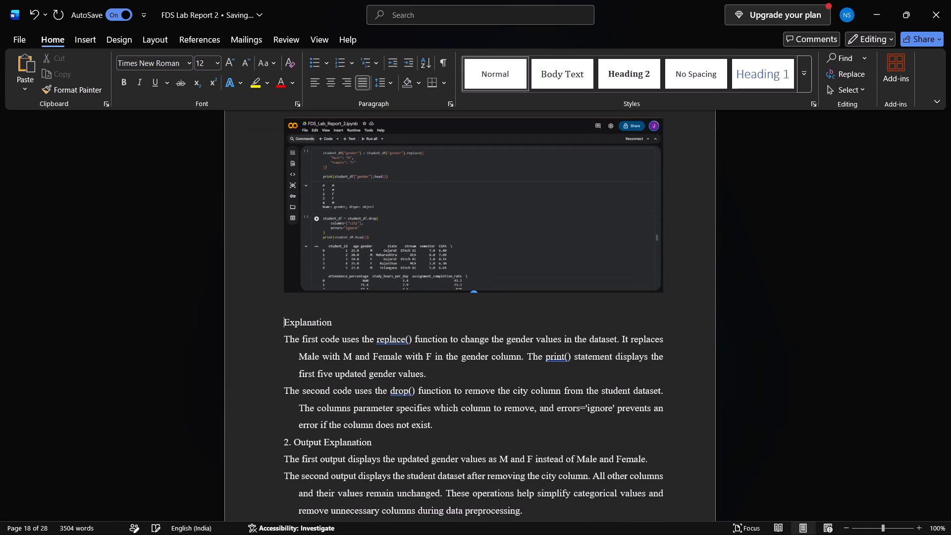
left_click_drag(336, 321, 276, 319)
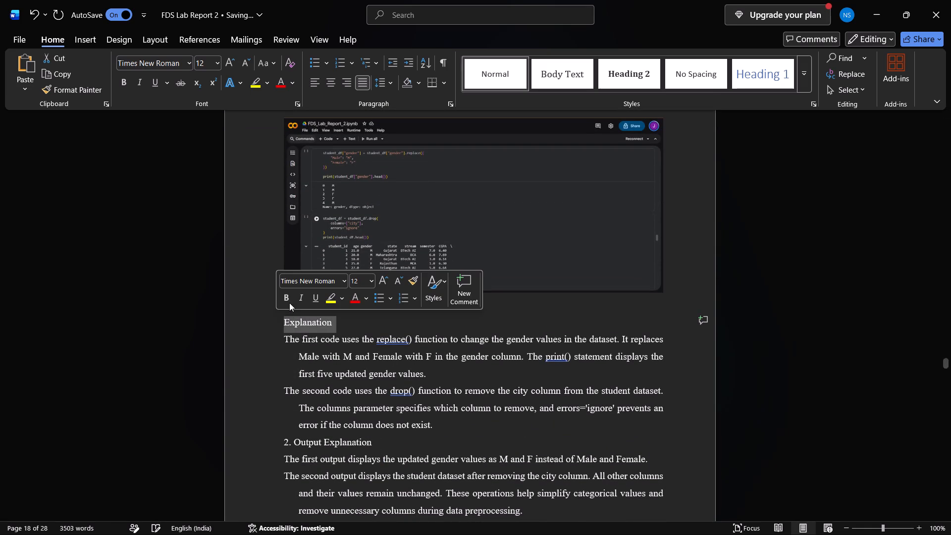
left_click(289, 301)
left_click(356, 323)
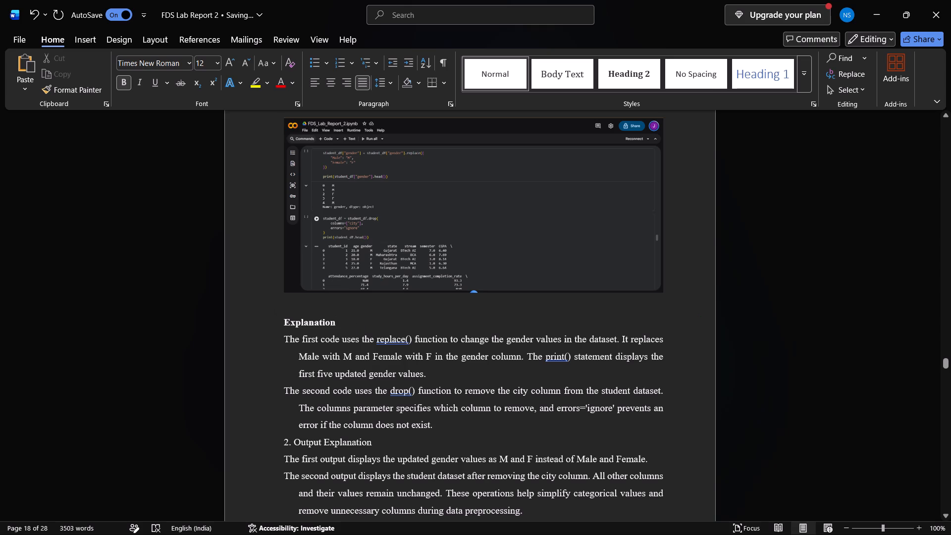
key("shift+colon")
Turn "2. Output Explanation" on page 18 into a bold, unnumbered "Output Explanation:" label.
scroll(349, 323, "down", 1)
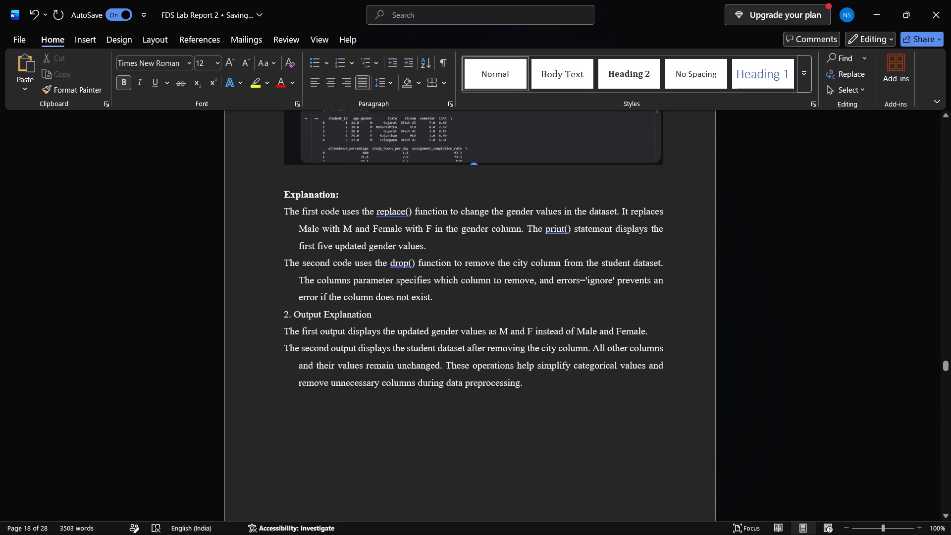
left_click(381, 313)
key("shift+colon")
left_click_drag(297, 315, 384, 315)
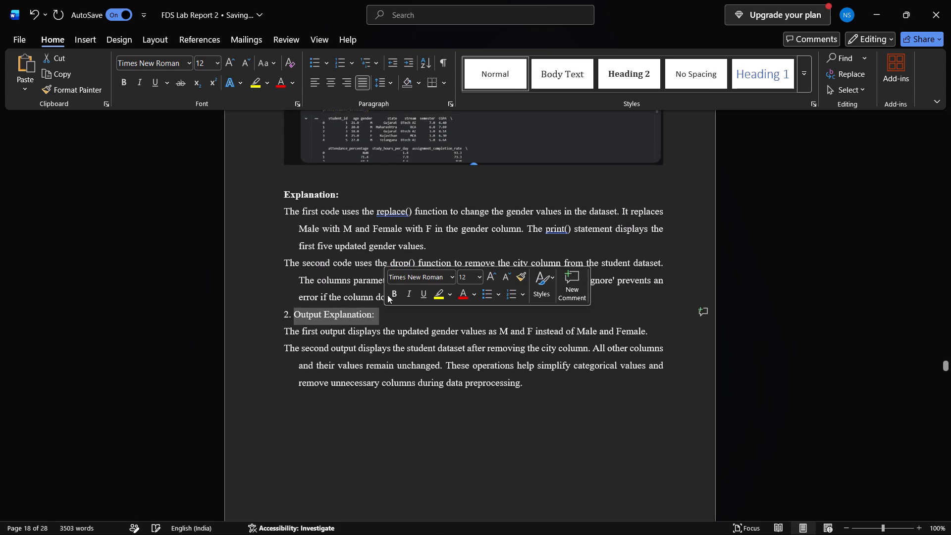
left_click(397, 292)
left_click(293, 315)
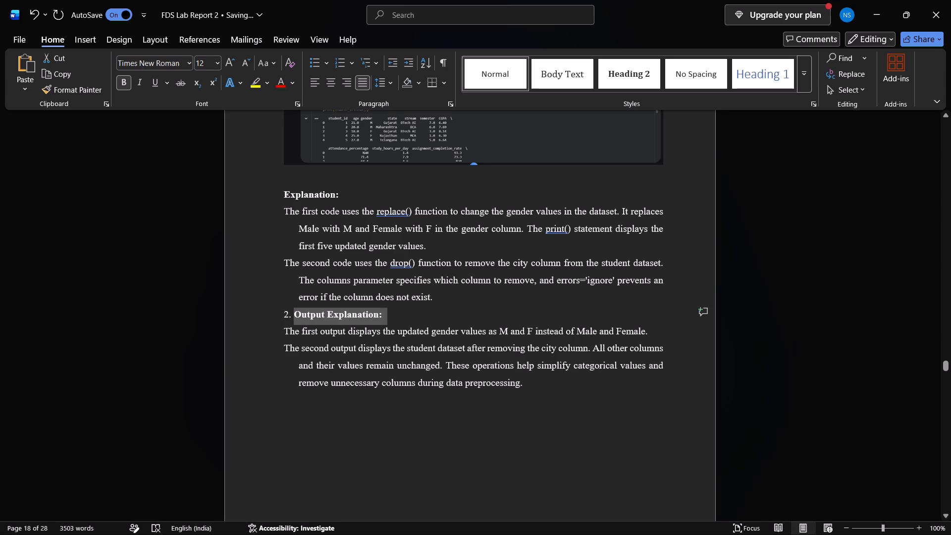
key("BackSpace")
key("BackSpace")
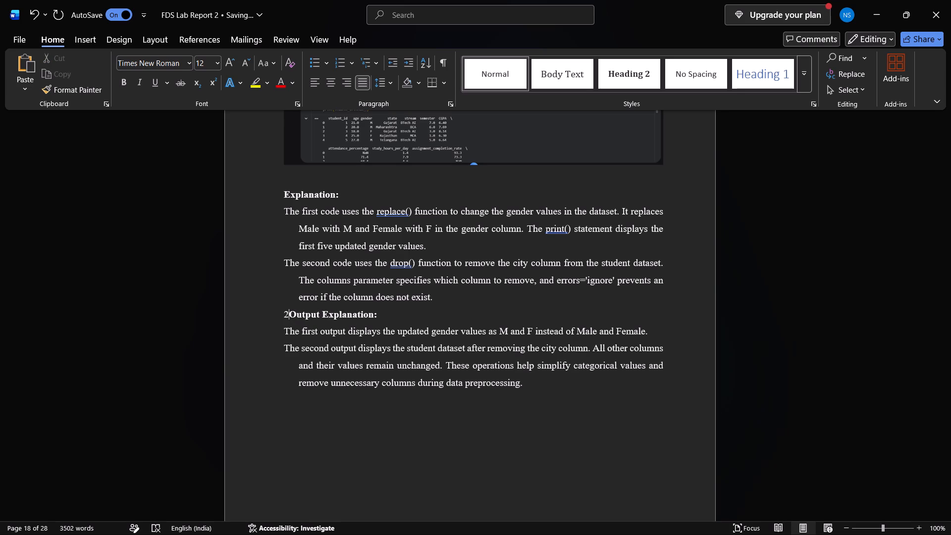
key("BackSpace")
Insert a blank line between the drop() explanation paragraph and the "Output Explanation:" label on page 18.
left_click(439, 302)
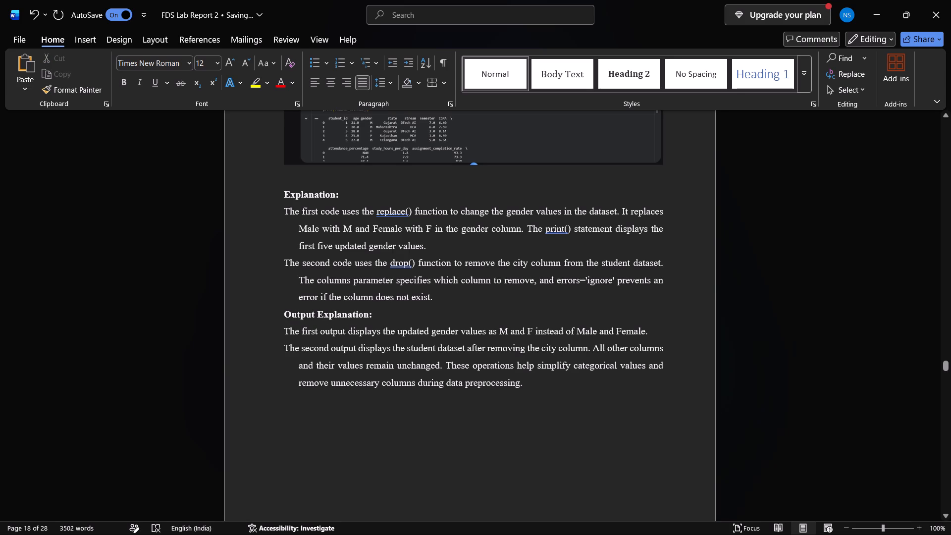
key("Return")
Turn "1. Explanation" below the drop() screenshot on page 19 into a bold, unnumbered "Explanation:" label.
scroll(439, 302, "down", 3)
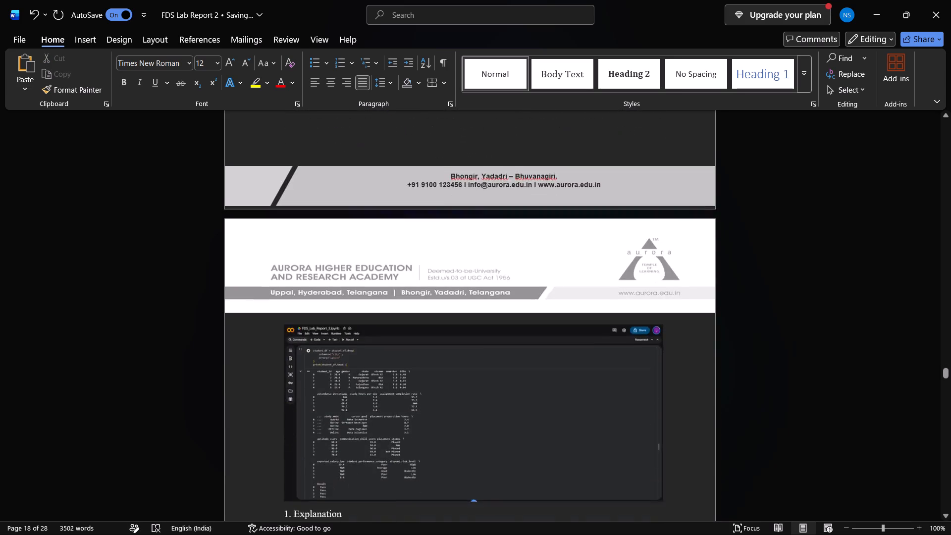
scroll(422, 307, "down", 2)
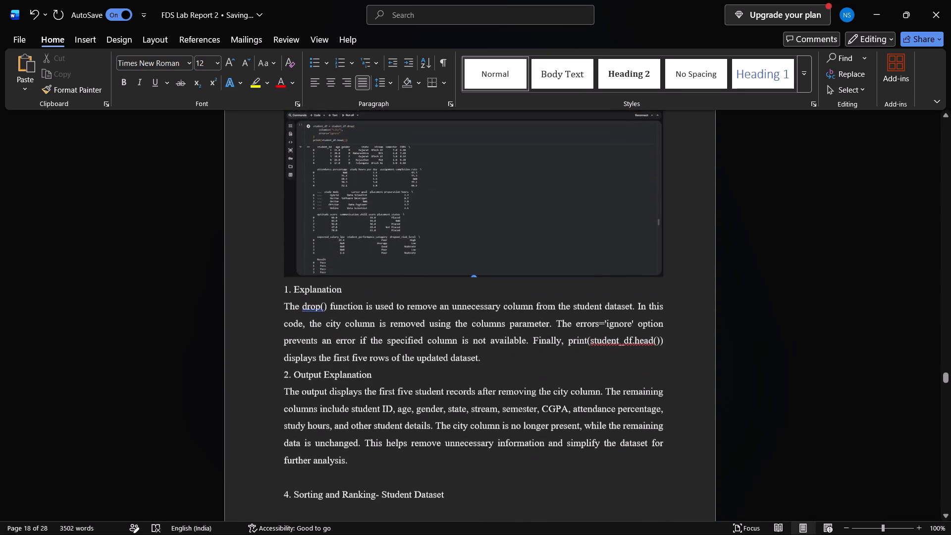
left_click(297, 290)
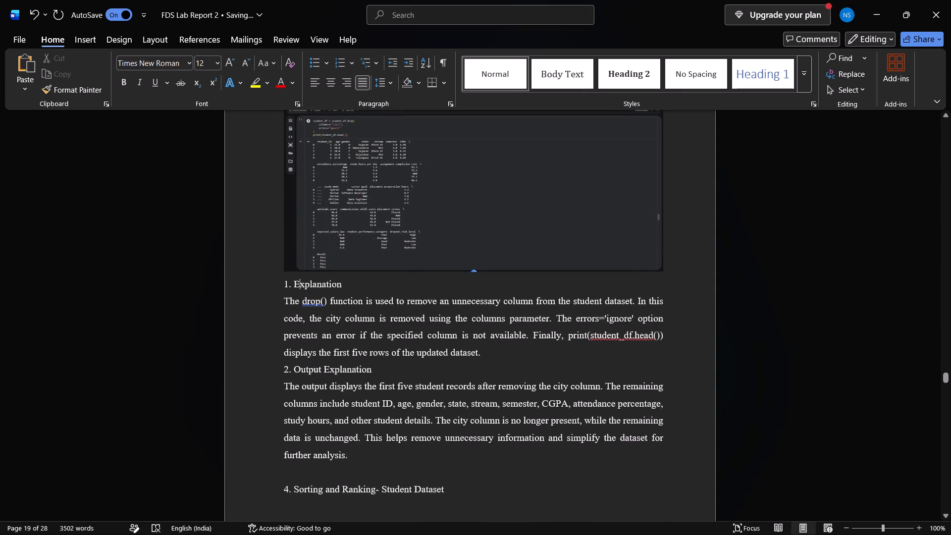
key("Left")
key("BackSpace")
key("BackSpace")
key("BackSpace")
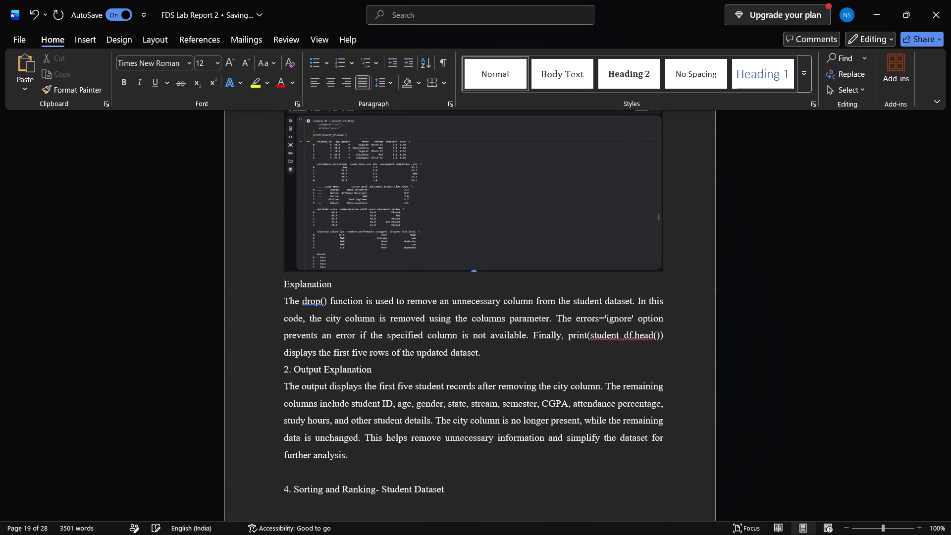
left_click(341, 286)
key("shift+colon")
left_click_drag(343, 287, 272, 281)
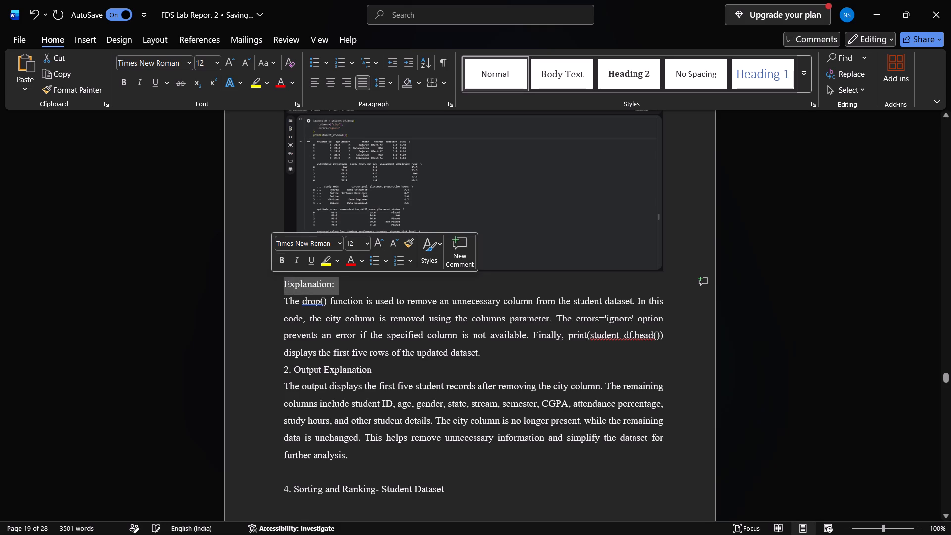
left_click(282, 263)
Turn "2. Output Explanation" in the drop() section on page 19 into a bold, unnumbered "Output Explanation:" label.
scroll(325, 312, "down", 1)
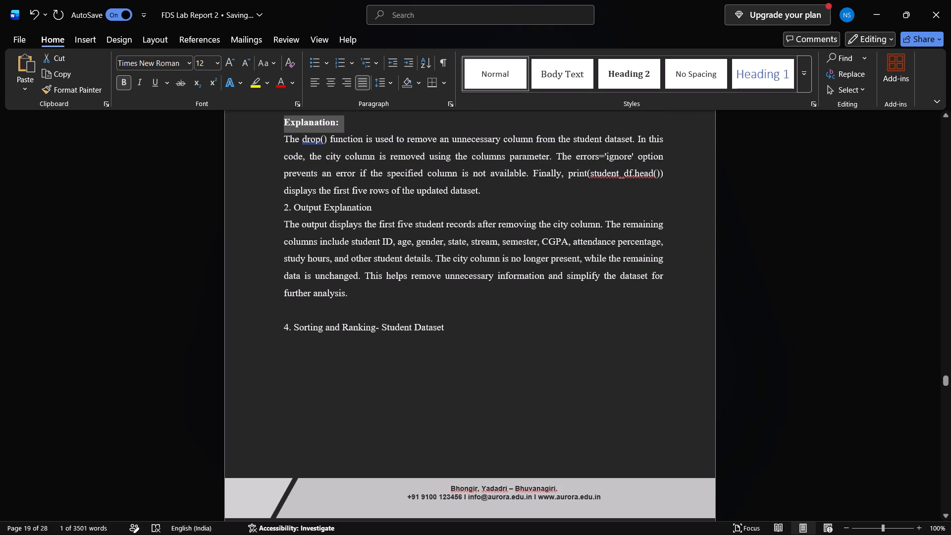
left_click(373, 207)
key("shift+colon")
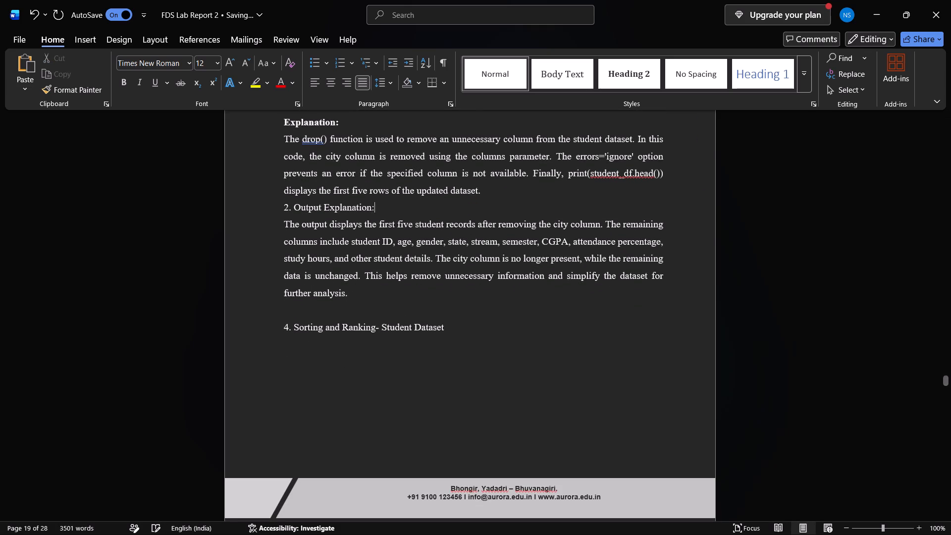
left_click_drag(292, 207, 385, 204)
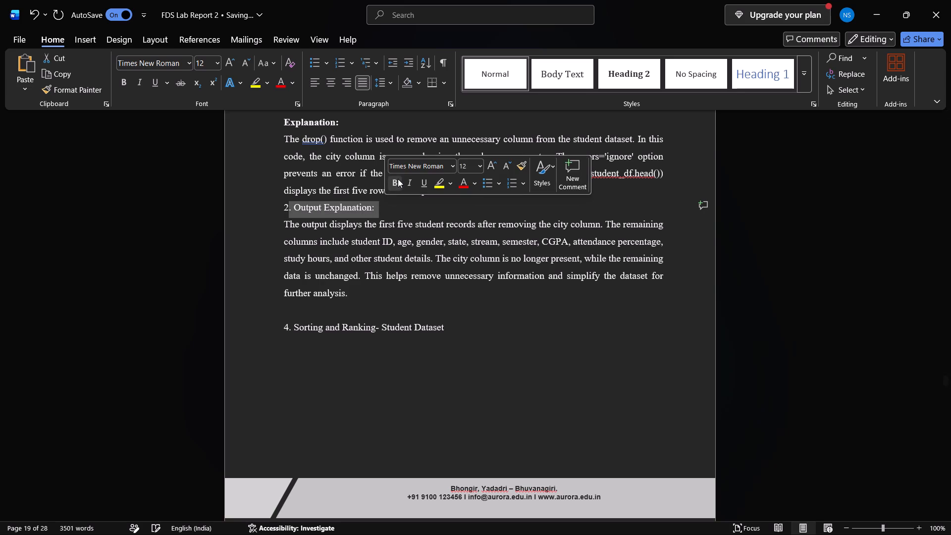
left_click(398, 179)
left_click(294, 209)
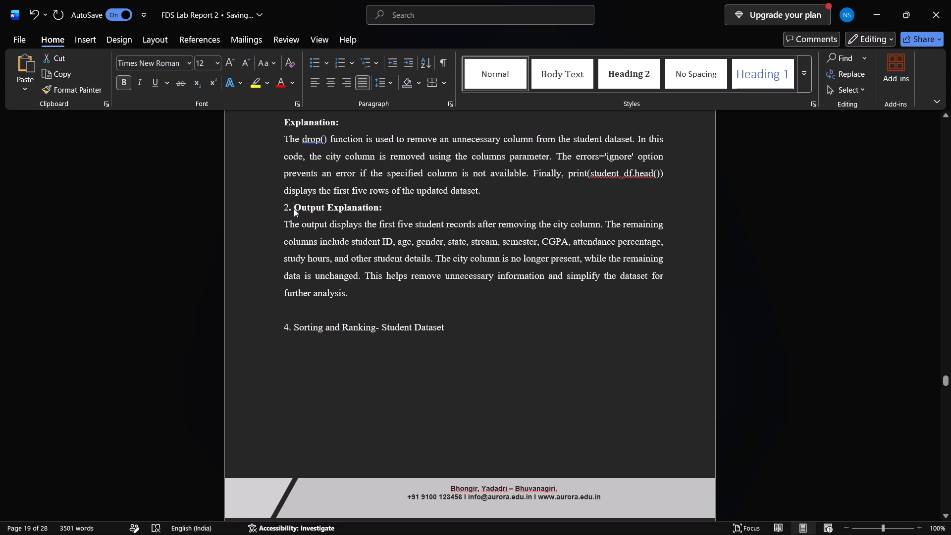
key("BackSpace")
key("BackSpace")
key("BackSpace")
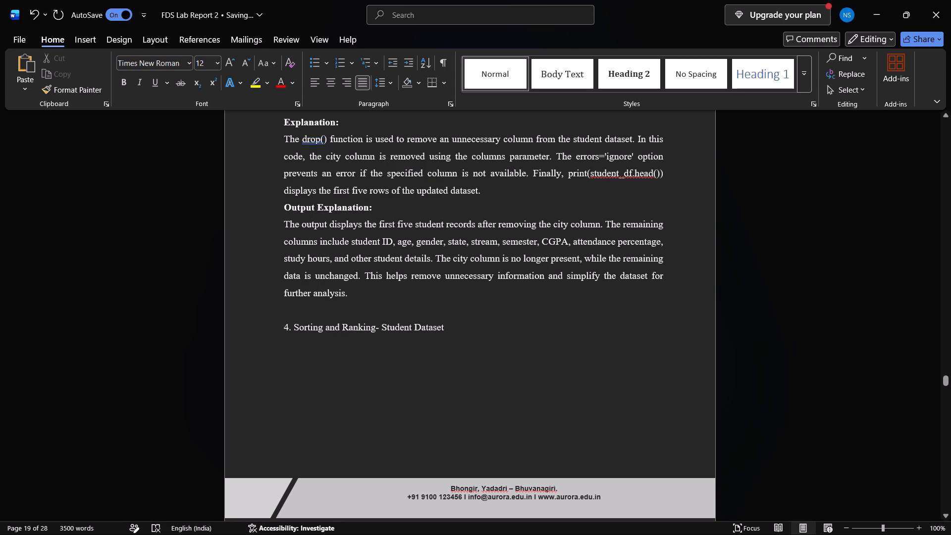
Insert a blank line between the drop() explanation paragraph and the "Output Explanation:" label on page 19.
left_click(490, 192)
key("Return")
Add eight blank lines after the drop() output explanation to push the "4. Sorting and Ranking- Student Dataset" heading onto page 20.
scroll(490, 192, "down", 1)
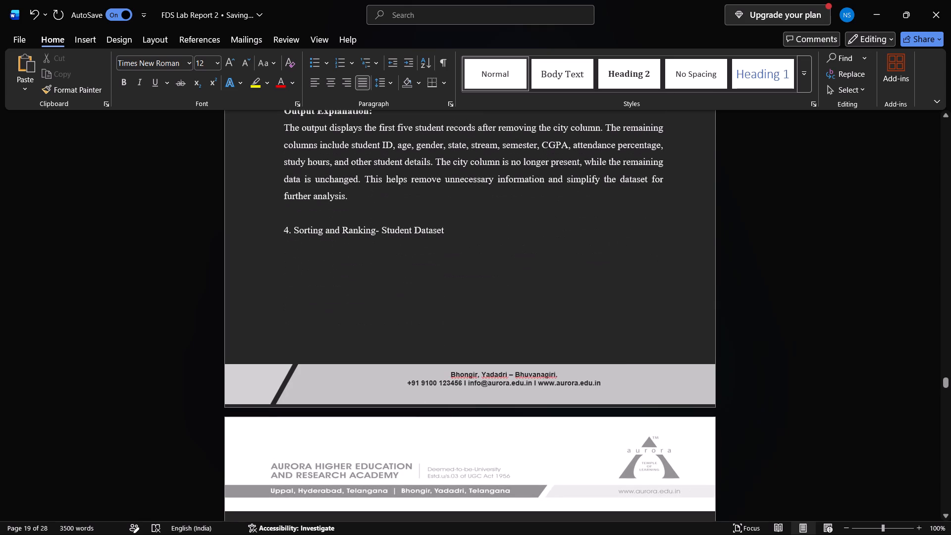
left_click(394, 204)
key("Return")
key("Return")
key("Return")
key("Return")
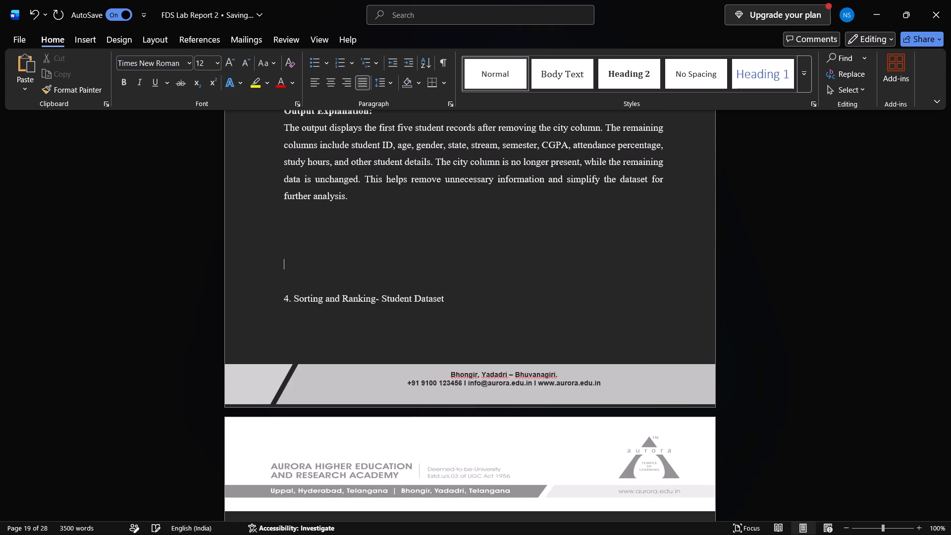
key("Return")
key("Return")
key("Return")
key("Return")
key("Return")
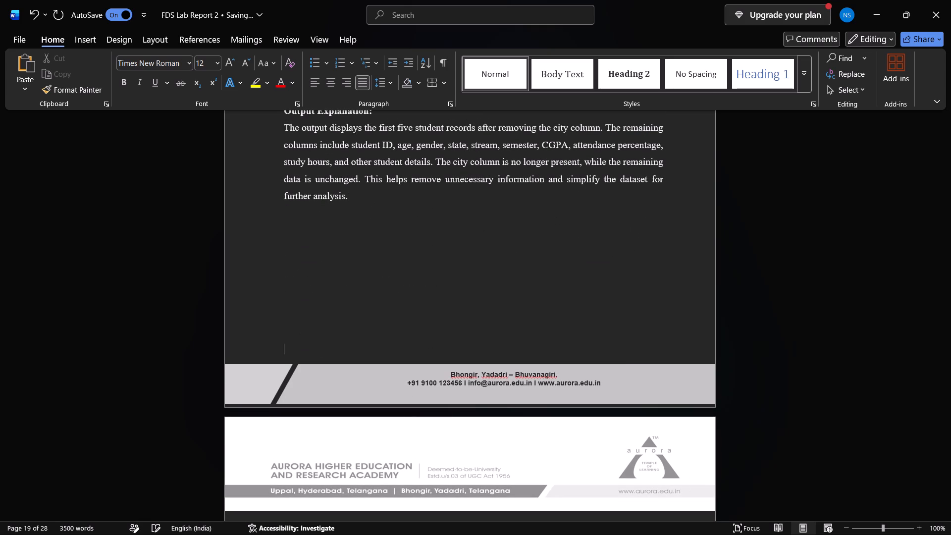
scroll(394, 204, "down", 1)
key("BackSpace")
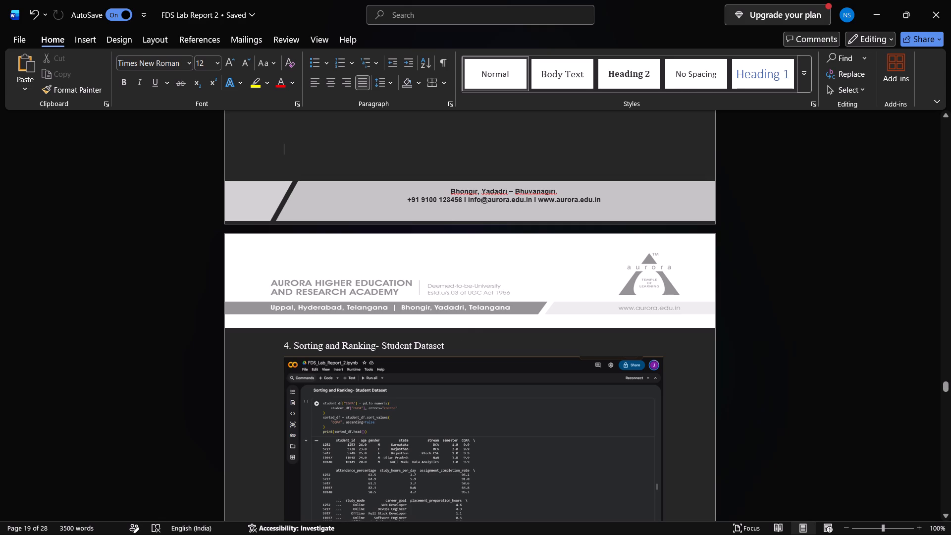
Color the "4. Sorting and Ranking- Student Dataset" heading red.
left_click_drag(445, 347, 264, 332)
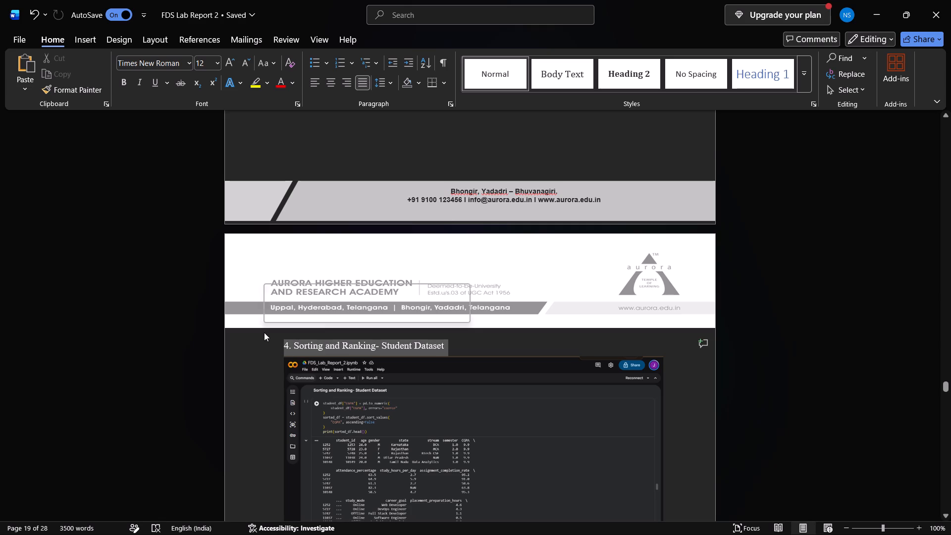
left_click(341, 316)
Turn "1. Explanation" below the CGPA sorting screenshot on page 20 into a bold, unnumbered "Explanation:" label.
scroll(342, 368, "down", 1)
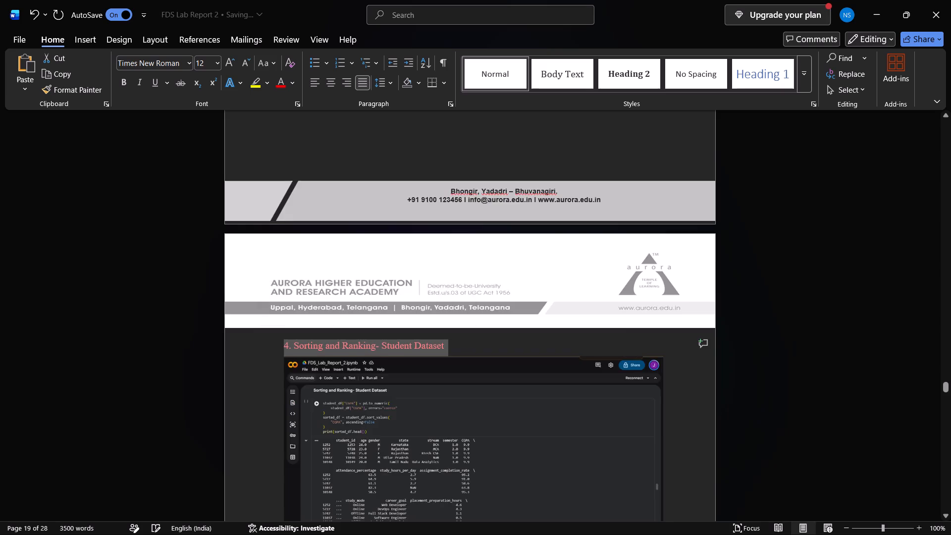
scroll(342, 368, "down", 2)
left_click(344, 254)
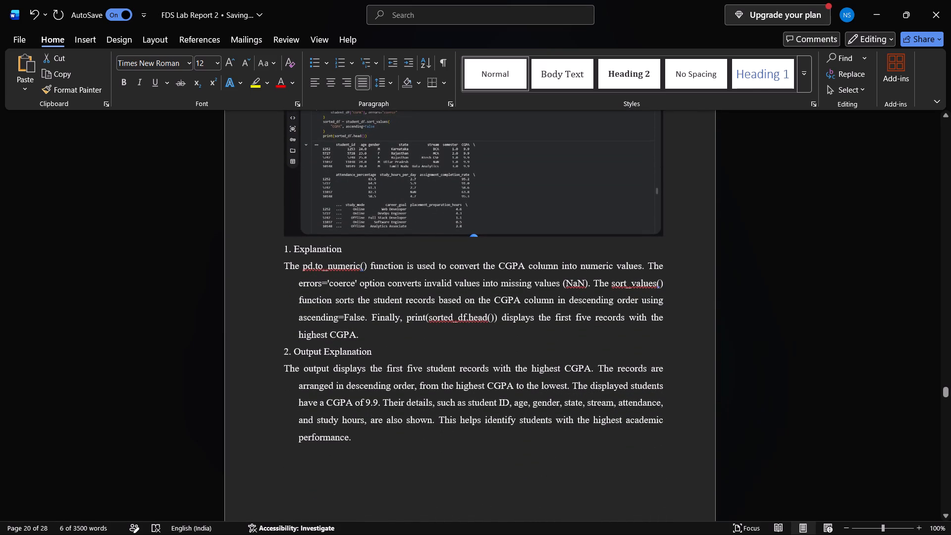
key("shift+colon")
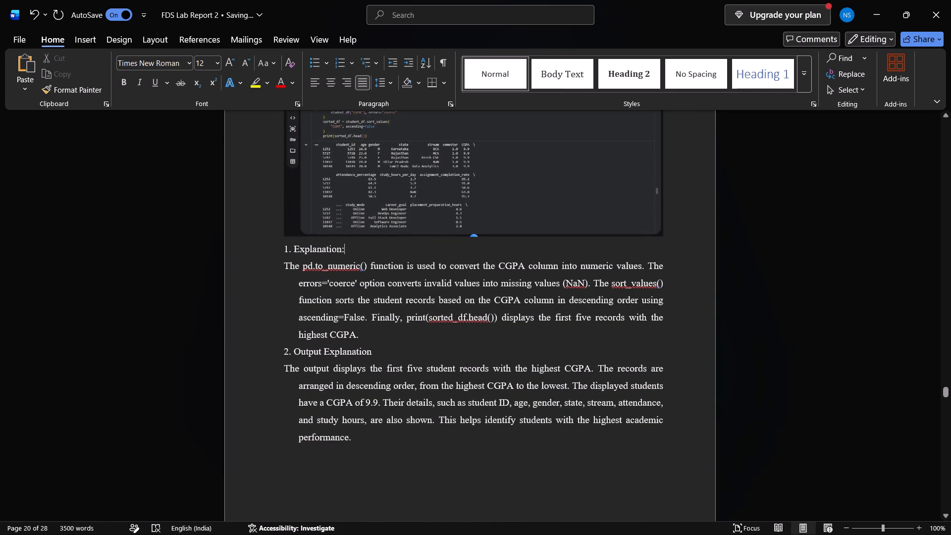
left_click(295, 248)
key("BackSpace")
key("BackSpace")
key("BackSpace")
left_click_drag(355, 249, 281, 247)
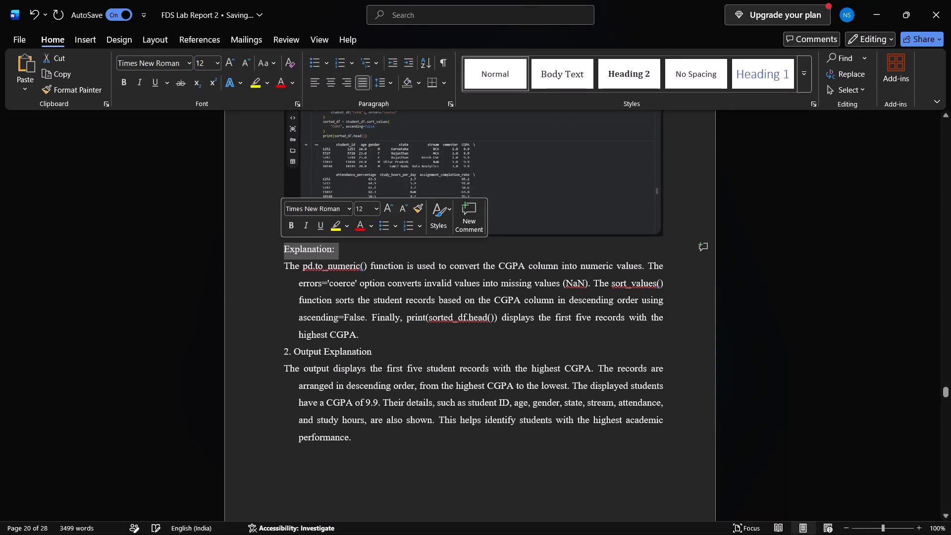
left_click_drag(290, 234, 290, 228)
left_click(290, 228)
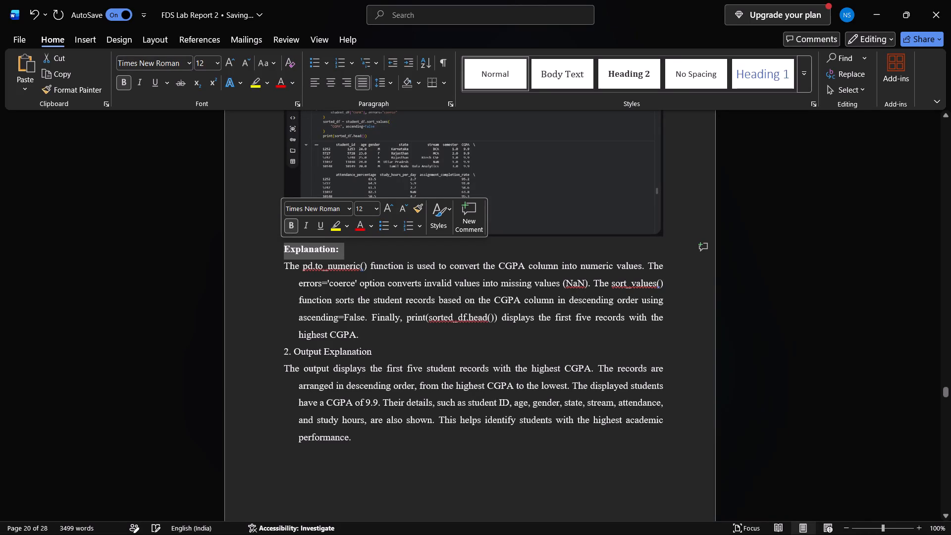
Turn "2. Output Explanation" below the pd.to_numeric() explanation on page 20 into a bold, unnumbered "Output Explanation:" label.
left_click(296, 348)
key("BackSpace")
key("BackSpace")
key("BackSpace")
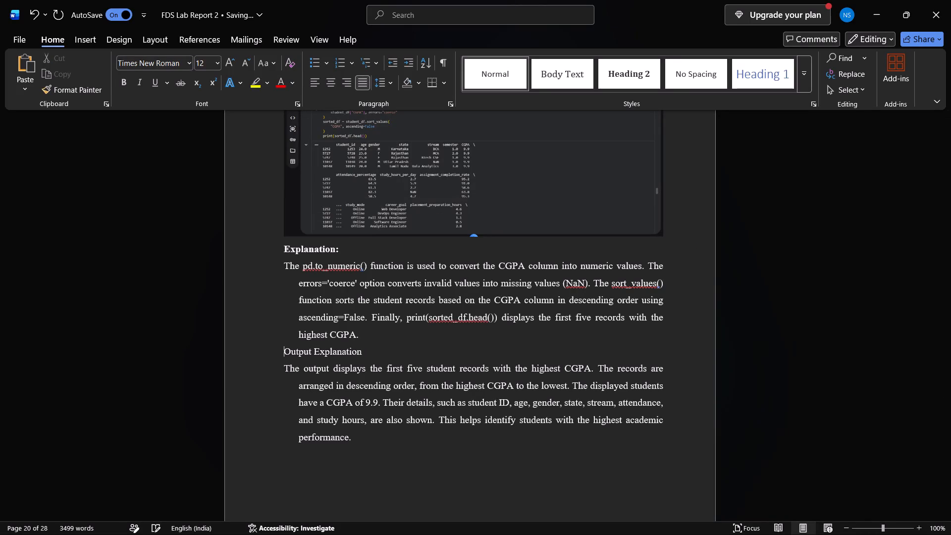
left_click(368, 357)
key("shift+colon")
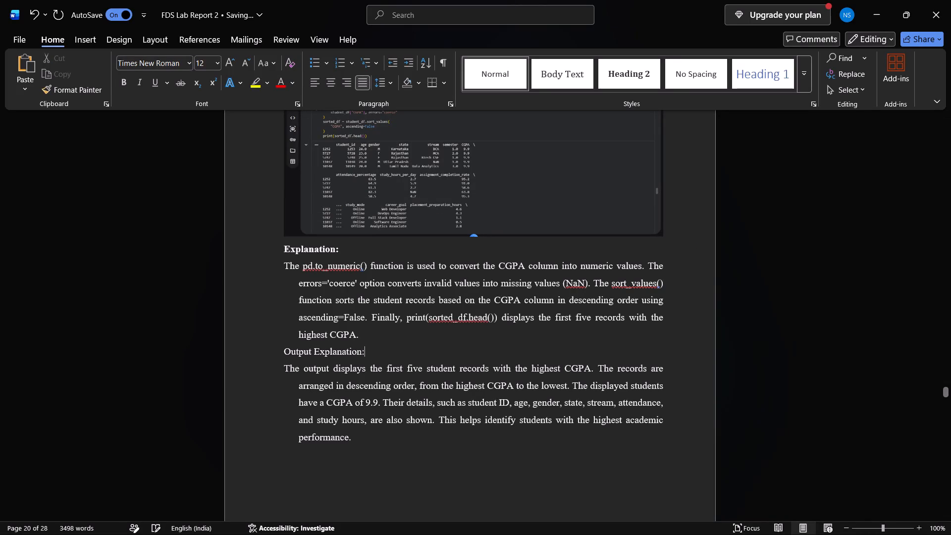
left_click_drag(286, 352, 394, 341)
left_click(370, 353)
left_click_drag(370, 353, 287, 358)
left_click(299, 332)
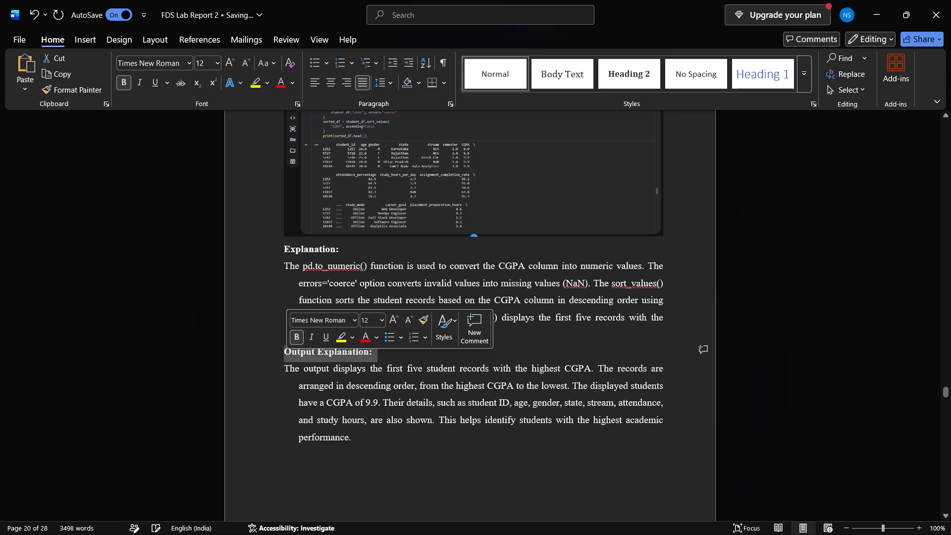
Turn "1. Explanation" above the sorted_df.head() paragraph on page 21 into a bold, unnumbered "Explanation:" label.
scroll(322, 372, "down", 3)
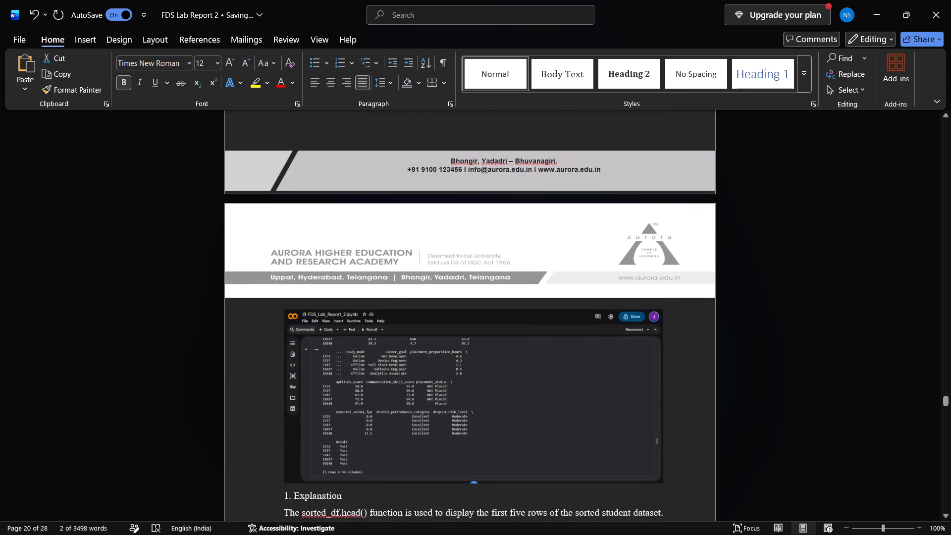
scroll(322, 372, "down", 1)
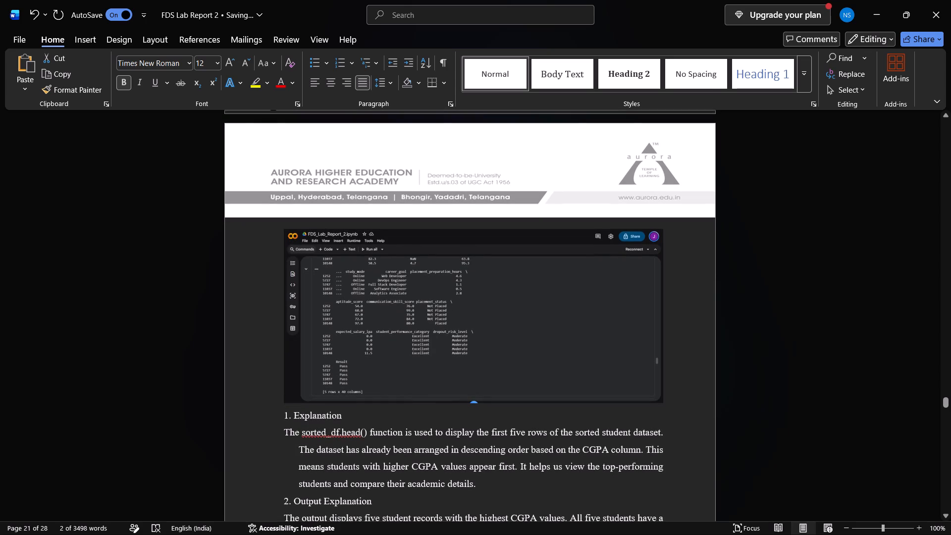
left_click(350, 416)
key("shift+colon")
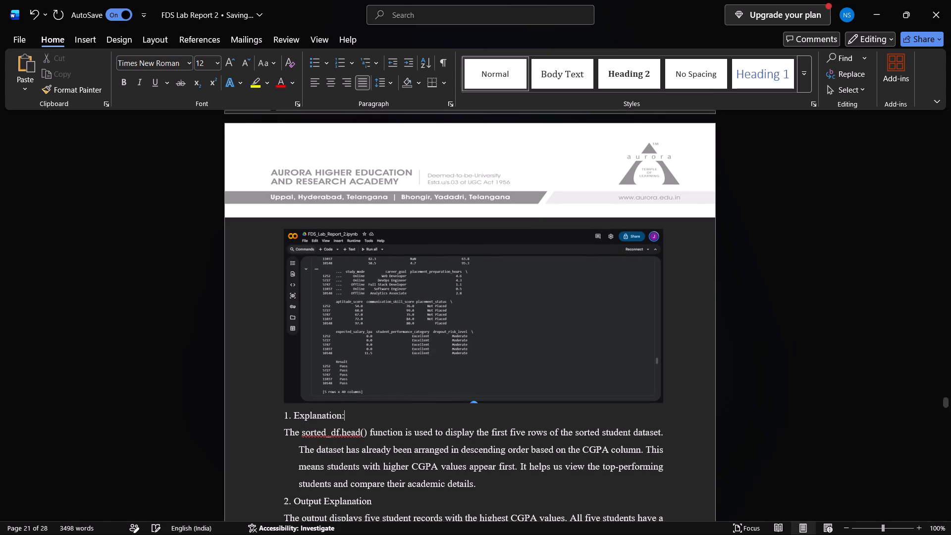
left_click(296, 417)
key("BackSpace")
key("BackSpace")
key("BackSpace")
left_click_drag(335, 416, 280, 418)
left_click(294, 401)
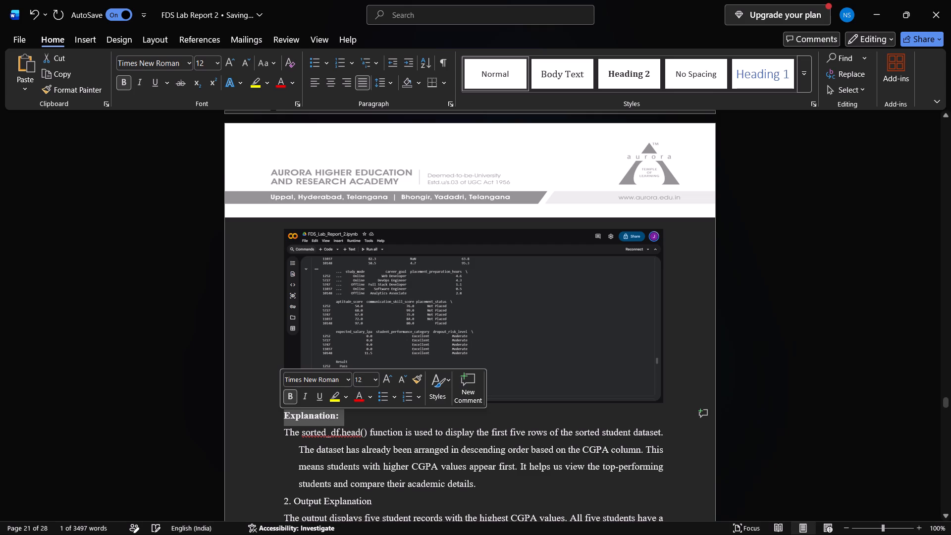
Turn "2. Output Explanation" below the sorted_df.head() paragraph on page 21 into a bold, unnumbered "Output Explanation:" label.
scroll(327, 449, "down", 1)
left_click(295, 391)
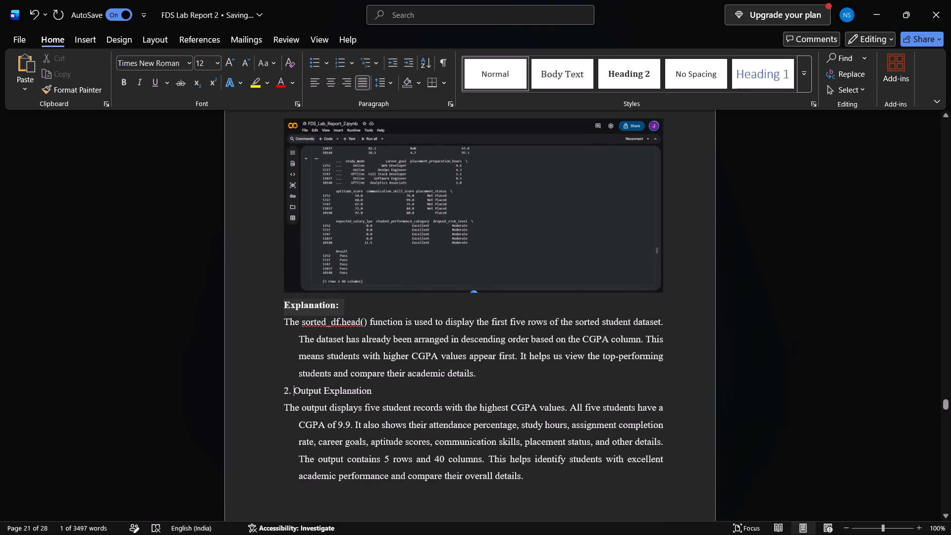
key("BackSpace")
key("BackSpace")
key("BackSpace")
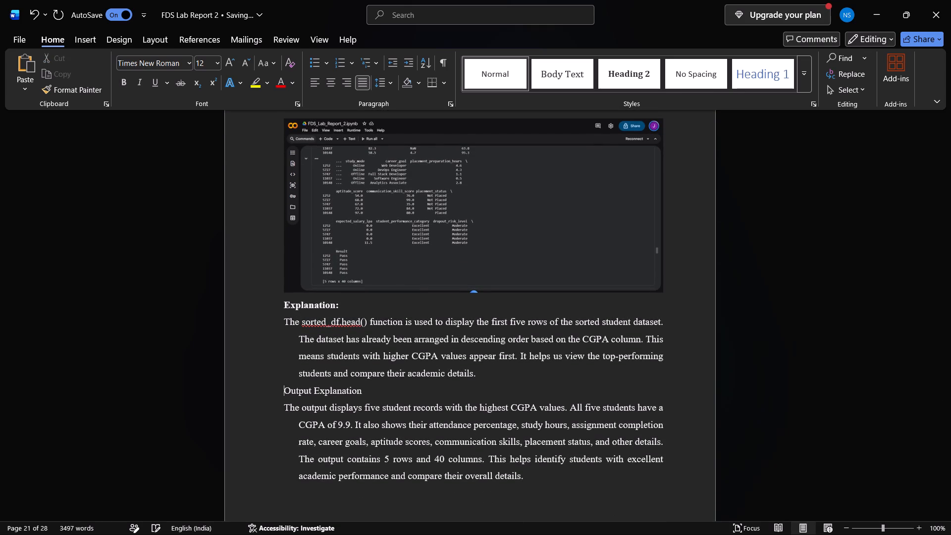
left_click(371, 389)
key("shift+colon")
left_click_drag(282, 391, 344, 392)
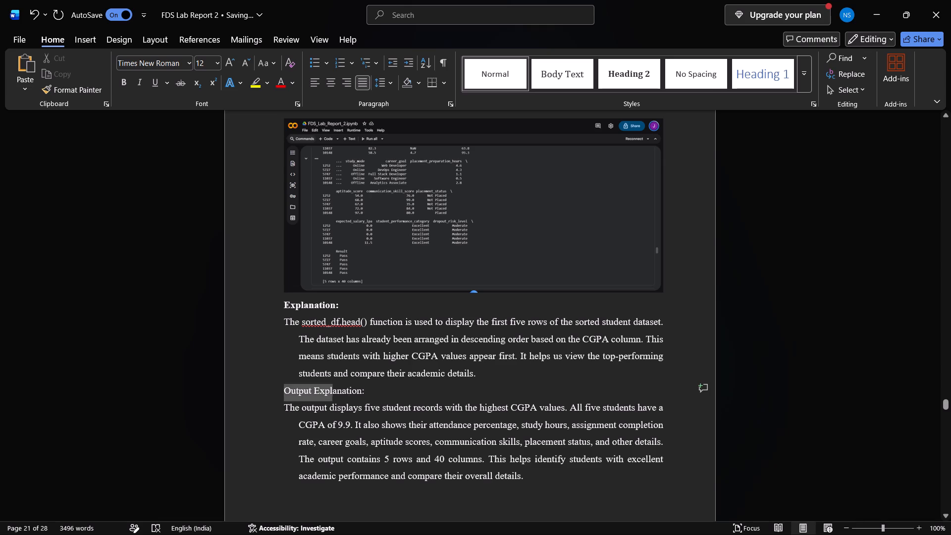
left_click_drag(344, 392, 371, 389)
left_click(383, 367)
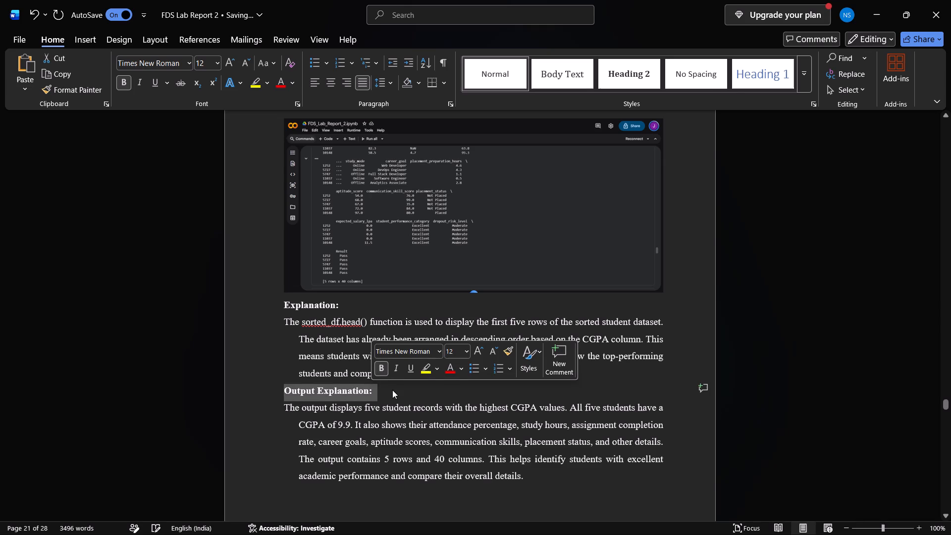
left_click(392, 390)
Color the "Grouping- Student Dataset:" heading at the start of page 22 red.
scroll(392, 390, "down", 1)
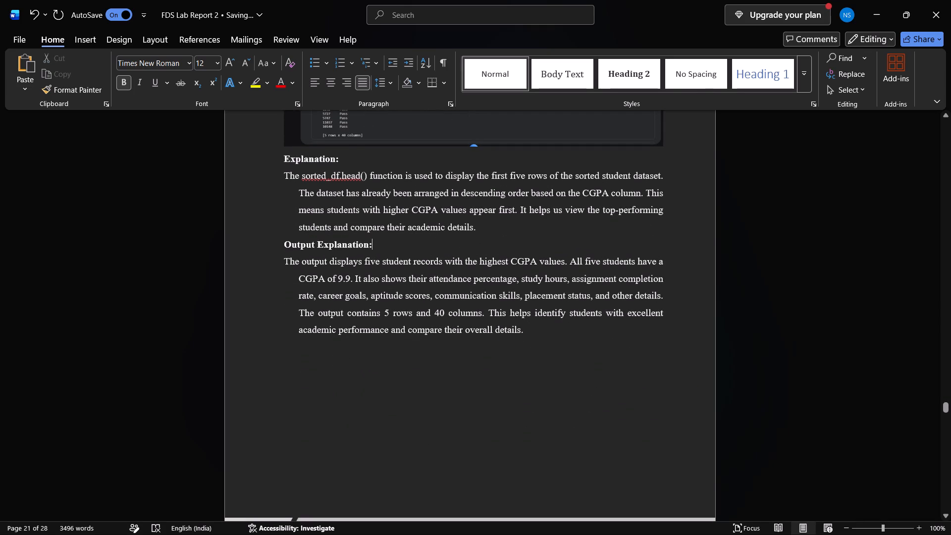
scroll(486, 227, "down", 2)
scroll(433, 317, "down", 1)
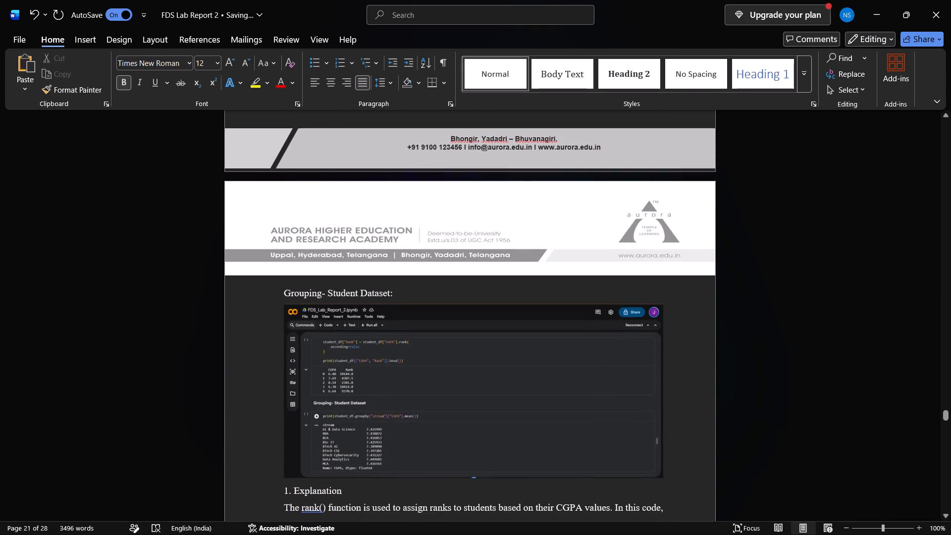
left_click_drag(400, 294, 288, 294)
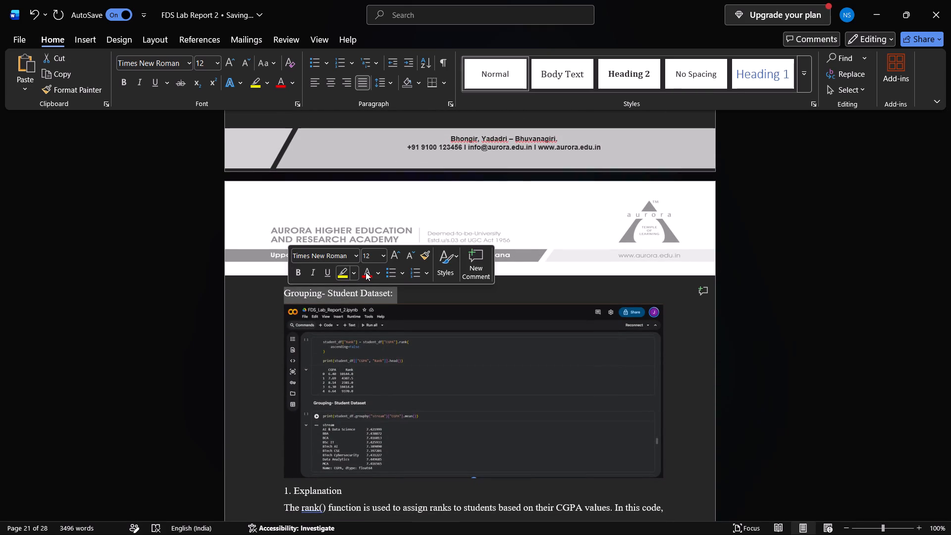
left_click(366, 272)
Turn "1. Explanation" above the rank() paragraph on page 22 into a bold, unnumbered "Explanation:" label.
scroll(386, 344, "down", 2)
left_click_drag(348, 290, 337, 289)
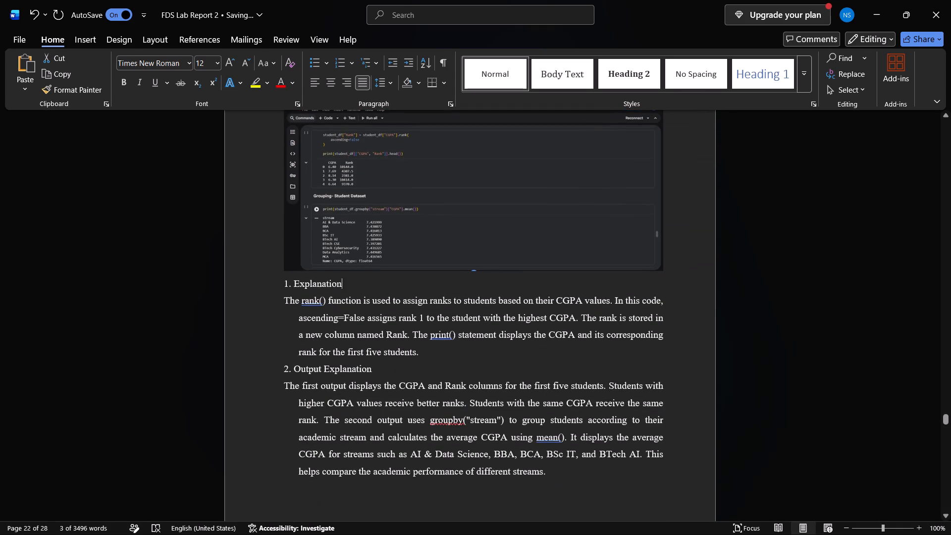
left_click_drag(337, 289, 276, 282)
left_click(293, 266)
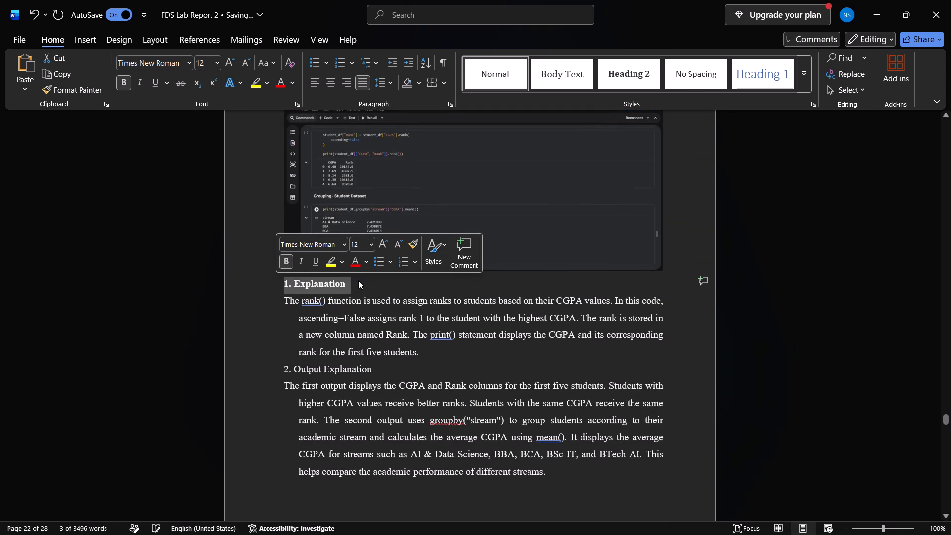
left_click(358, 280)
key("shift+colon")
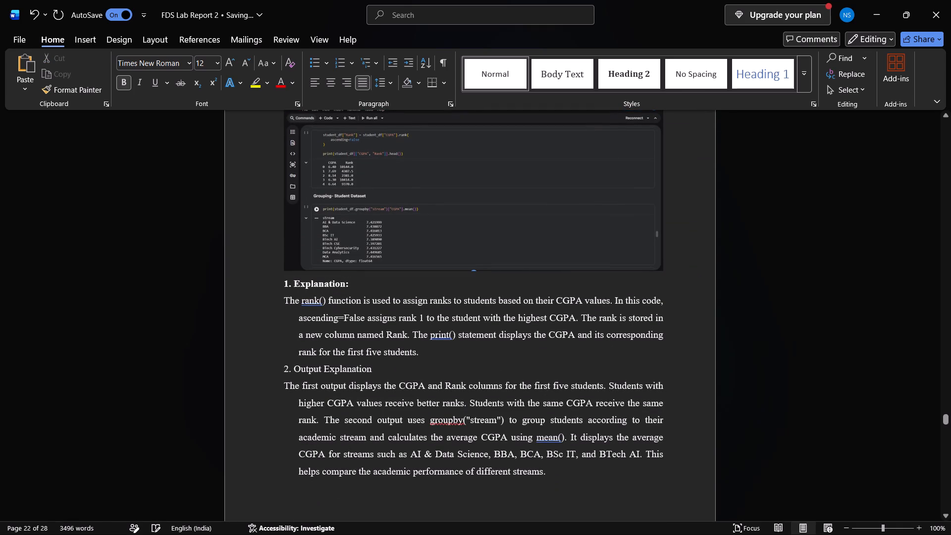
left_click(293, 289)
key("equal")
key("BackSpace")
key("BackSpace")
key("BackSpace")
key("BackSpace")
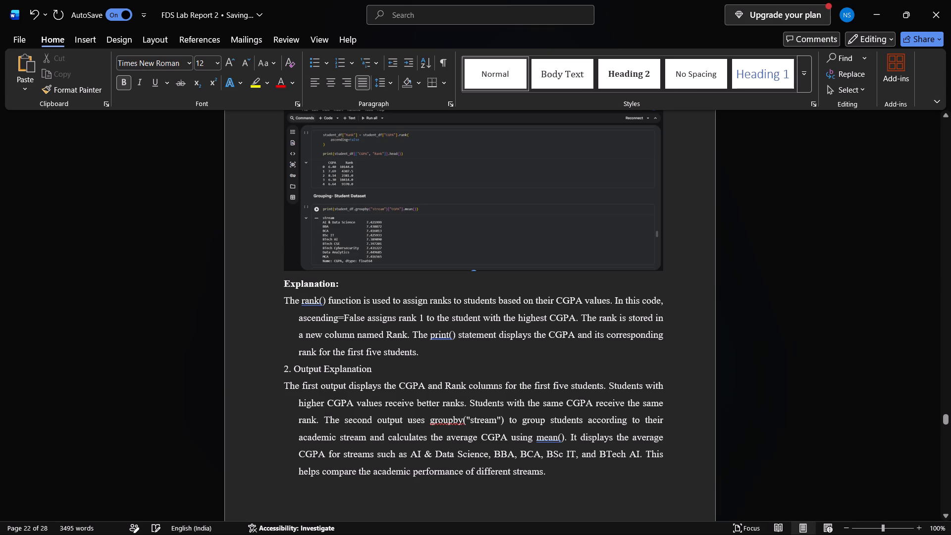
Turn "2. Output Explanation" below the rank() paragraph on page 22 into a bold, unnumbered "Output Explanation:" label.
left_click(377, 371)
key("shift+colon")
left_click_drag(284, 369, 384, 367)
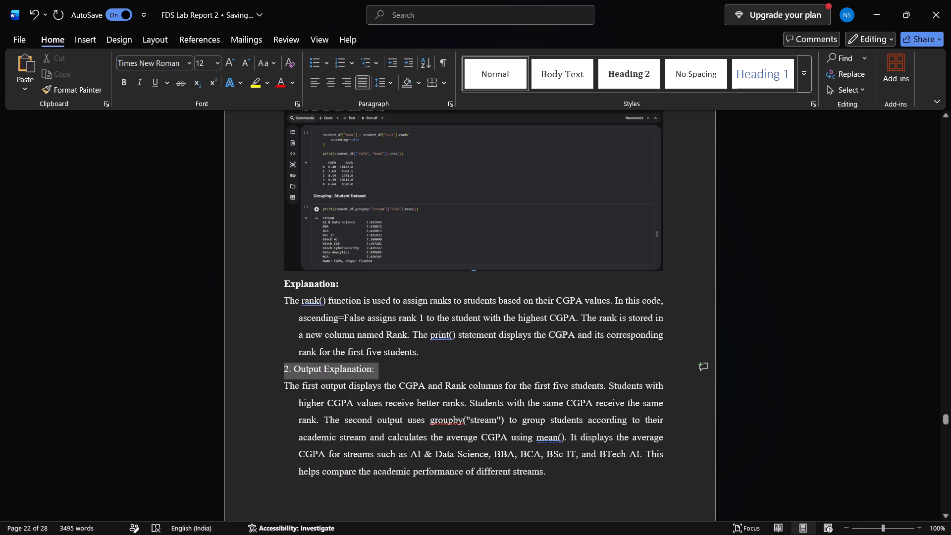
left_click_drag(384, 367, 384, 368)
left_click(396, 346)
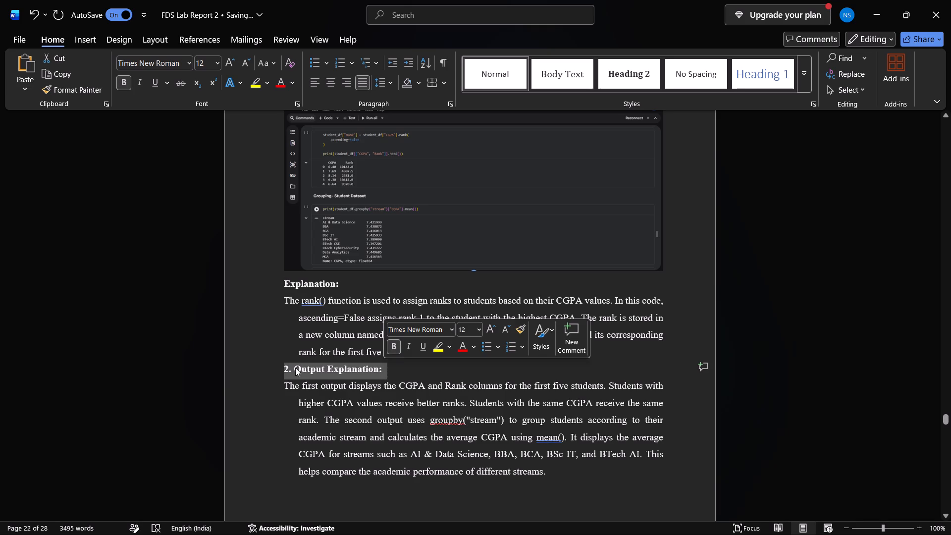
left_click(295, 368)
key("BackSpace")
key("BackSpace")
key("BackSpace")
key("BackSpace")
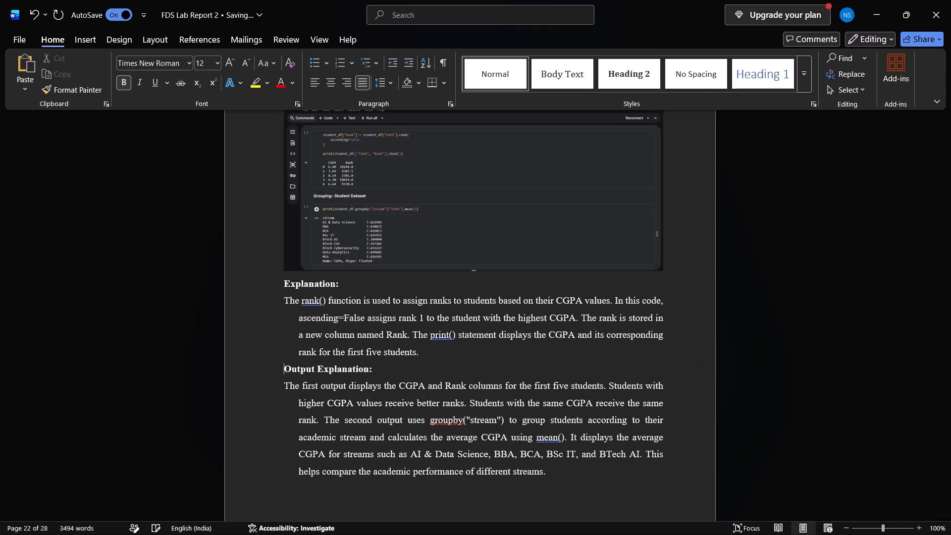
Make the "1. Explanation" and "2. Output Explanation" labels below the groupby() screenshot on page 23 bold.
scroll(295, 368, "down", 3)
scroll(306, 321, "down", 2)
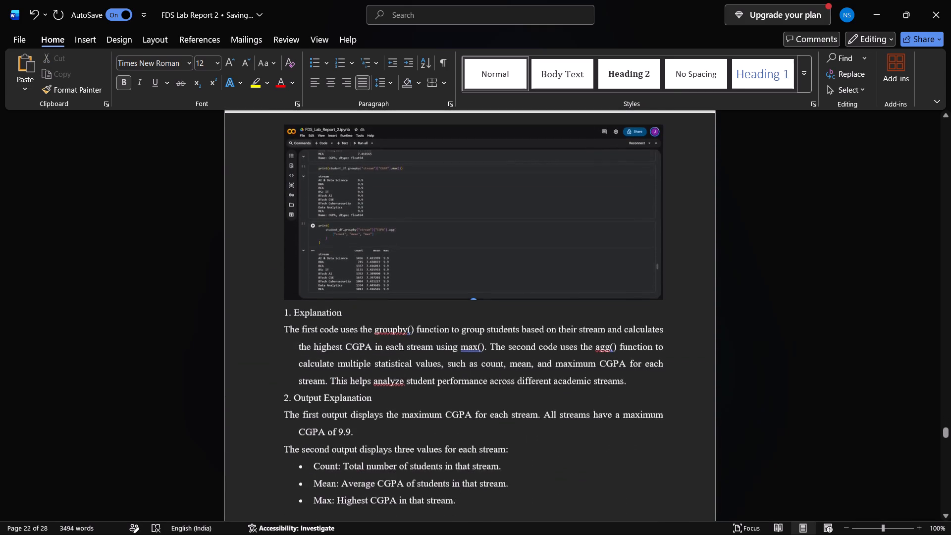
left_click_drag(345, 300, 282, 303)
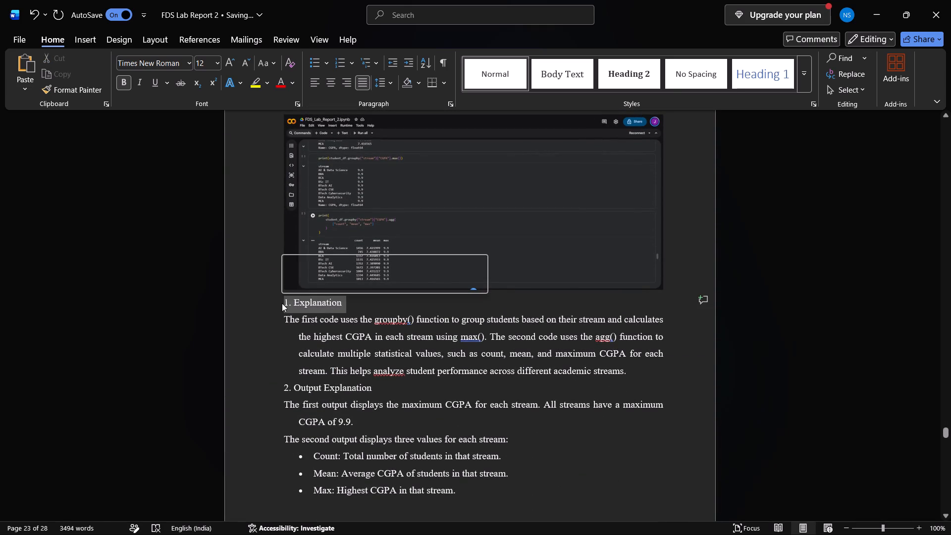
left_click(291, 284)
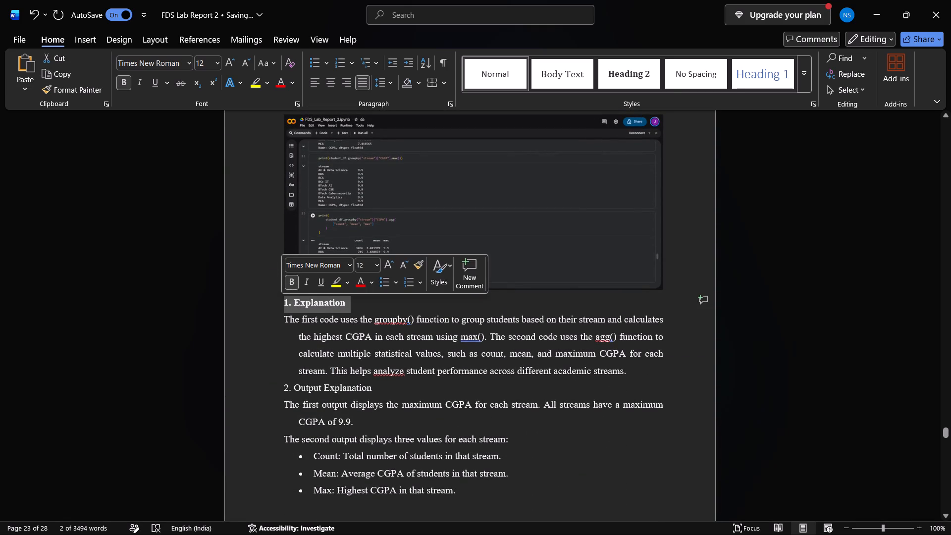
left_click_drag(374, 390, 281, 390)
left_click(288, 367)
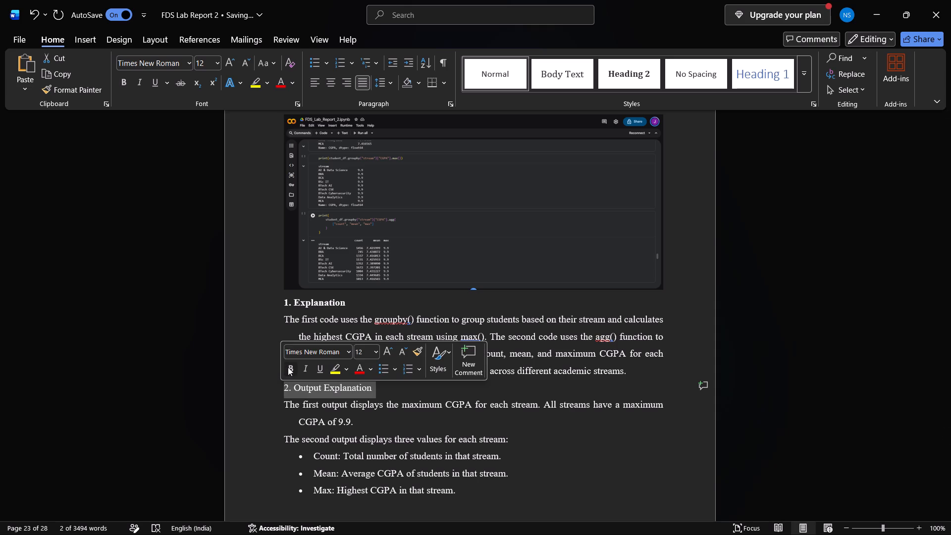
Add a colon to the end of both the "1. Explanation" and "2. Output Explanation" labels on page 23.
left_click(344, 303)
left_click(344, 303)
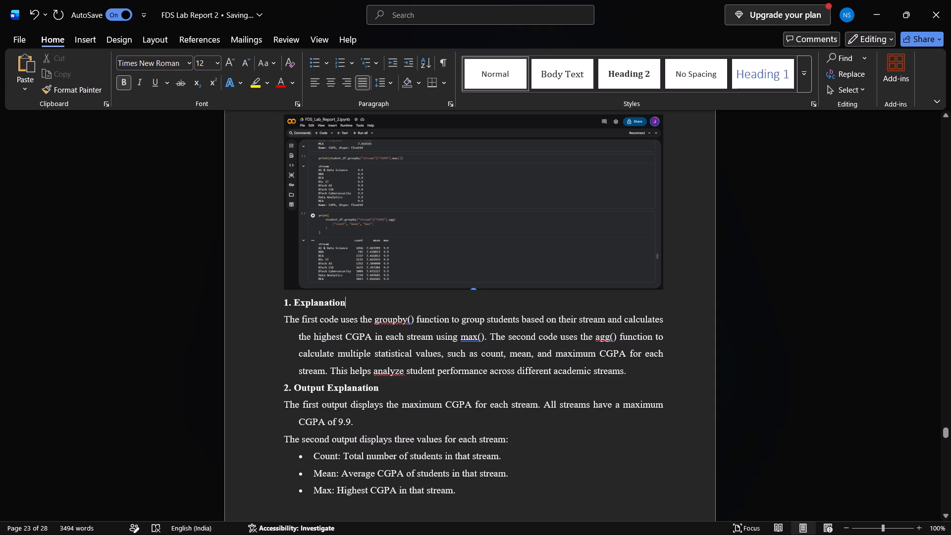
key("shift+colon")
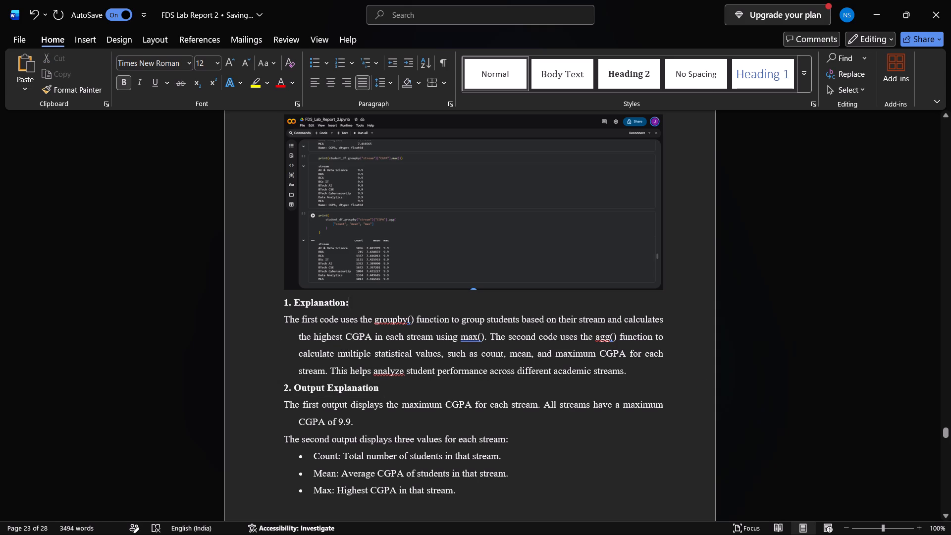
left_click(385, 390)
key("shift+colon")
Remove the number "2." from the bold "Output Explanation:" label on page 23.
left_click(298, 389)
key("Left")
key("BackSpace")
key("BackSpace")
key("BackSpace")
key("Up")
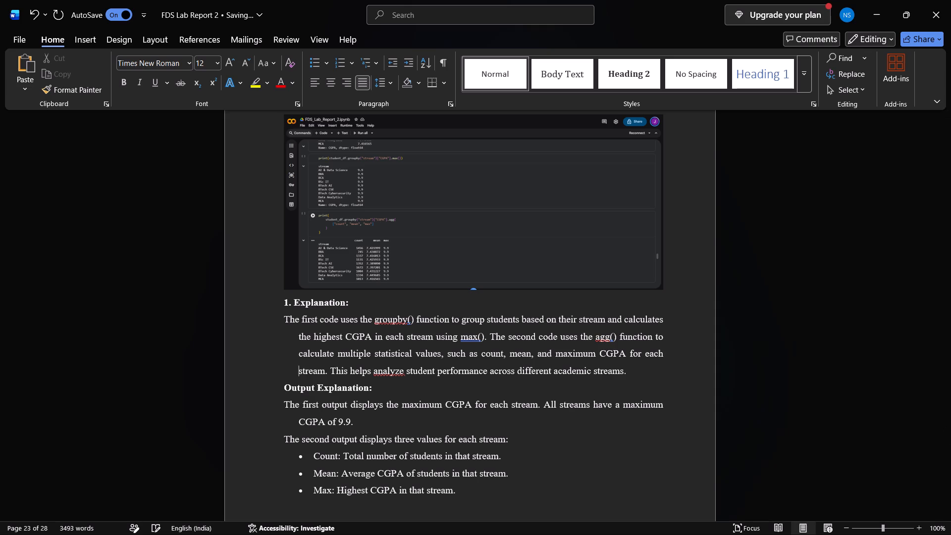
Remove the number "1." from the bold "Explanation:" label below the groupby() screenshot on page 23.
key("Up")
key("Up")
key("Up")
key("Up")
key("Right")
key("Right")
key("Right")
key("BackSpace")
key("BackSpace")
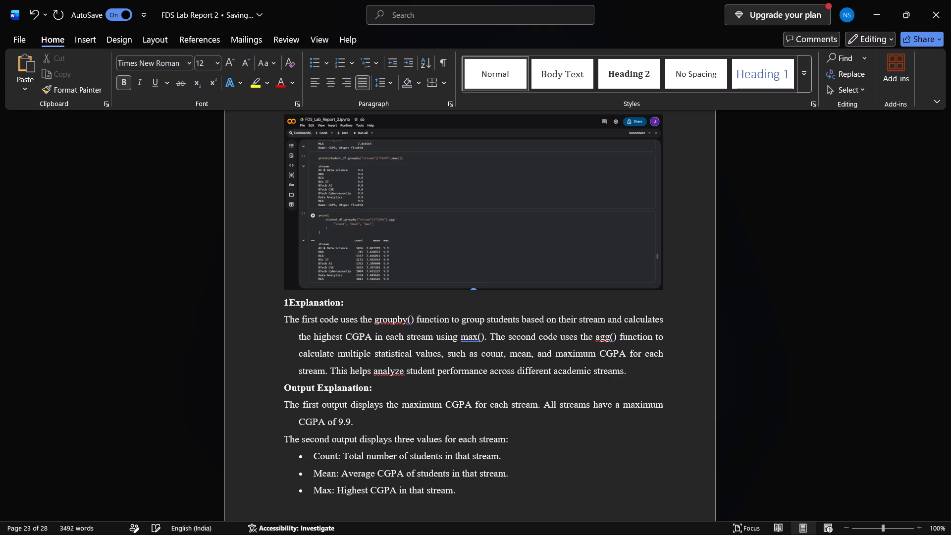
key("BackSpace")
Colour the "Plotting- Student Dataset" heading at the top of page 24 red.
scroll(298, 389, "down", 2)
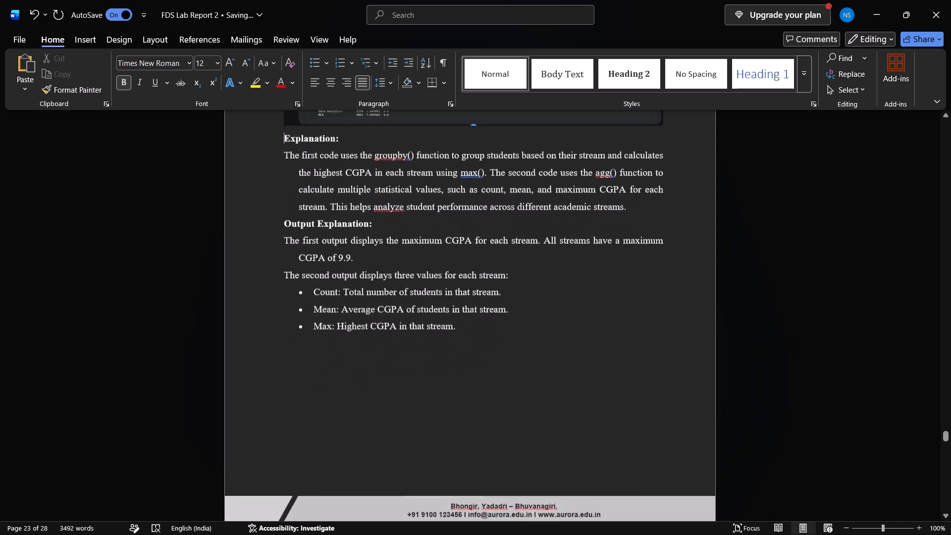
scroll(298, 389, "down", 3)
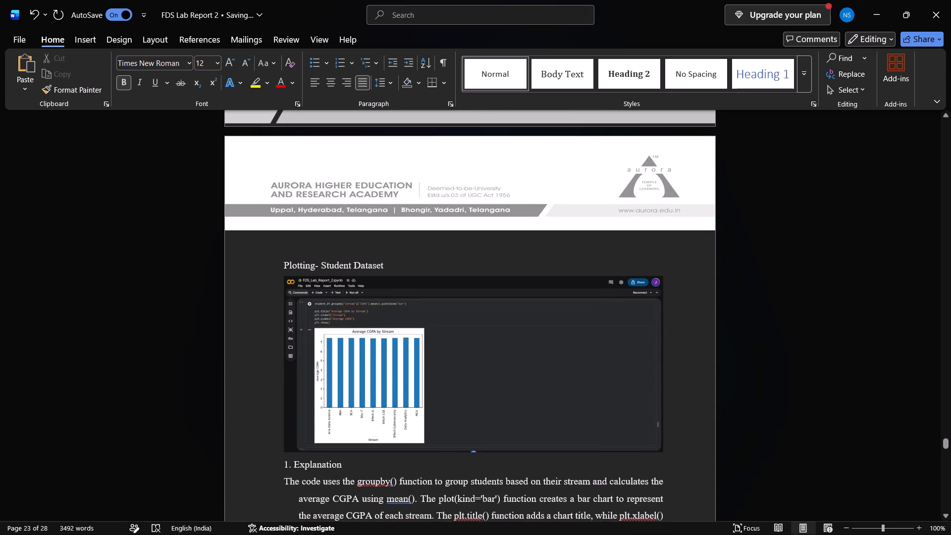
left_click_drag(397, 261, 311, 261)
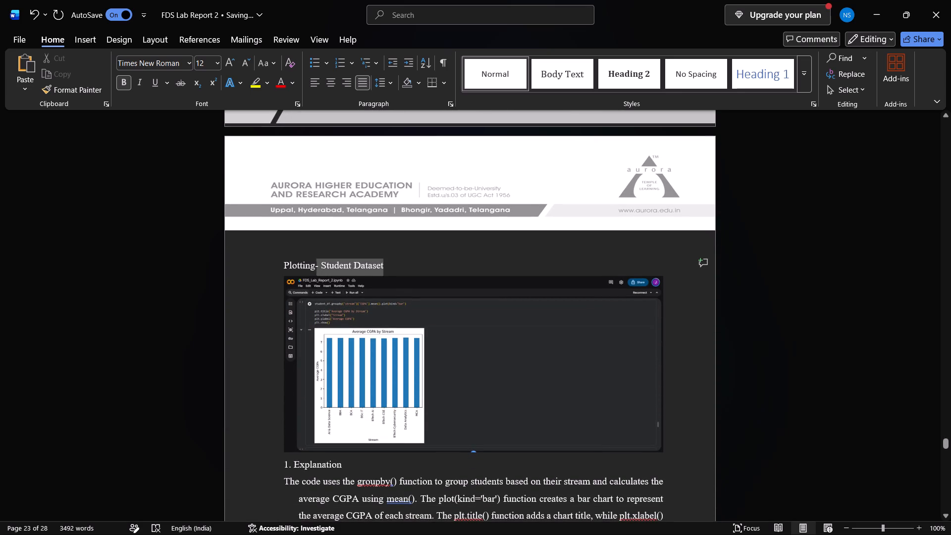
left_click_drag(311, 261, 290, 267)
left_click(370, 248)
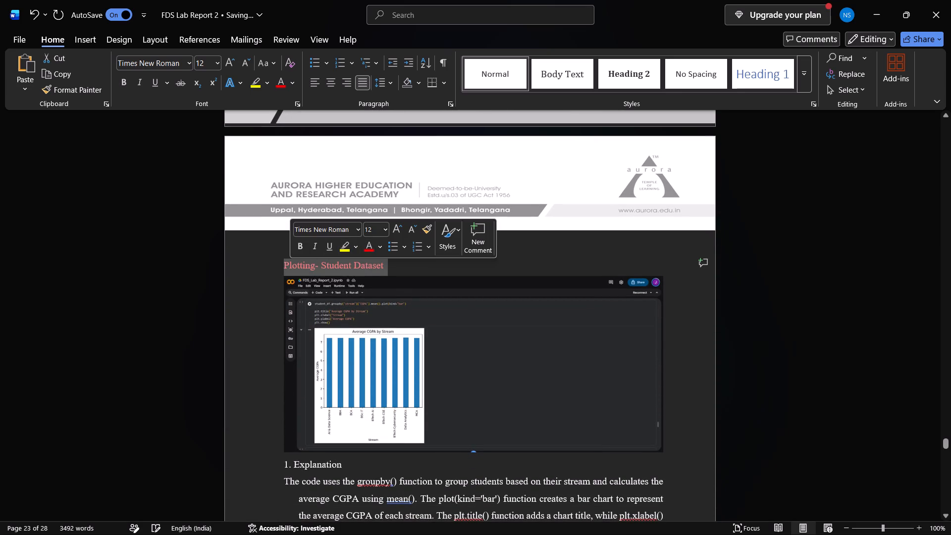
left_click(301, 294)
Delete surplus blank lines before the "Plotting- Student Dataset" heading, keeping the heading at the top of page 24 above its screenshot.
left_click(292, 256)
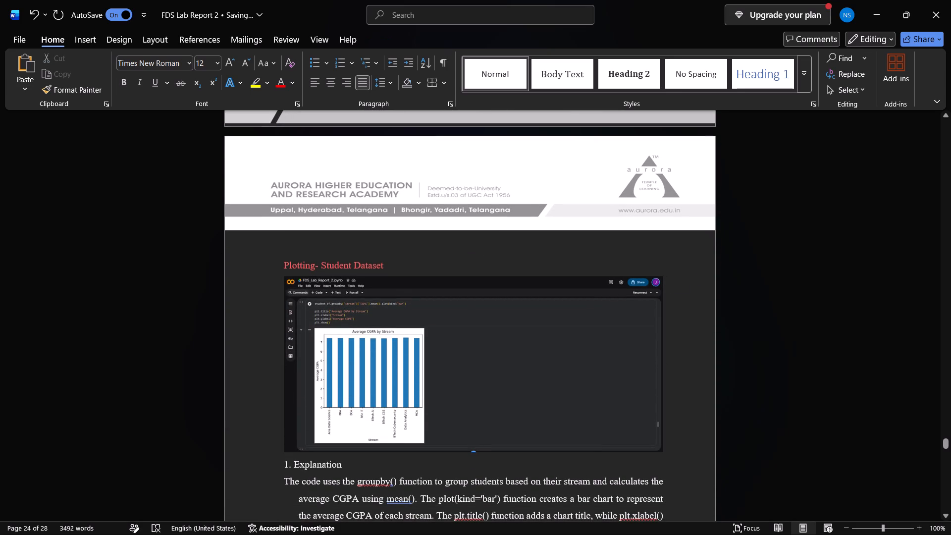
key("BackSpace")
key("BackSpace")
key("BackSpace")
key("BackSpace")
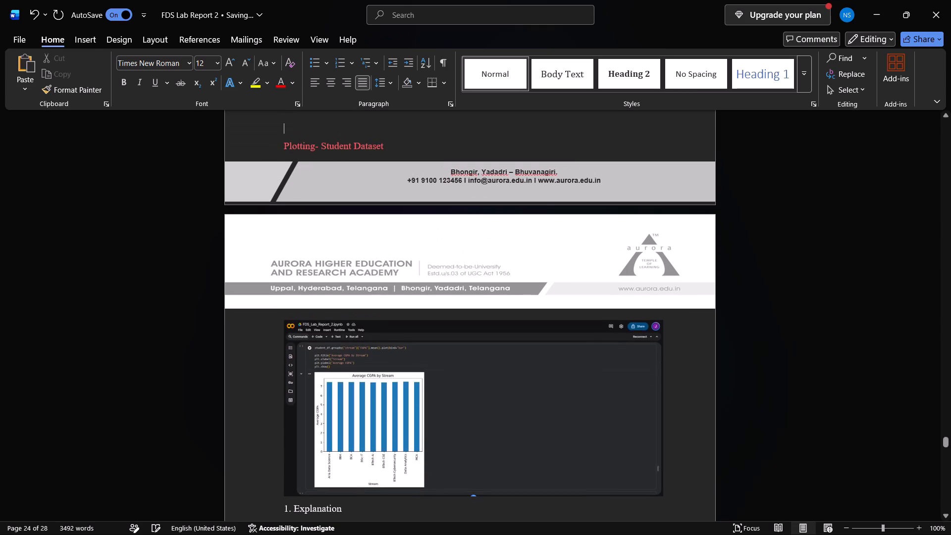
key("Return")
Turn "1. Explanation" below the Average CGPA by Stream bar chart on page 24 into a bold, unnumbered "Explanation:" label.
scroll(339, 324, "down", 2)
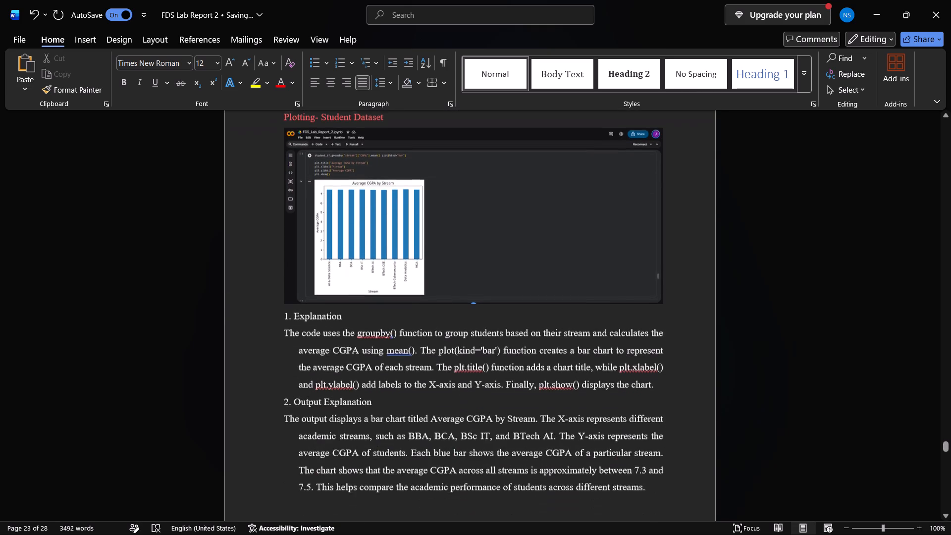
left_click(345, 306)
key("shift+colon")
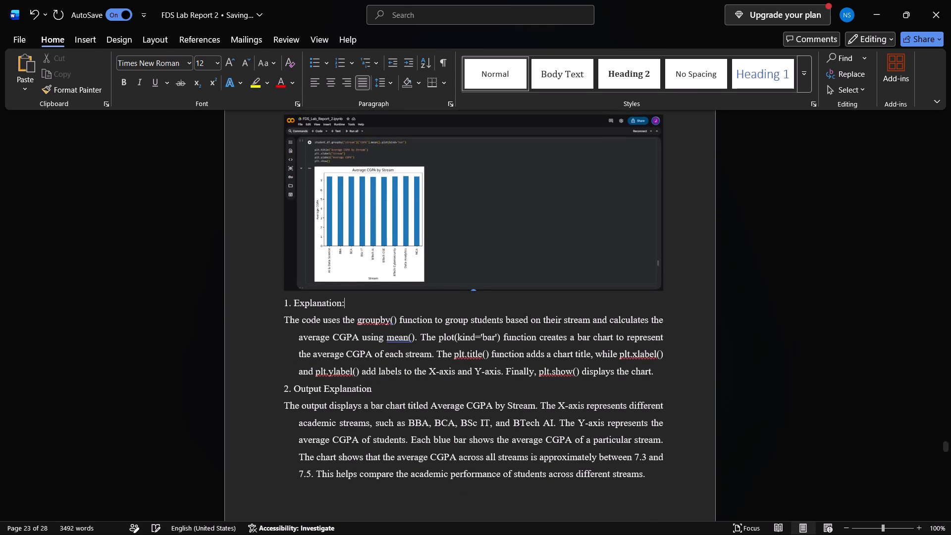
left_click_drag(295, 302, 374, 294)
left_click(364, 301)
left_click_drag(358, 303, 352, 304)
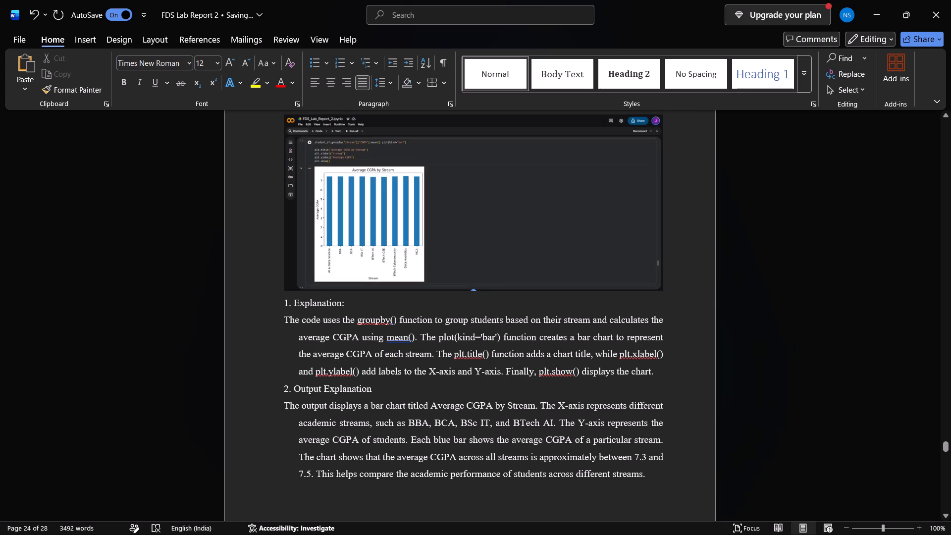
left_click_drag(352, 304, 301, 305)
left_click(309, 284)
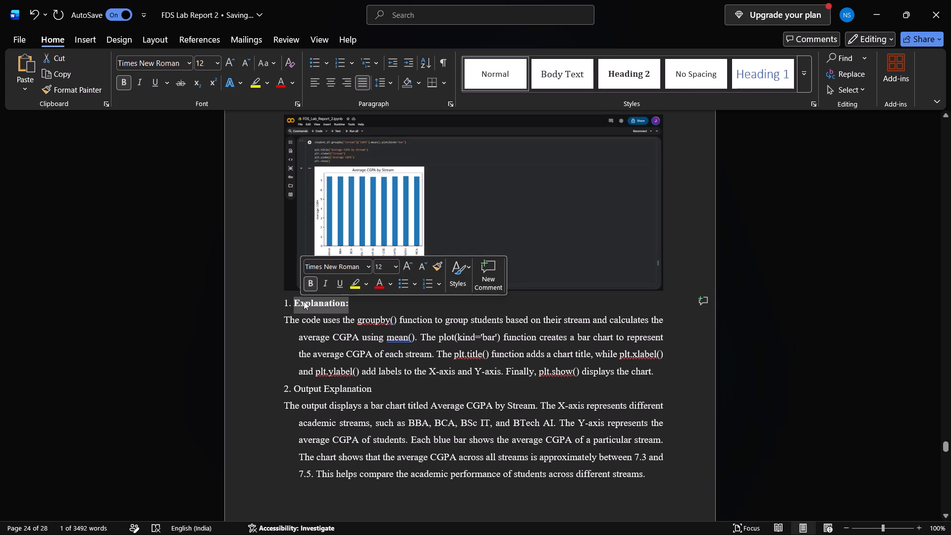
left_click(289, 309)
left_click(292, 309)
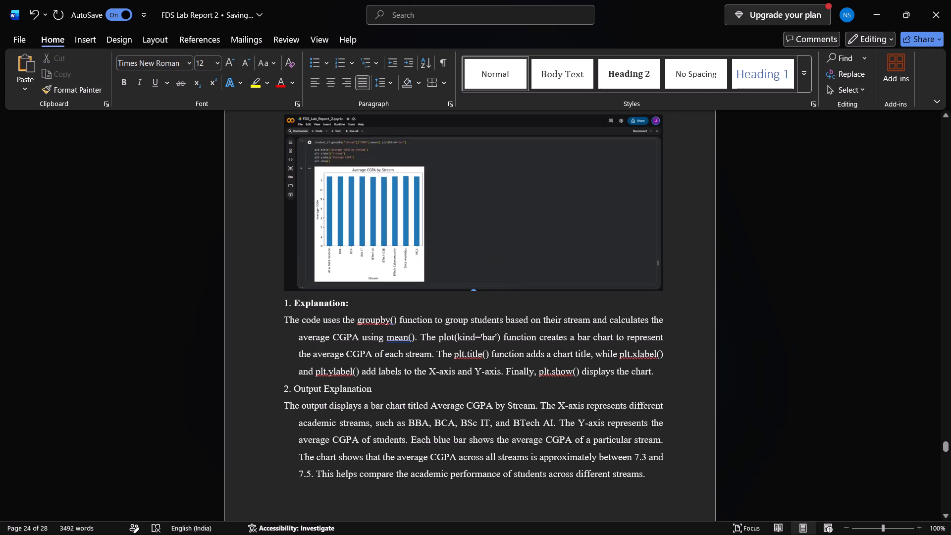
key("Right")
key("BackSpace")
key("BackSpace")
key("BackSpace")
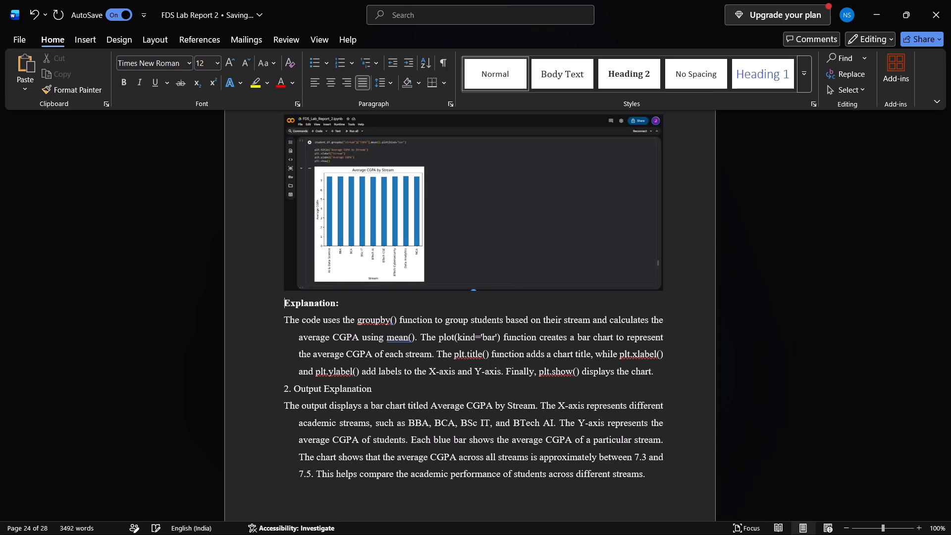
Turn "2. Output Explanation" below the bar chart's explanation on page 24 into a bold, unnumbered "Output Explanation:" label.
left_click(377, 386)
key("shift+colon")
left_click_drag(296, 391, 380, 387)
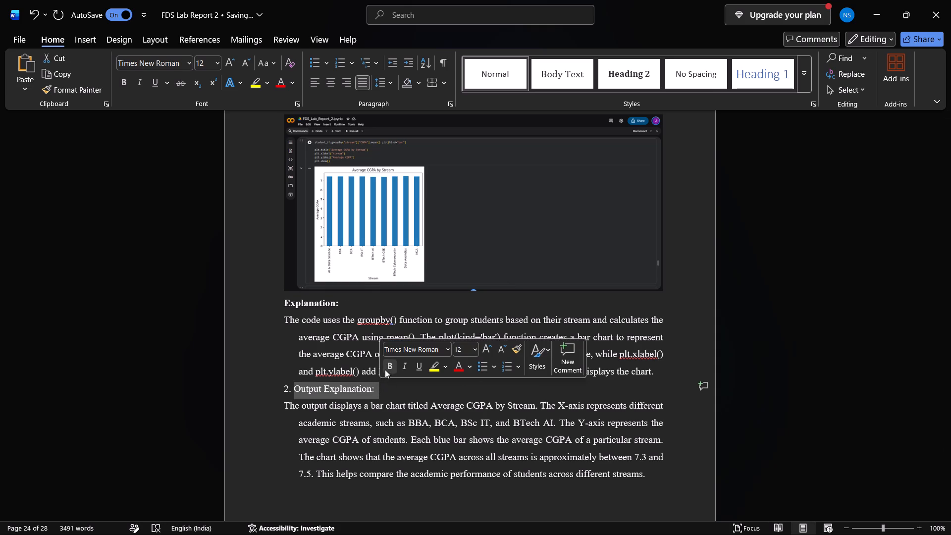
left_click(386, 366)
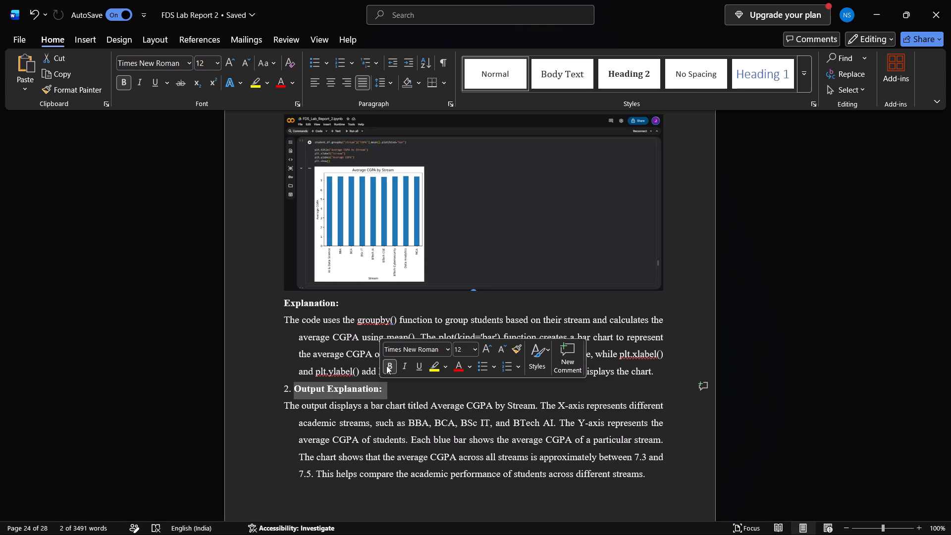
left_click(292, 392)
key("Right")
key("BackSpace")
key("BackSpace")
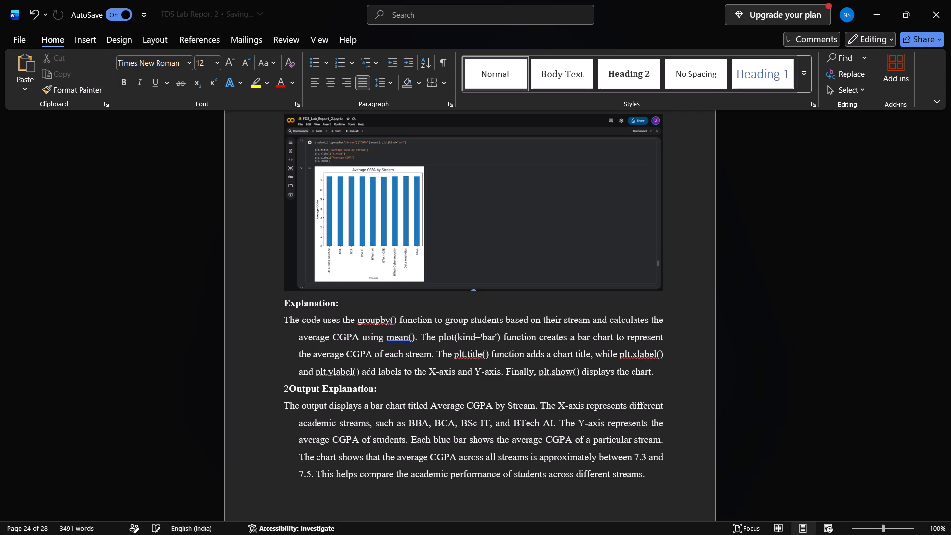
key("BackSpace")
Add a colon to the end of the "1. Explanation" and "2. Output Explanation" labels below the CGPA Distribution histogram on page 25.
scroll(292, 392, "down", 1)
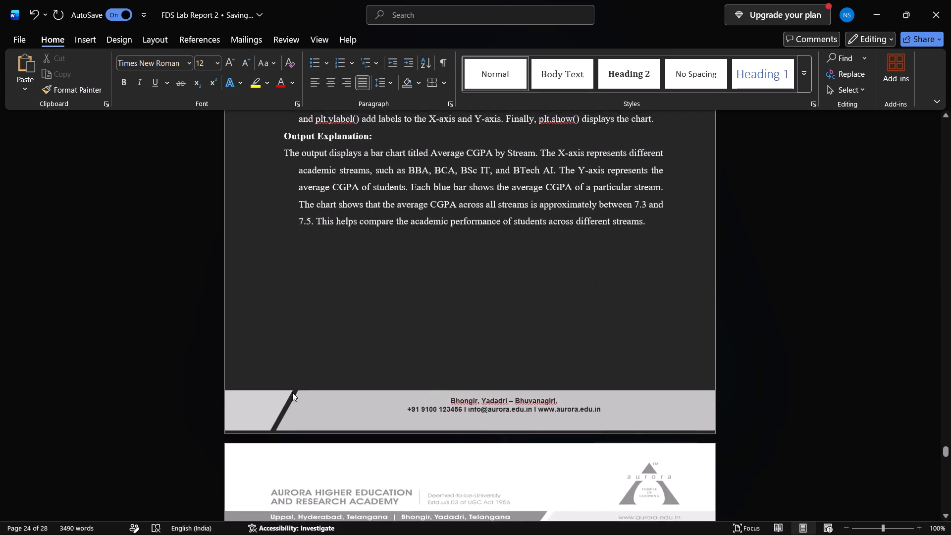
scroll(292, 392, "down", 2)
left_click(340, 454)
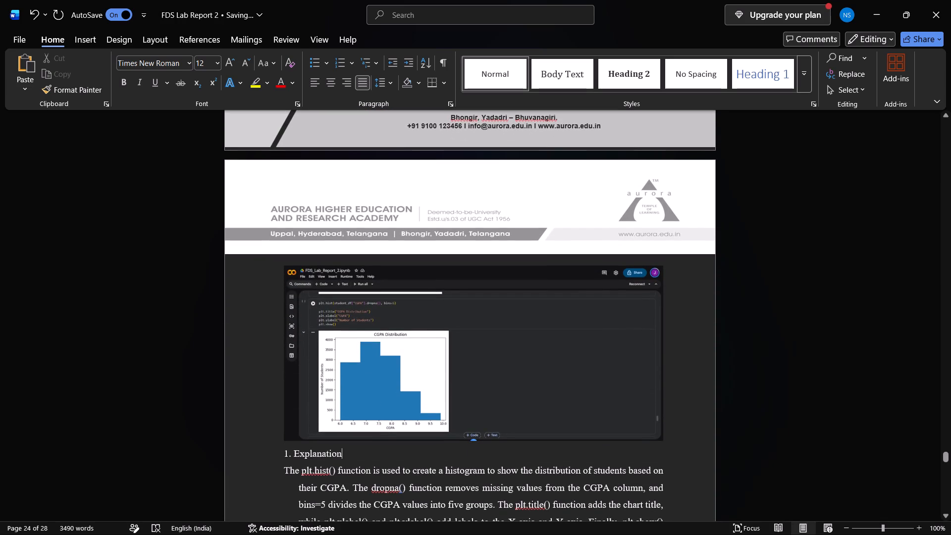
key("shift+colon")
scroll(340, 454, "down", 1)
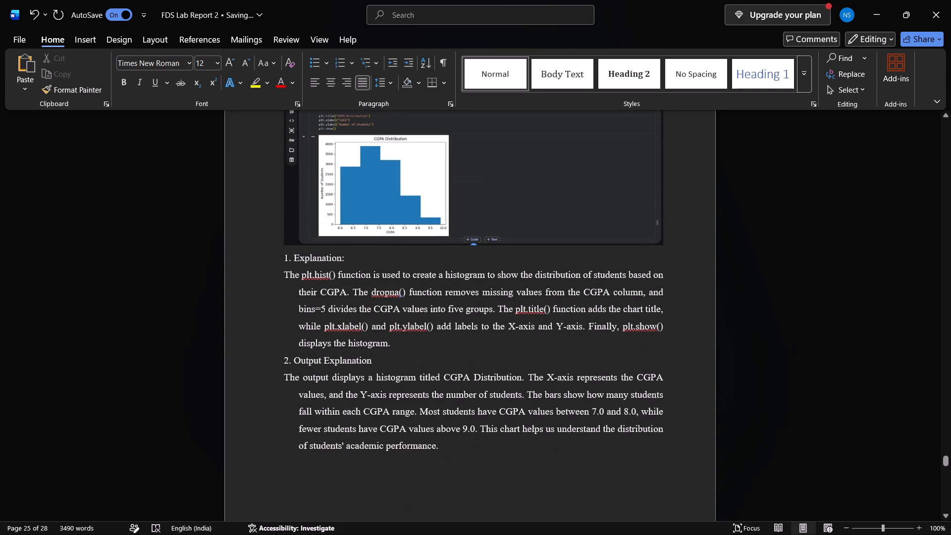
left_click(383, 357)
key("shift+colon")
Make the words "Output Explanation:" and "Explanation:" in the two labels below the histogram on page 25 bold.
left_click_drag(295, 358, 377, 361)
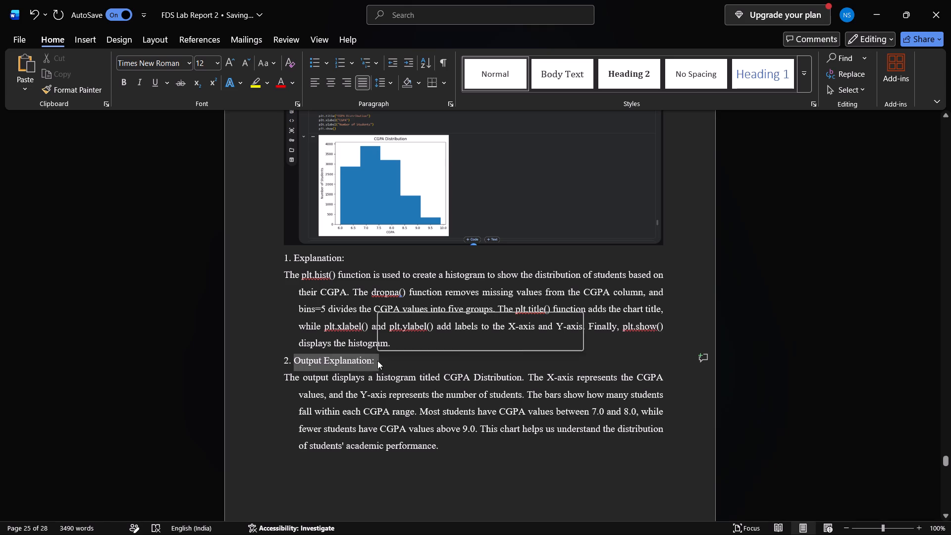
left_click(390, 339)
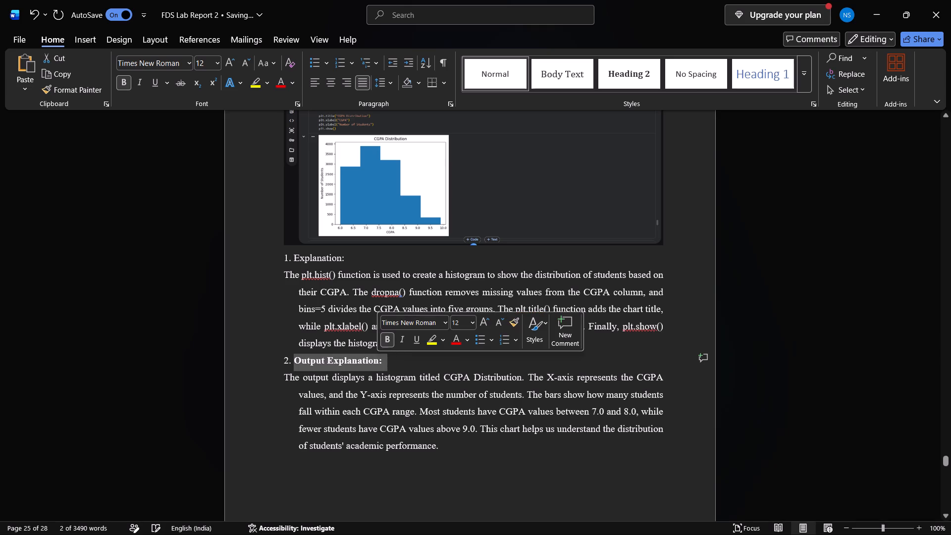
left_click_drag(297, 254, 346, 258)
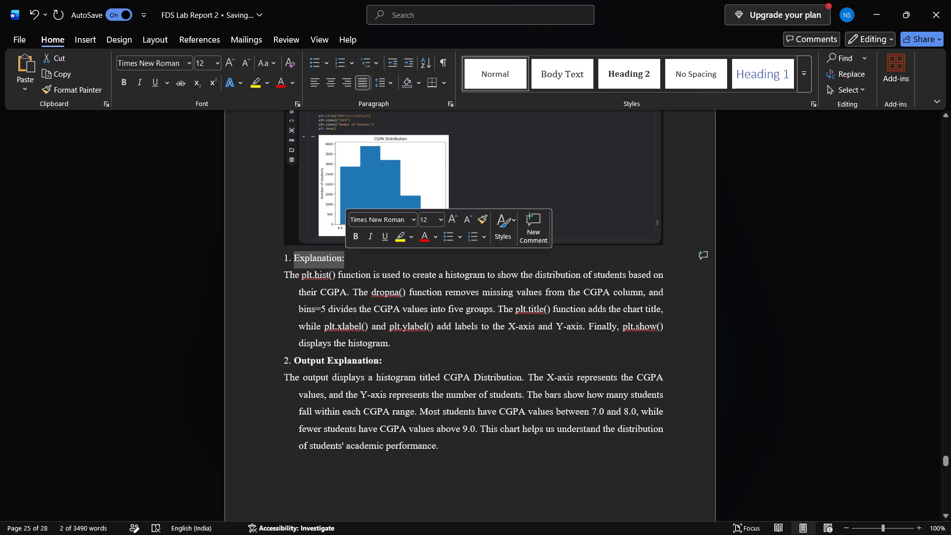
left_click(352, 244)
left_click(356, 241)
Remove the numbers "1." and "2." from the bold "Explanation:" and "Output Explanation:" labels on page 25.
left_click(294, 261)
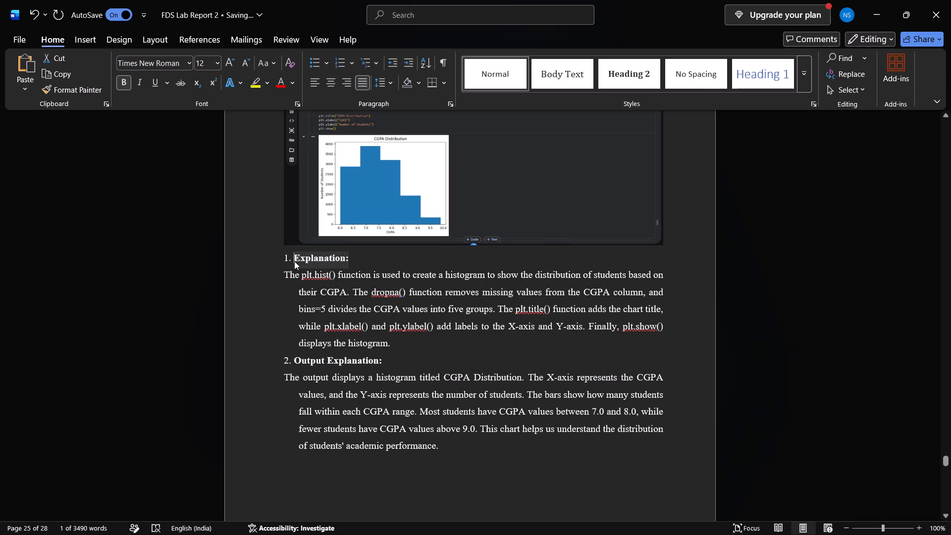
key("BackSpace")
key("BackSpace")
key("BackSpace")
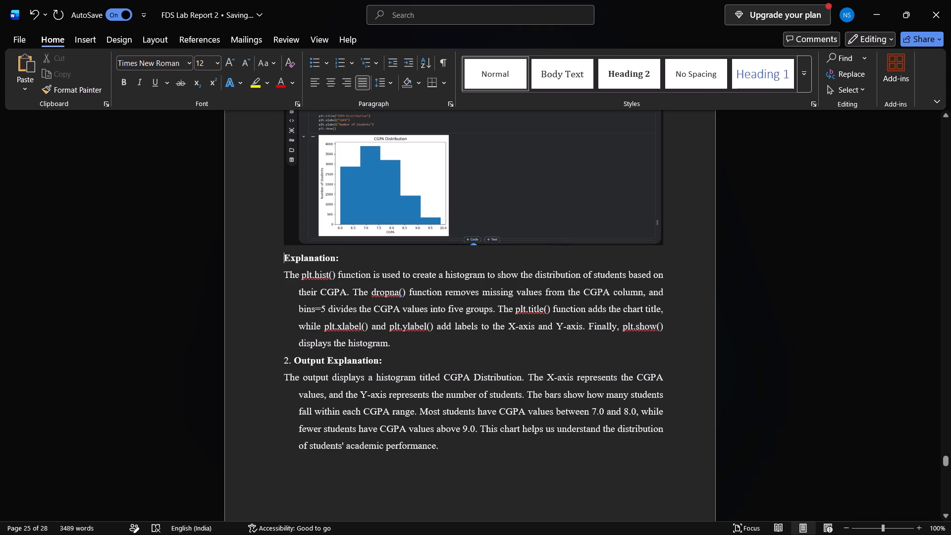
left_click(293, 355)
key("BackSpace")
key("BackSpace")
key("BackSpace")
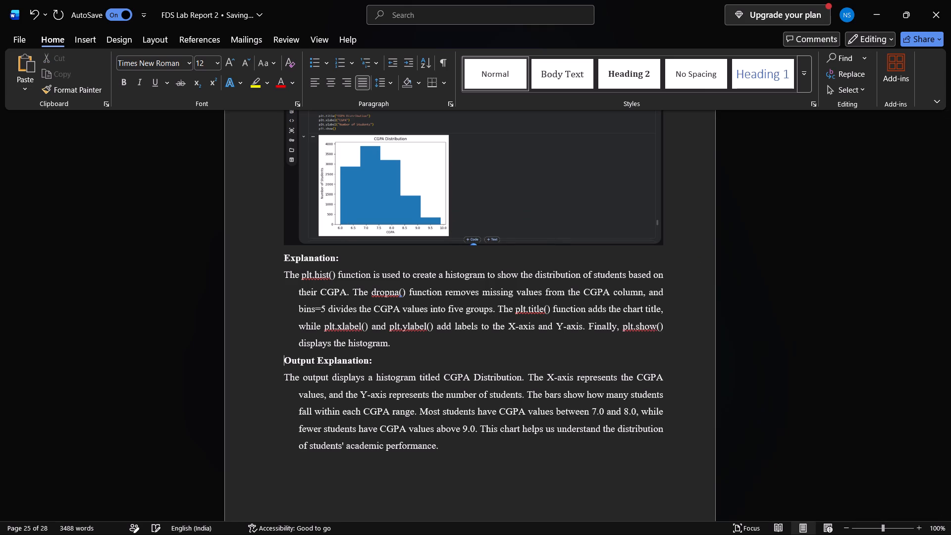
Make the "1. Explanation" and "2. Output Explanation" labels below the Study Hours vs CGPA scatter plot bold.
scroll(293, 355, "down", 4)
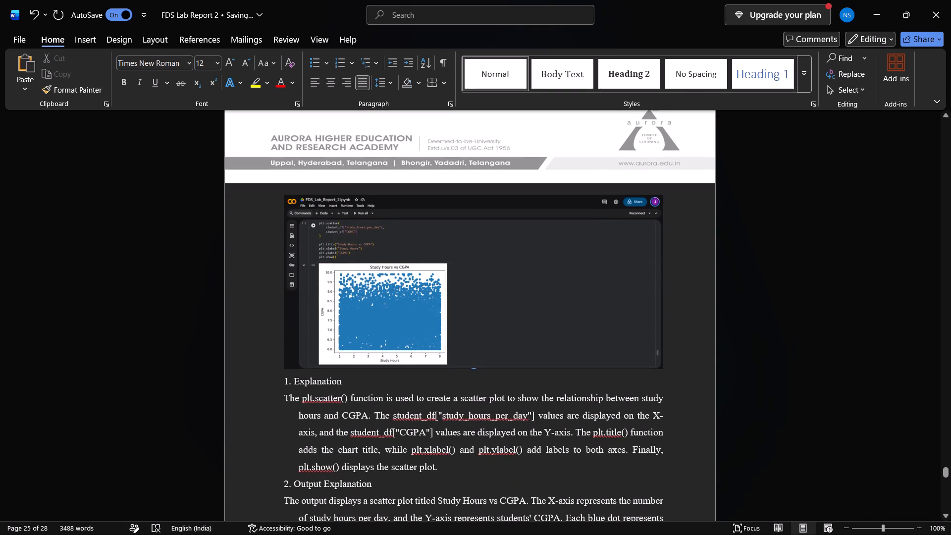
left_click_drag(347, 382, 264, 380)
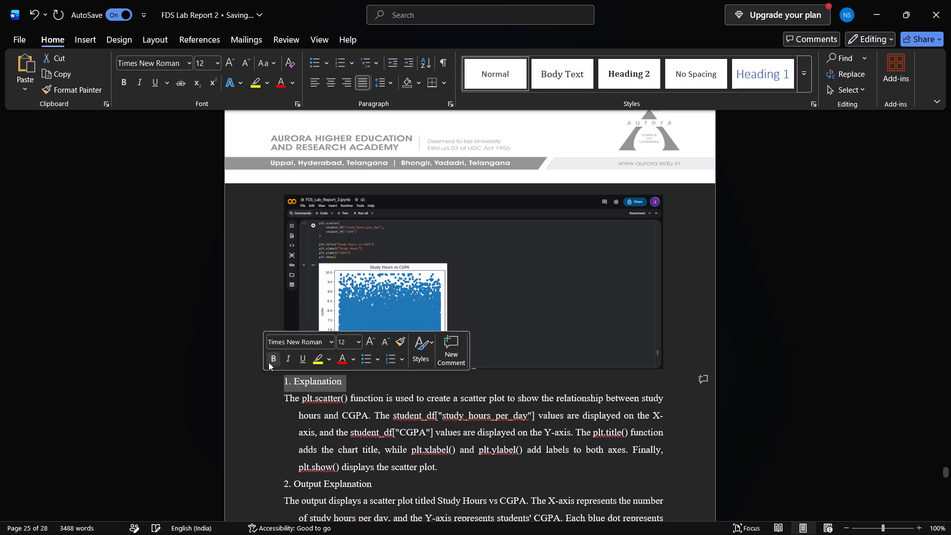
left_click(269, 361)
left_click_drag(371, 486, 284, 492)
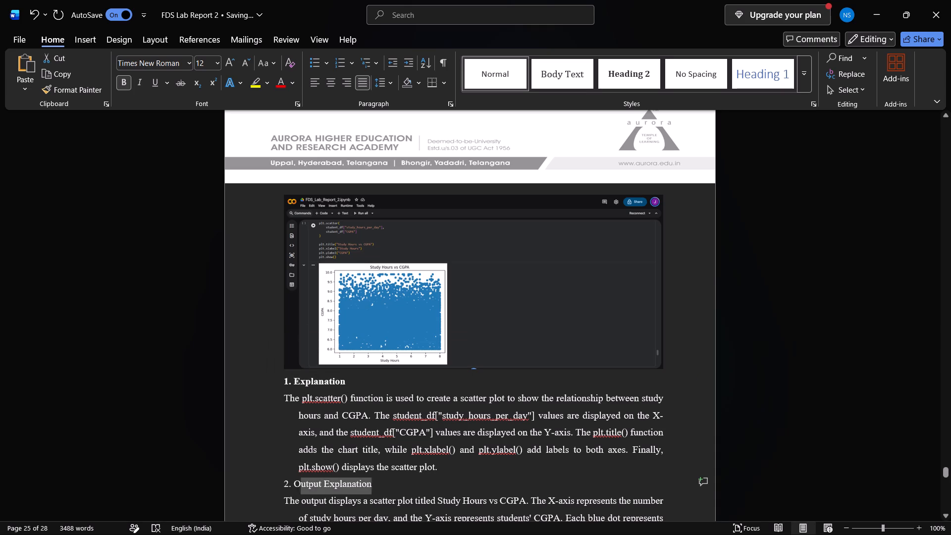
left_click_drag(284, 492, 263, 488)
left_click(274, 466)
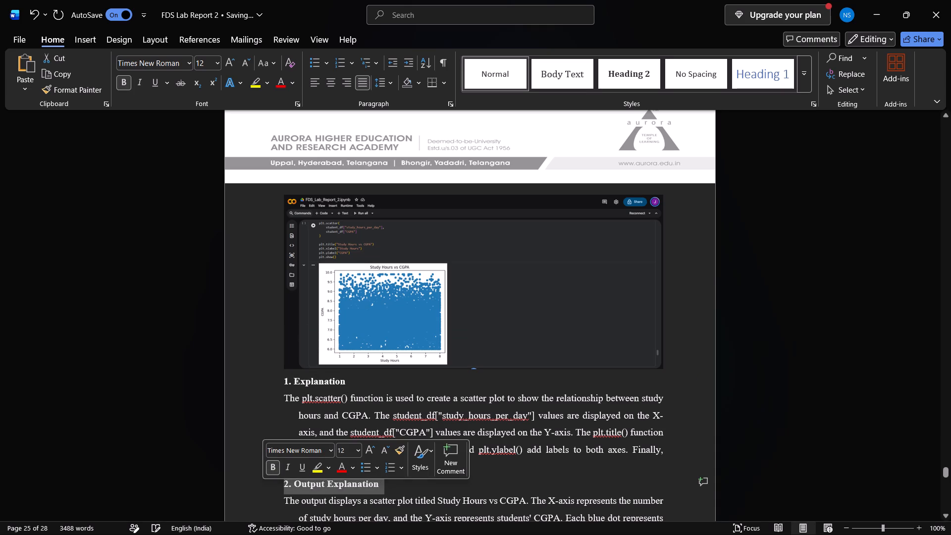
Add a colon to the end of the bold "1. Explanation" label below the scatter plot.
left_click(360, 381)
key("shift+colon")
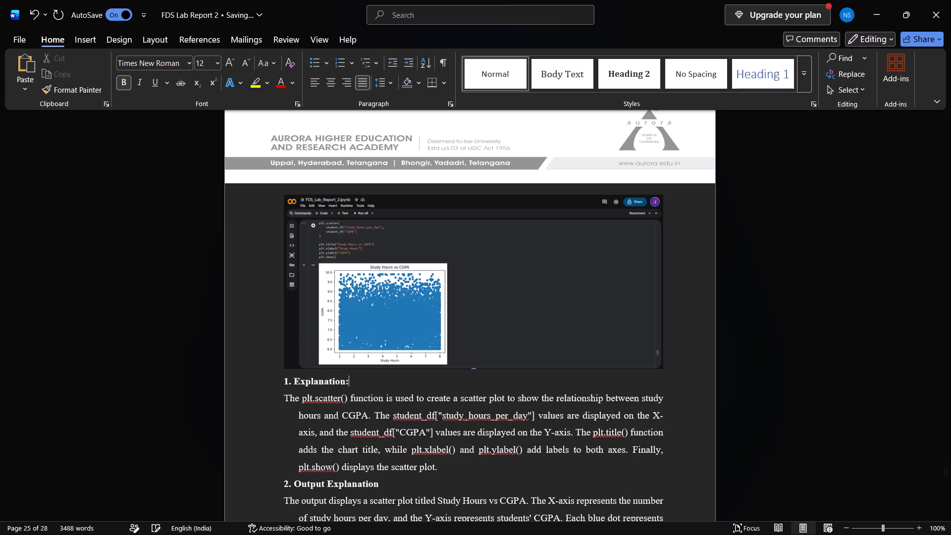
Add a colon to the end of the bold "2. Output Explanation" label below the scatter plot on page 26.
left_click(386, 480)
key("shift+colon")
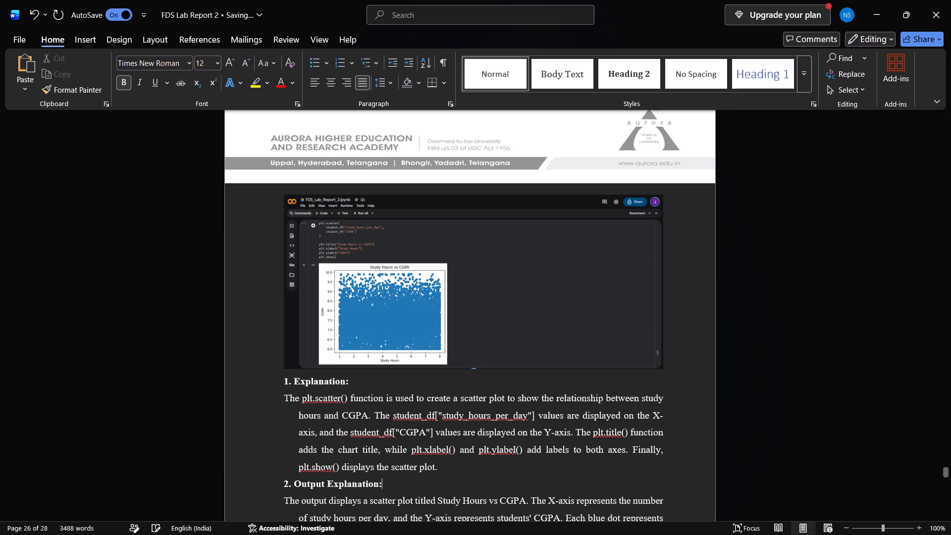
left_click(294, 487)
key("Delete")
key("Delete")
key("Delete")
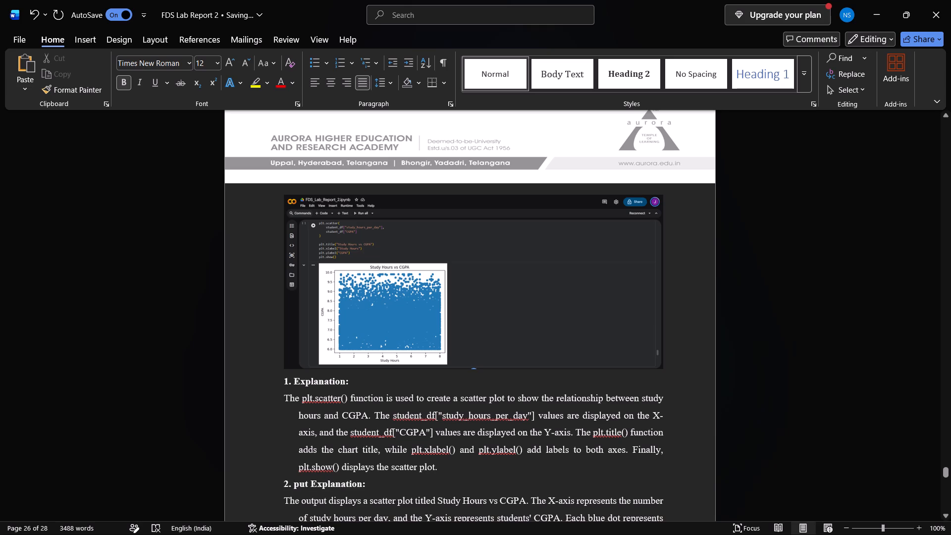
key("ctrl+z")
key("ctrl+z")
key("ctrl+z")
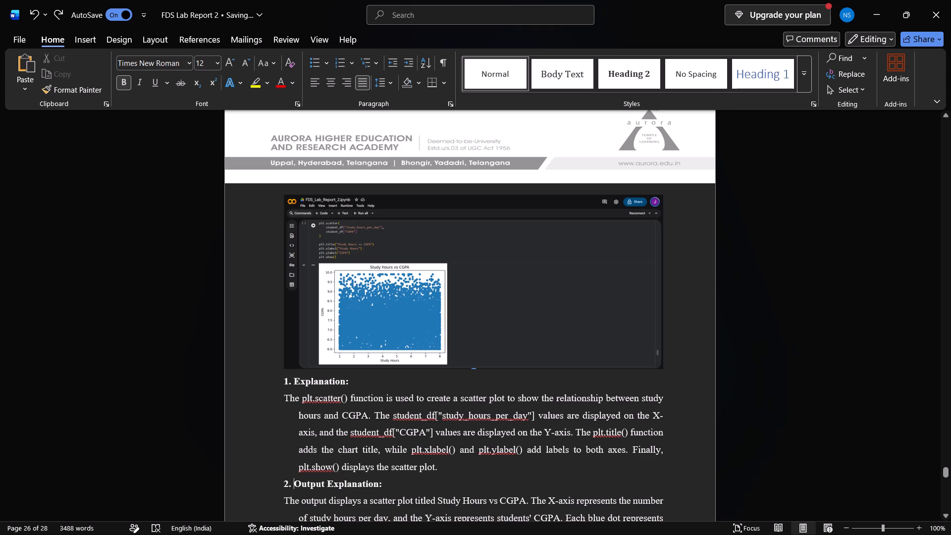
Remove the numbers "2." and "1." from the bold "Output Explanation:" and "Explanation:" labels below the scatter plot.
key("BackSpace")
key("BackSpace")
key("BackSpace")
key("Up")
key("Up")
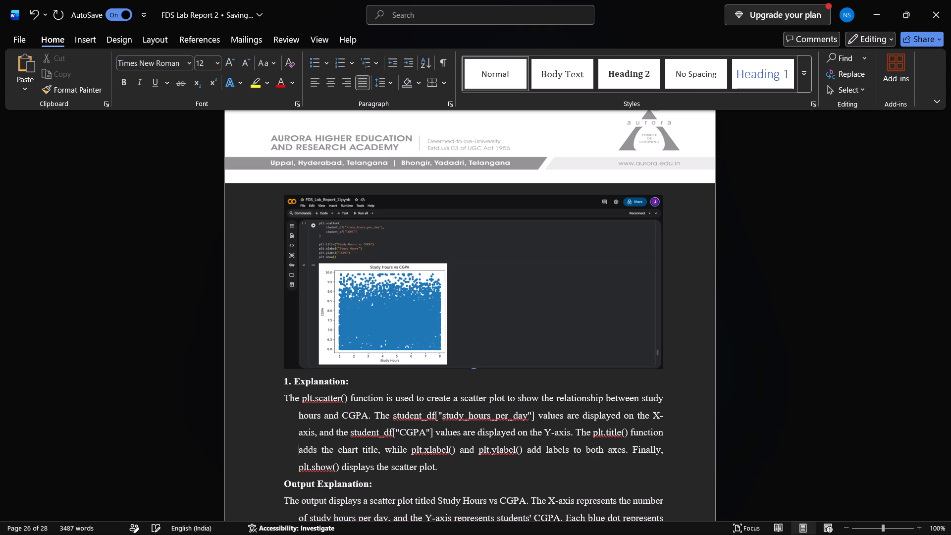
key("Up")
key("Up")
key("Up")
key("Up")
key("Right")
key("Right")
key("Right")
key("BackSpace")
key("BackSpace")
key("BackSpace")
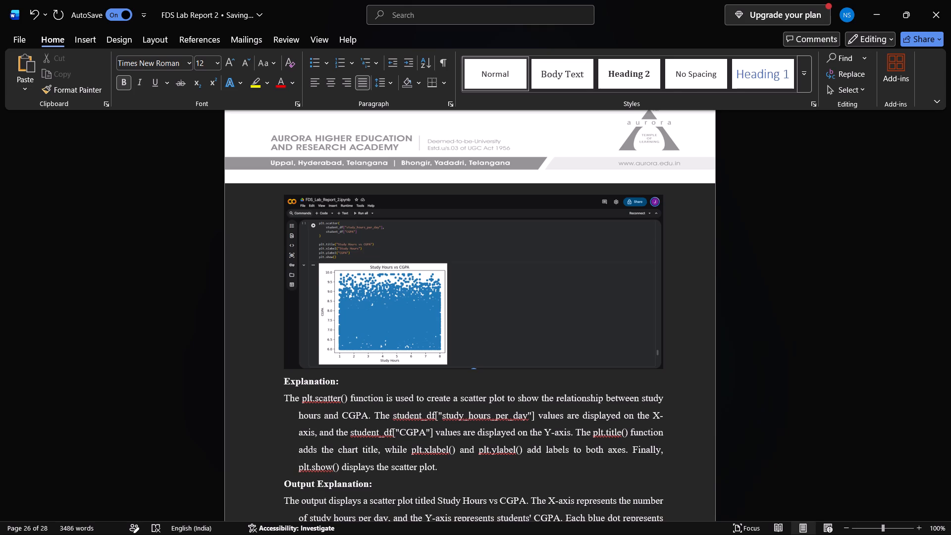
Add a colon to the end of the "2. Output Explanation" and "1. Explanation" labels on page 28.
scroll(294, 487, "down", 5)
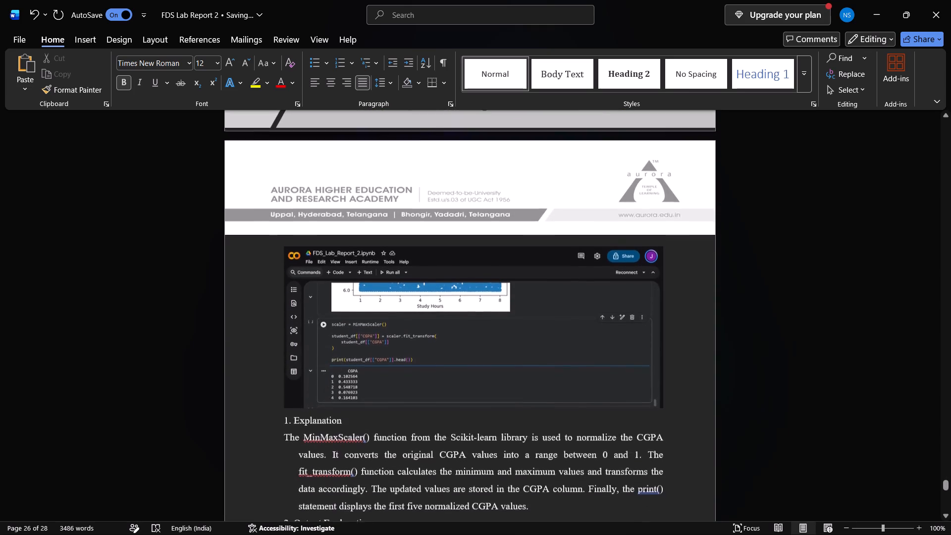
scroll(294, 487, "down", 5)
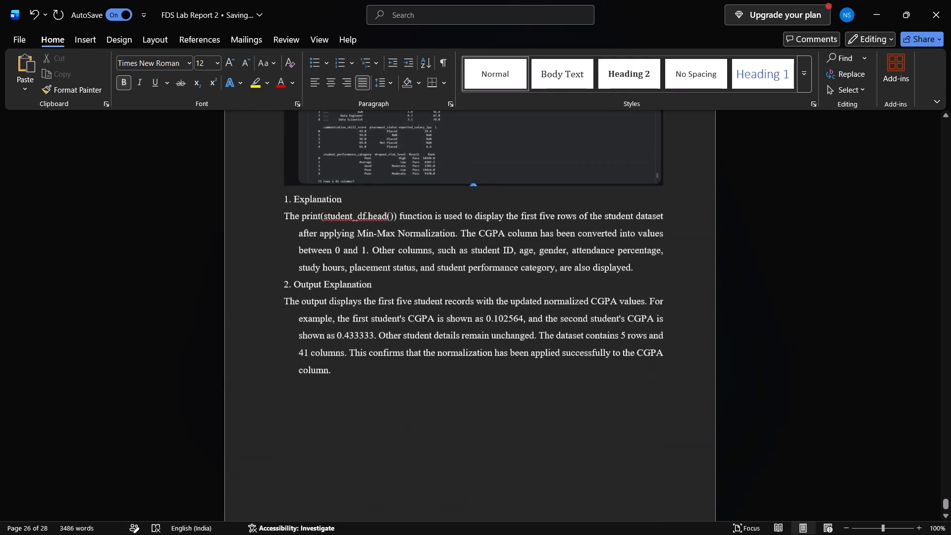
scroll(294, 487, "down", 2)
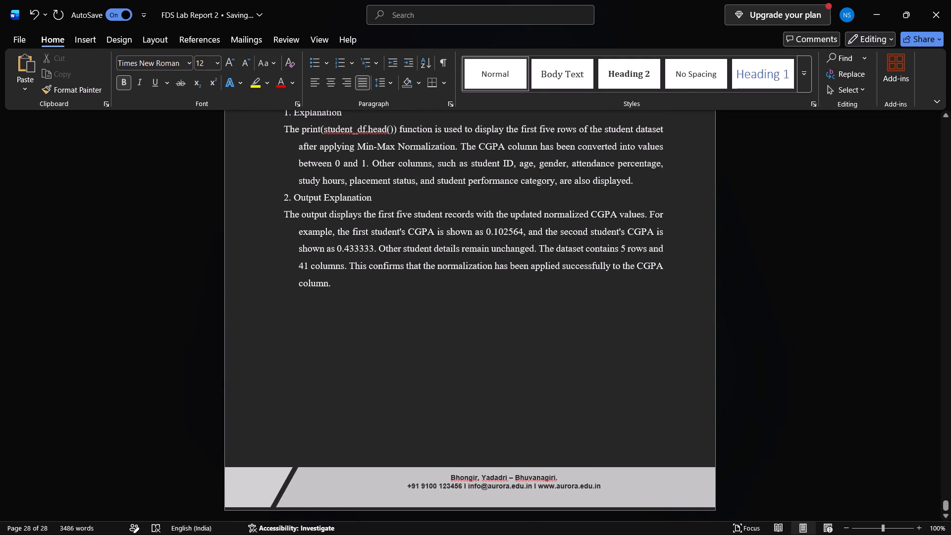
left_click(386, 204)
key("shift+colon")
left_click(357, 145)
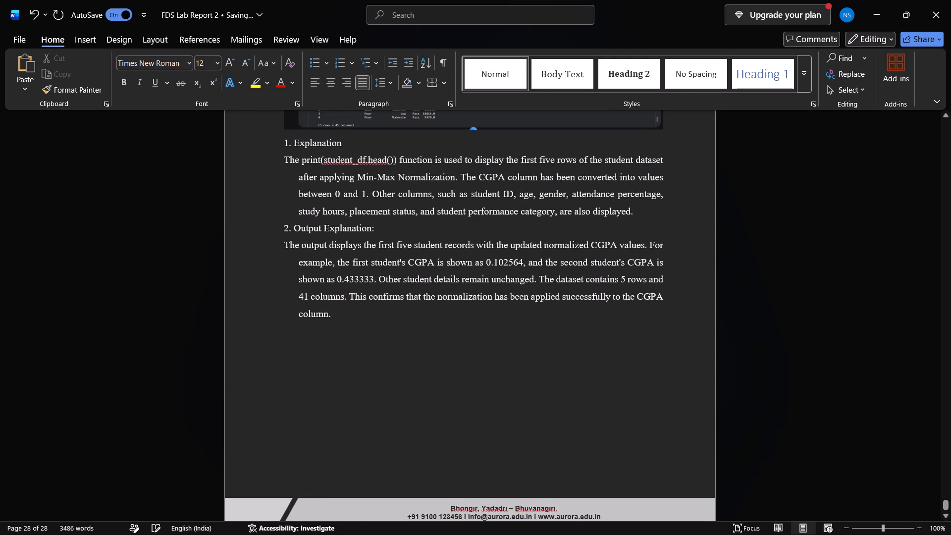
key("shift+colon")
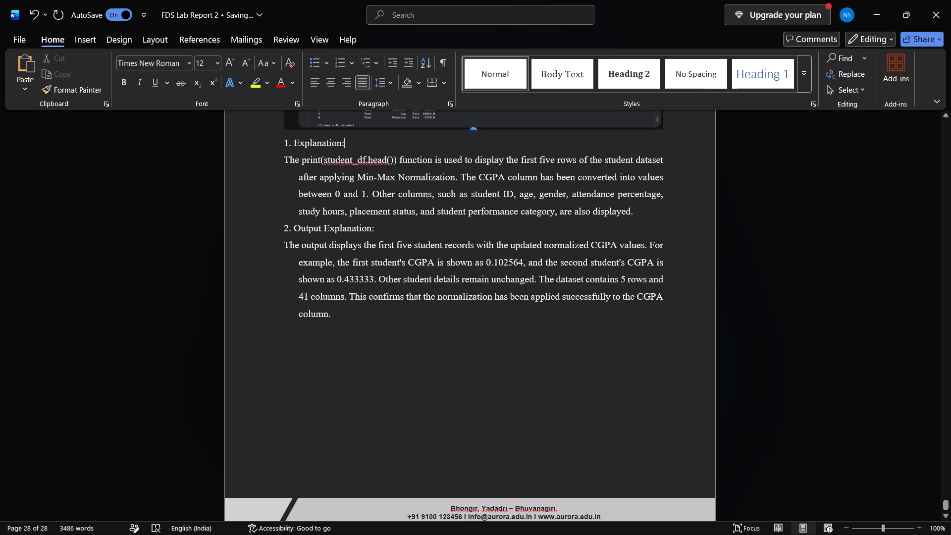
Make the "Explanation:" label on page 28 bold and remove its number "1.".
left_click_drag(295, 143, 348, 146)
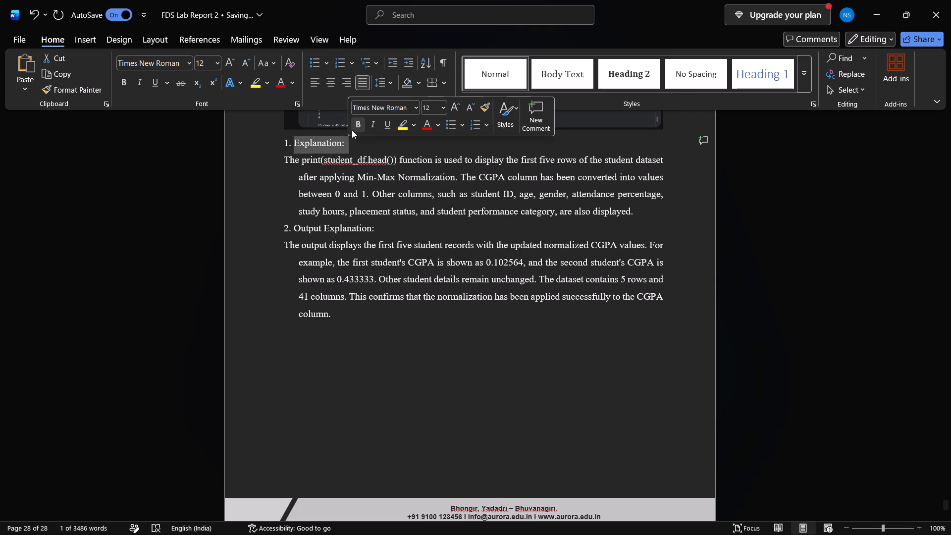
left_click(352, 130)
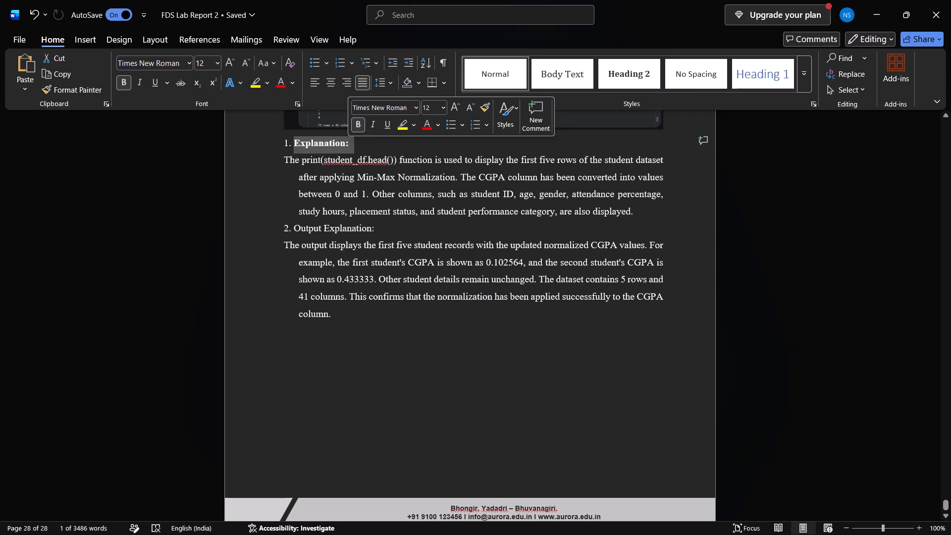
left_click(291, 147)
left_click(295, 147)
key("BackSpace")
key("BackSpace")
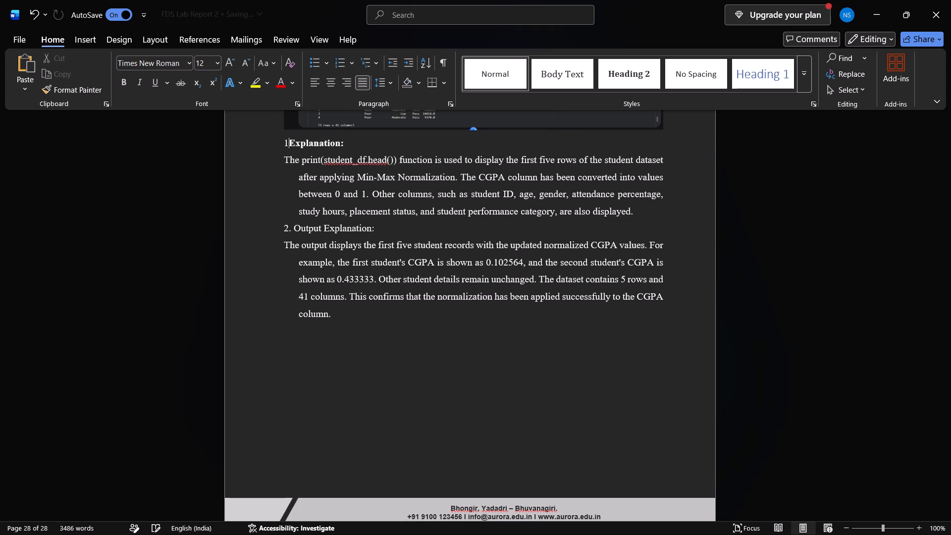
key("BackSpace")
Make the "Output Explanation:" label on page 28 bold and remove its number "2.".
left_click_drag(381, 232, 311, 234)
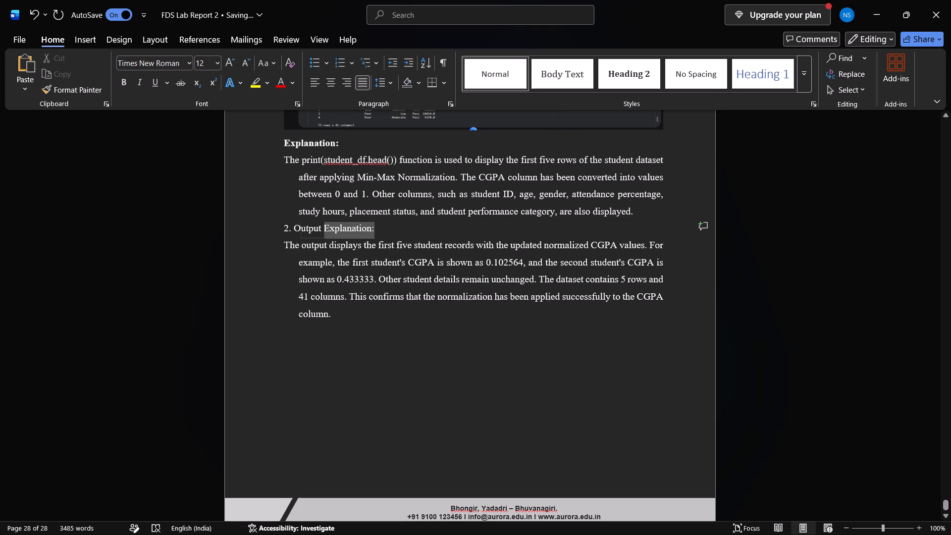
left_click_drag(311, 234, 298, 234)
left_click(307, 214)
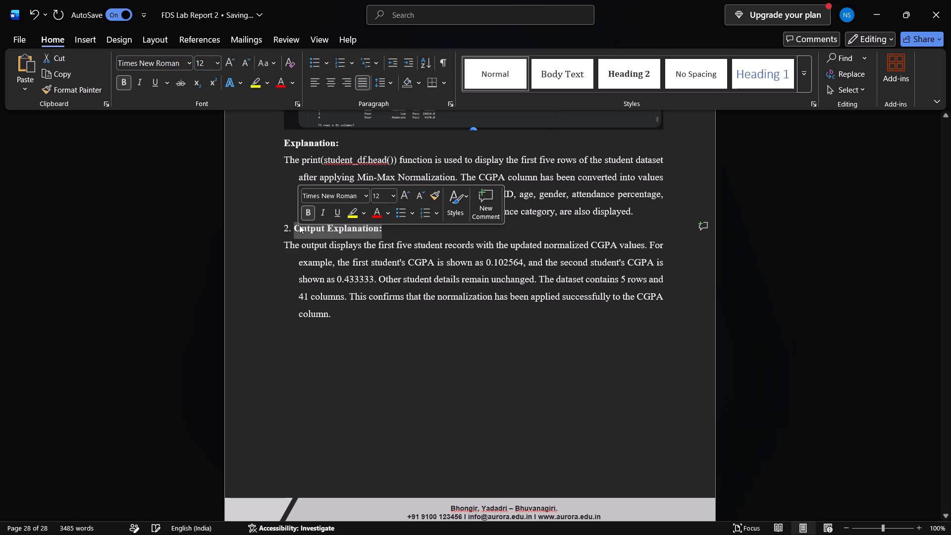
left_click(298, 225)
key("Left")
key("BackSpace")
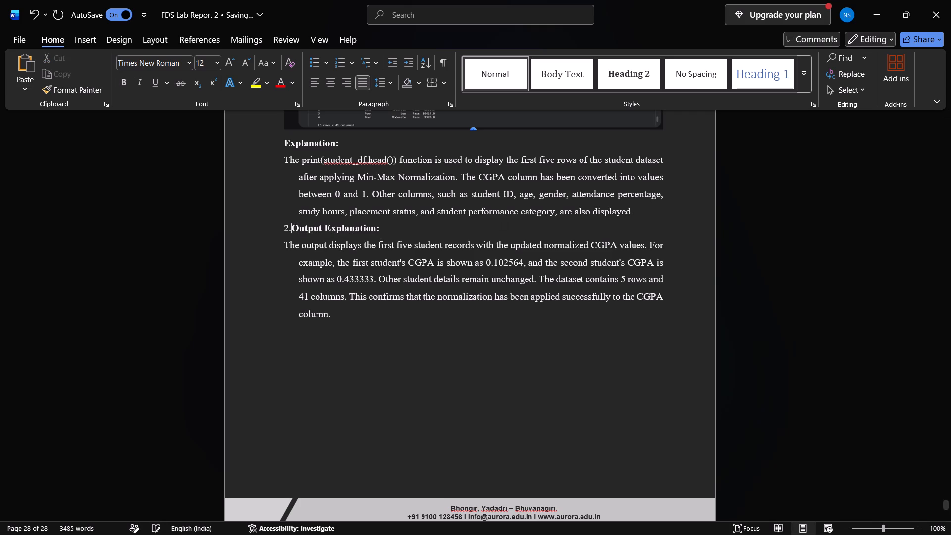
key("BackSpace")
key("BackSpace")
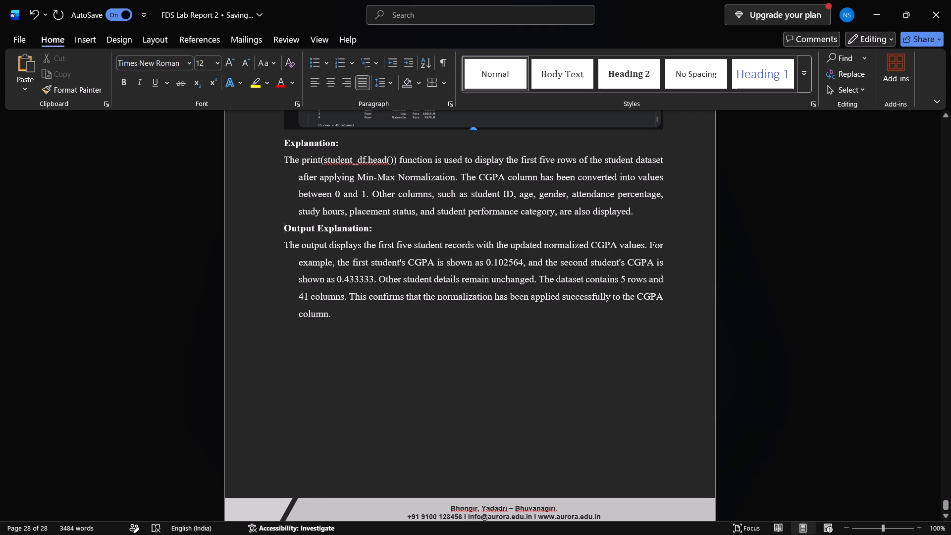
Add a colon to the "2. Output Explanation" label on page 27 and make its words bold.
scroll(532, 260, "up", 3)
left_click(380, 200)
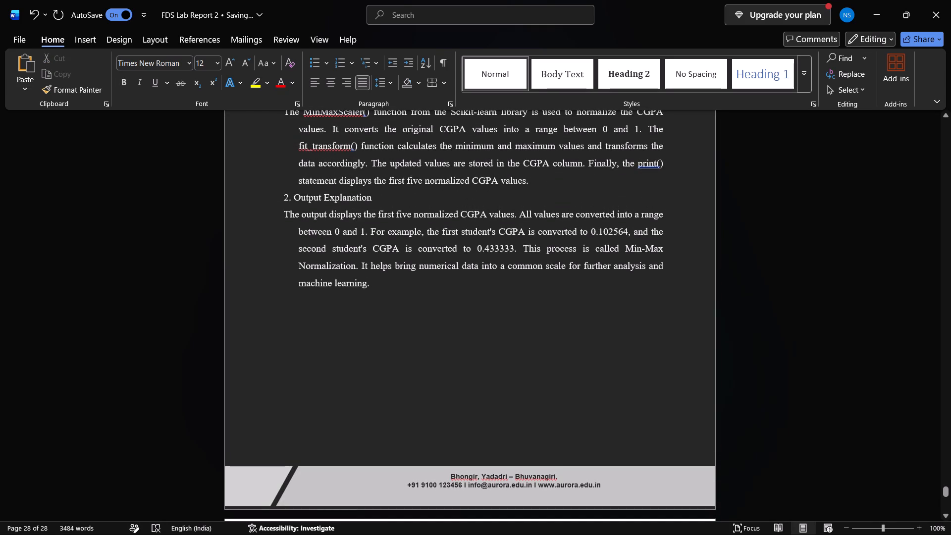
key("shift+colon")
left_click_drag(296, 200, 389, 200)
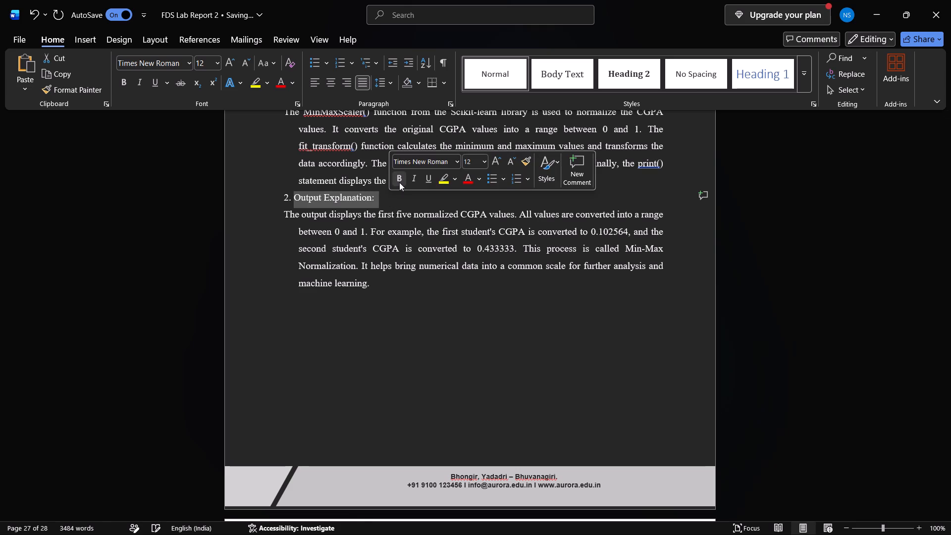
left_click(399, 182)
Make the word "Explanation" in the label above the MinMaxScaler() paragraph on page 27 bold and add a colon to it.
scroll(399, 182, "up", 1)
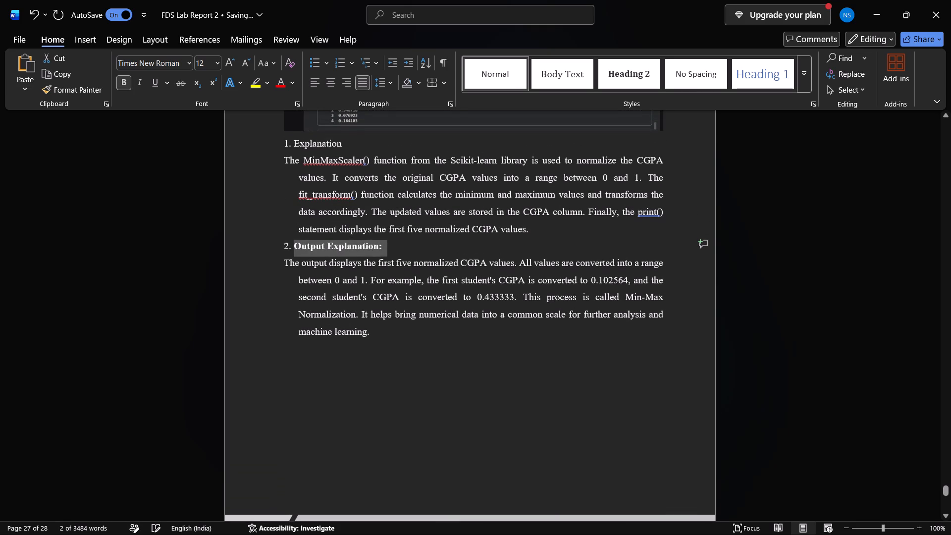
left_click_drag(295, 146, 363, 136)
left_click(359, 140)
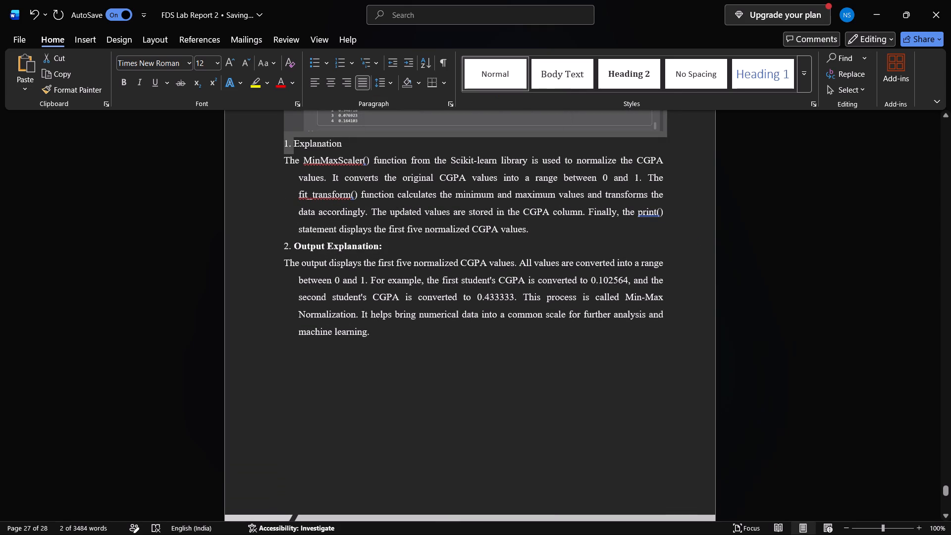
left_click_drag(353, 143, 288, 140)
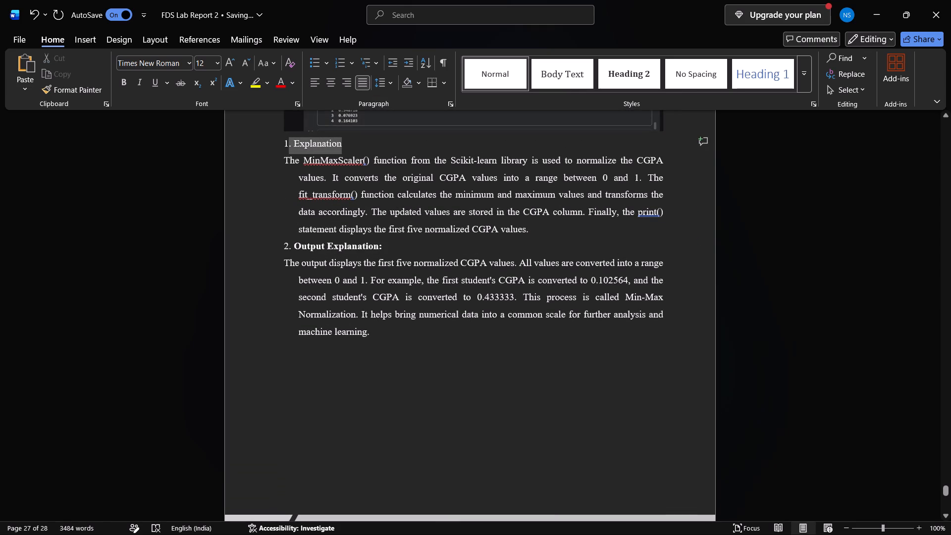
left_click_drag(288, 140, 296, 142)
left_click(312, 125)
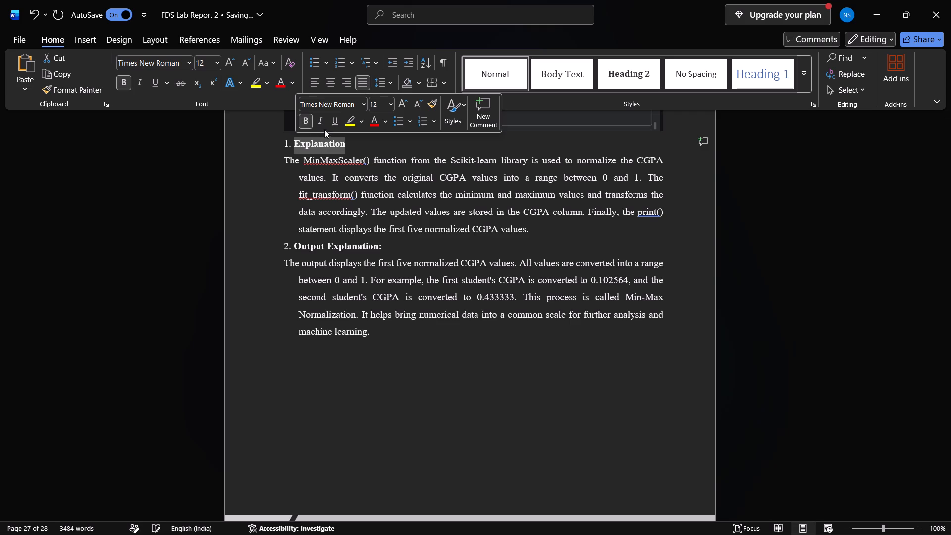
left_click(357, 142)
key("shift+colon")
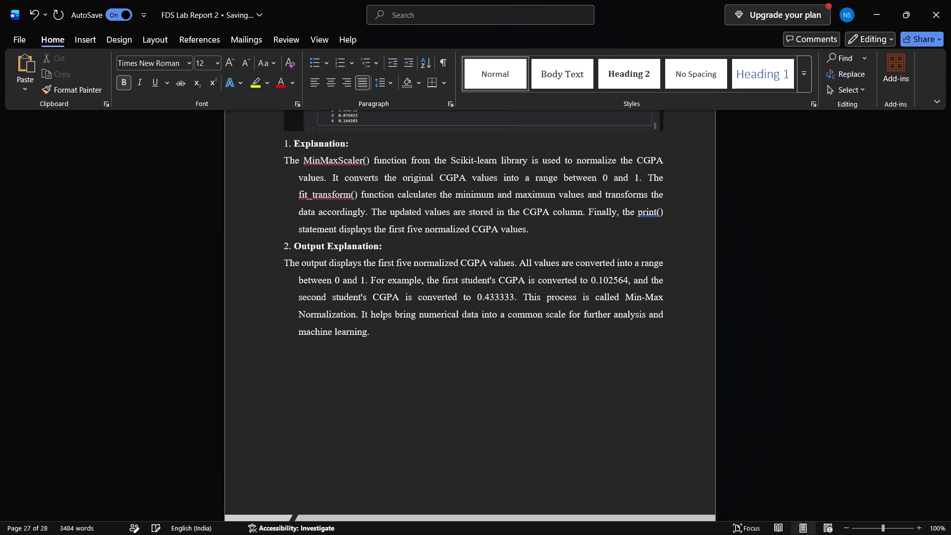
Remove the numbers "1." and "2." from the bold "Explanation:" and "Output Explanation:" labels on page 27.
left_click(295, 144)
key("BackSpace")
key("BackSpace")
key("BackSpace")
left_click(296, 245)
key("BackSpace")
key("BackSpace")
key("BackSpace")
Review the report's pages from the scatter plot back to the first page and down to the last page.
scroll(296, 245, "up", 1)
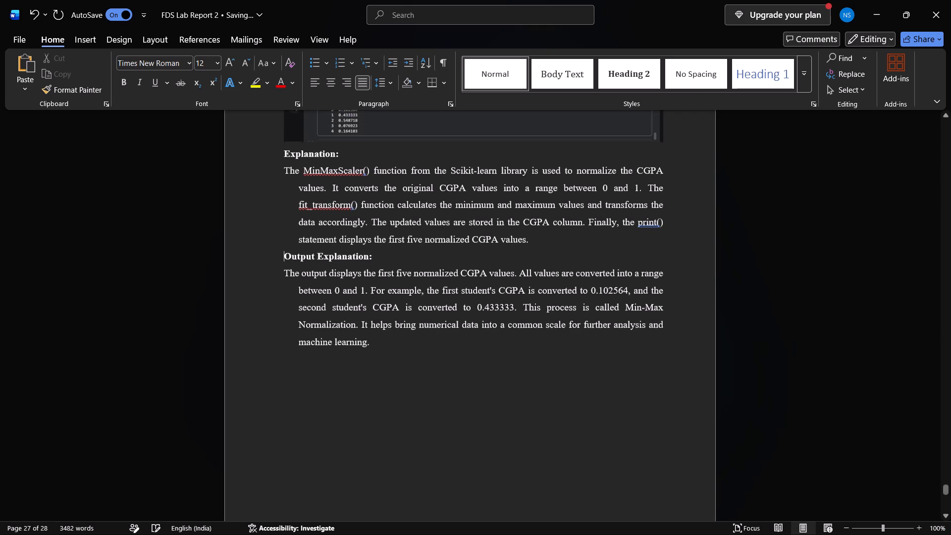
scroll(296, 245, "up", 3)
scroll(331, 199, "up", 1)
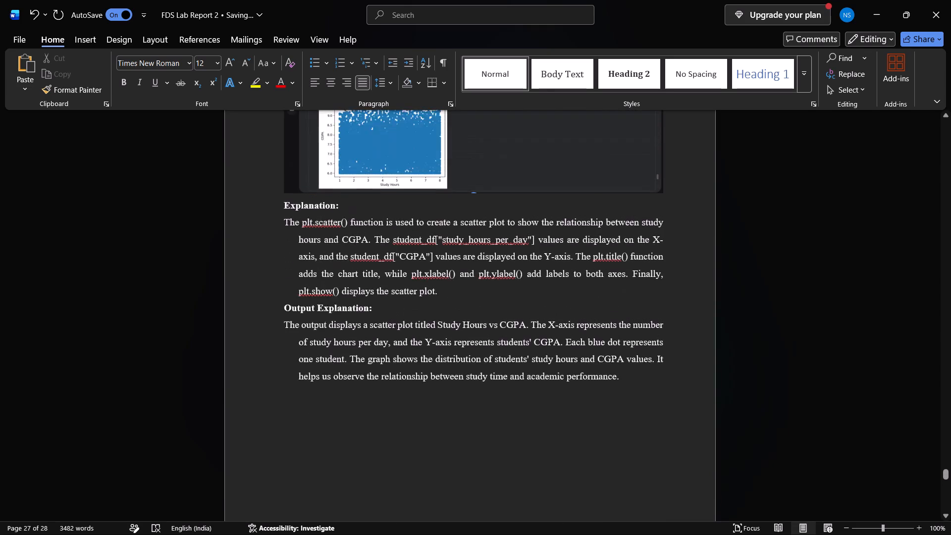
scroll(331, 199, "up", 1)
scroll(331, 199, "up", 20)
scroll(331, 199, "up", 20)
scroll(331, 199, "up", 20)
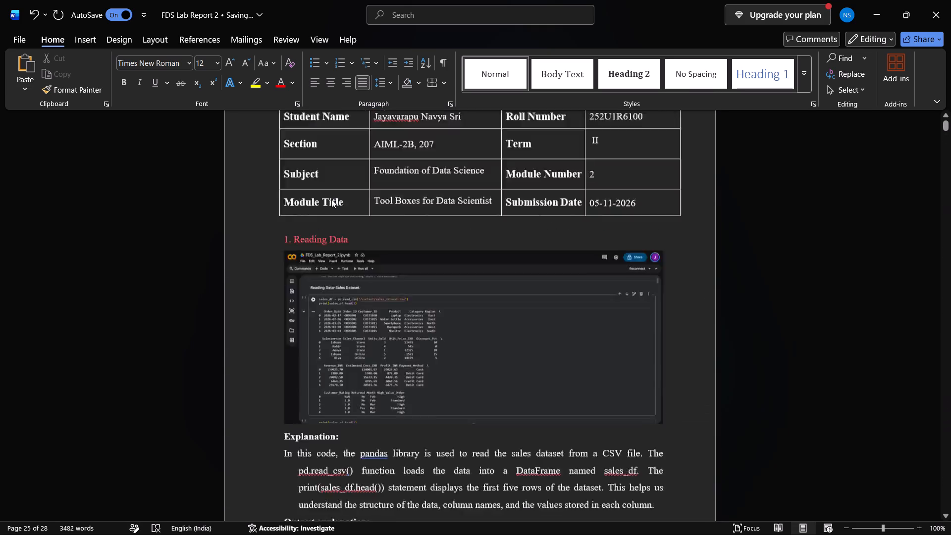
scroll(331, 199, "up", 13)
scroll(331, 199, "down", 15)
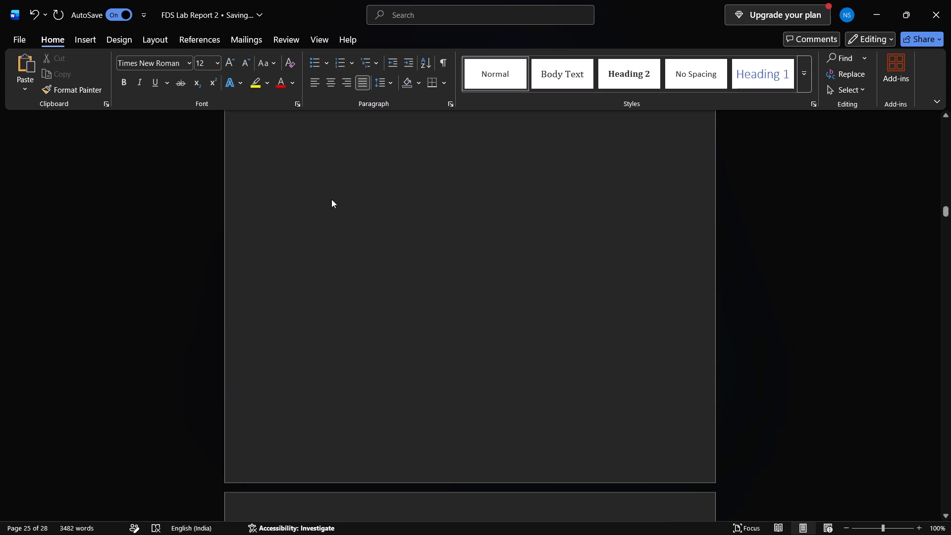
scroll(331, 199, "down", 20)
scroll(331, 199, "down", 20)
scroll(331, 199, "down", 20)
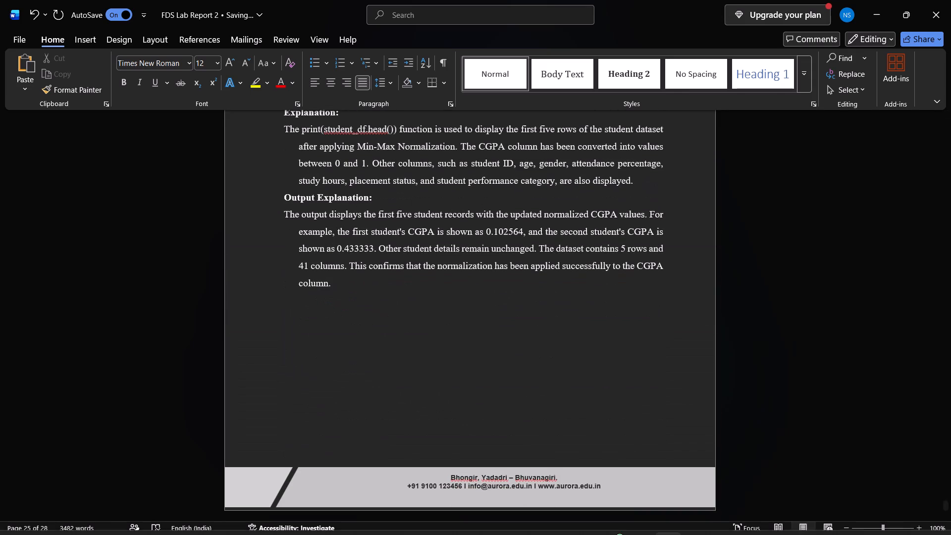
Export the report as a PDF named FDS Lab Report 2 to the Documents folder.
left_click(18, 42)
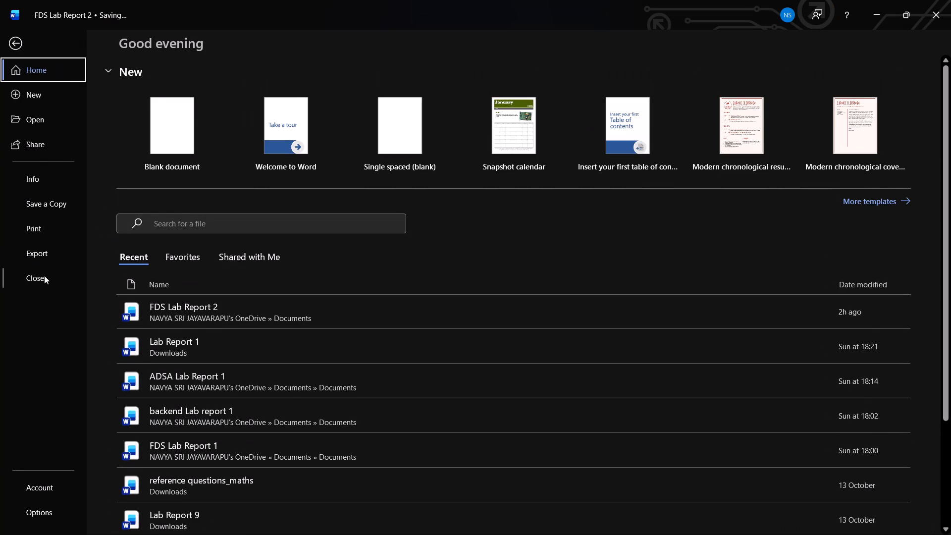
left_click(35, 254)
double_click(211, 84)
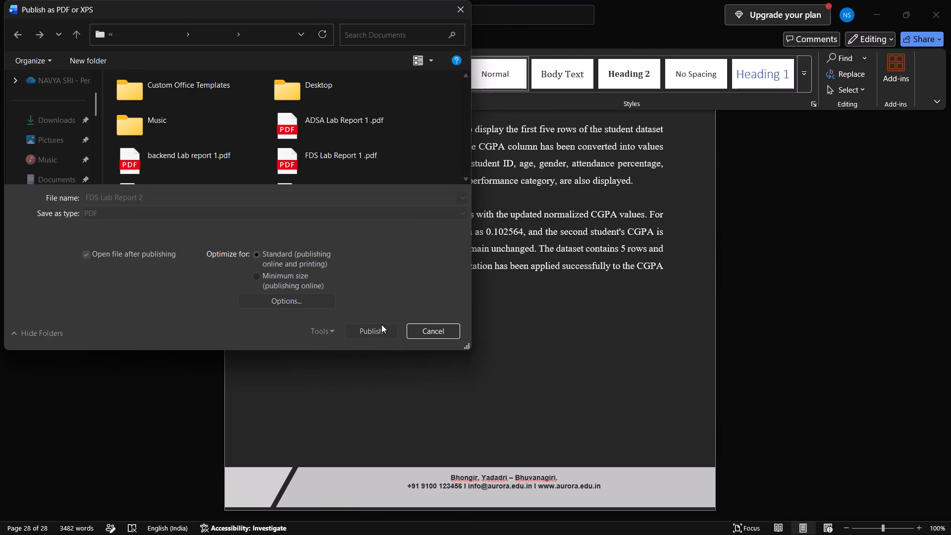
left_click(71, 175)
scroll(182, 159, "down", 3)
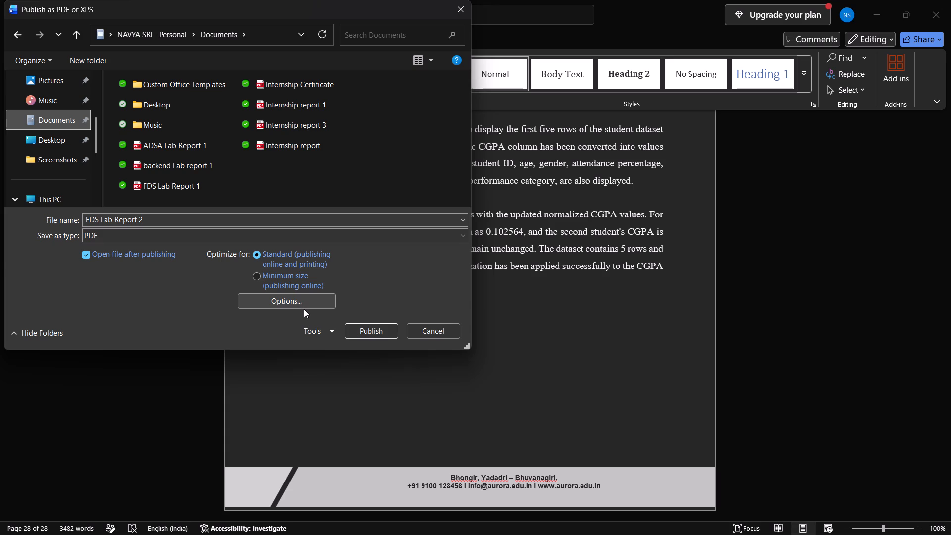
left_click(370, 329)
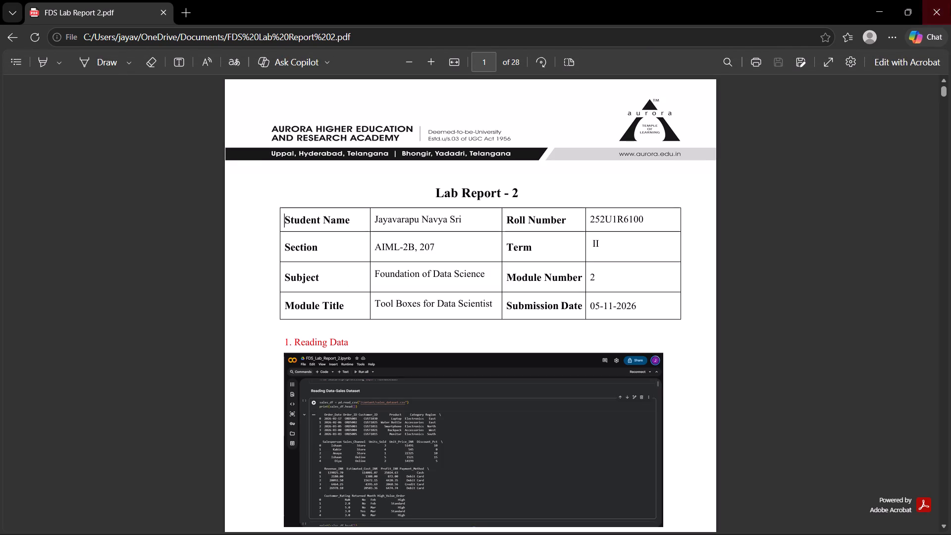
Close the exported PDF in Microsoft Edge and the FDS Lab Report 2 document in Word.
left_click(950, 1)
left_click(950, 1)
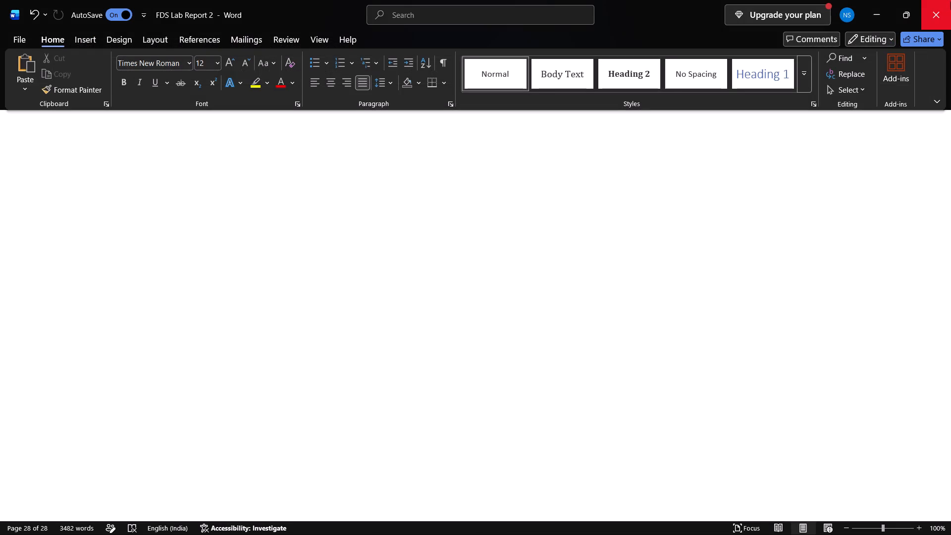
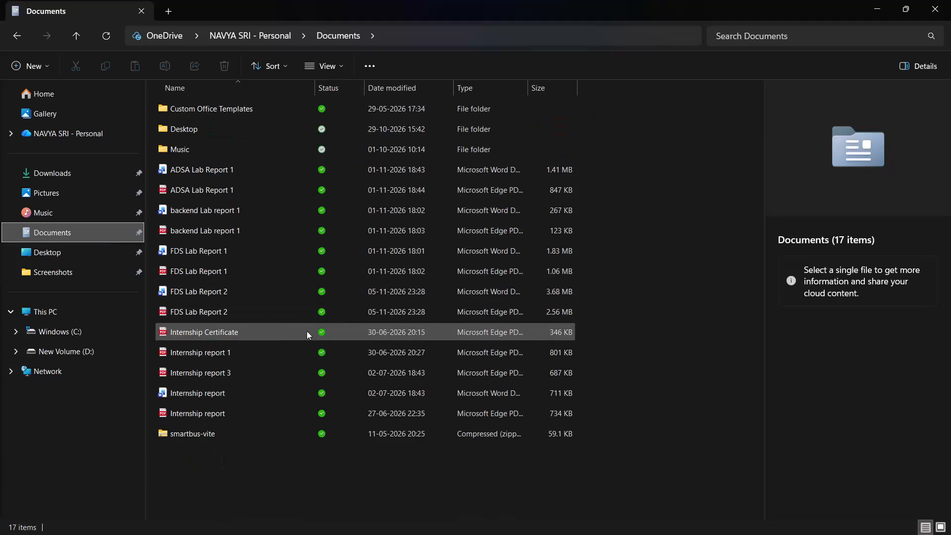
Open the FDS Lab Report 2 PDF from Documents, review it from the first page to the last, and close it.
double_click(244, 313)
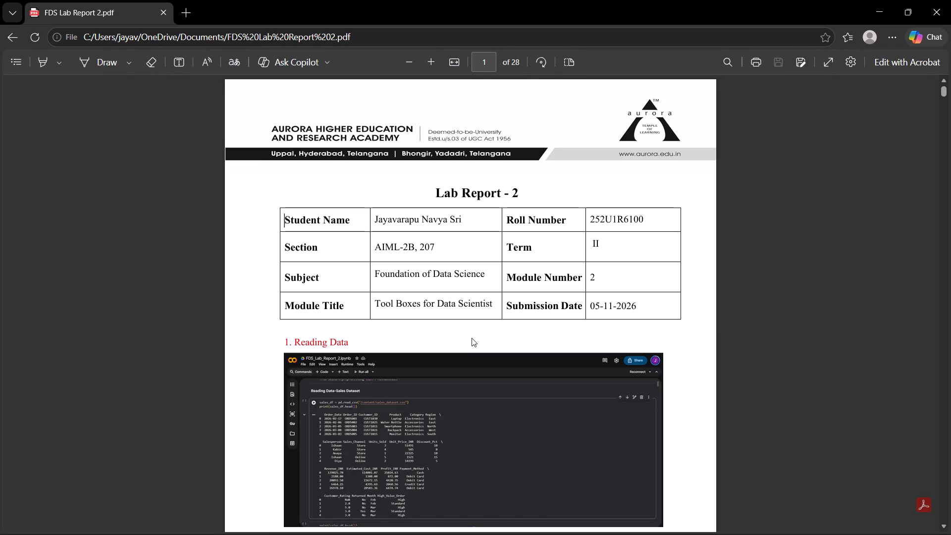
scroll(472, 338, "down", 4)
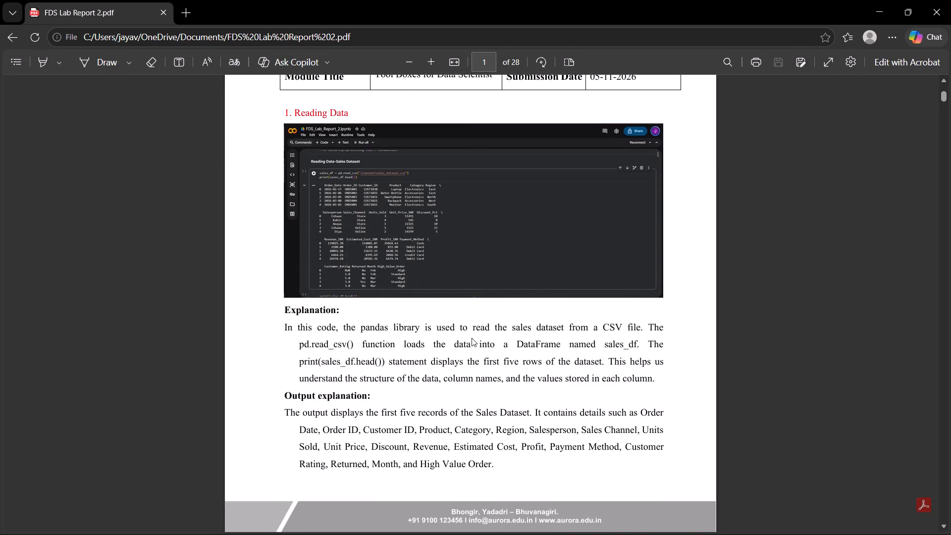
scroll(472, 338, "down", 7)
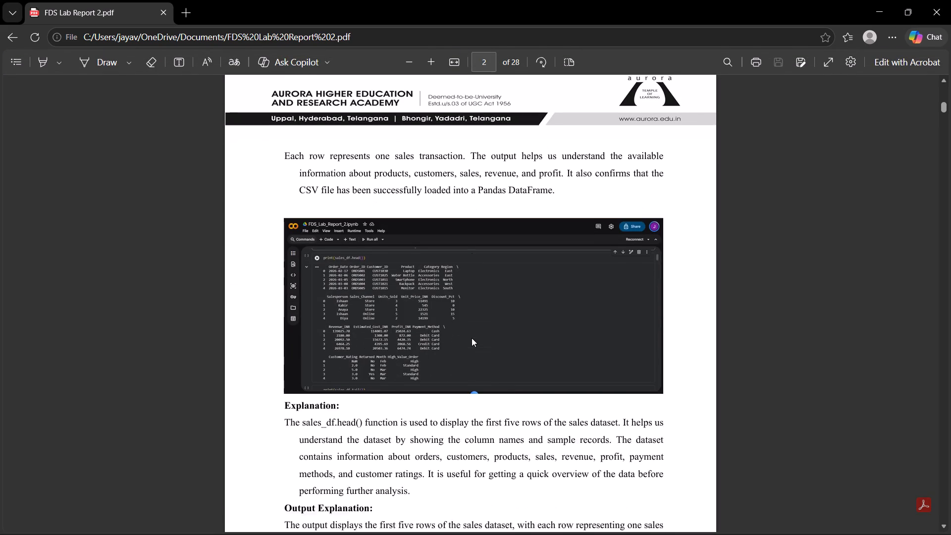
scroll(472, 338, "down", 20)
scroll(472, 338, "down", 7)
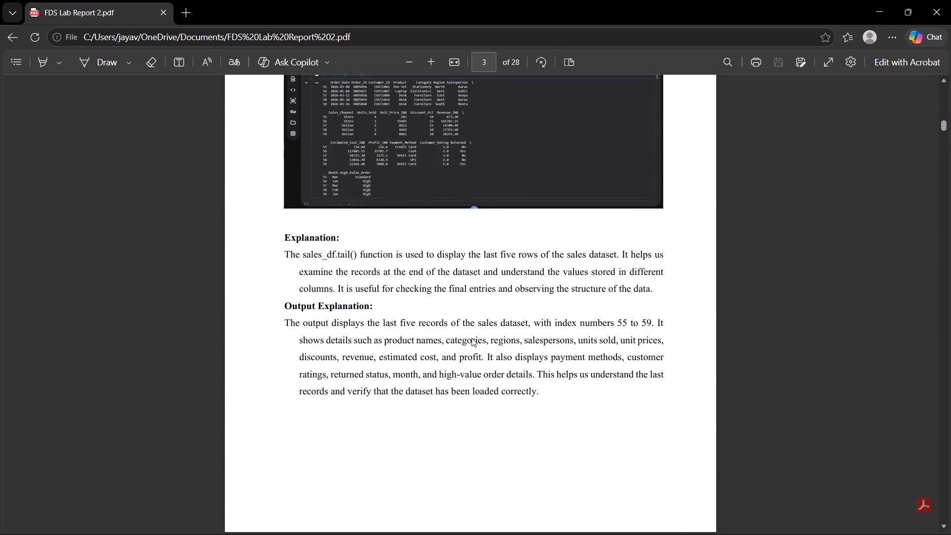
scroll(472, 338, "down", 20)
scroll(472, 338, "down", 12)
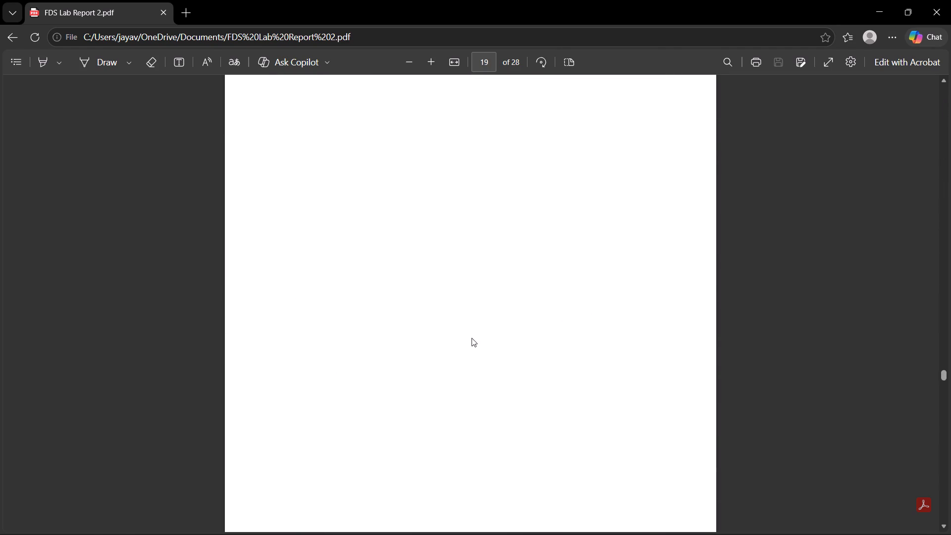
scroll(472, 338, "down", 14)
left_click(950, 0)
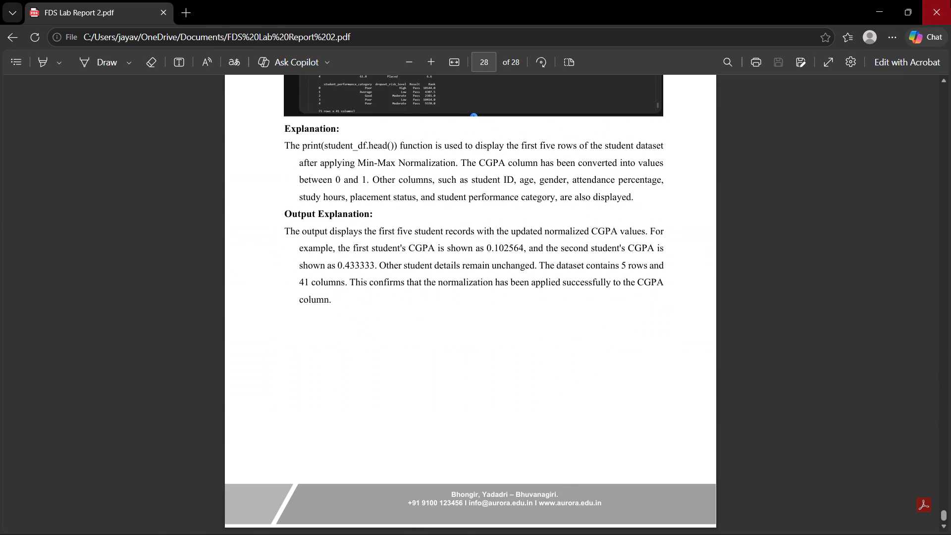
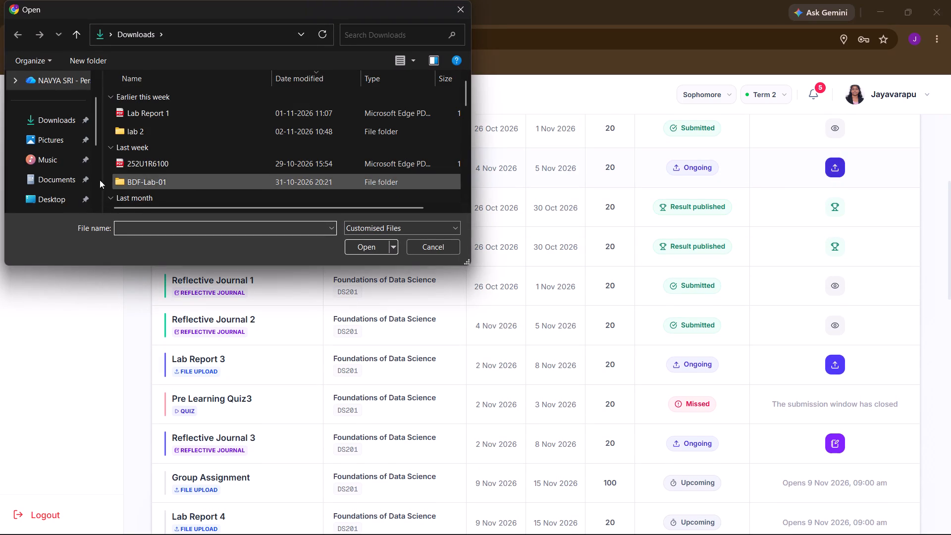
Upload the FDS Lab Report 2 PDF from Documents as the Lab Report 2 submission for Foundations of Data Science.
left_click(74, 179)
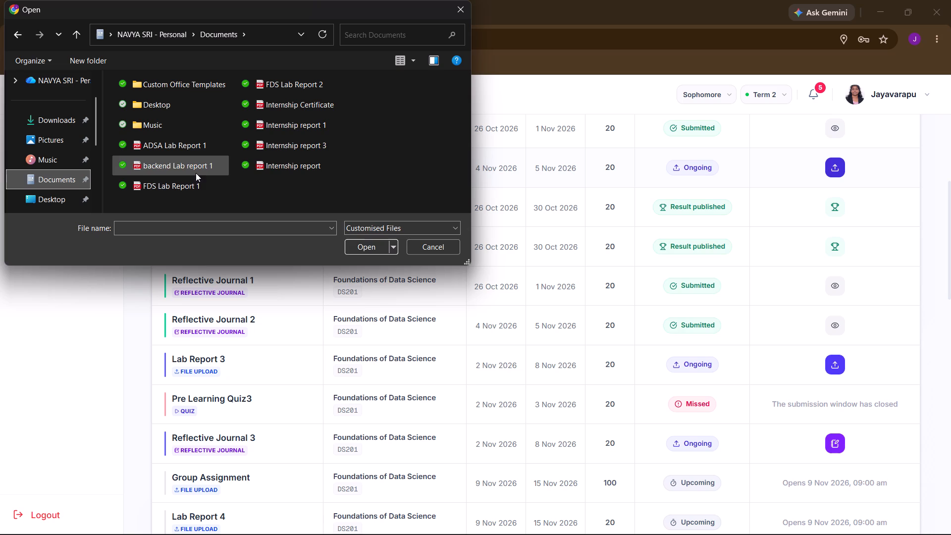
left_click(284, 87)
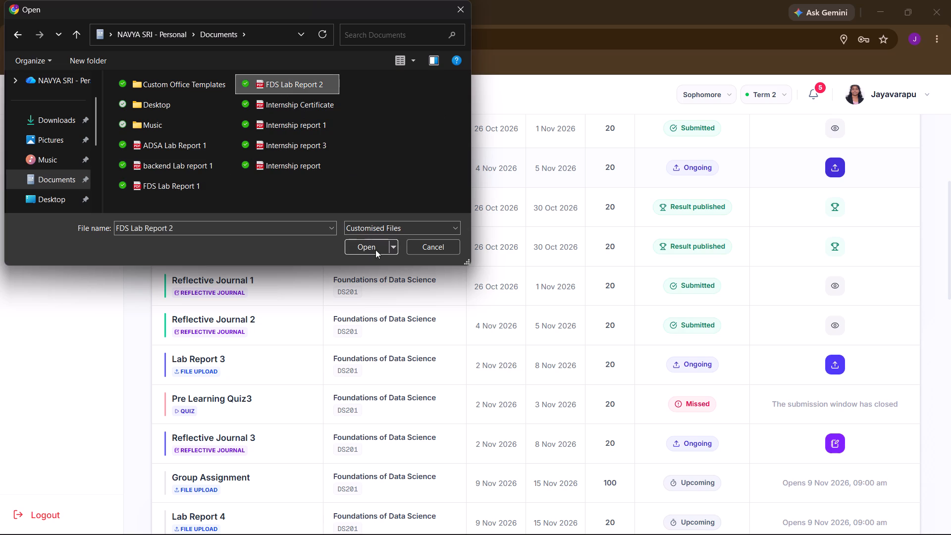
left_click(373, 248)
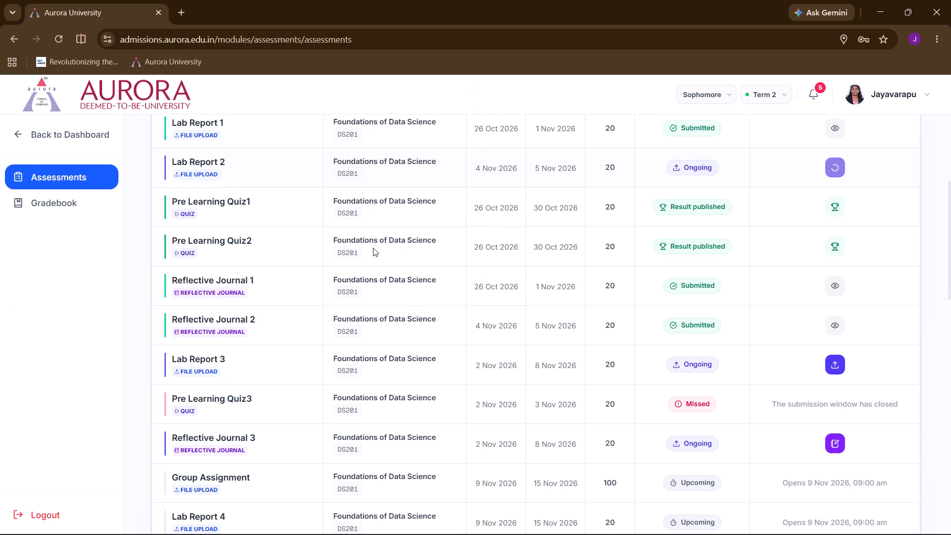
View the submitted Lab Report 2 file, check it from the first page to the last, and close it.
scroll(373, 248, "up", 1)
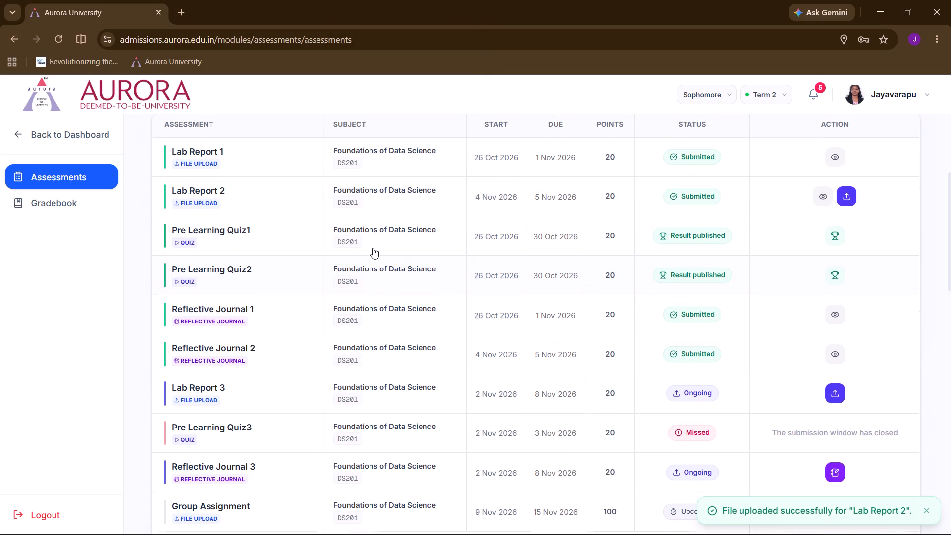
scroll(373, 248, "up", 1)
scroll(640, 211, "up", 3)
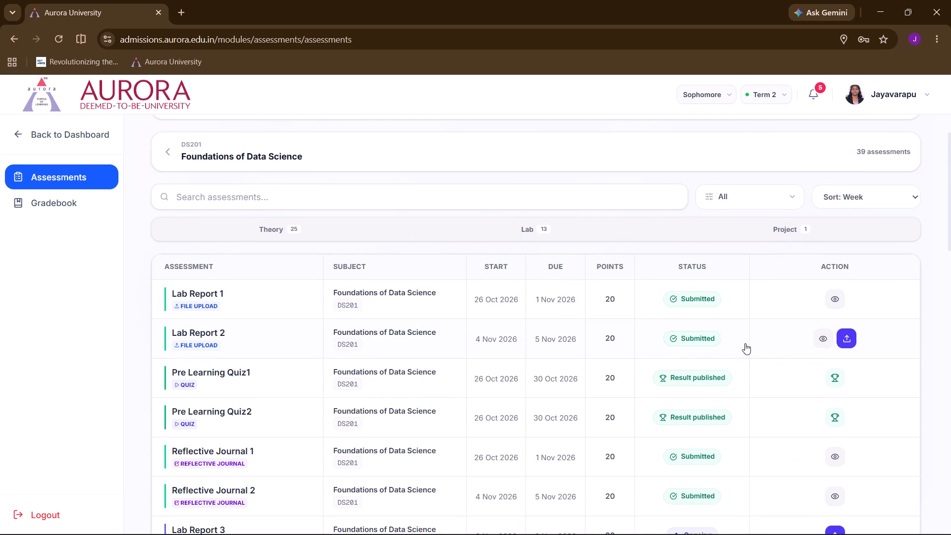
left_click(829, 338)
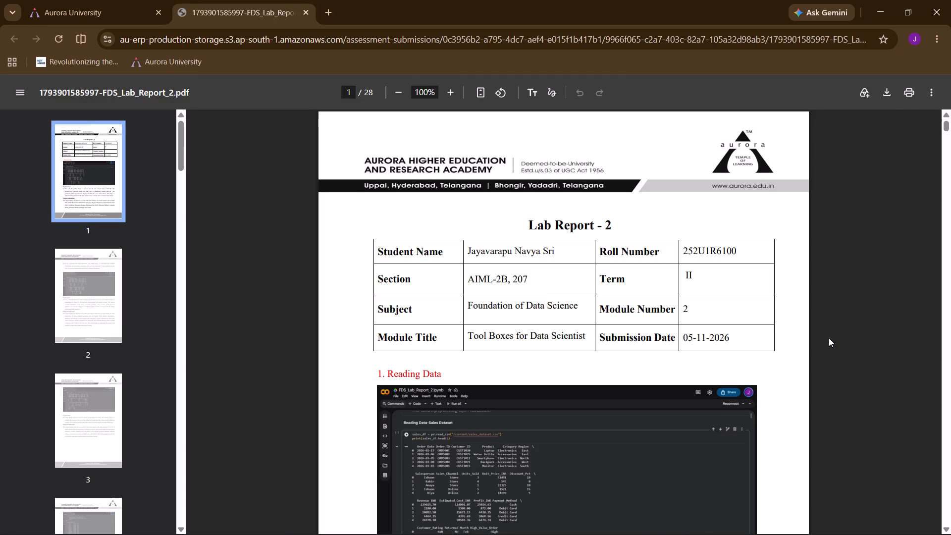
scroll(649, 327, "down", 9)
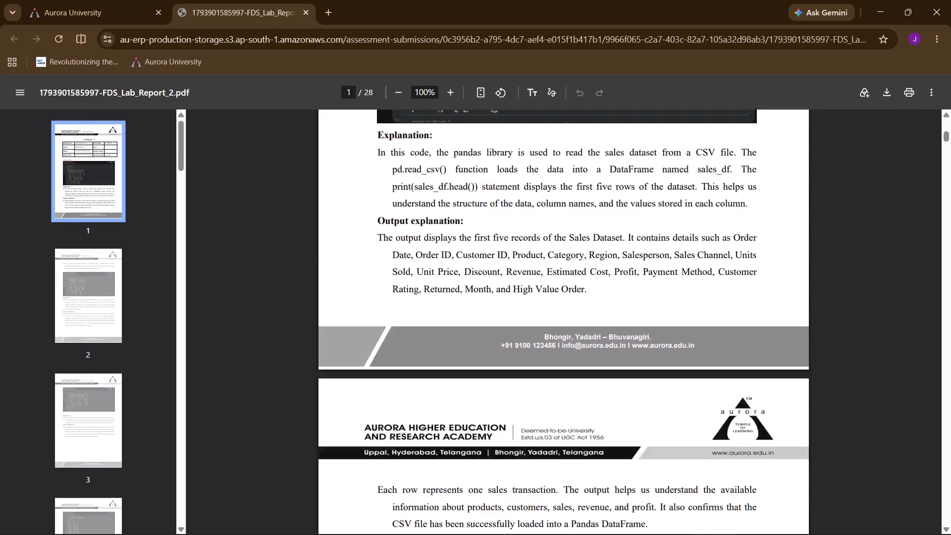
scroll(649, 327, "down", 20)
scroll(649, 327, "down", 20)
scroll(649, 327, "down", 20)
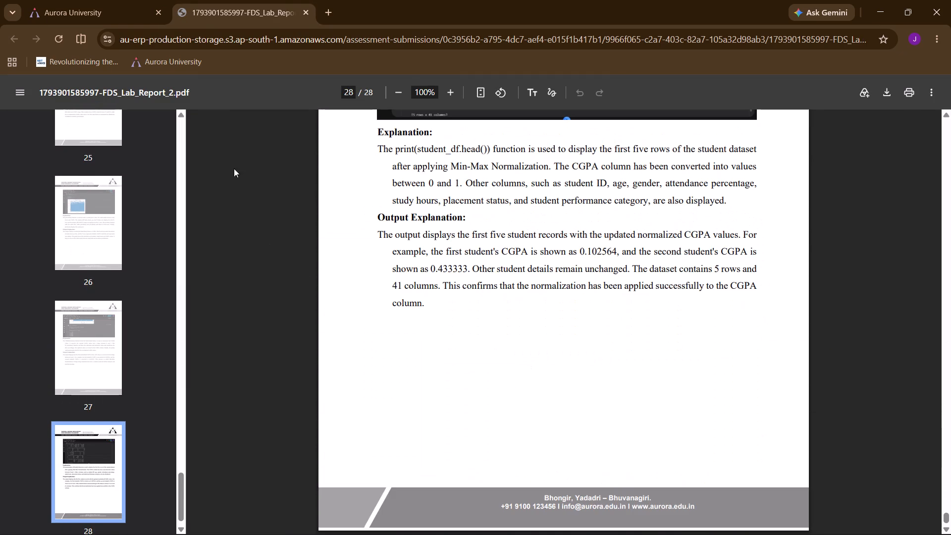
left_click(307, 18)
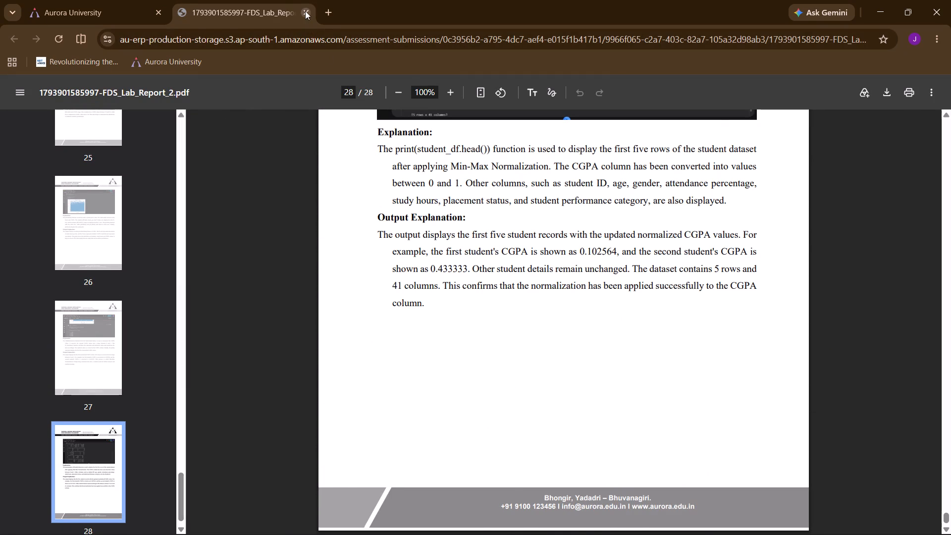
left_click(305, 11)
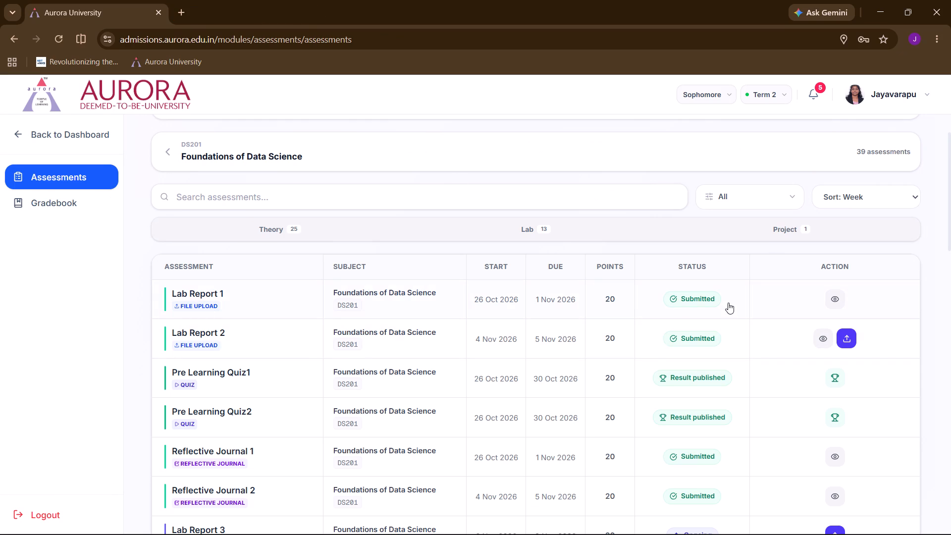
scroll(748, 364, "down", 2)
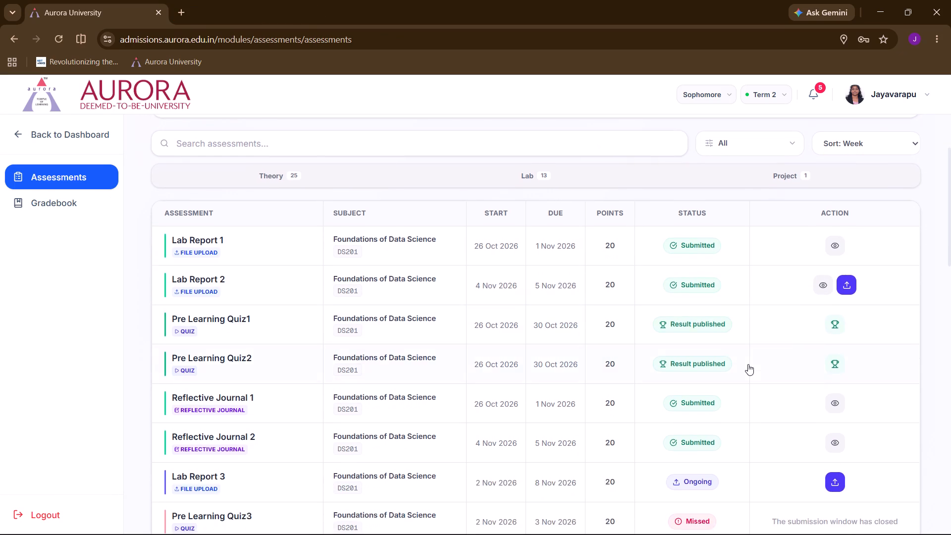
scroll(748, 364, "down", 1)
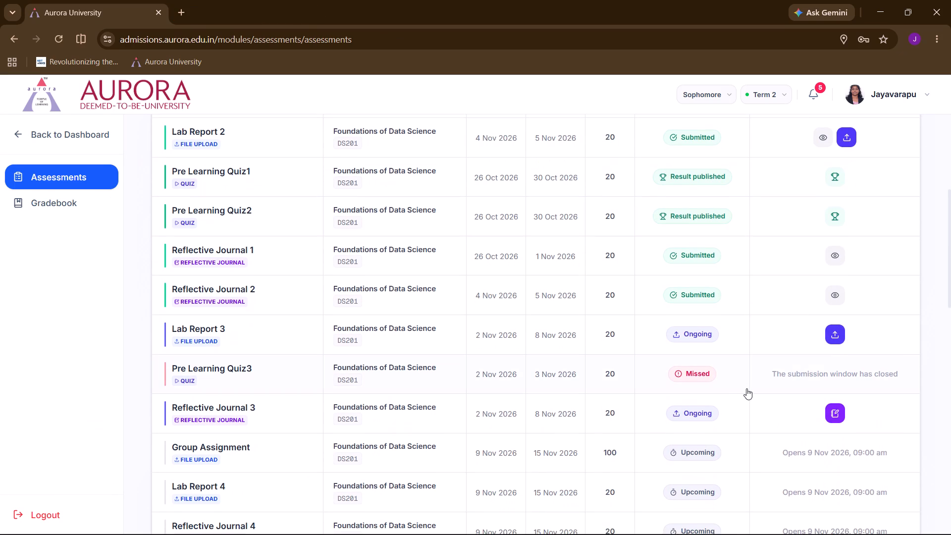